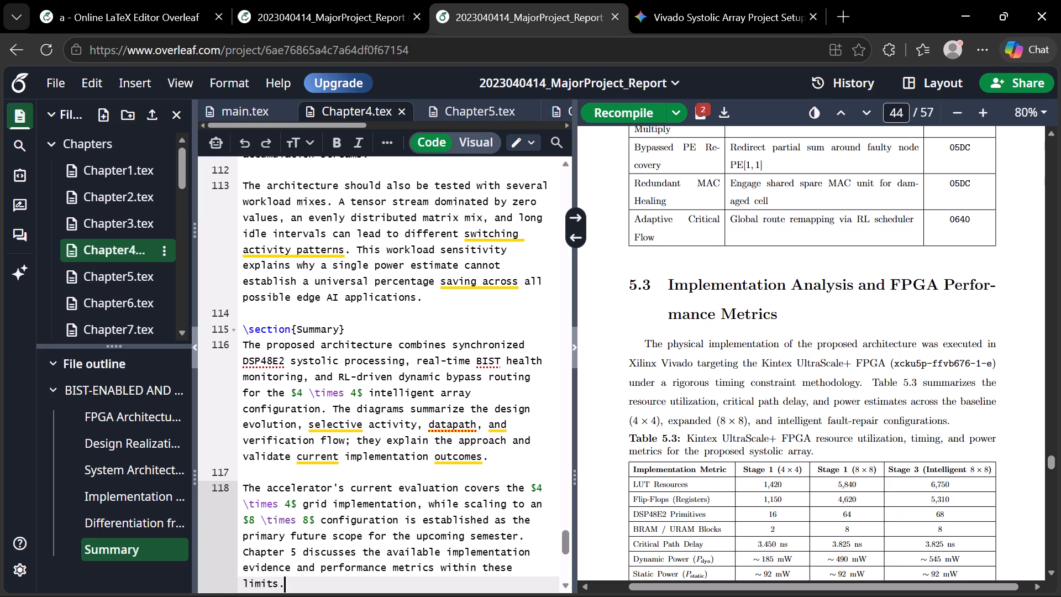
# Review the compiled Chapter 4 pages in the PDF preview, checking the 4x4 and 8x8 wording, tables and figures.
pyautogui.scroll(7, 768, 335)
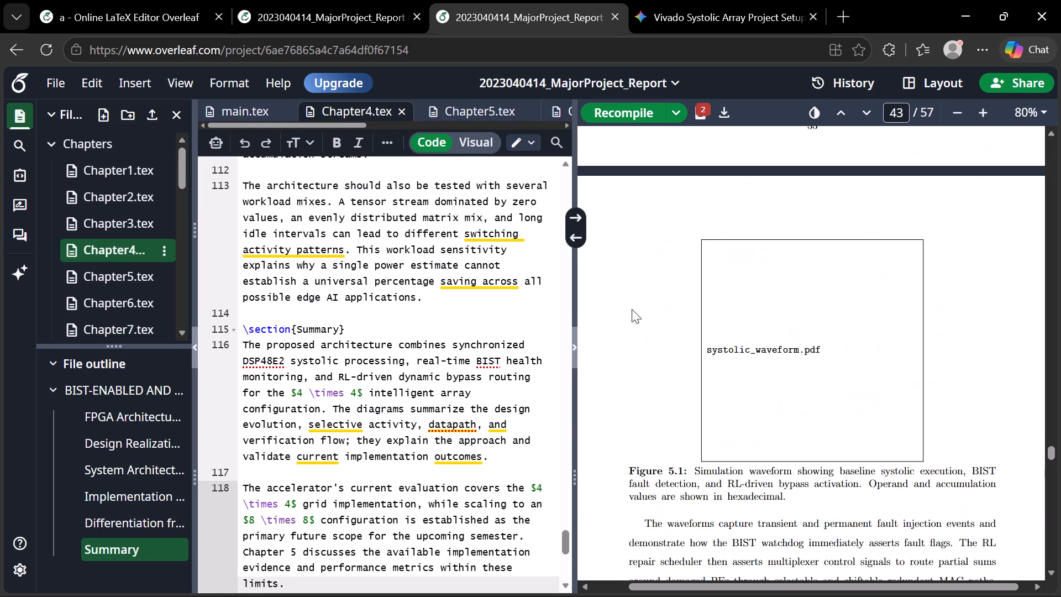
pyautogui.scroll(16, 660, 271)
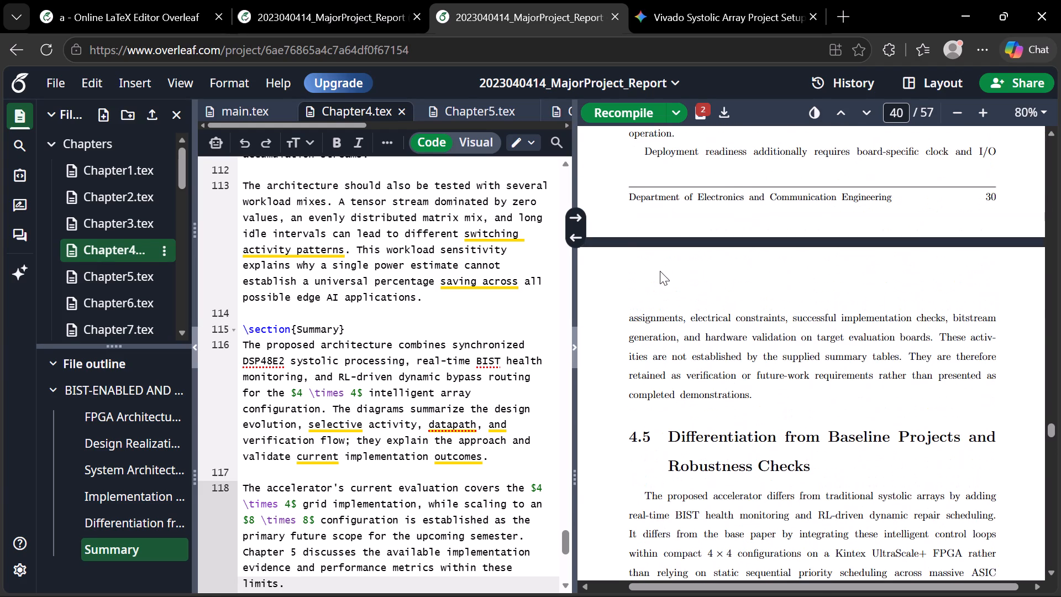
pyautogui.scroll(3, 660, 271)
pyautogui.scroll(-1, 660, 271)
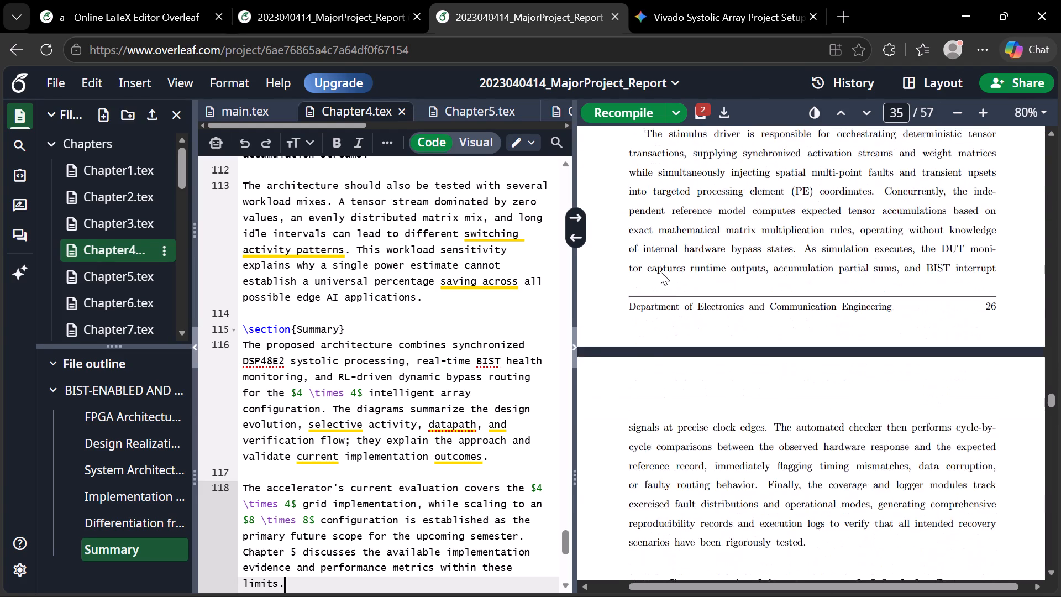
pyautogui.scroll(-8, 660, 271)
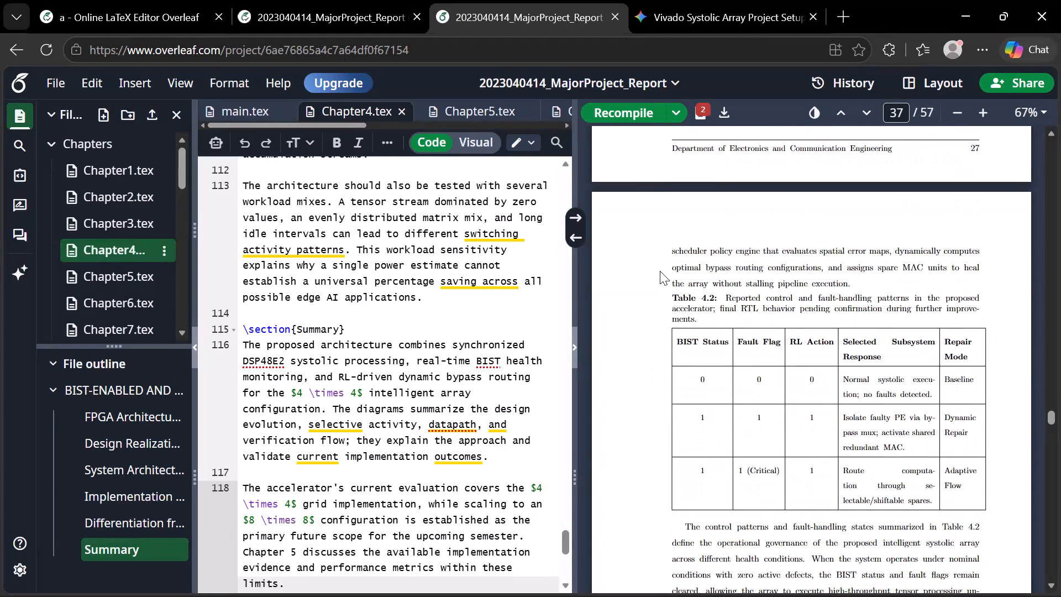
pyautogui.scroll(-5, 660, 271)
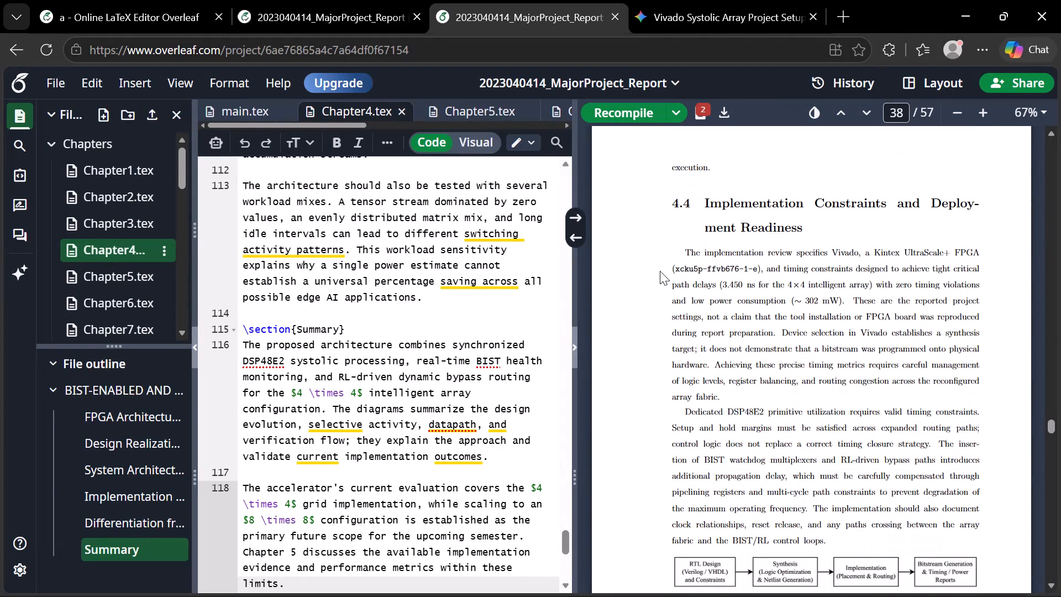
pyautogui.scroll(8, 660, 271)
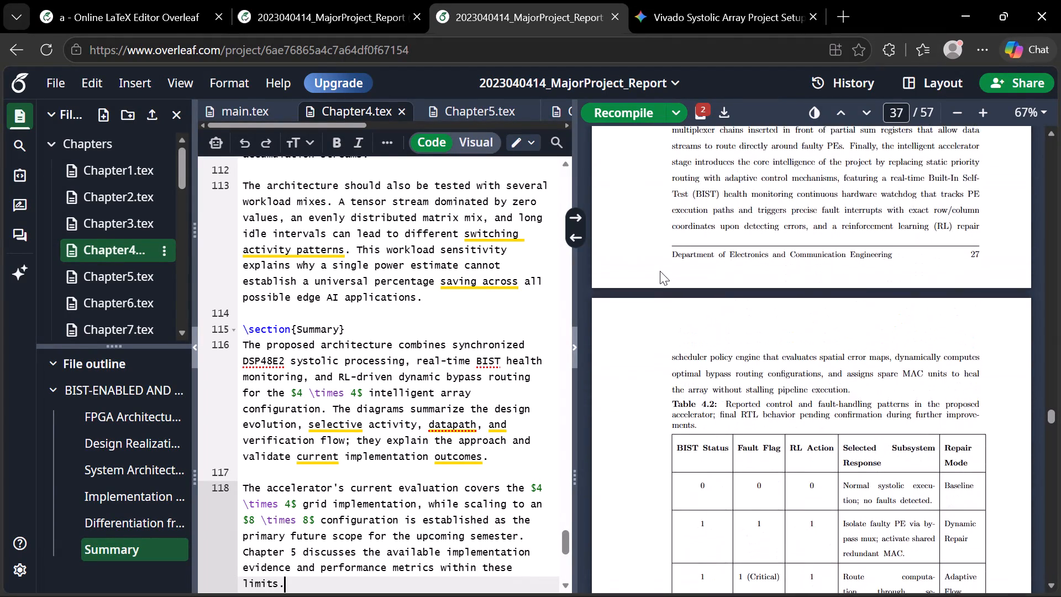
pyautogui.scroll(4, 660, 271)
pyautogui.hscroll(2, 660, 271)
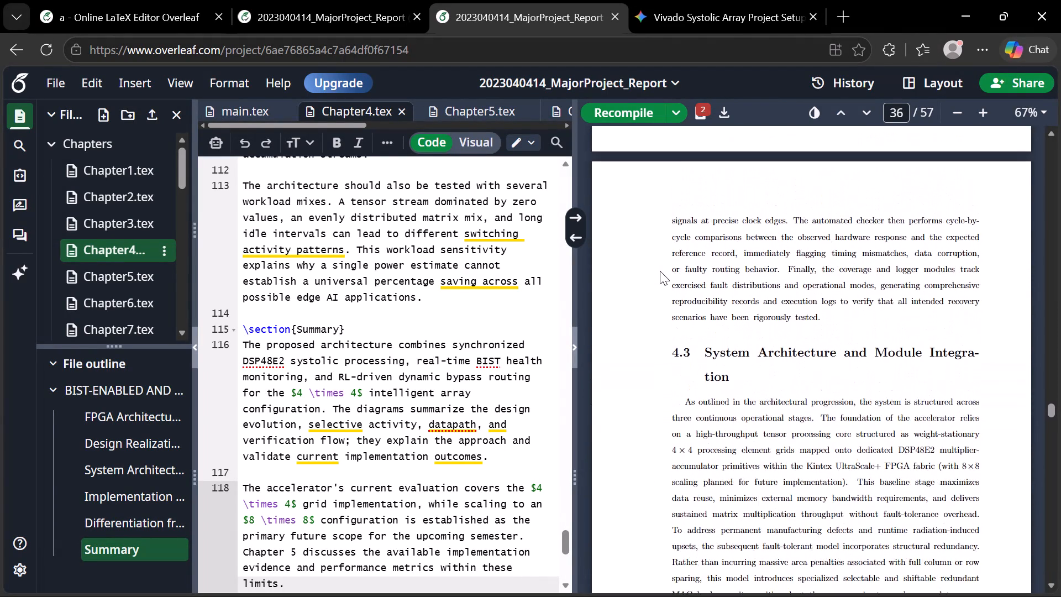
pyautogui.hscroll(1, 660, 271)
pyautogui.scroll(-2, 660, 271)
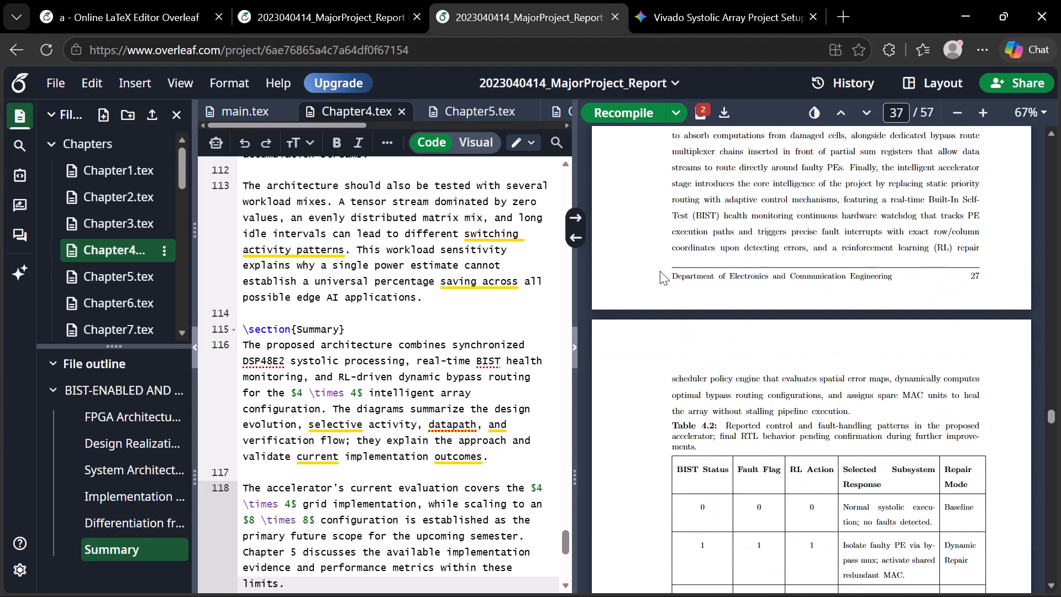
pyautogui.scroll(-5, 660, 271)
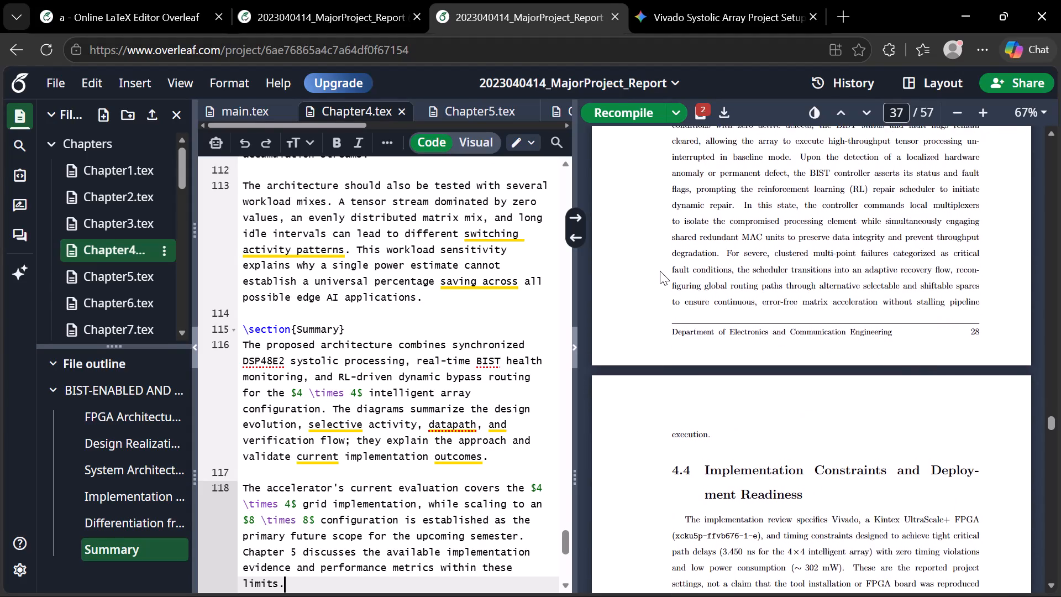
pyautogui.scroll(-3, 660, 271)
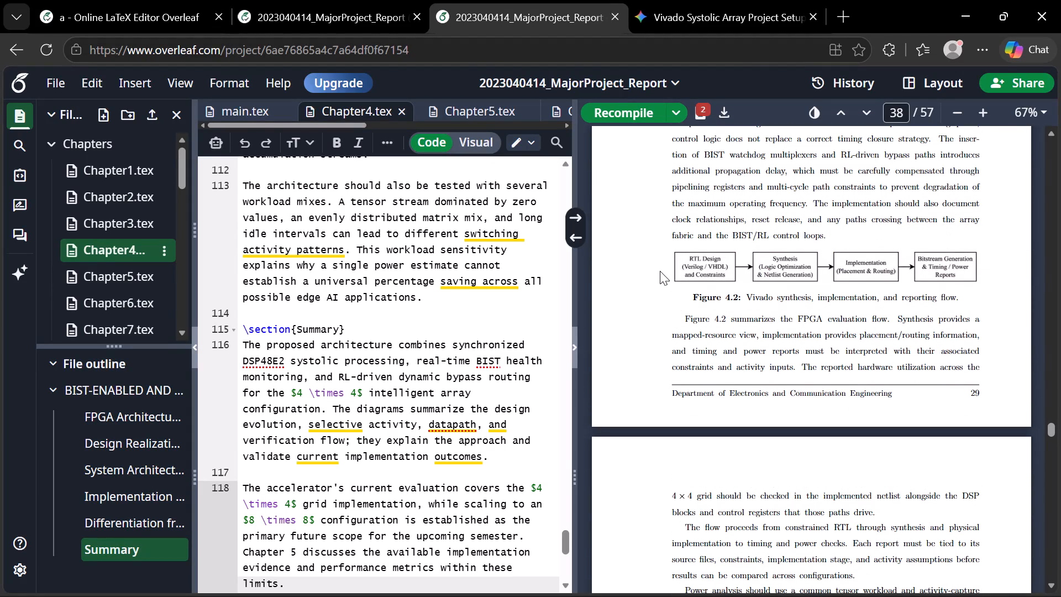
pyautogui.scroll(-5, 660, 271)
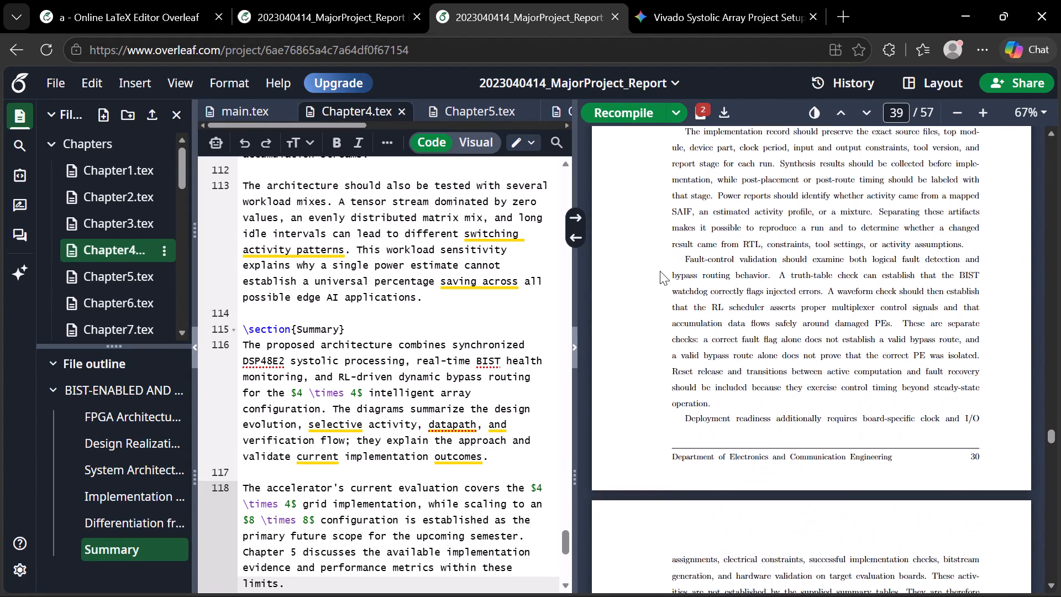
pyautogui.scroll(-6, 660, 271)
pyautogui.scroll(9, 660, 271)
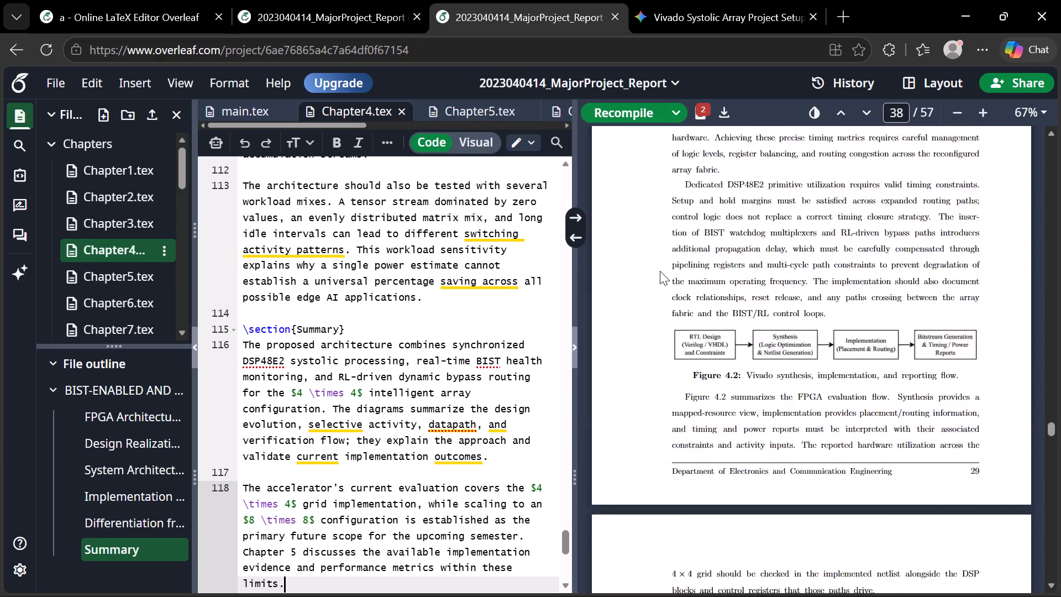
pyautogui.scroll(11, 660, 271)
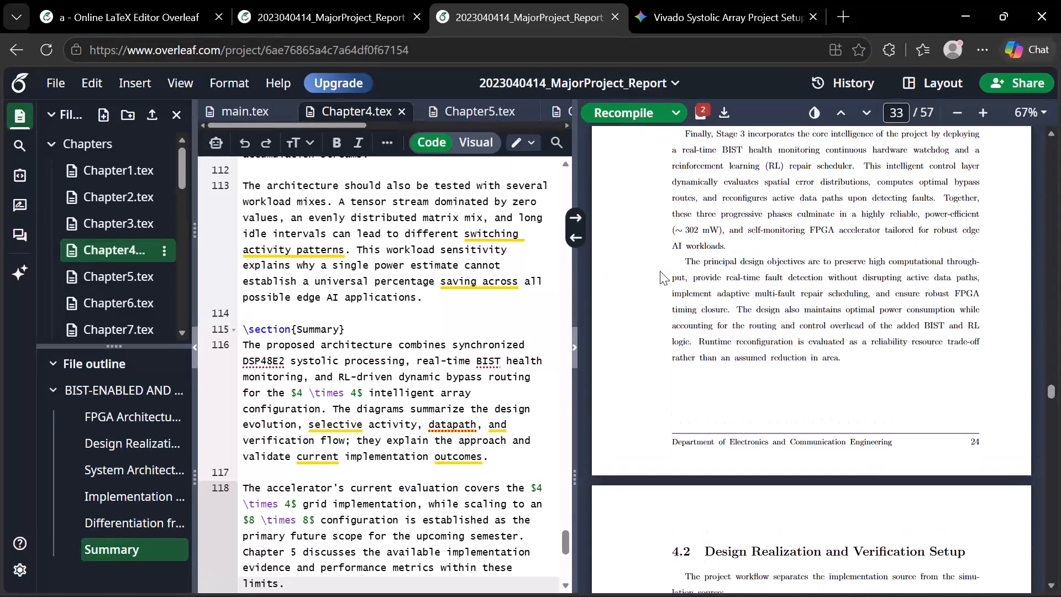
pyautogui.scroll(8, 660, 271)
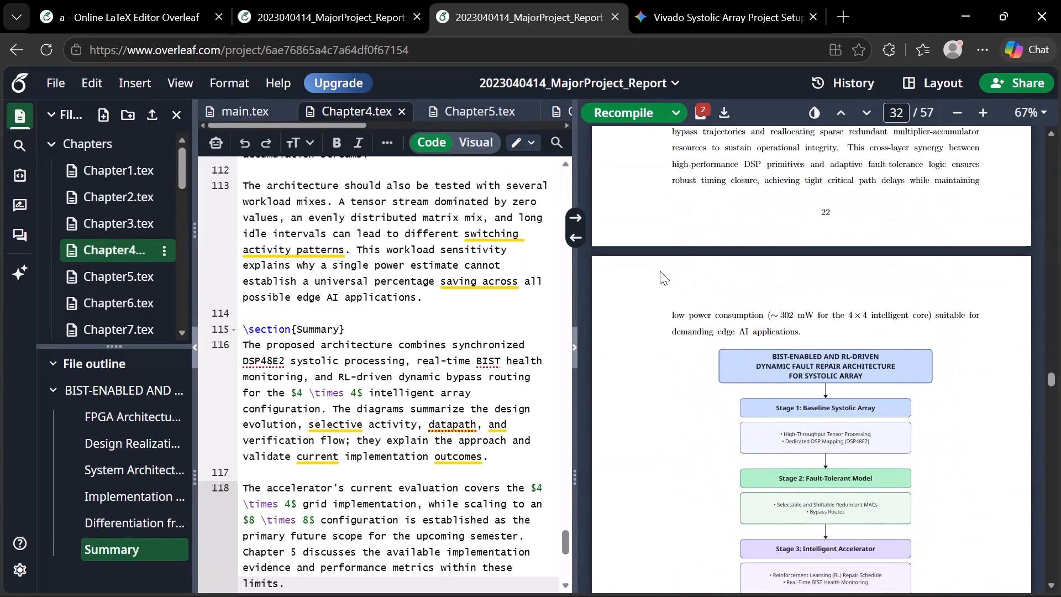
pyautogui.scroll(2, 660, 271)
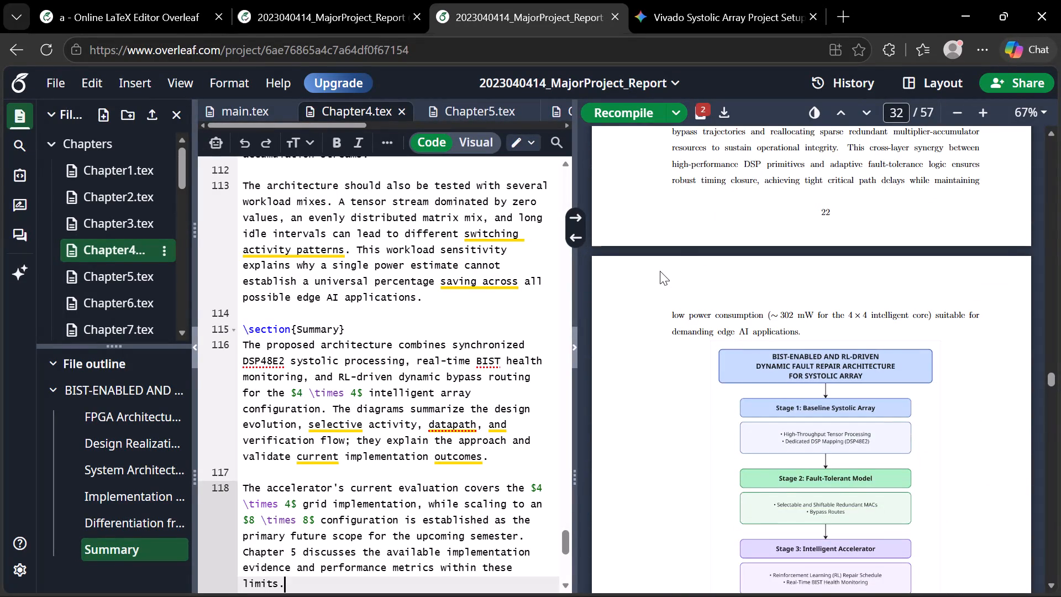
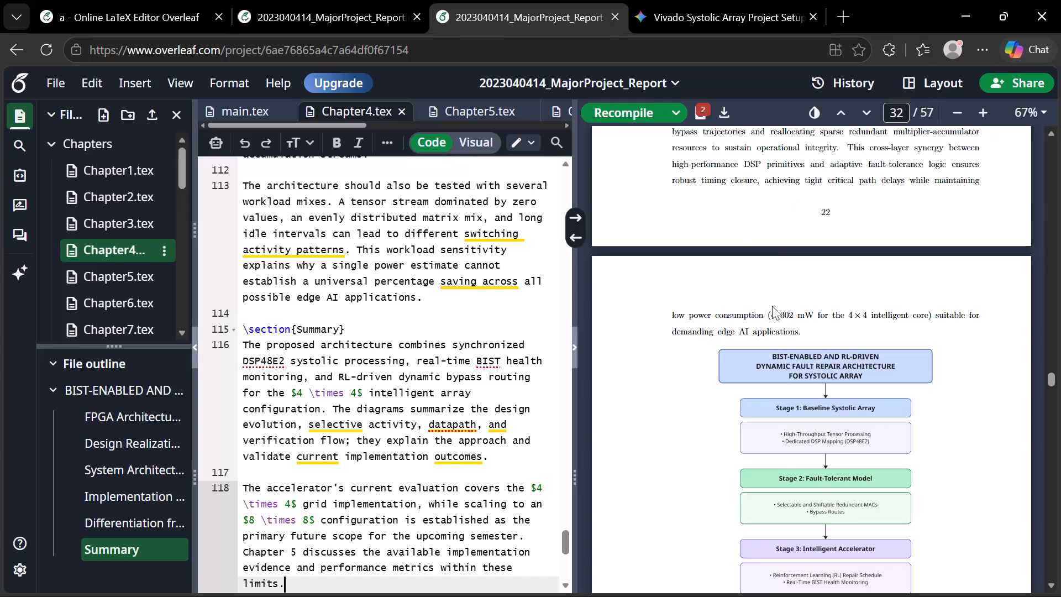
# Examine the opening pages of compiled Chapter 4, covering the Section 4.1 text and the Figure 4.1 workflow diagram.
pyautogui.scroll(-2, 772, 306)
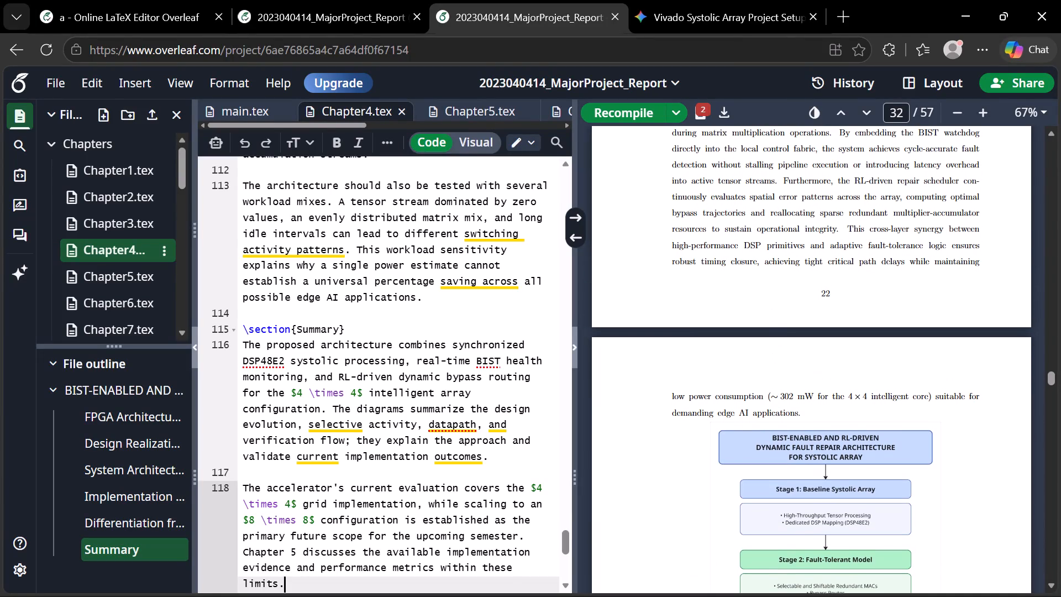
pyautogui.scroll(-2, 766, 395)
pyautogui.scroll(1, 766, 395)
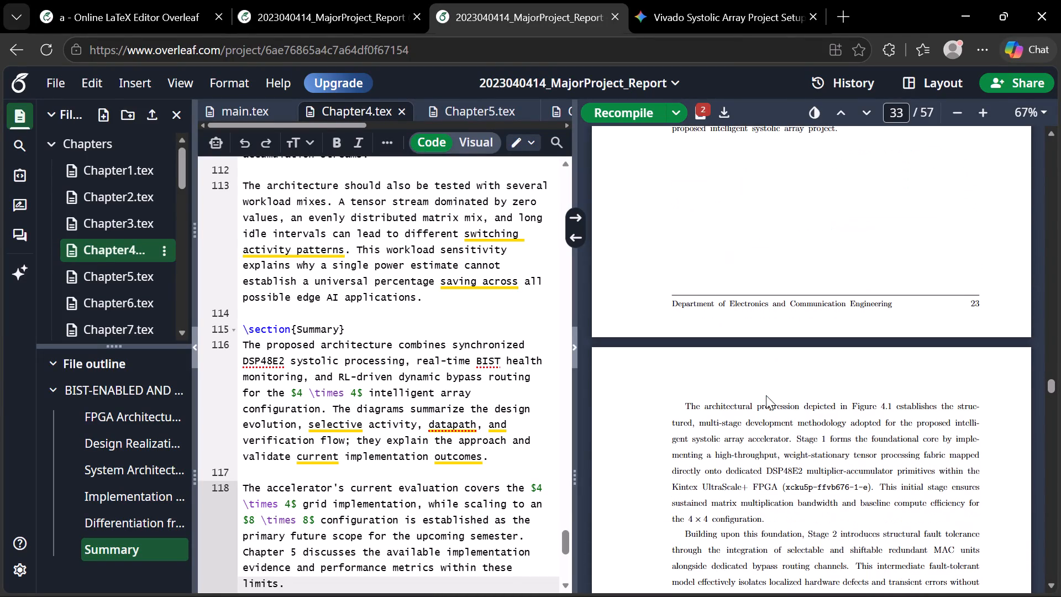
pyautogui.scroll(2, 766, 395)
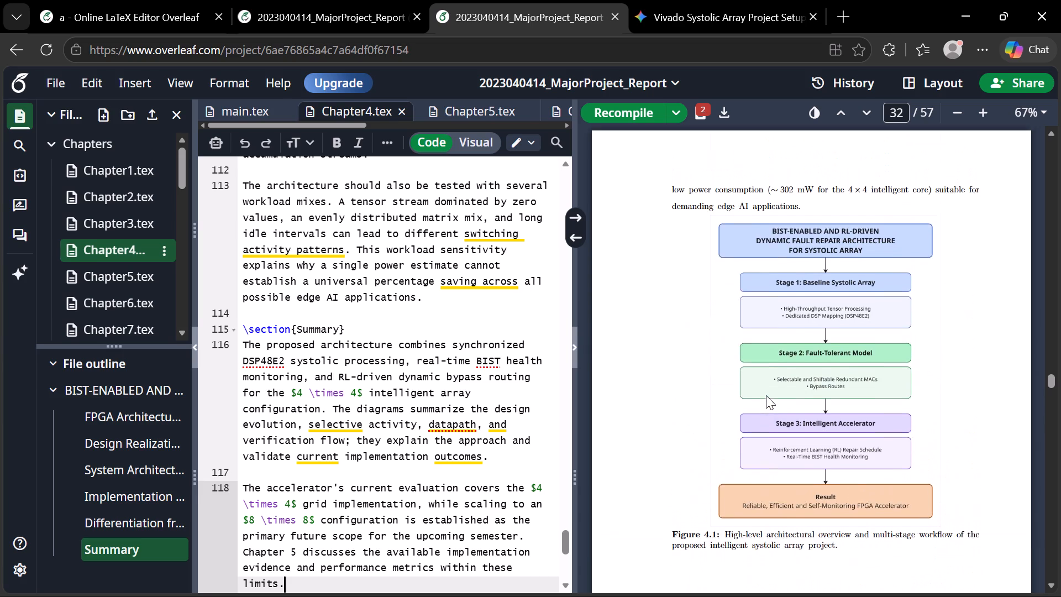
pyautogui.scroll(5, 766, 395)
pyautogui.scroll(-1, 766, 395)
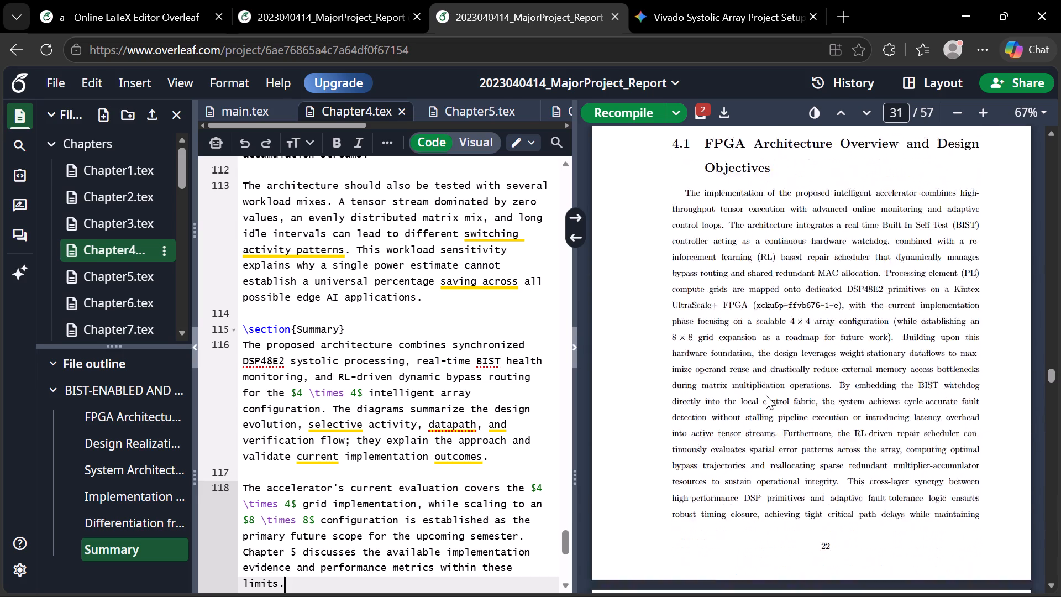
pyautogui.scroll(-1, 766, 395)
# Locate the Section 4.1 paragraph in the Chapter4.tex source and place the cursor just before its \section heading.
pyautogui.doubleClick(753, 349)
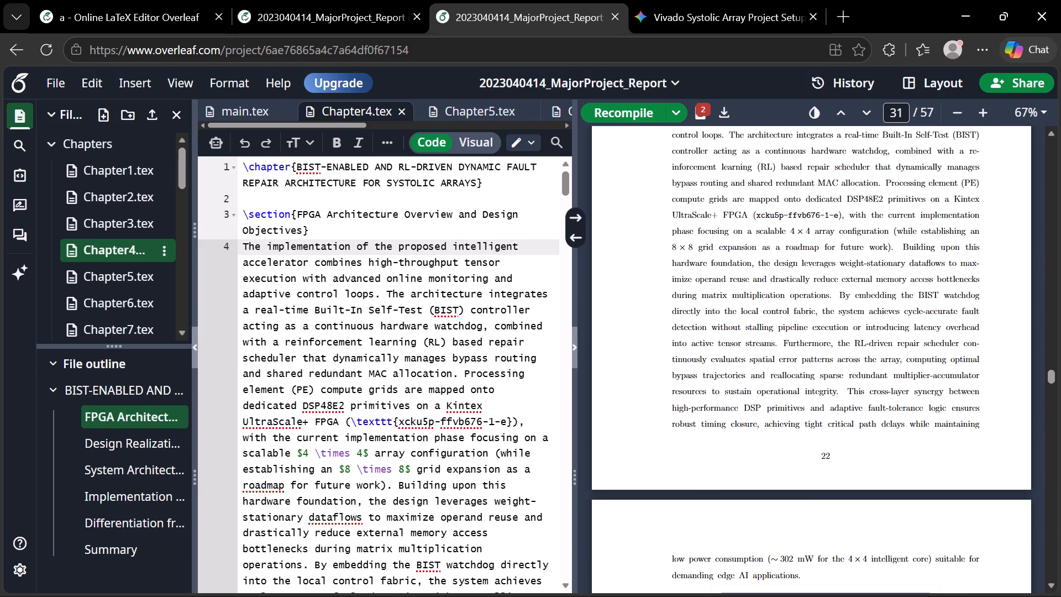
pyautogui.click(241, 214)
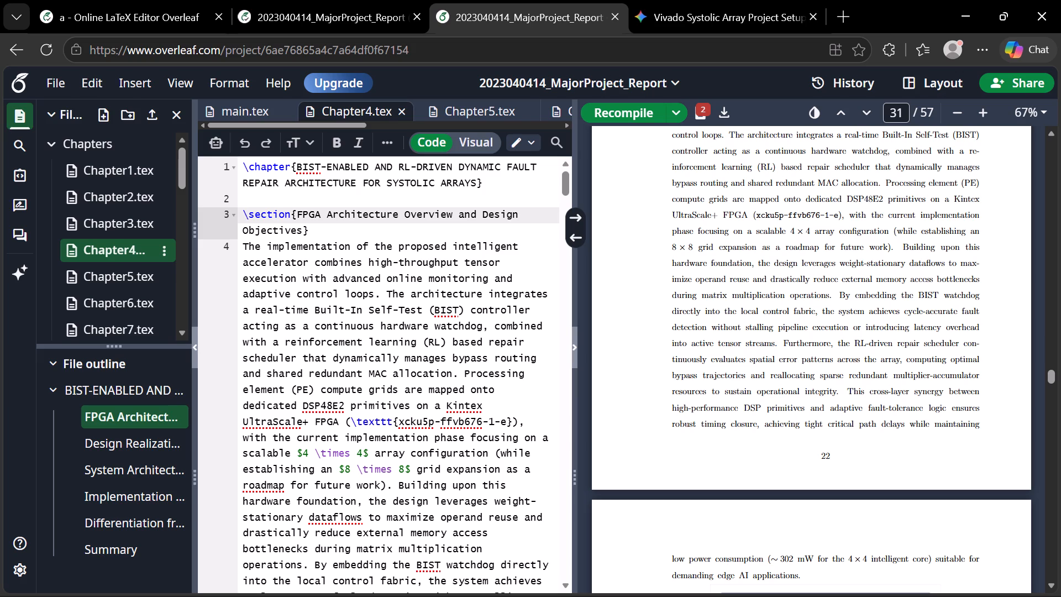
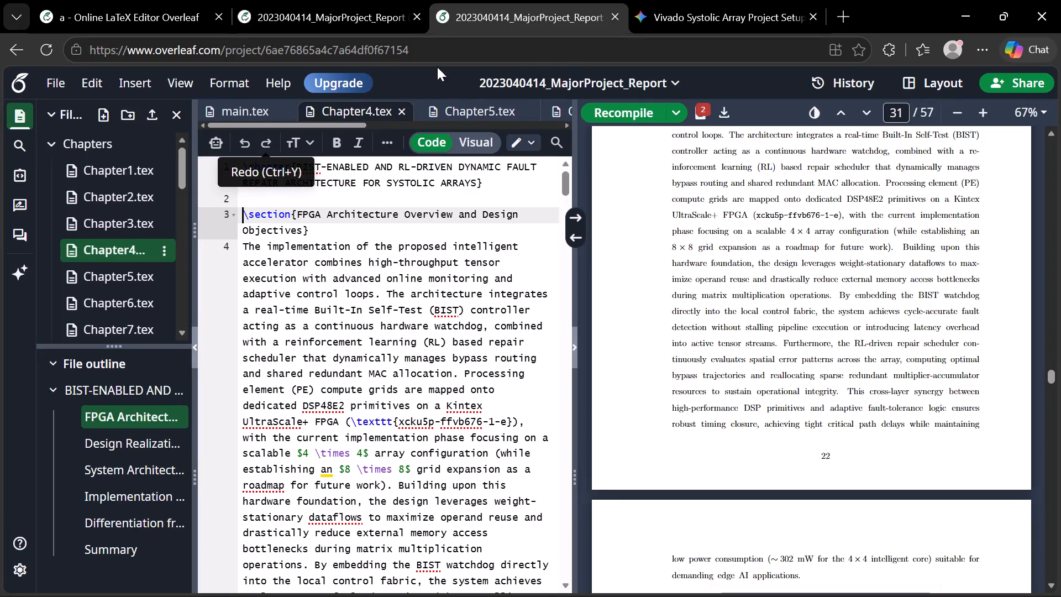
# Read through the compiled Chapter 4 pages from the end of Section 4.1 to Table 4.2 and its discussion.
pyautogui.scroll(-7, 774, 245)
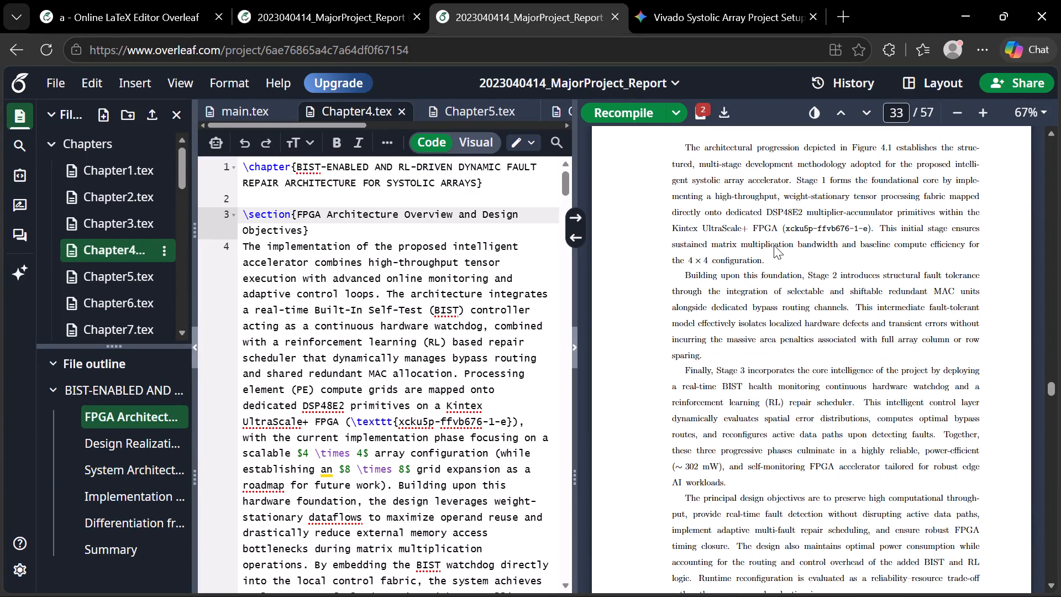
pyautogui.scroll(-2, 774, 245)
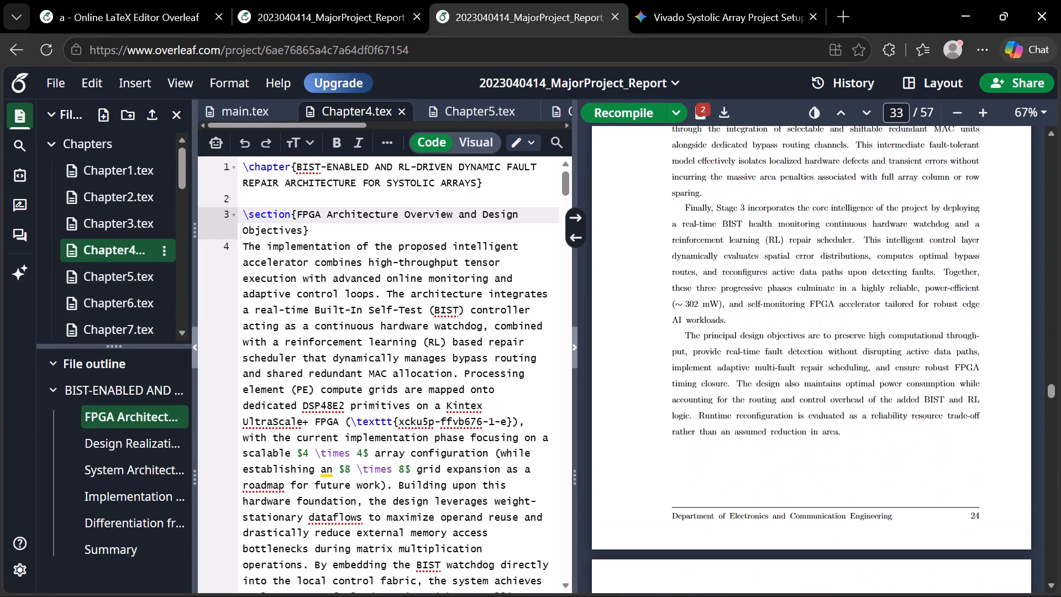
pyautogui.scroll(-4, 774, 245)
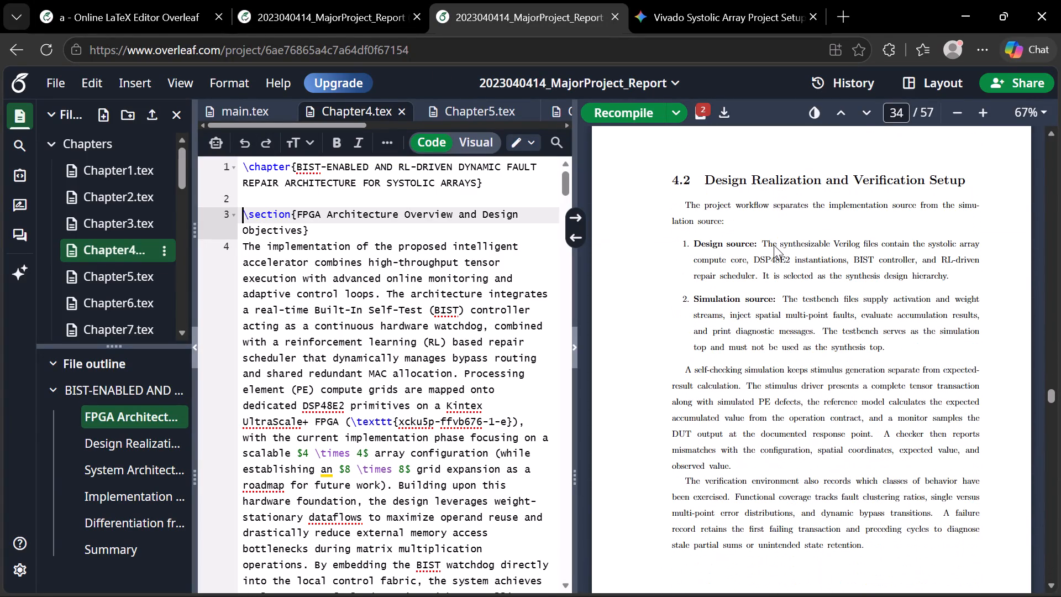
pyautogui.scroll(-1, 774, 245)
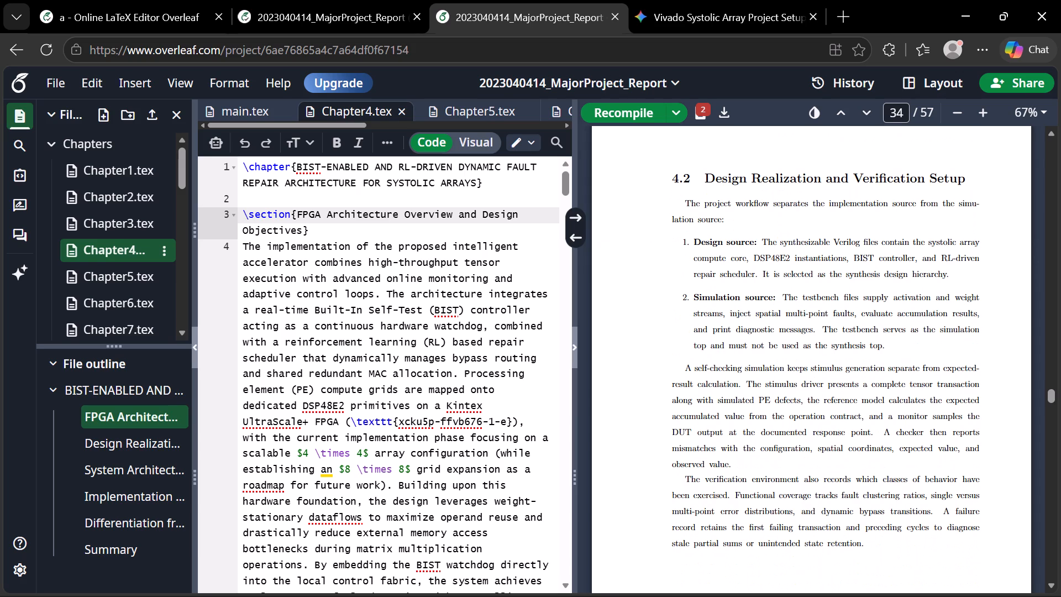
pyautogui.scroll(-5, 774, 245)
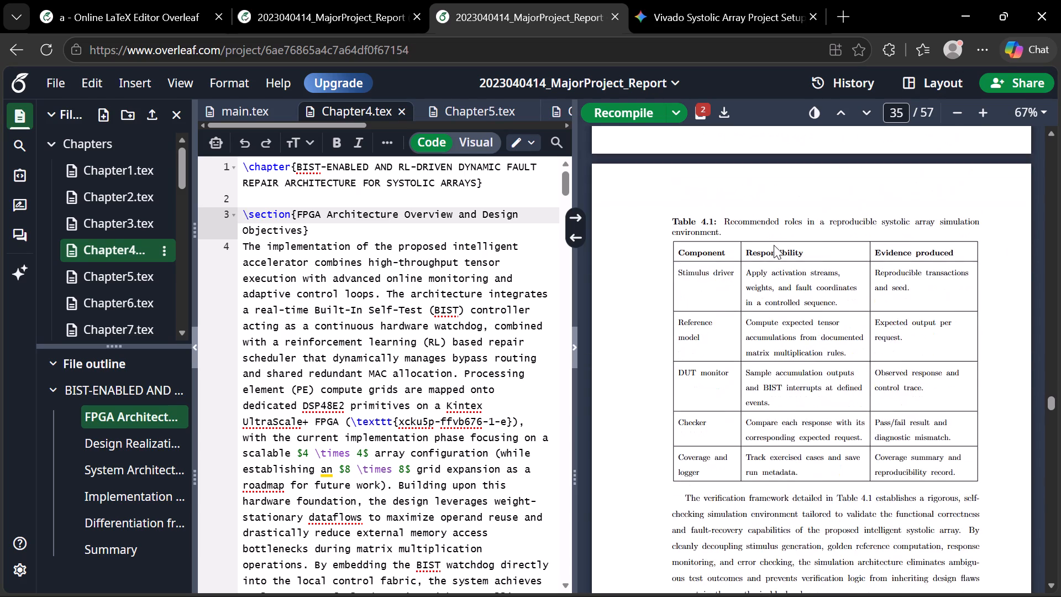
pyautogui.scroll(-4, 774, 245)
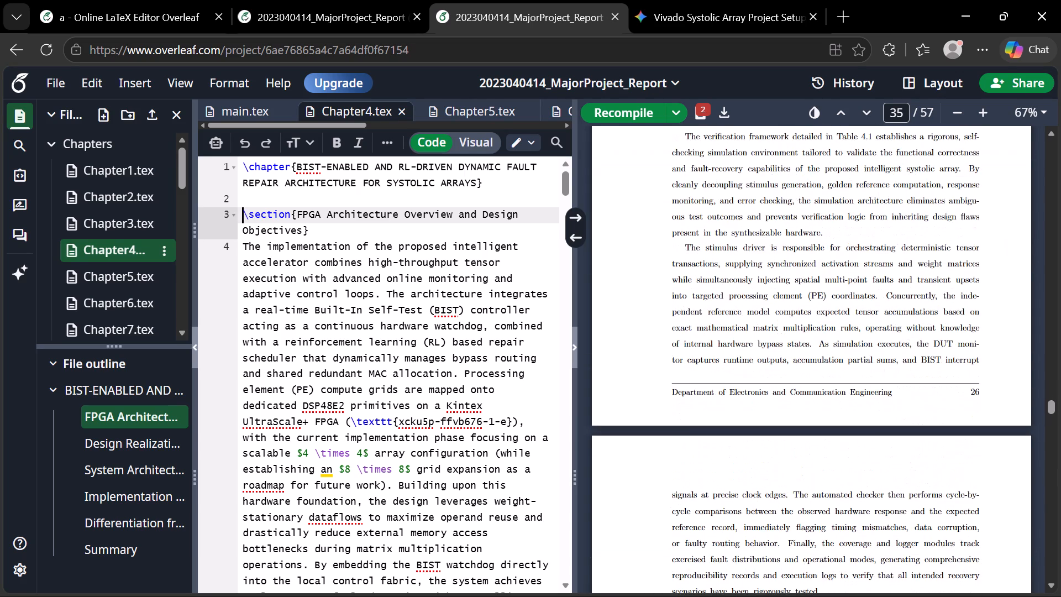
pyautogui.scroll(-3, 774, 245)
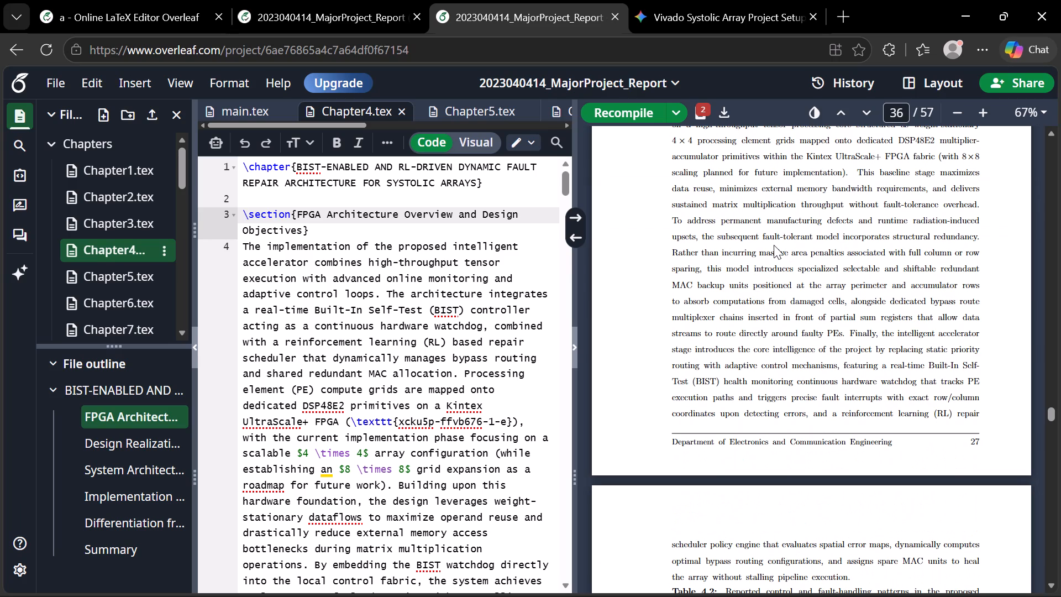
pyautogui.scroll(-2, 774, 245)
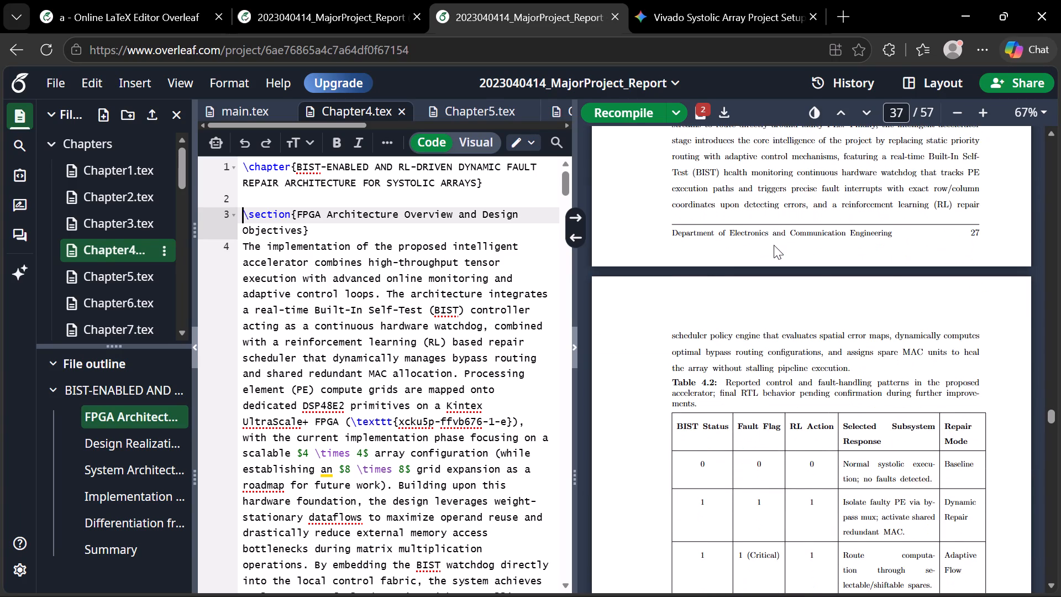
pyautogui.scroll(-4, 774, 245)
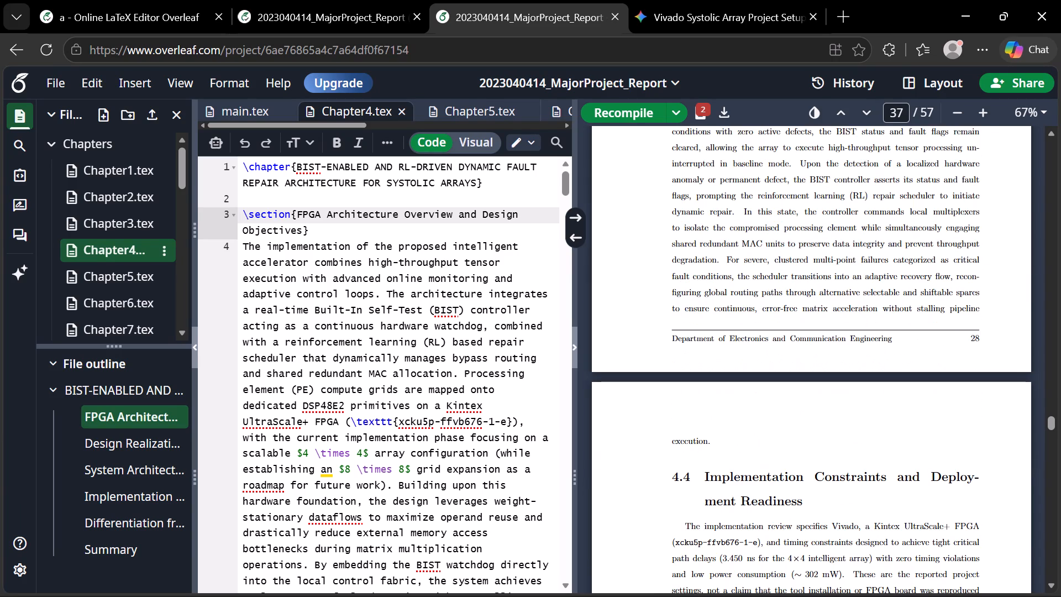
# Review compiled Sections 4.4 to 4.6 and the opening of Chapter 5, checking how the 4x4 and 8x8 configurations are described.
pyautogui.scroll(-2, 774, 245)
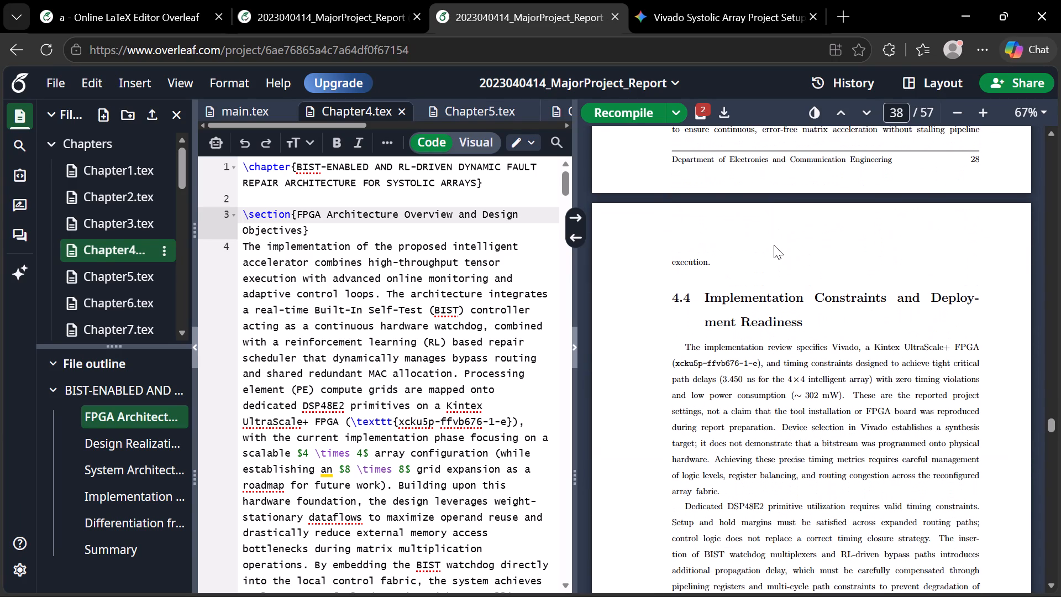
pyautogui.scroll(-4, 774, 245)
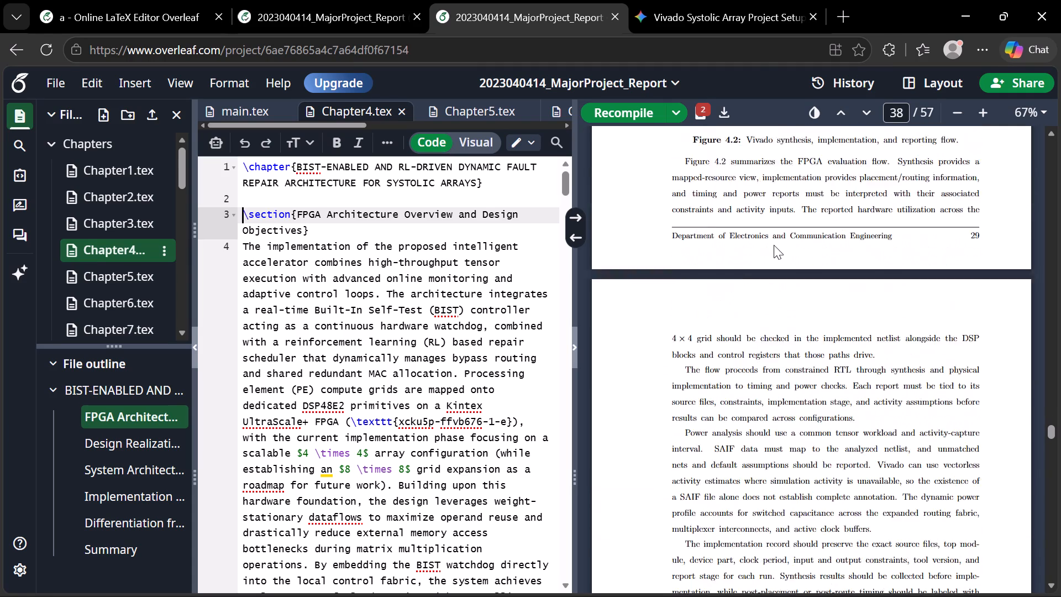
pyautogui.scroll(-5, 774, 245)
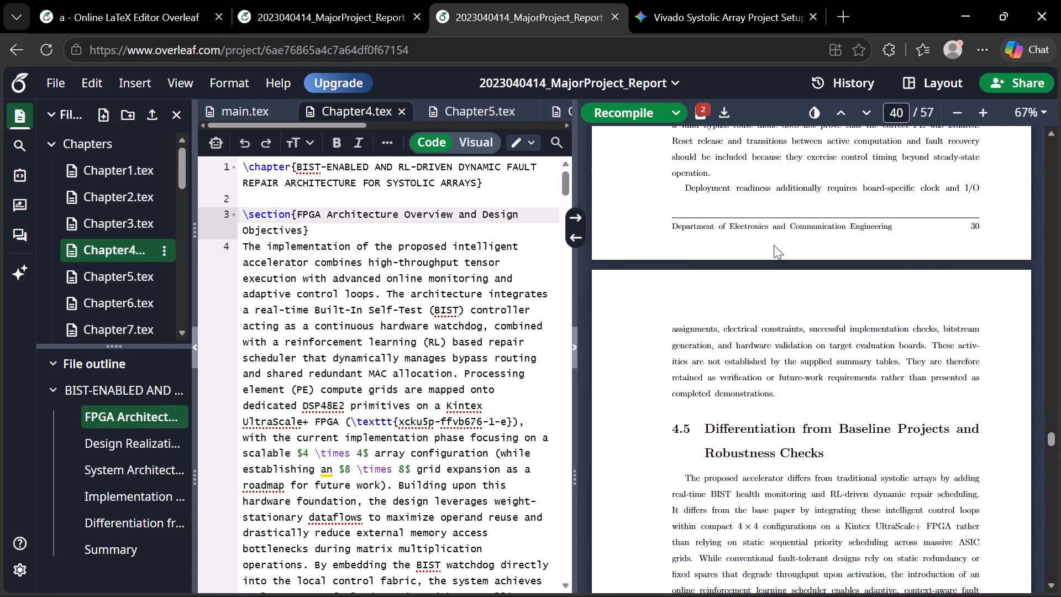
pyautogui.scroll(-7, 774, 245)
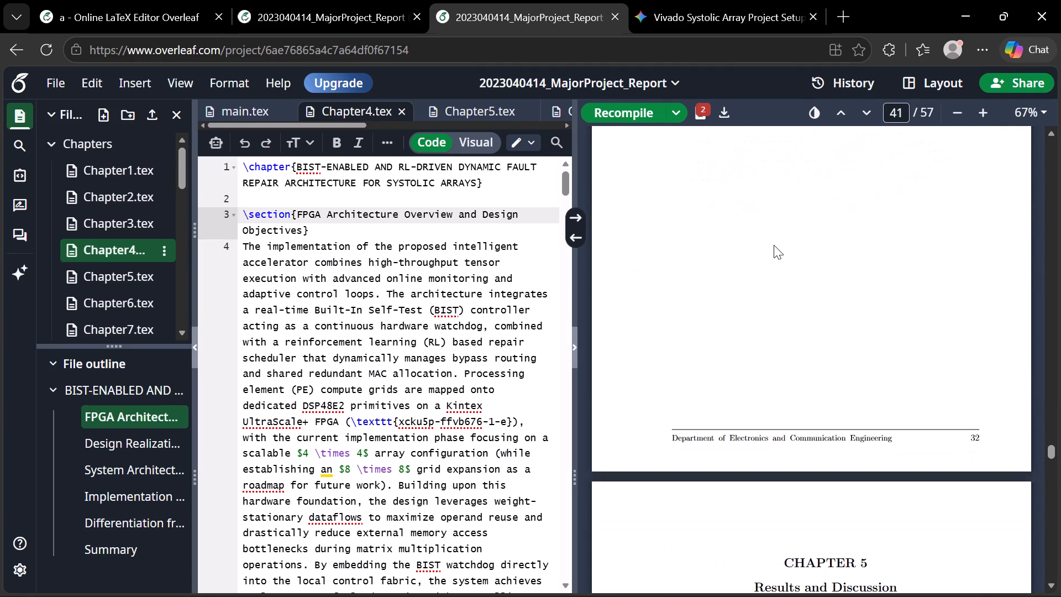
pyautogui.scroll(-1, 774, 245)
pyautogui.scroll(3, 774, 245)
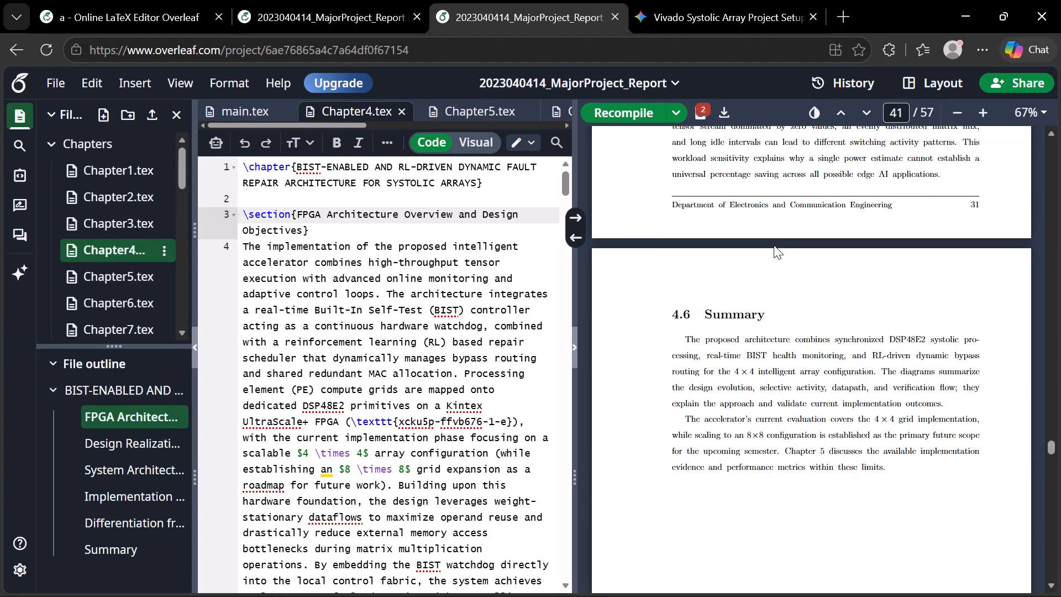
pyautogui.scroll(-7, 774, 245)
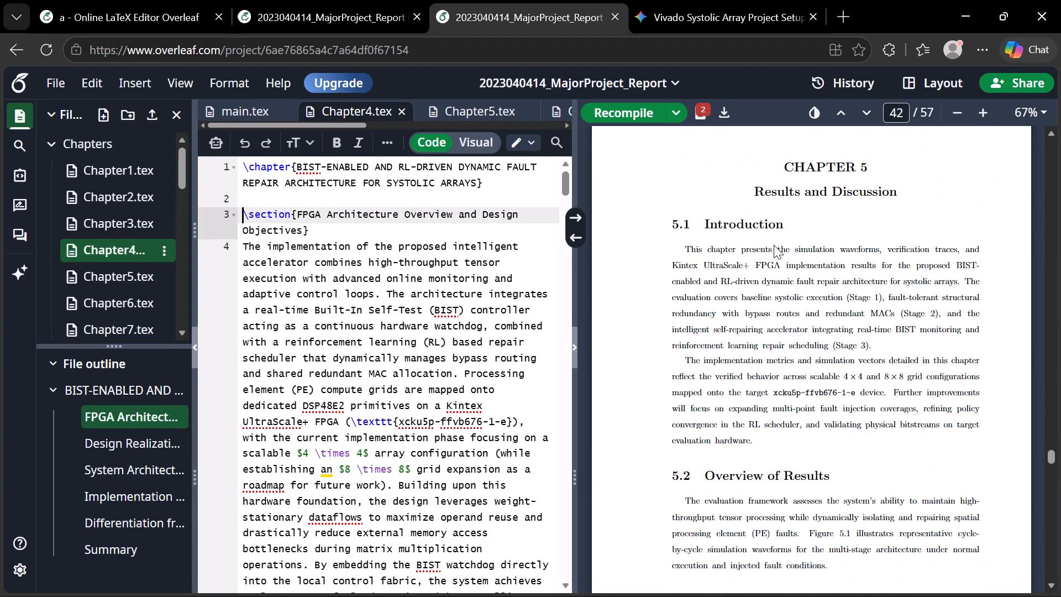
pyautogui.scroll(3, 774, 245)
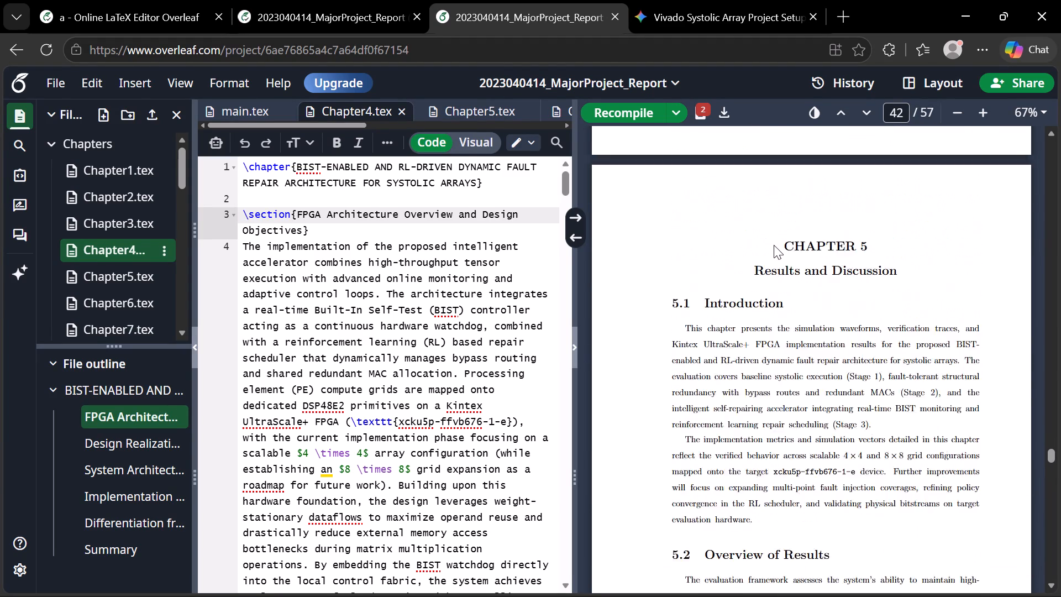
pyautogui.scroll(4, 774, 245)
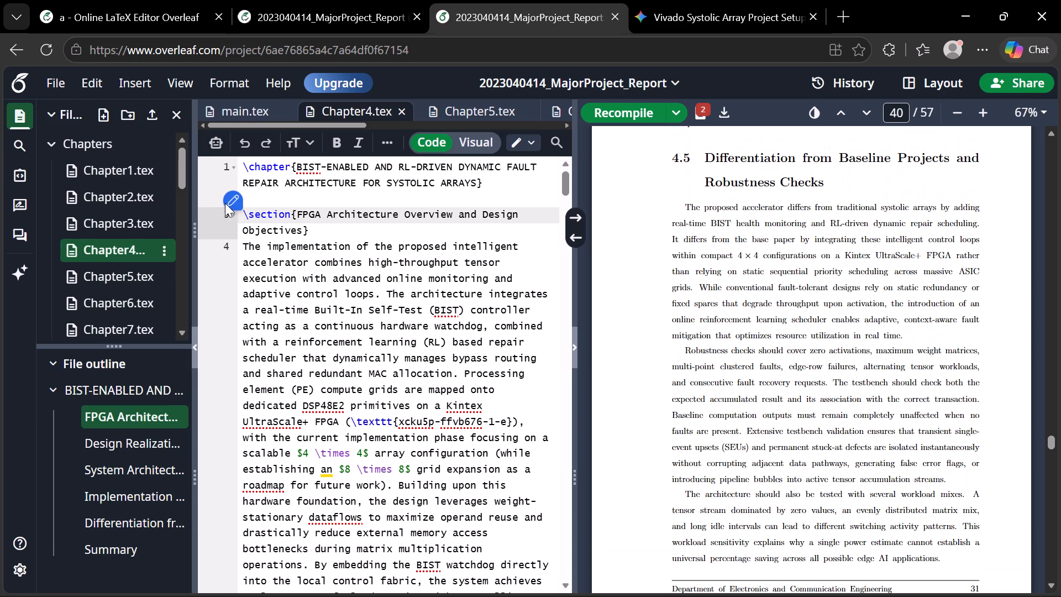
pyautogui.click(243, 215)
pyautogui.moveTo(243, 215); pyautogui.dragTo(240, 578)
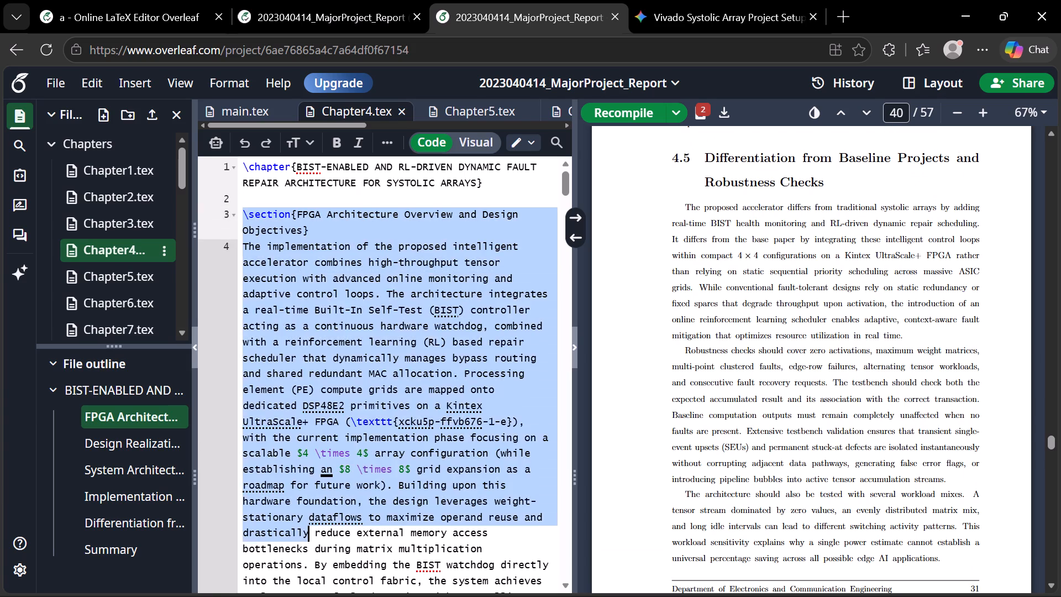
pyautogui.moveTo(240, 578); pyautogui.dragTo(245, 596)
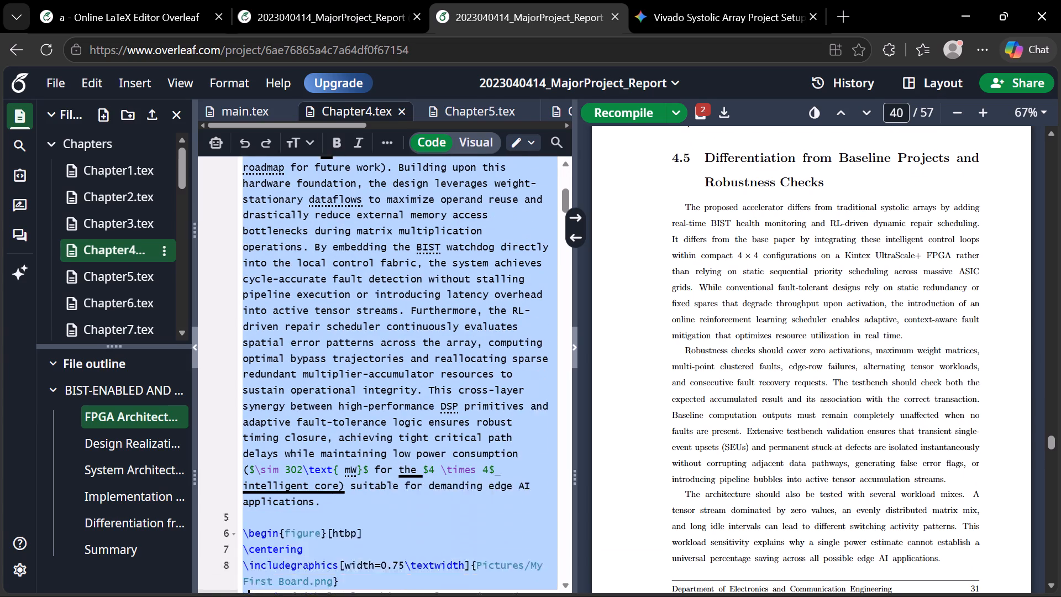
pyautogui.moveTo(245, 596); pyautogui.dragTo(246, 596)
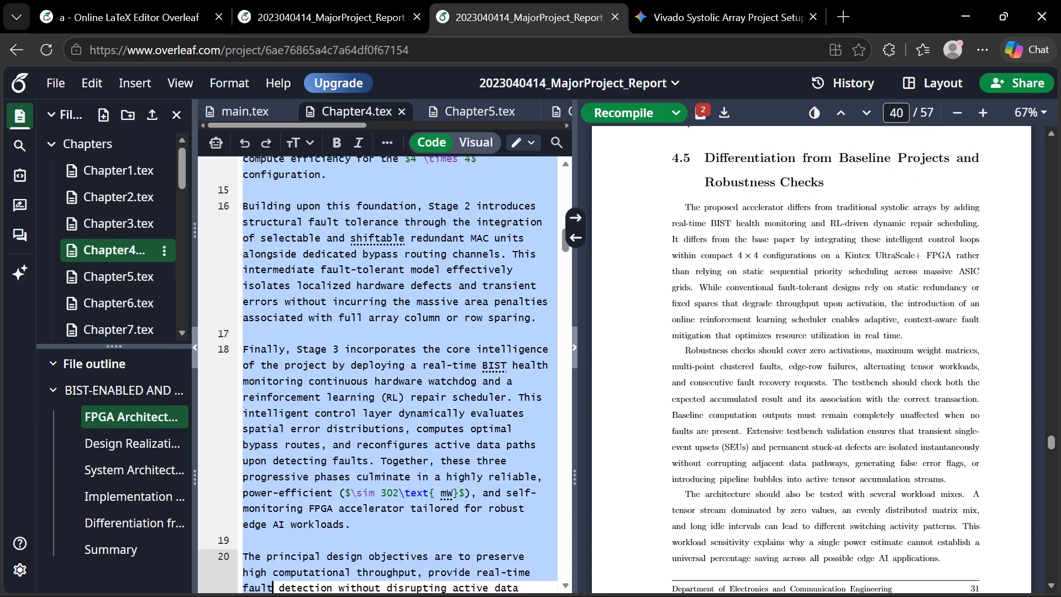
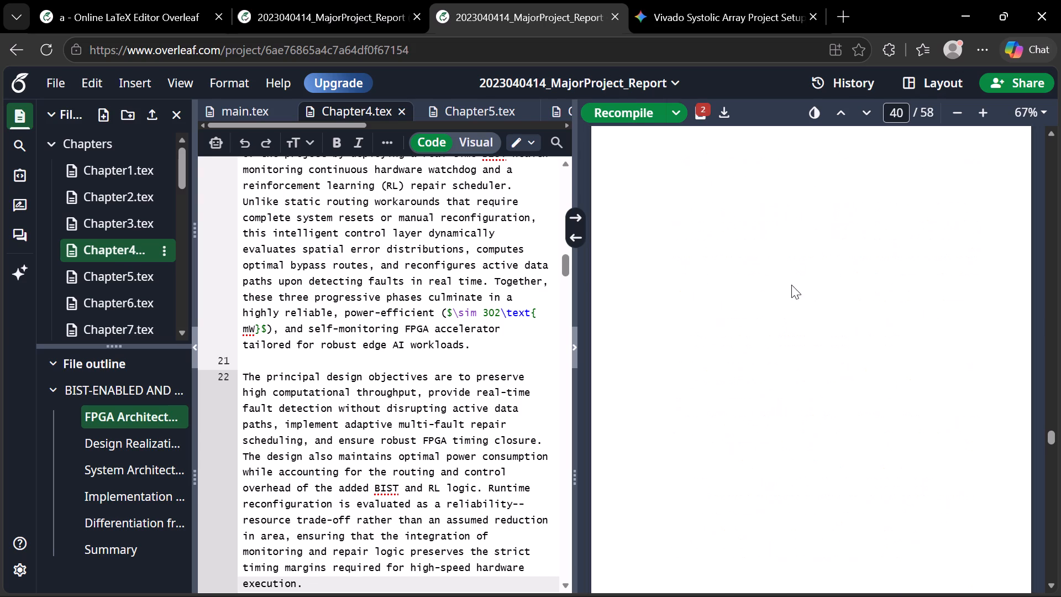
# Examine the compiled Section 4.1 pages, checking the expanded text, the page breaks and the placement of Figure 4.1.
pyautogui.scroll(6, 791, 285)
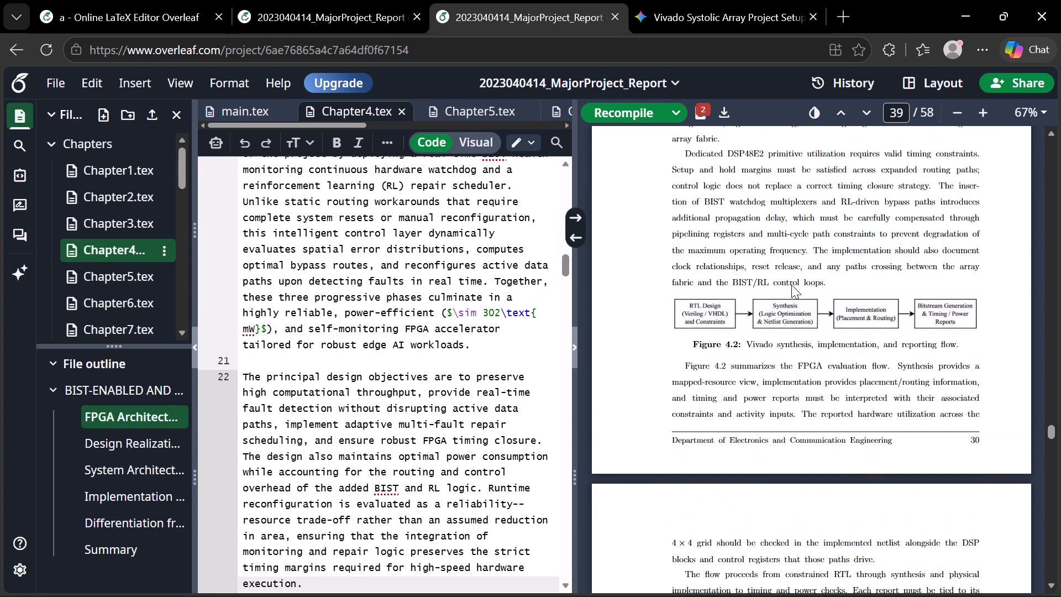
pyautogui.scroll(8, 791, 285)
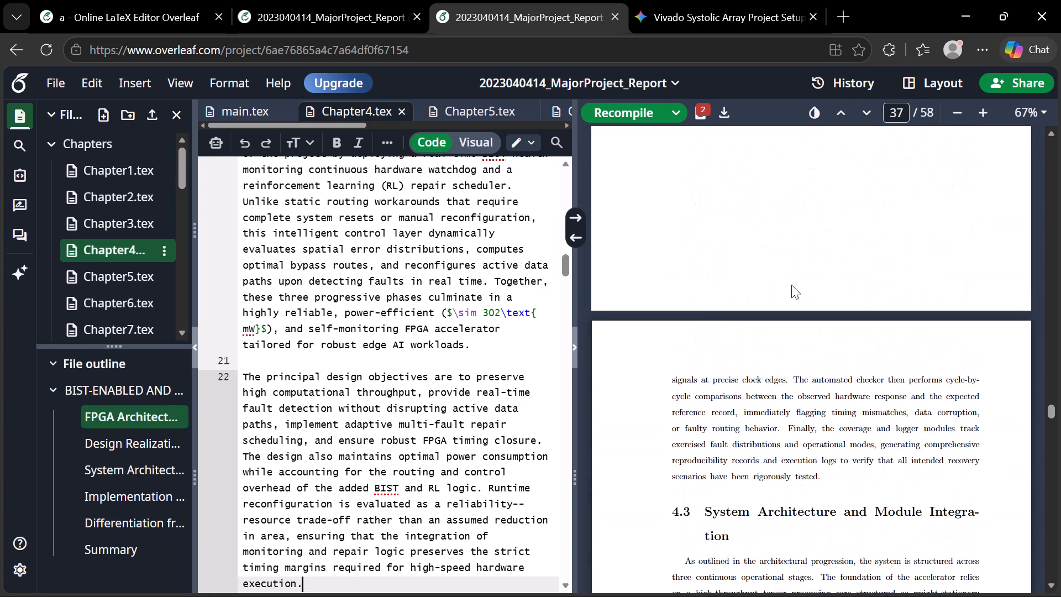
pyautogui.scroll(13, 791, 285)
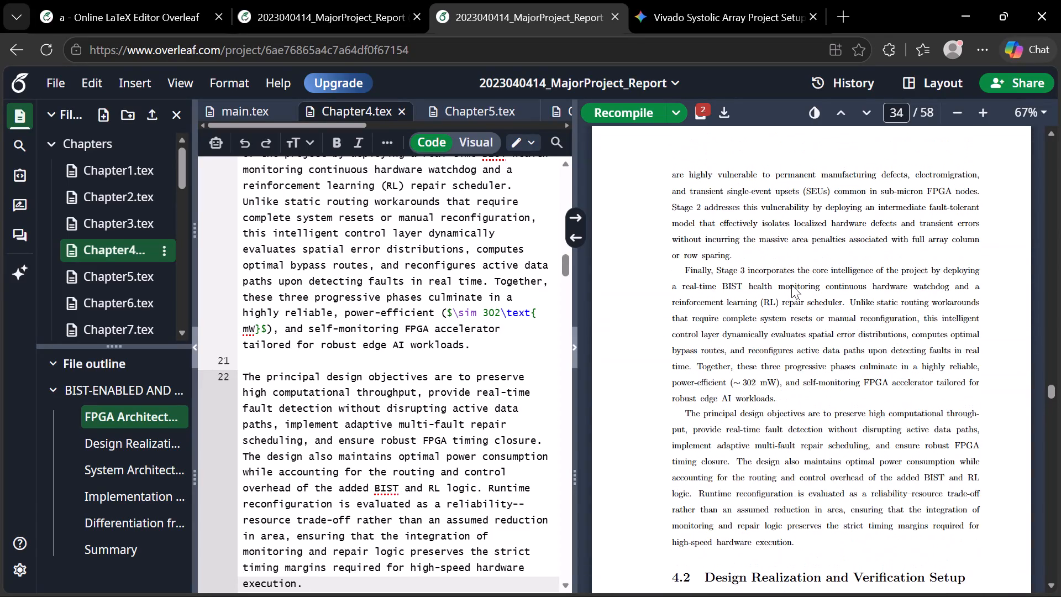
pyautogui.scroll(5, 791, 285)
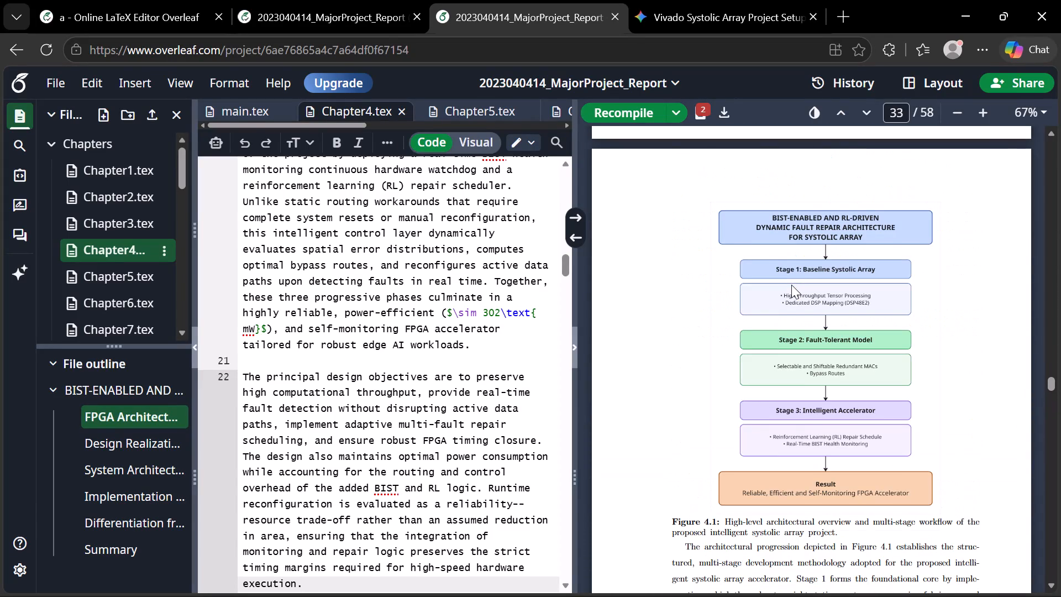
pyautogui.scroll(2, 791, 285)
pyautogui.scroll(-2, 791, 285)
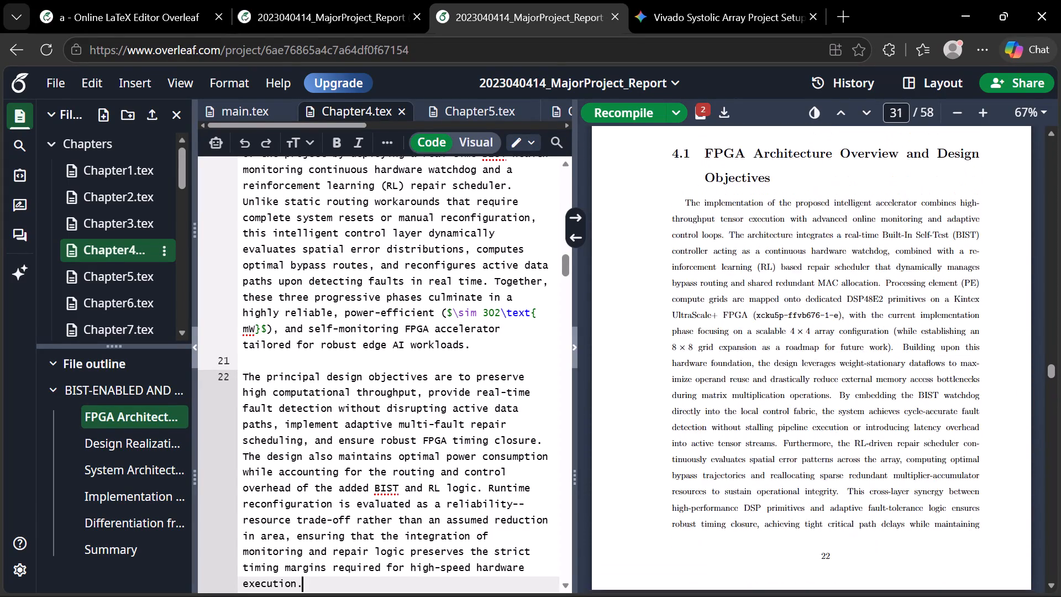
pyautogui.scroll(-3, 791, 285)
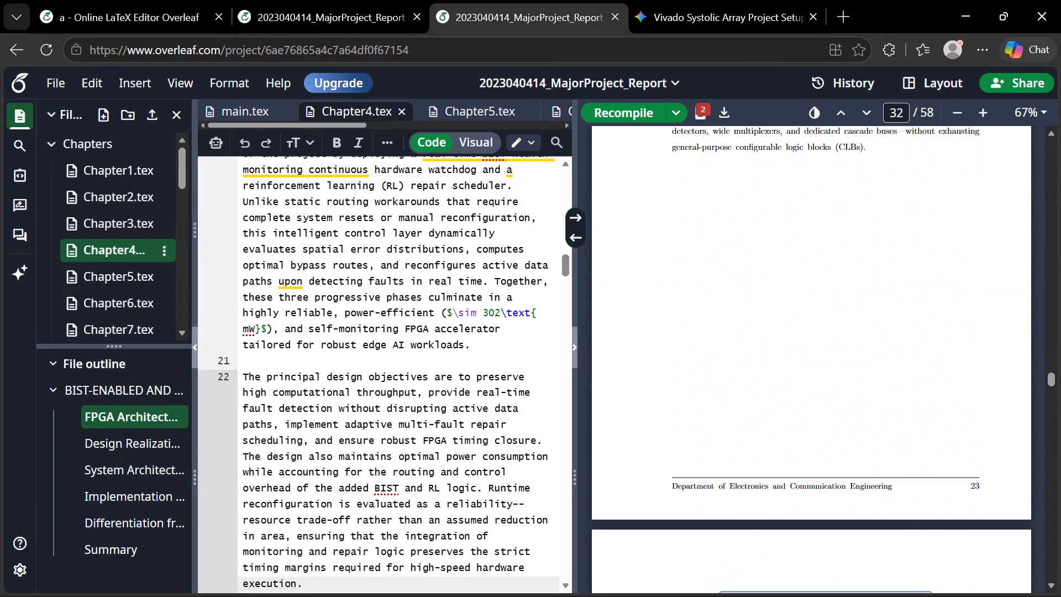
pyautogui.scroll(2, 791, 285)
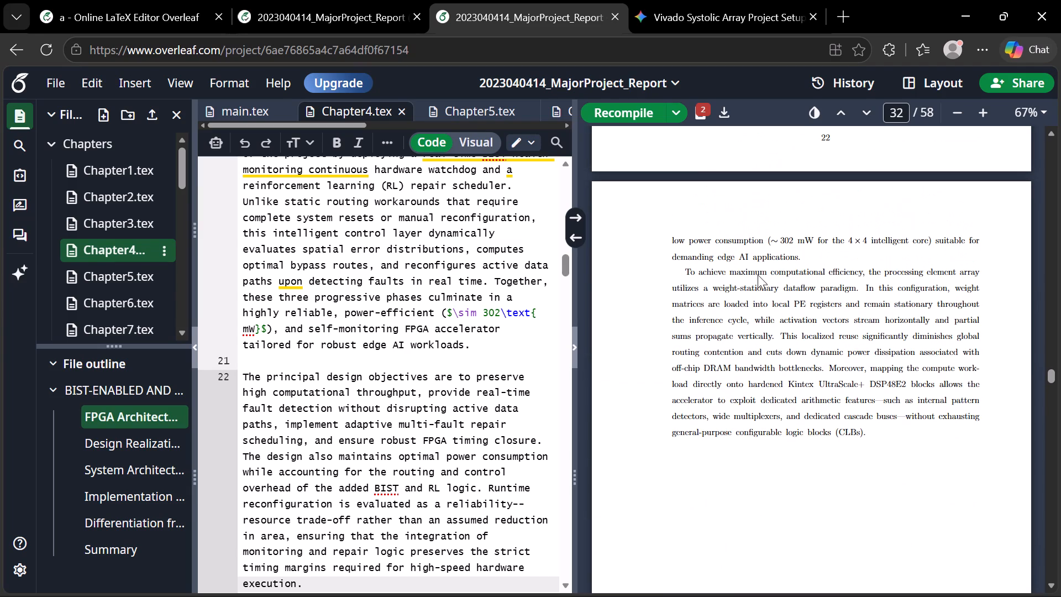
pyautogui.doubleClick(686, 273)
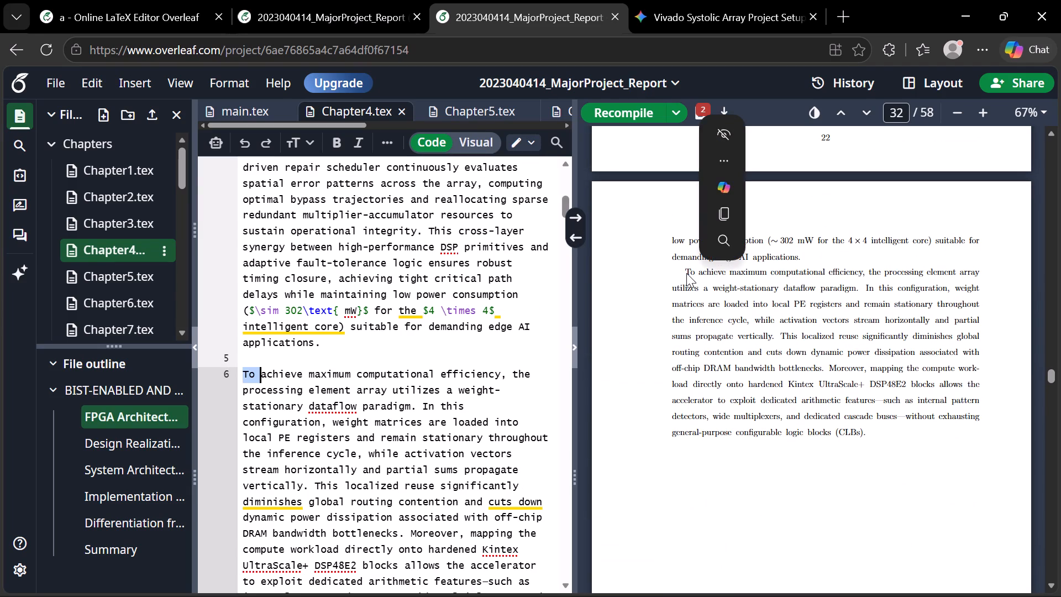
pyautogui.scroll(-2, 713, 425)
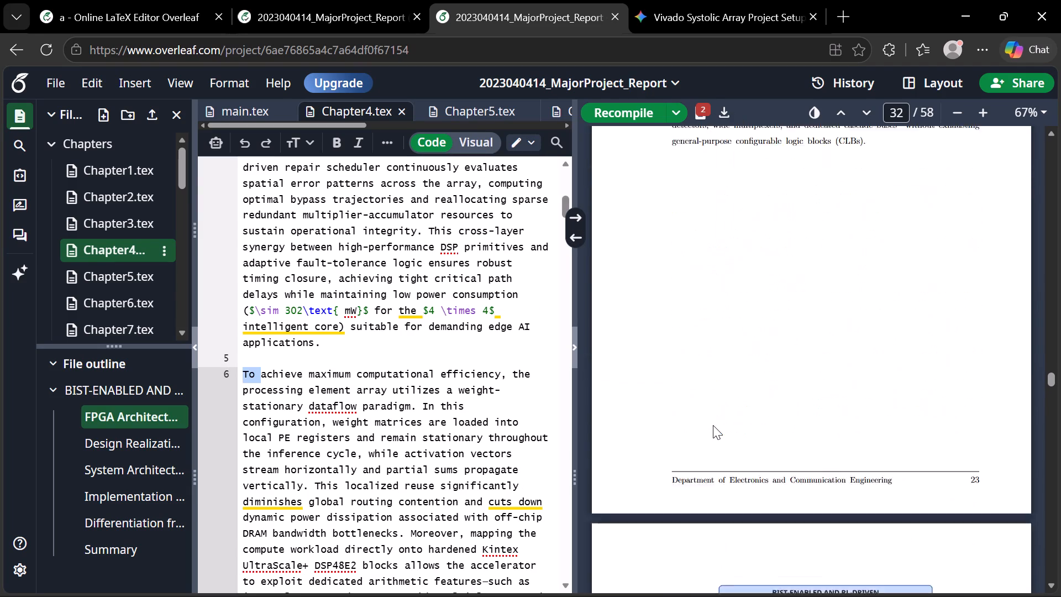
pyautogui.scroll(-2, 713, 425)
pyautogui.scroll(-3, 338, 432)
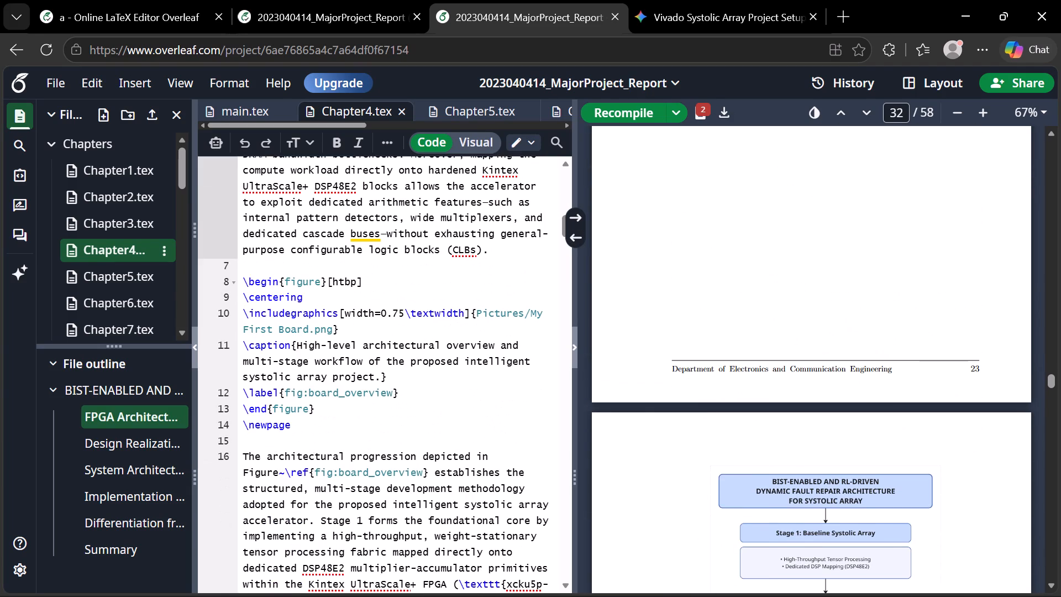
pyautogui.scroll(-4, 716, 354)
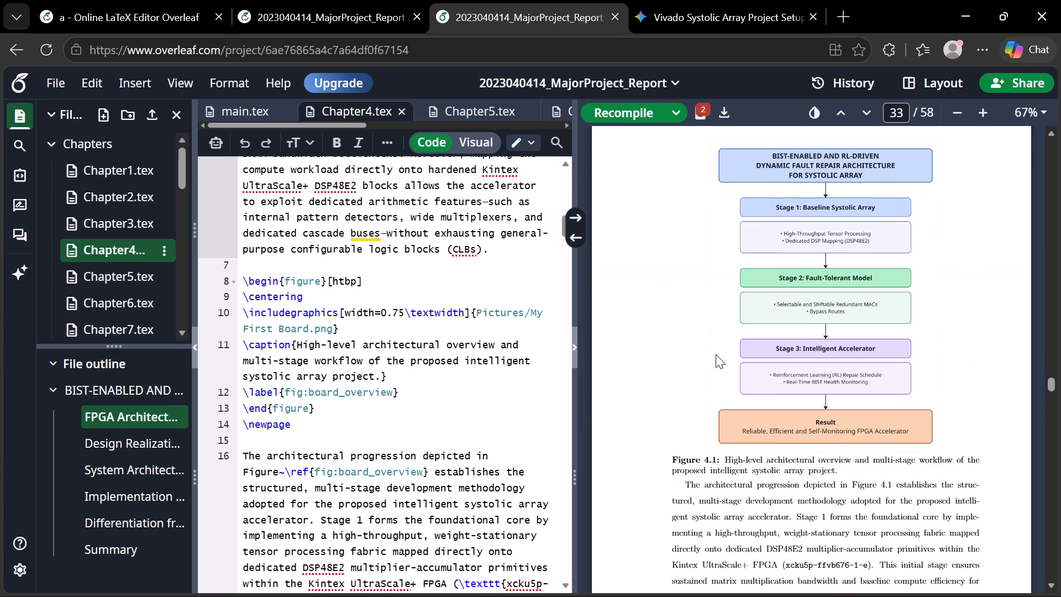
pyautogui.scroll(6, 716, 354)
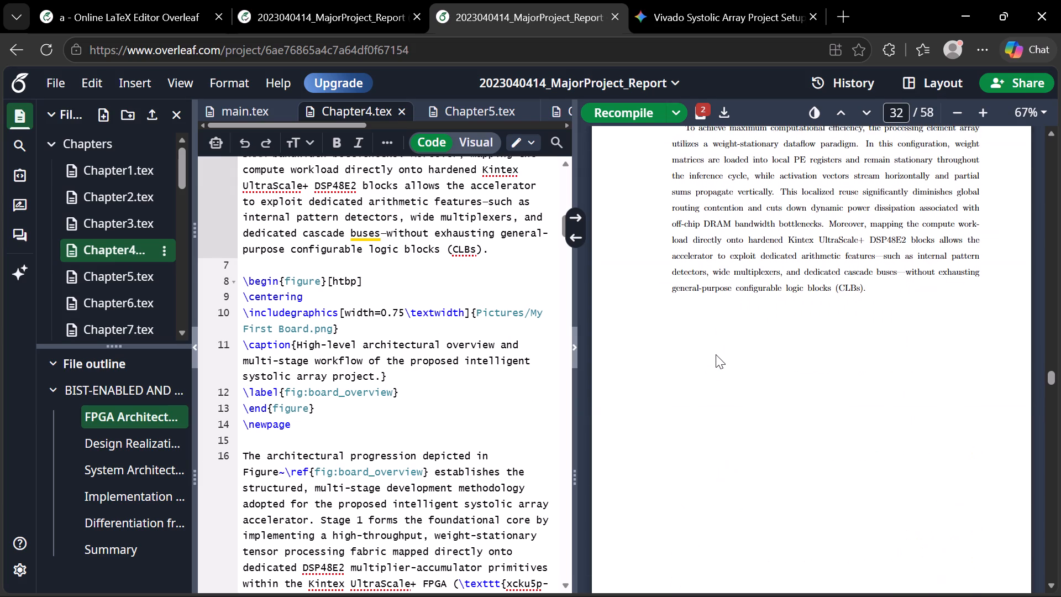
pyautogui.scroll(2, 716, 354)
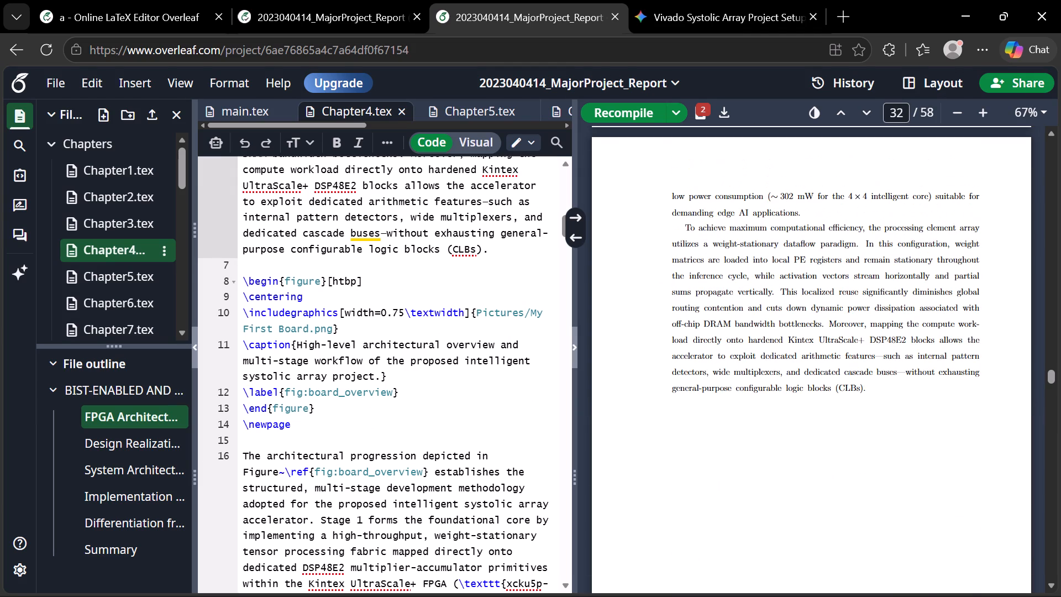
# Copy and delete the "To achieve maximum computational efficiency" paragraph before the figure in Section 4.1, and recompile.
pyautogui.doubleClick(687, 224)
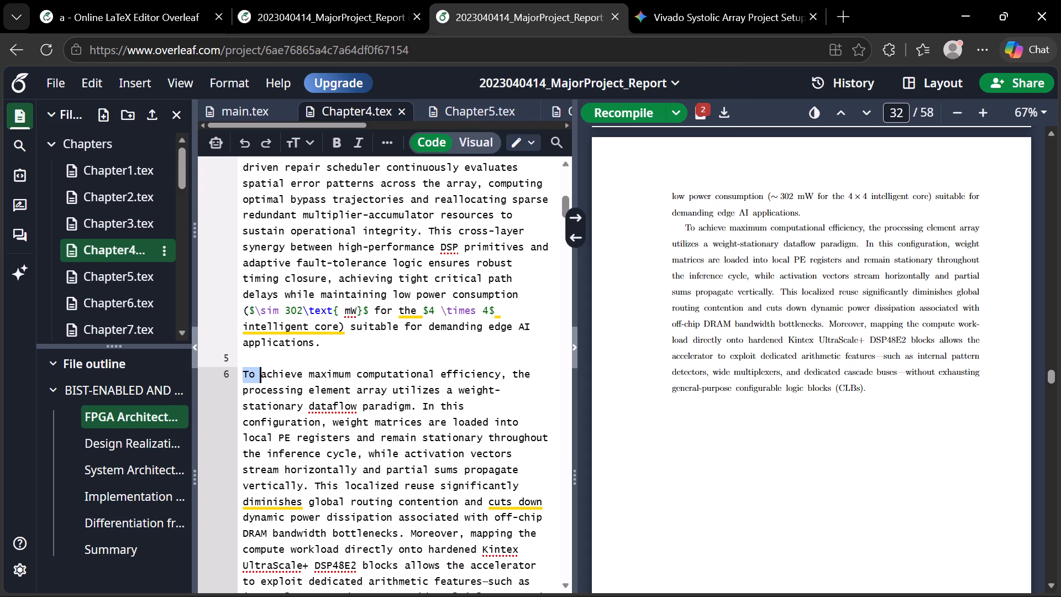
pyautogui.click(241, 371)
pyautogui.moveTo(241, 371); pyautogui.dragTo(444, 471)
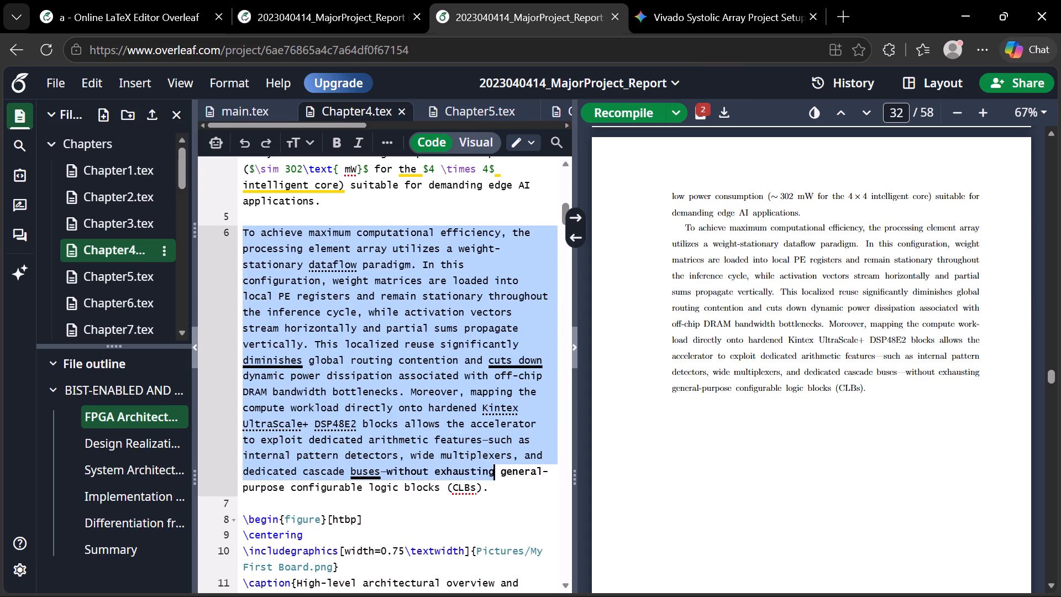
pyautogui.moveTo(444, 471); pyautogui.dragTo(496, 484)
pyautogui.rightClick(432, 366)
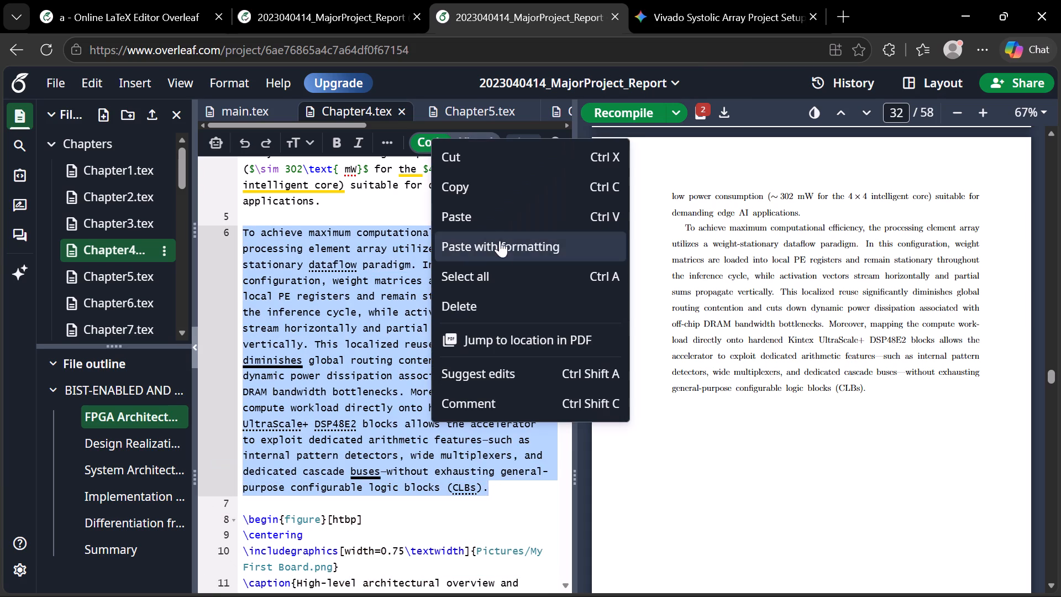
pyautogui.click(508, 180)
pyautogui.press('Delete')
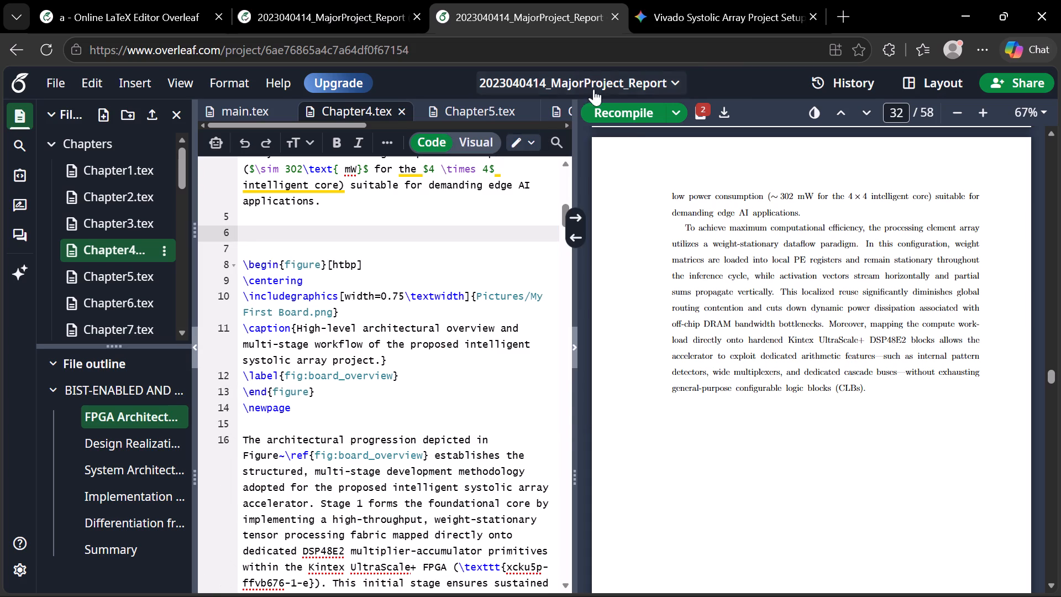
pyautogui.click(611, 103)
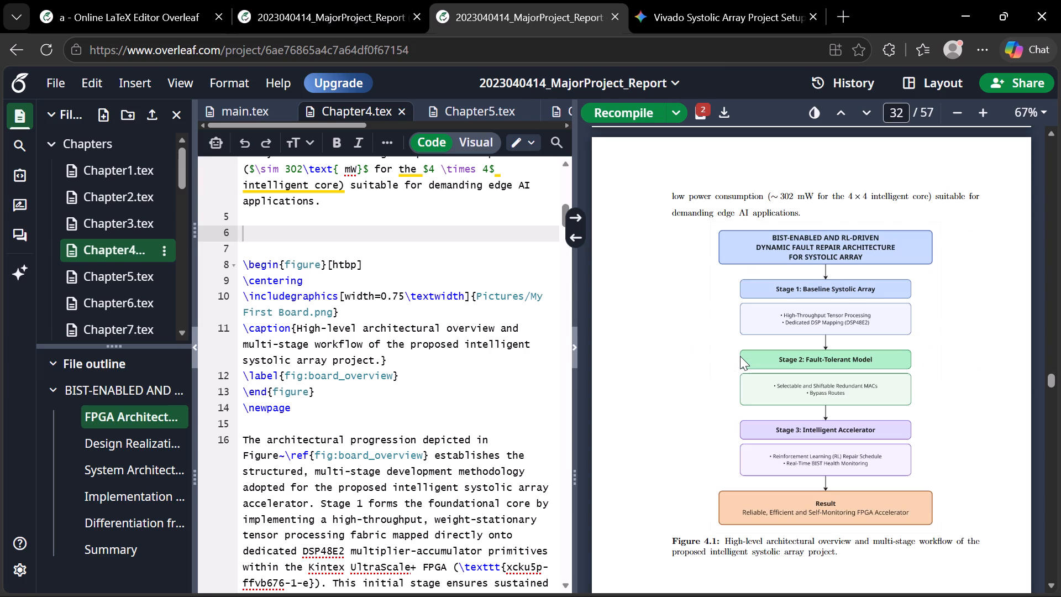
# Remove the \newpage command after the Figure 4.1 block in Chapter4.tex and recompile the report.
pyautogui.scroll(-5, 744, 425)
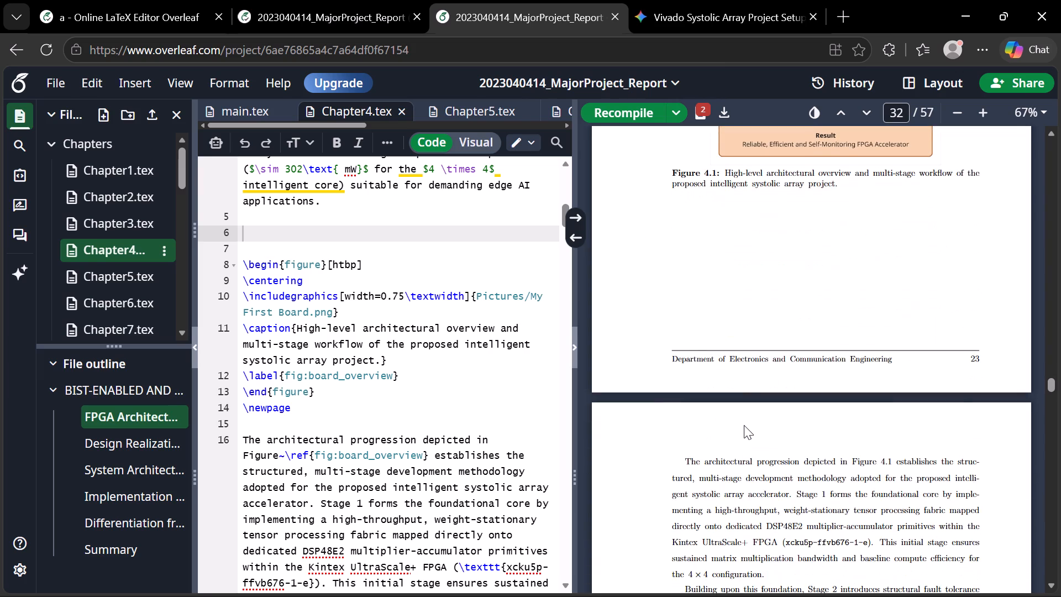
pyautogui.scroll(5, 744, 425)
pyautogui.hscroll(1, 744, 425)
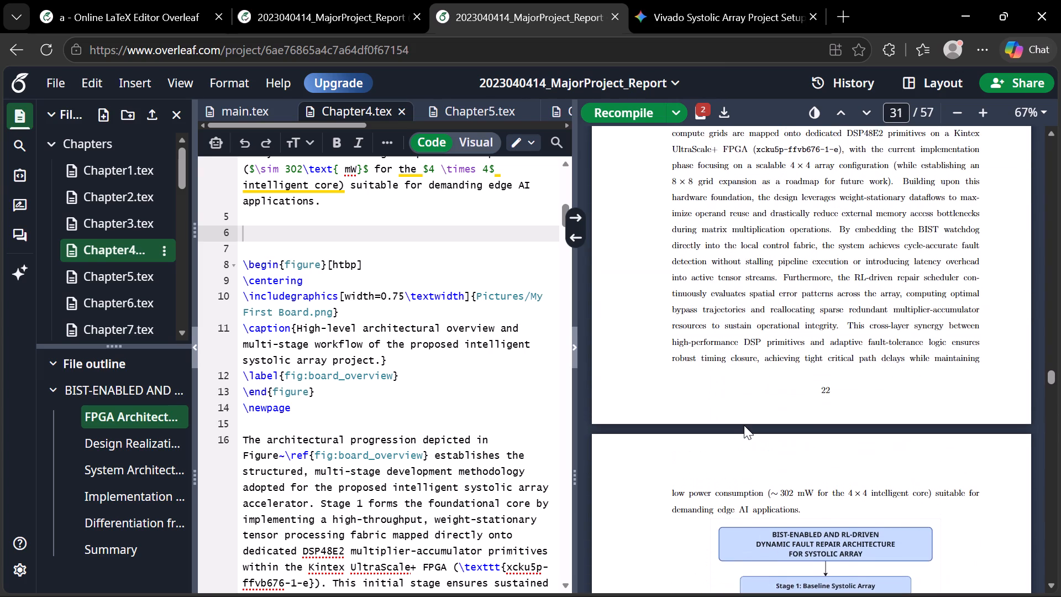
pyautogui.hscroll(1, 744, 425)
pyautogui.scroll(-2, 744, 425)
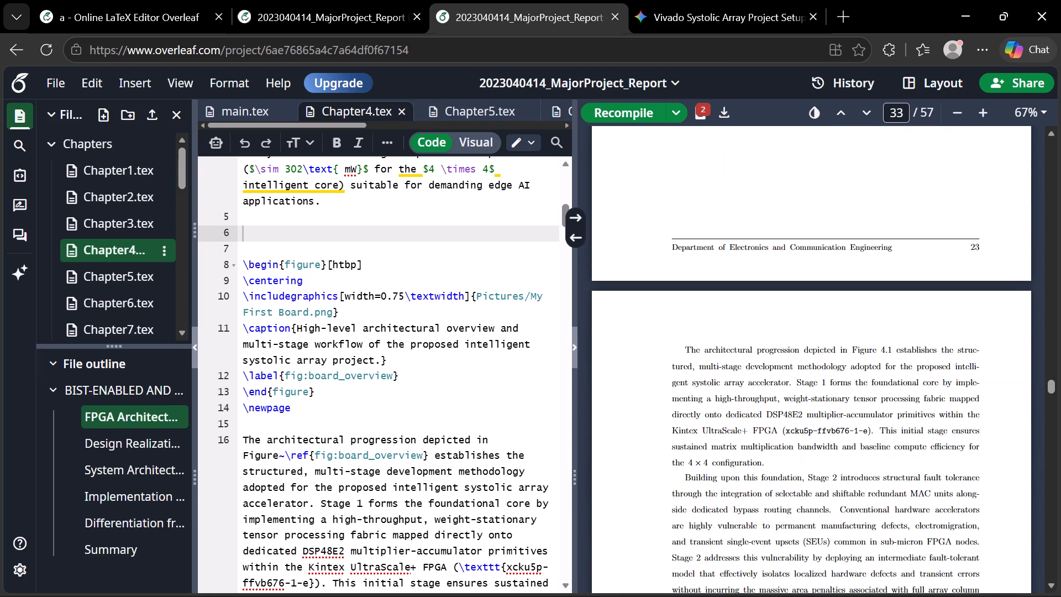
pyautogui.doubleClick(689, 349)
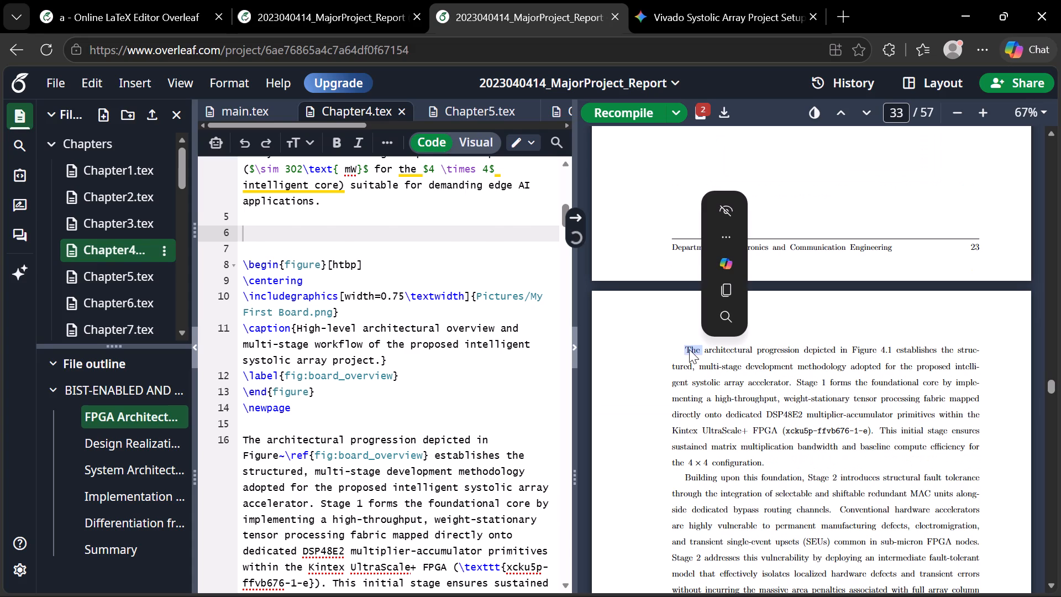
pyautogui.click(387, 343)
pyautogui.press('BackSpace')
pyautogui.press('BackSpace')
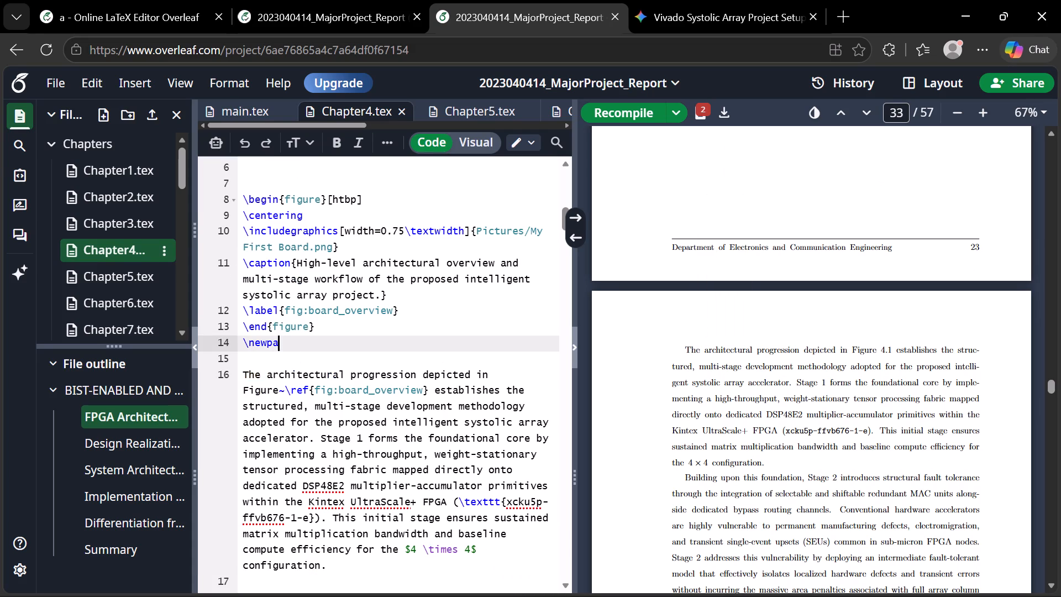
pyautogui.press('BackSpace')
pyautogui.press('BackSpace')
pyautogui.press('BackSpace')
pyautogui.press('BackSpace')
pyautogui.press('BackSpace')
pyautogui.press('BackSpace')
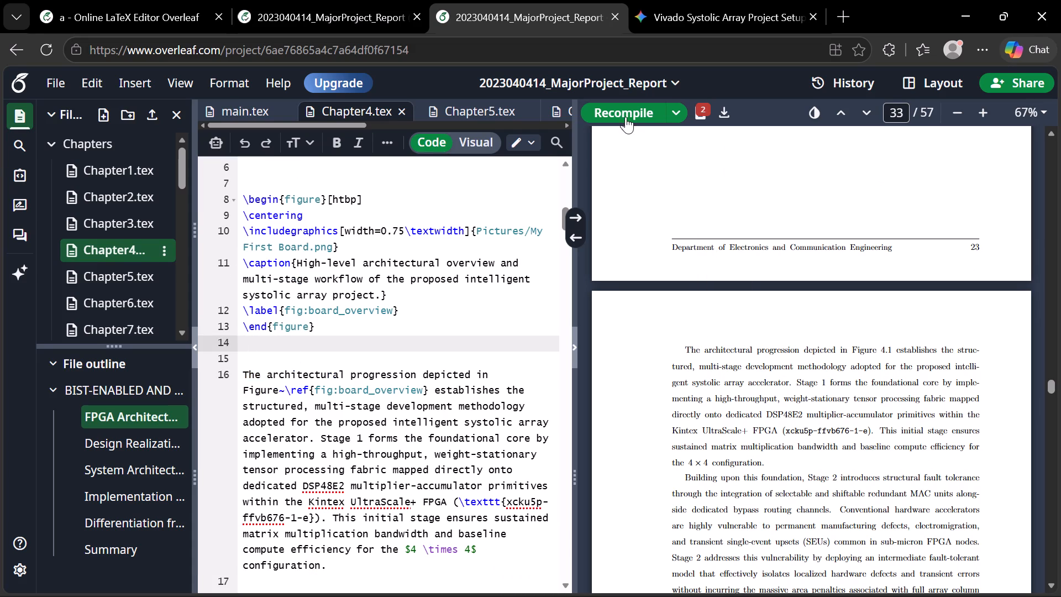
pyautogui.click(626, 116)
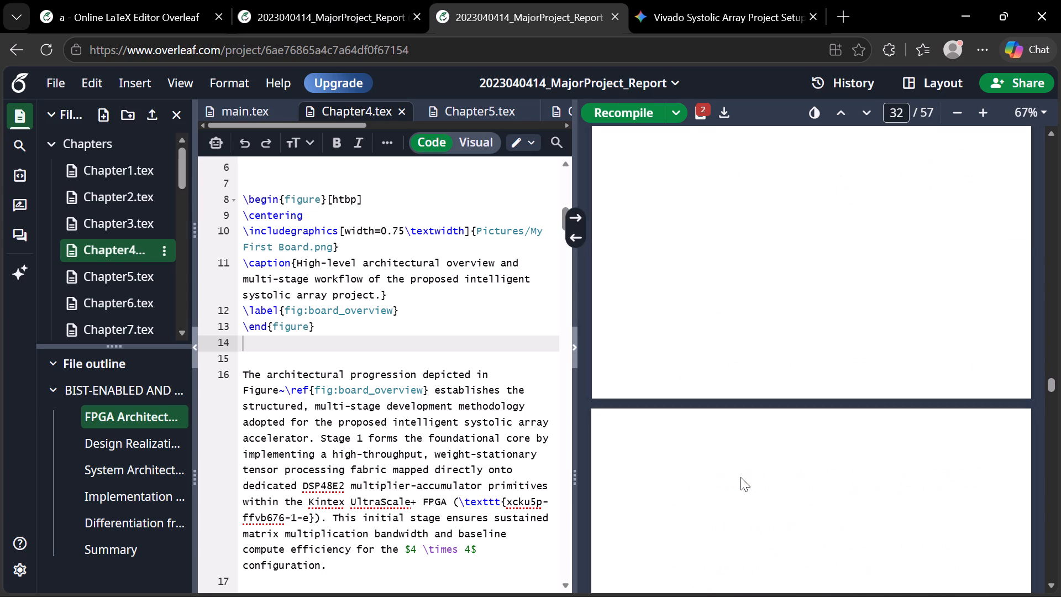
# Examine the compiled pages after Figure 4.1 through the start of Section 4.2, checking text flow and page breaks.
pyautogui.scroll(2, 740, 477)
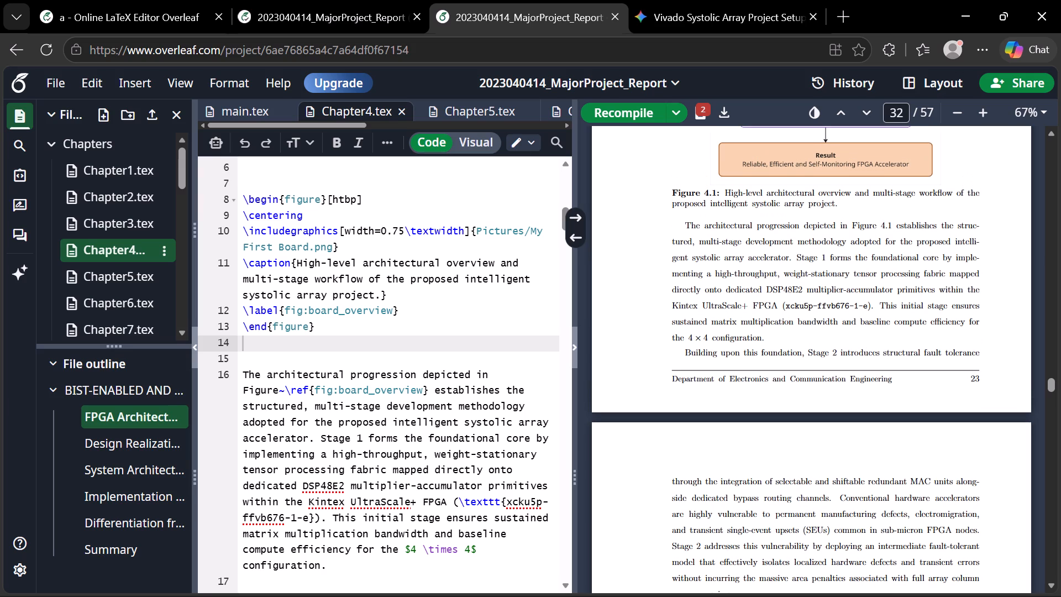
pyautogui.scroll(-4, 740, 477)
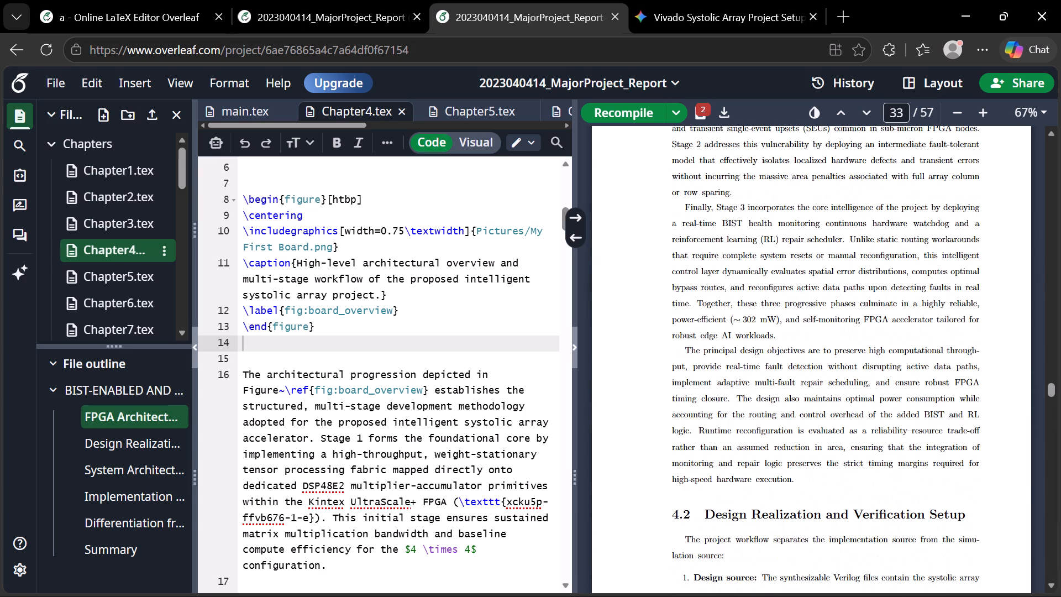
pyautogui.scroll(-4, 740, 477)
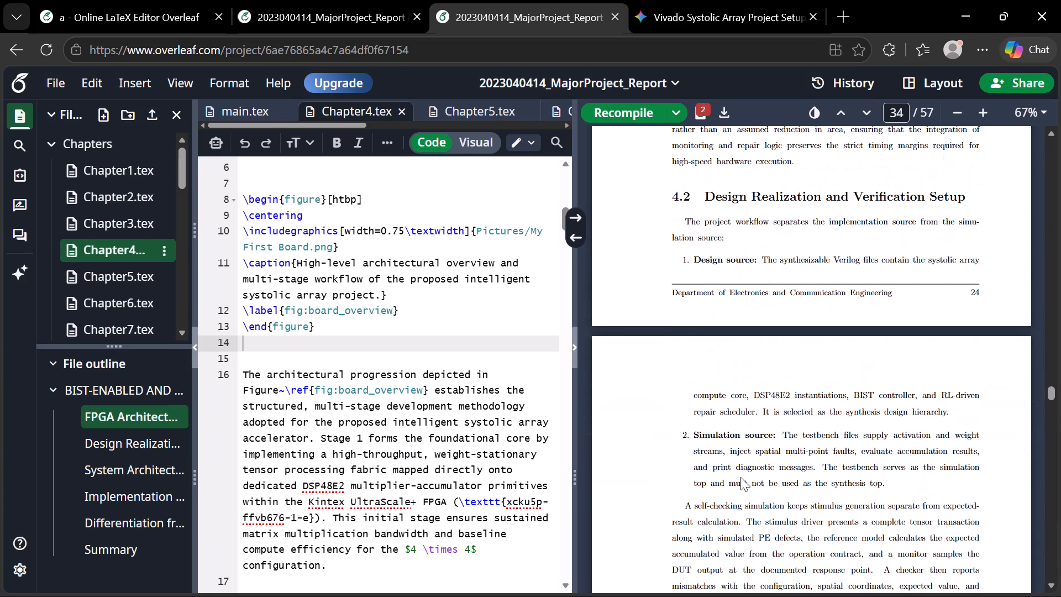
pyautogui.doubleClick(690, 196)
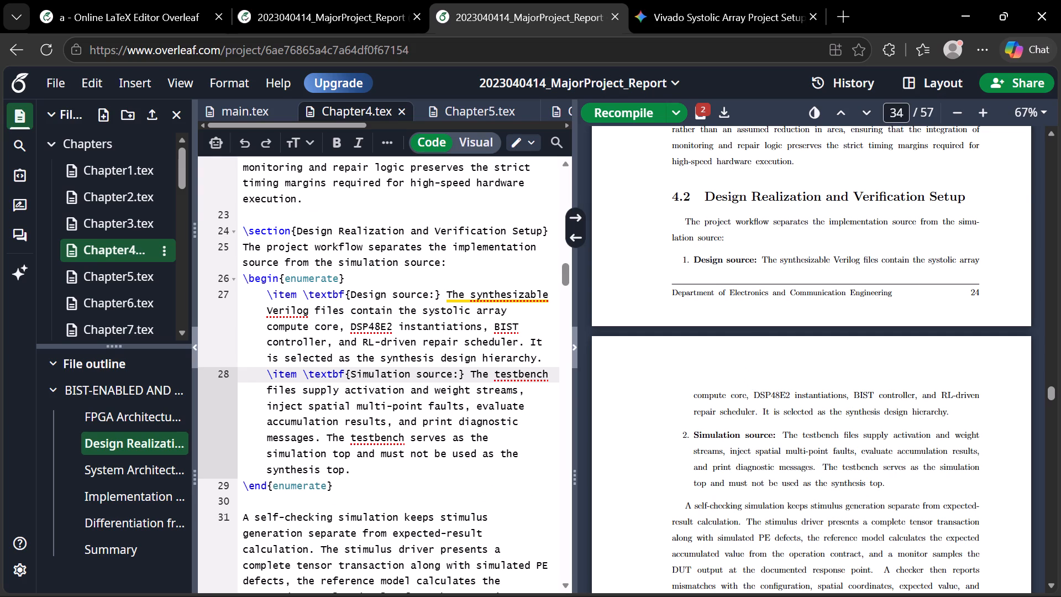
pyautogui.scroll(-5, 748, 396)
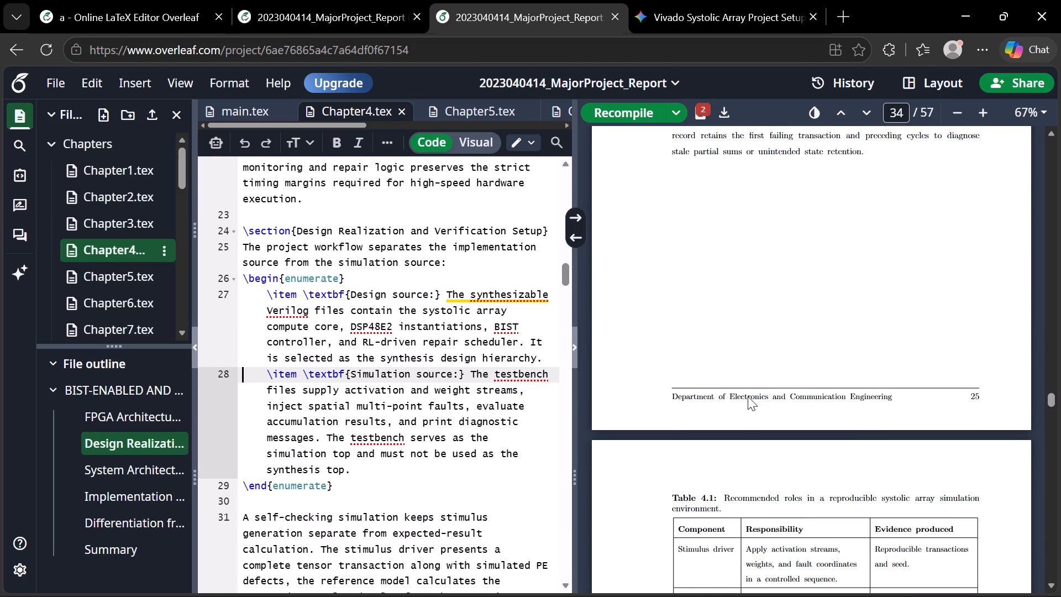
pyautogui.scroll(-1, 748, 396)
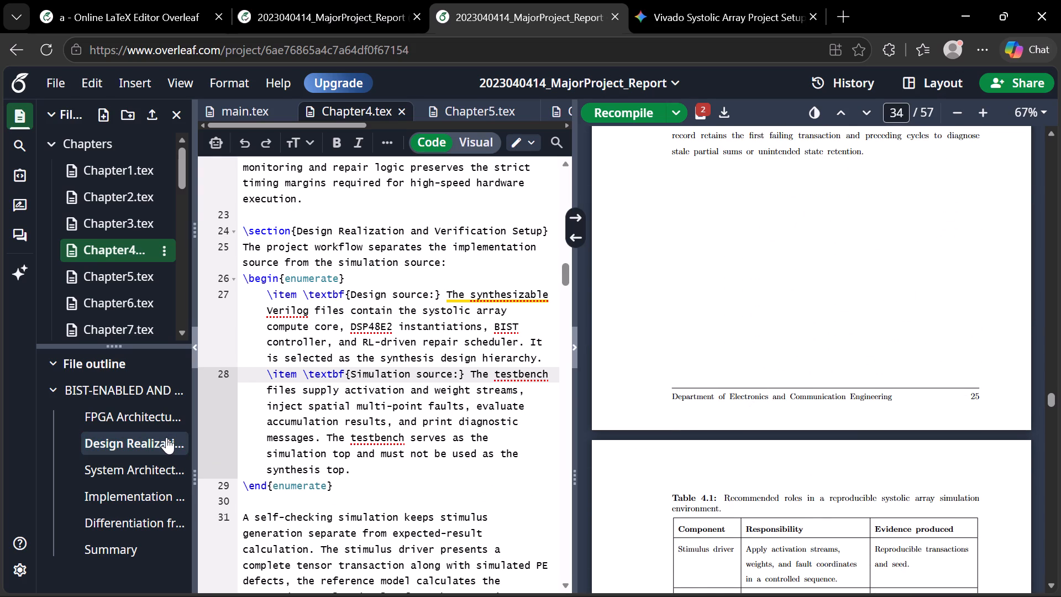
pyautogui.click(166, 437)
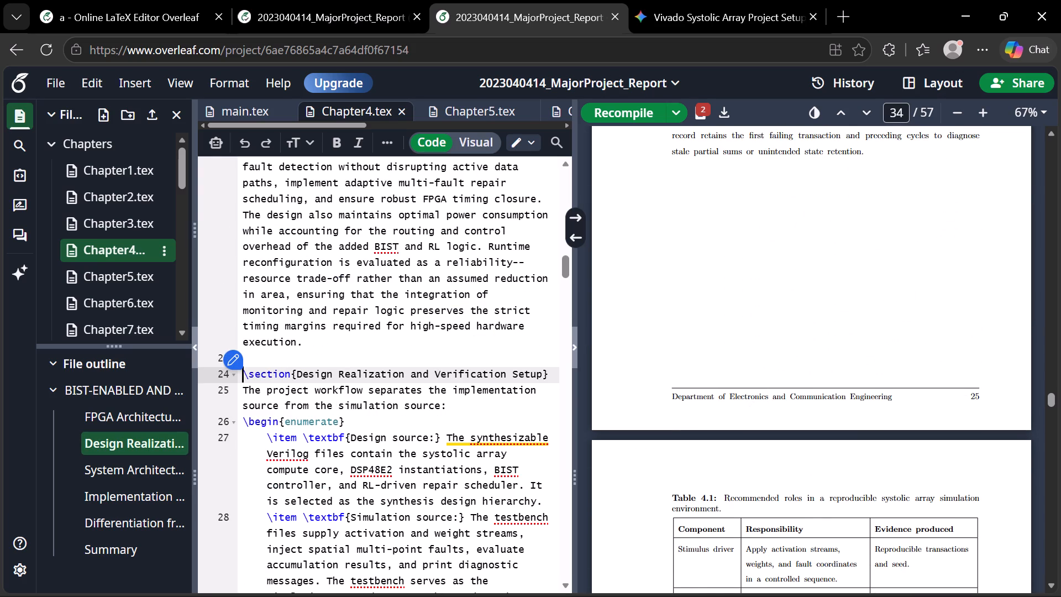
pyautogui.click(242, 377)
pyautogui.moveTo(242, 377); pyautogui.dragTo(322, 596)
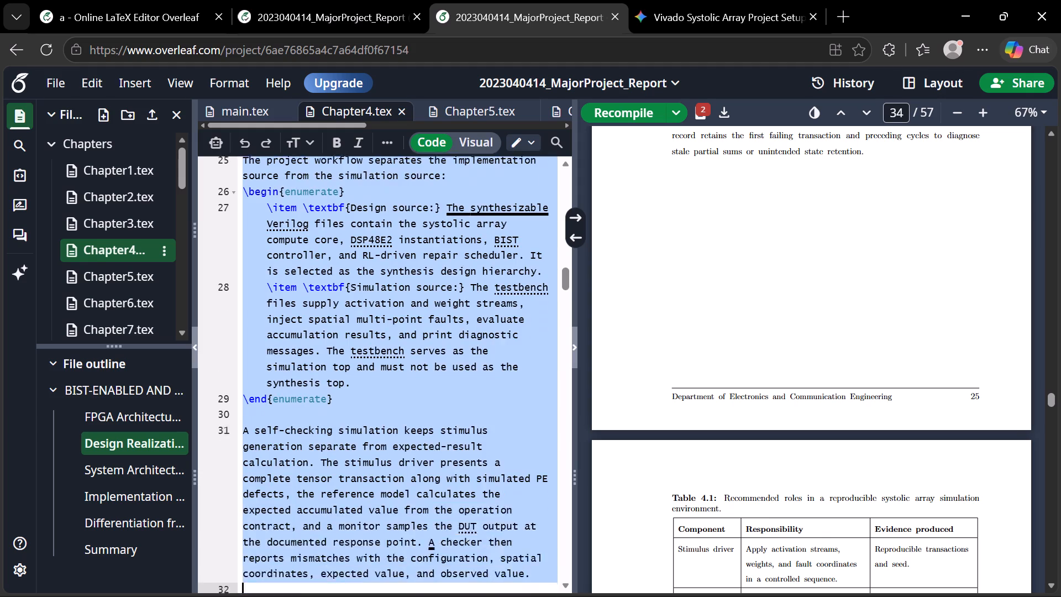
pyautogui.moveTo(322, 596); pyautogui.dragTo(323, 596)
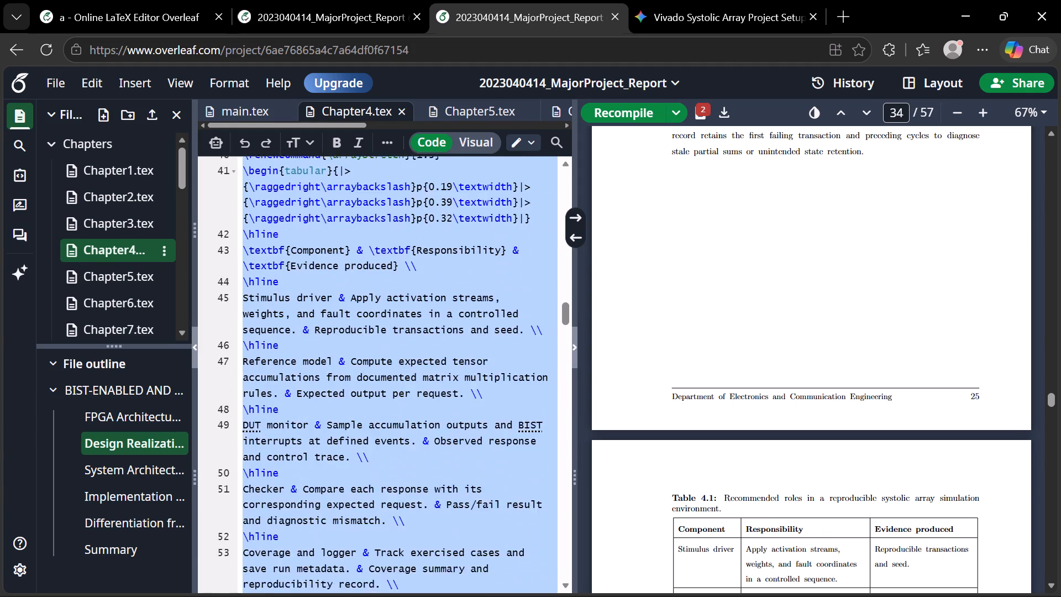
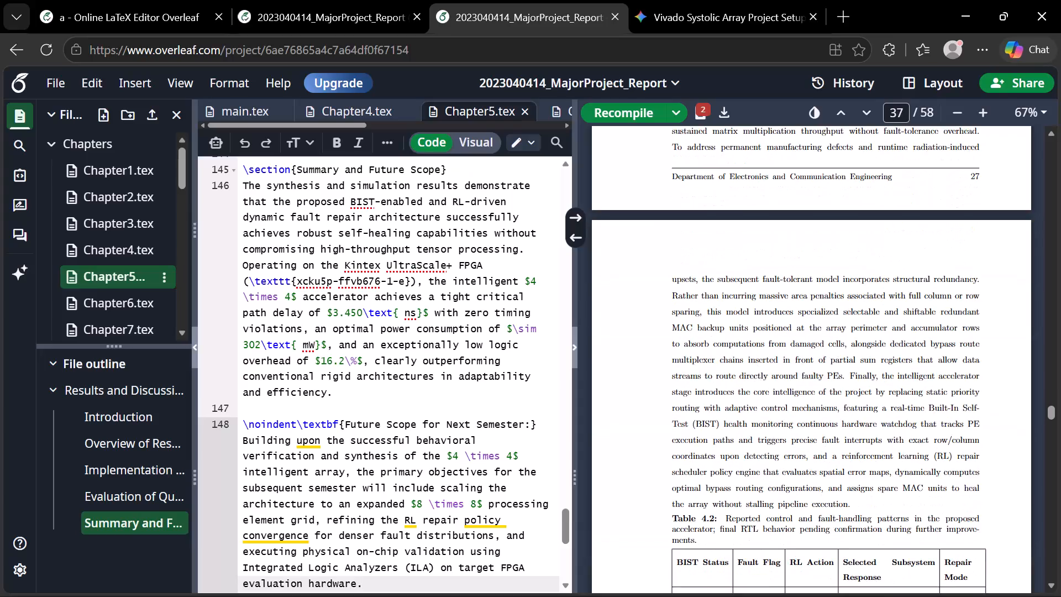
# Review the recompiled Chapter 5 from the introduction through the results overview, Figure 5.1 and Table 5.1.
pyautogui.scroll(-2, 755, 380)
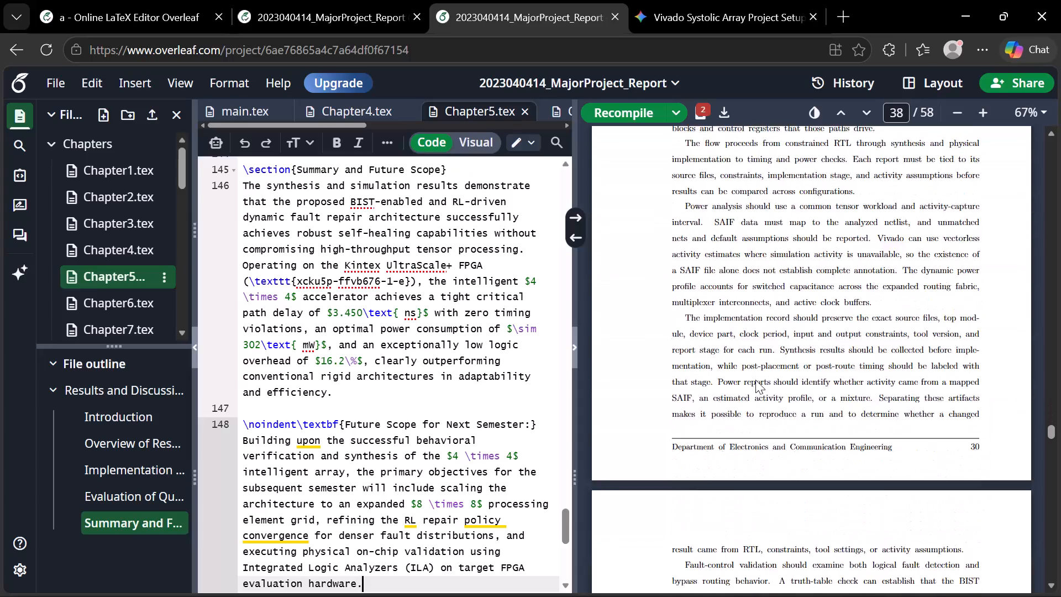
pyautogui.scroll(-5, 755, 380)
pyautogui.scroll(1, 755, 380)
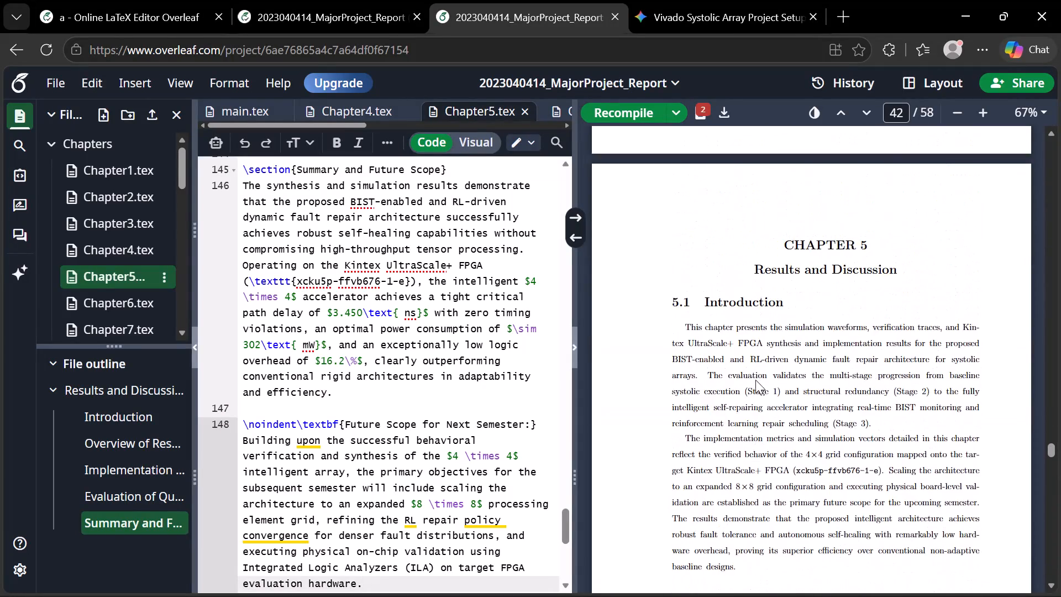
pyautogui.scroll(-2, 755, 380)
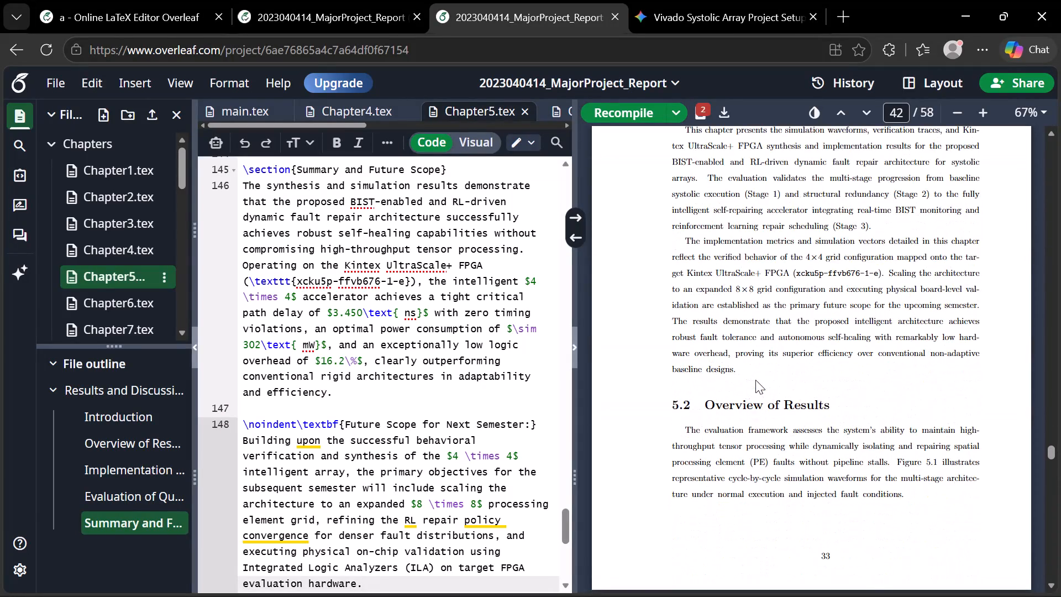
pyautogui.scroll(-4, 755, 380)
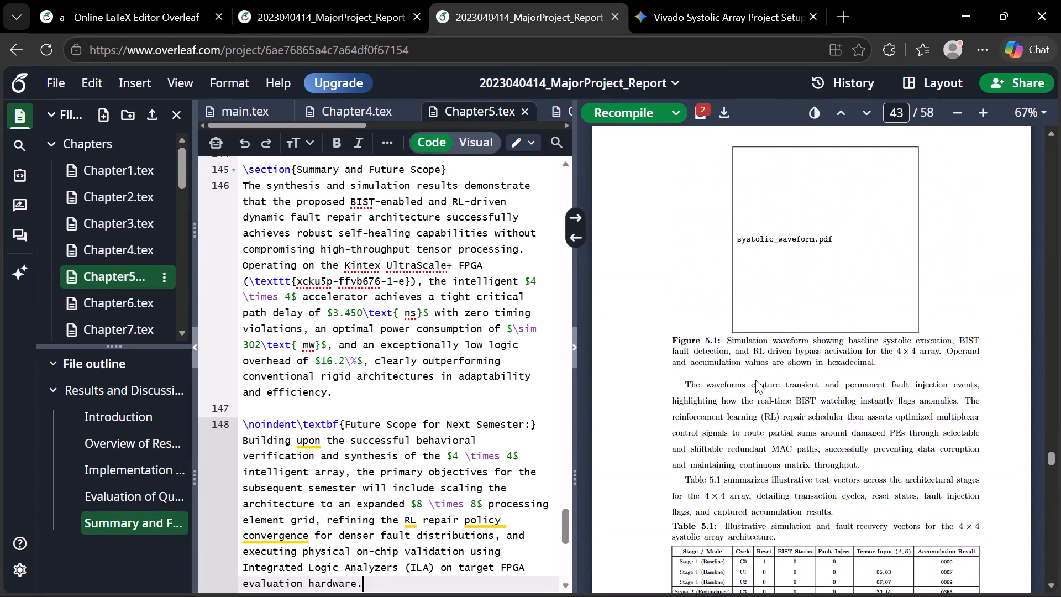
pyautogui.scroll(-3, 755, 380)
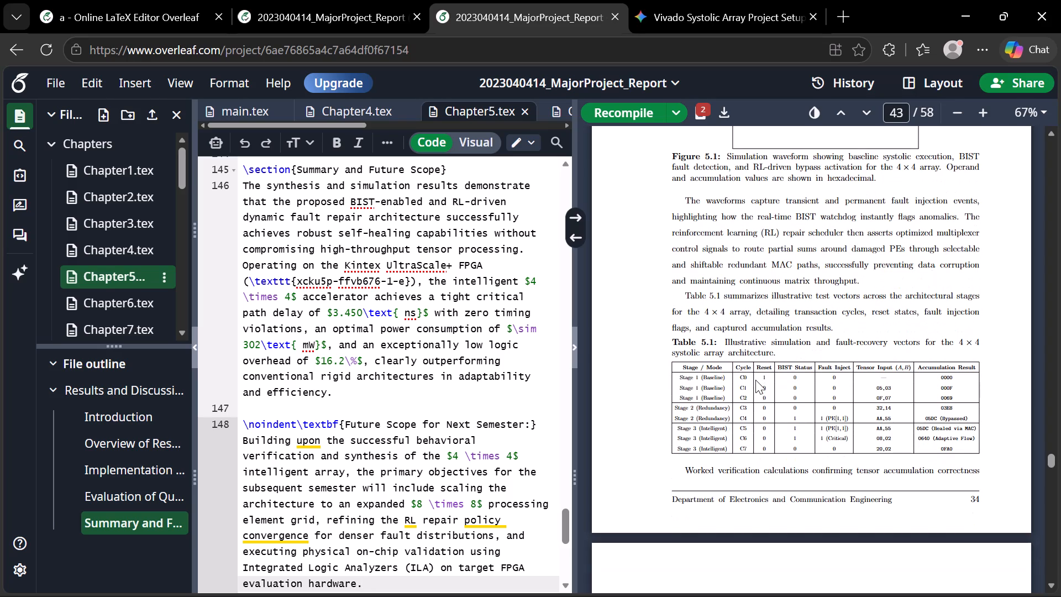
# Examine Tables 5.2 to 5.4 and the implementation analysis and FPGA performance text in the compiled Chapter 5.
pyautogui.scroll(-4, 837, 471)
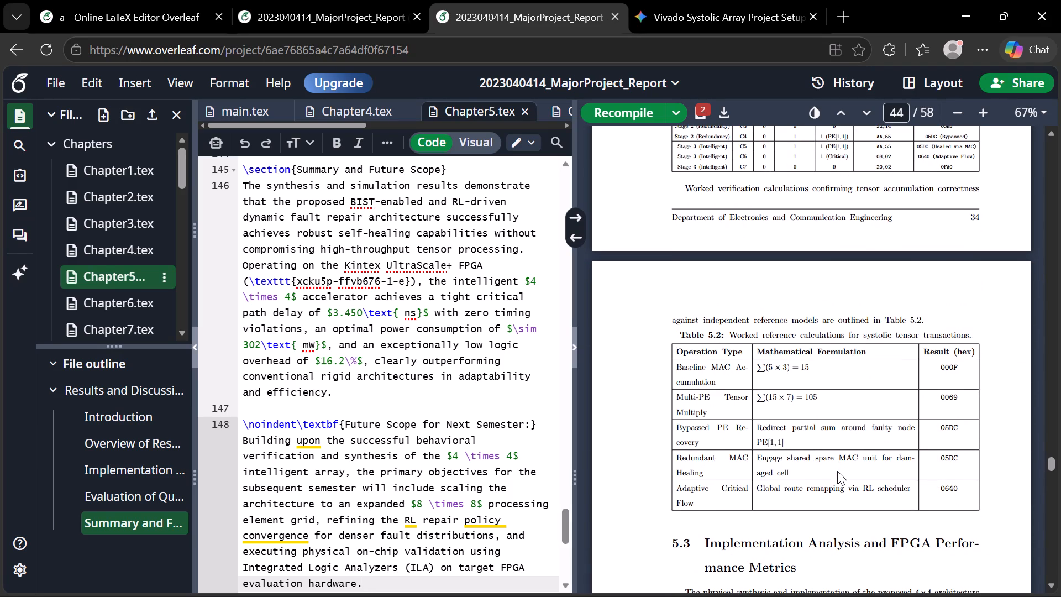
pyautogui.scroll(-5, 837, 471)
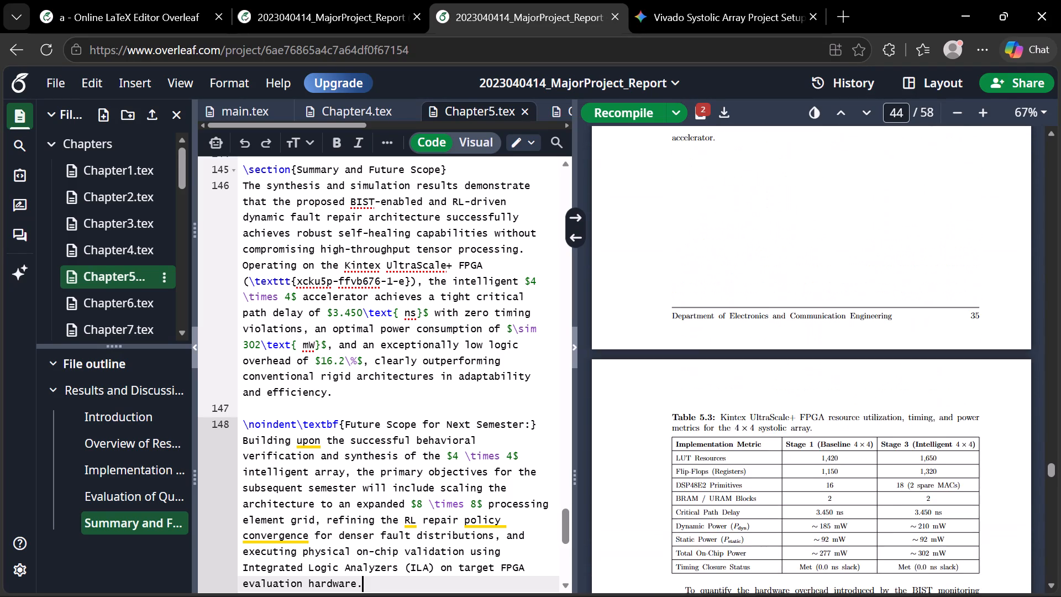
pyautogui.scroll(-2, 837, 471)
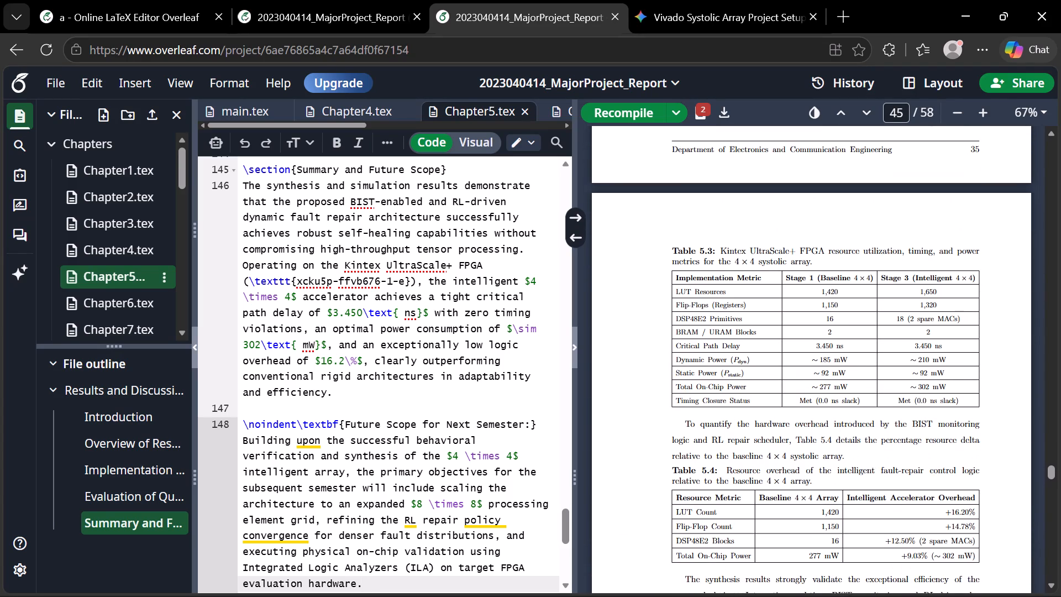
pyautogui.scroll(-1, 837, 471)
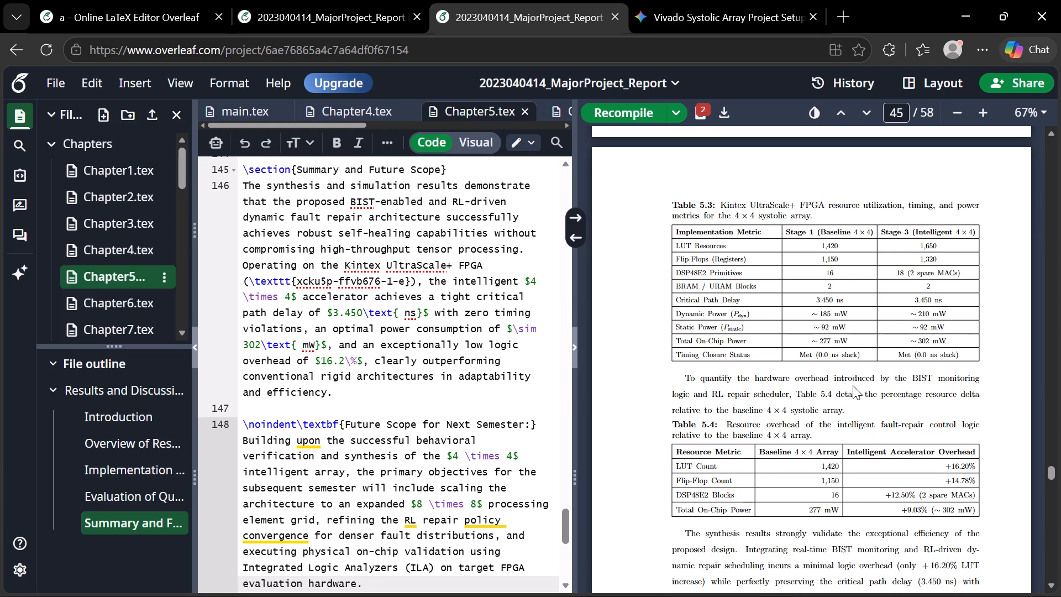
pyautogui.scroll(-3, 773, 502)
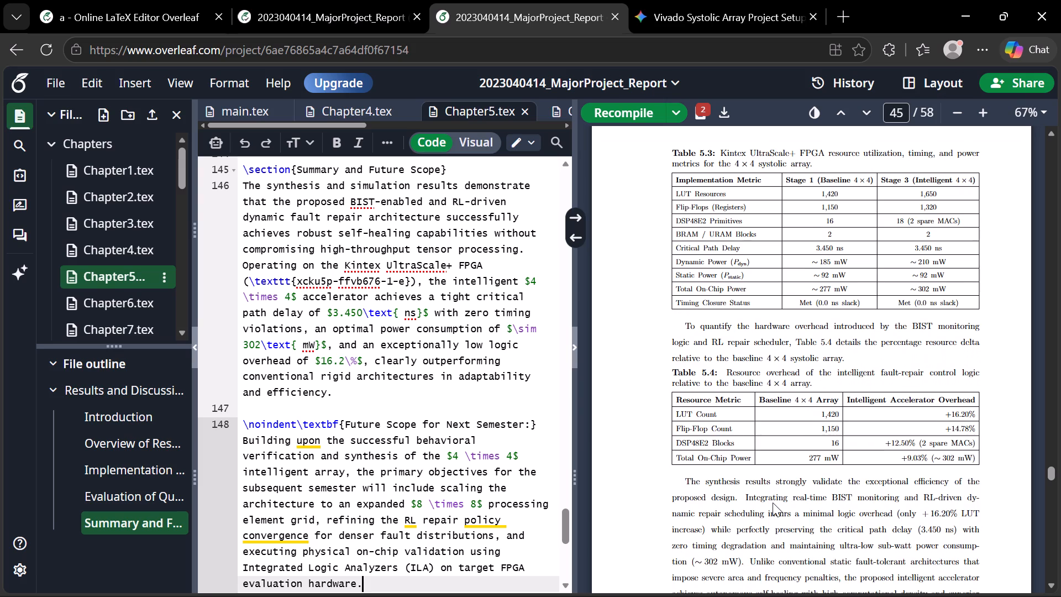
pyautogui.scroll(-1, 773, 502)
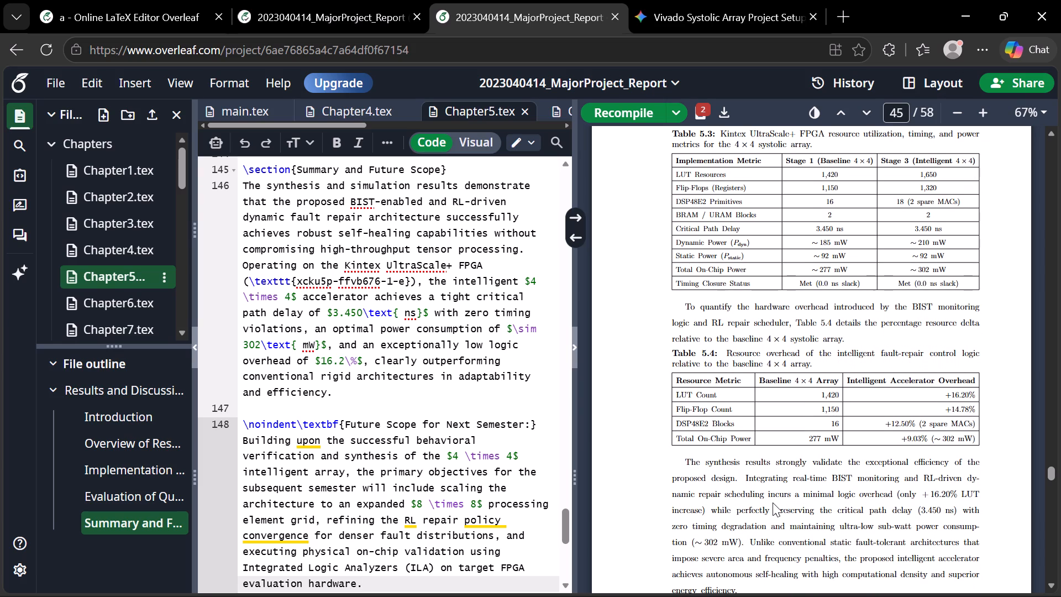
pyautogui.scroll(-1, 773, 502)
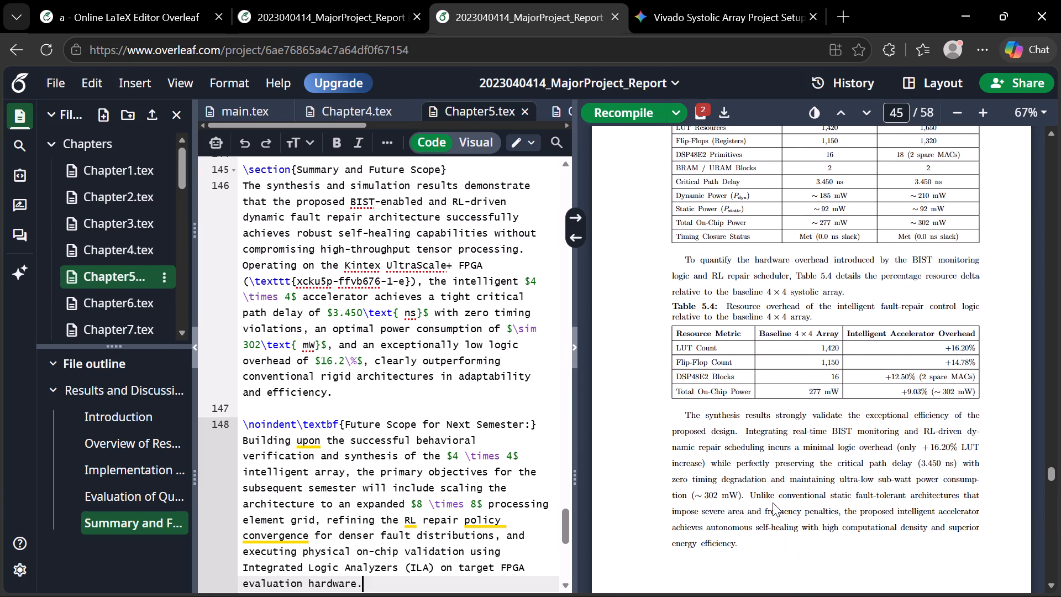
pyautogui.scroll(-1, 773, 502)
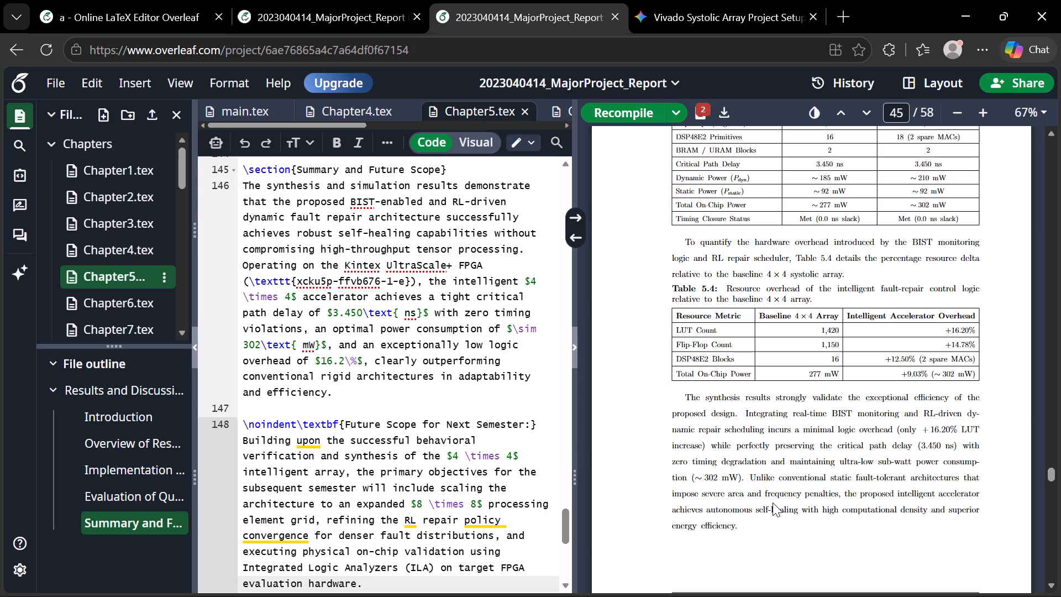
pyautogui.scroll(-1, 773, 502)
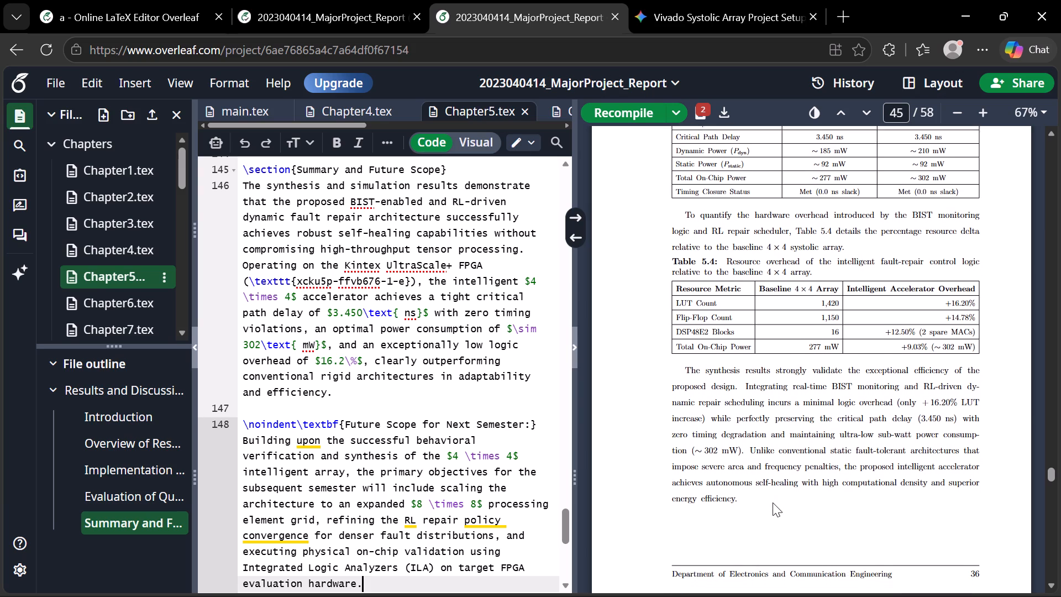
pyautogui.scroll(-6, 773, 502)
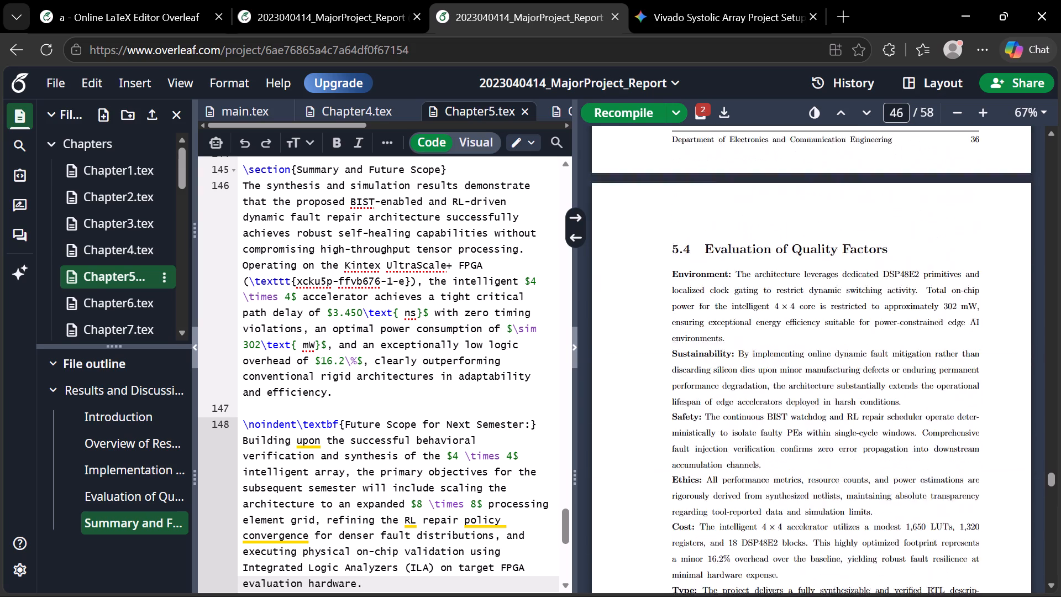
pyautogui.scroll(-4, 773, 502)
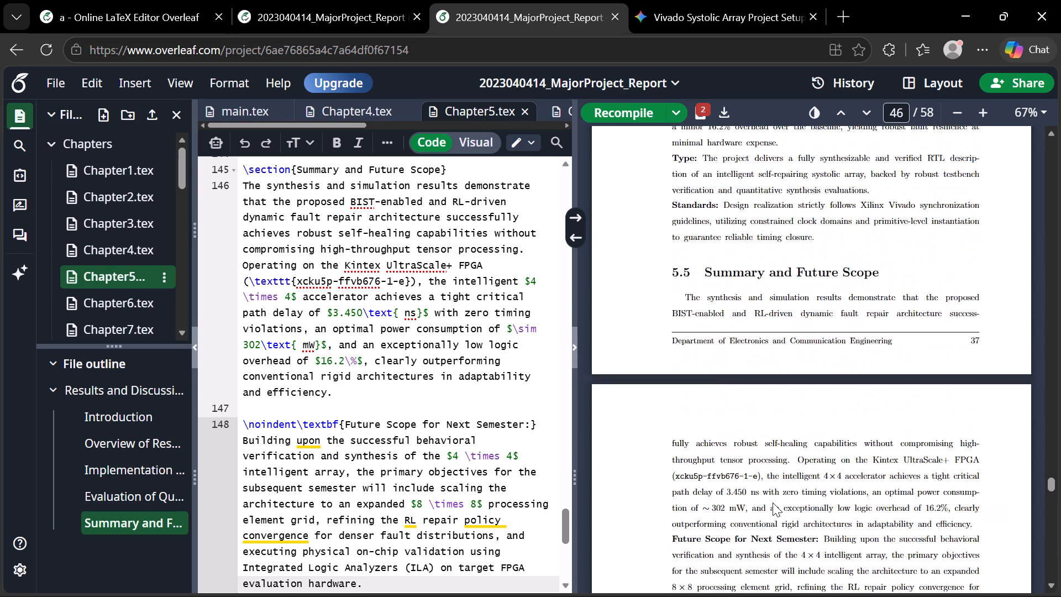
pyautogui.scroll(-4, 773, 502)
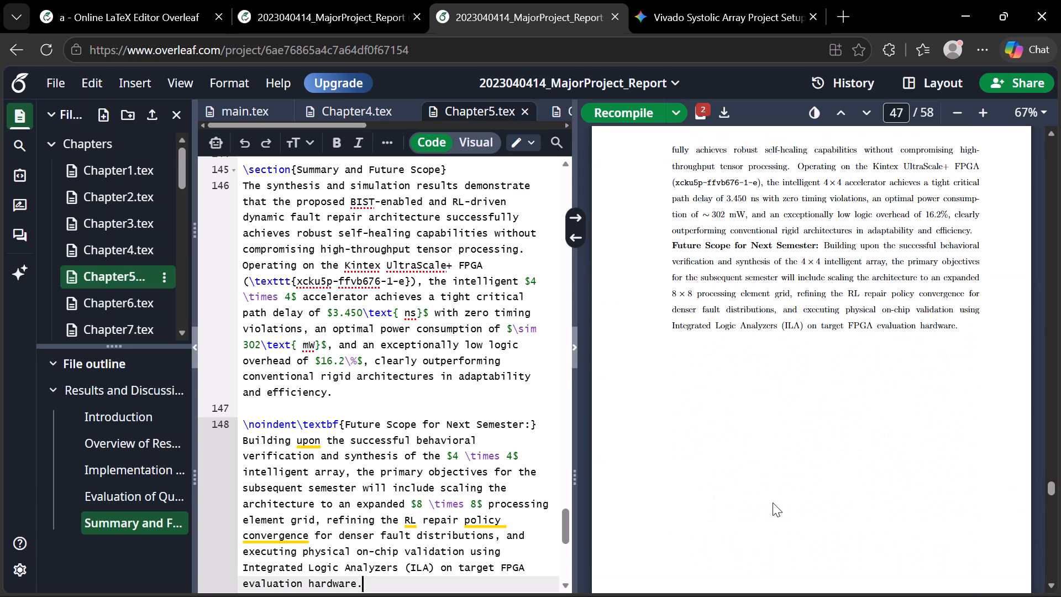
pyautogui.scroll(-4, 773, 502)
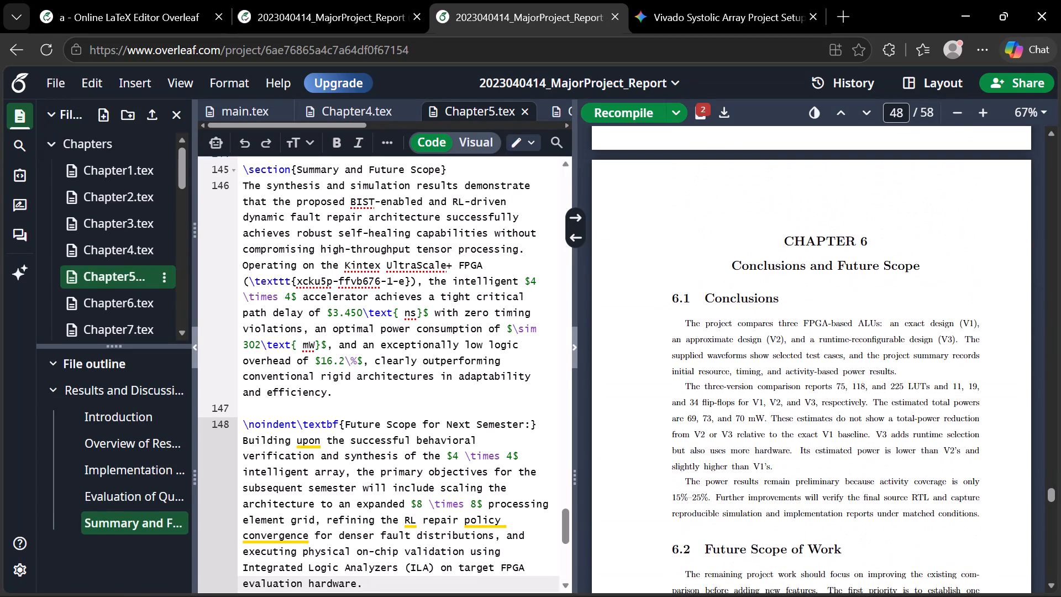
pyautogui.scroll(7, 773, 502)
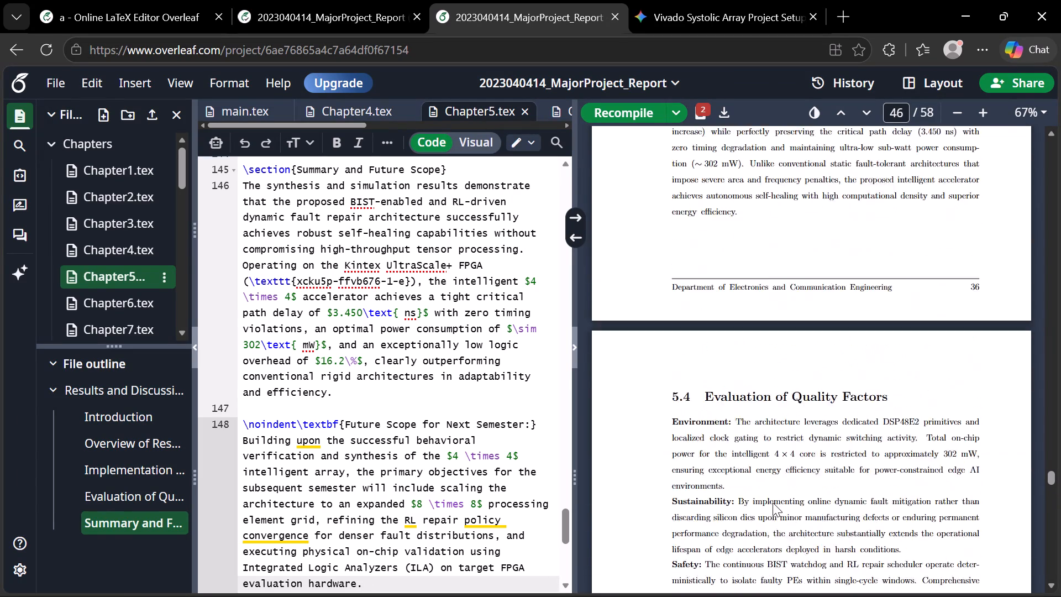
pyautogui.hscroll(1, 773, 502)
pyautogui.scroll(-2, 773, 502)
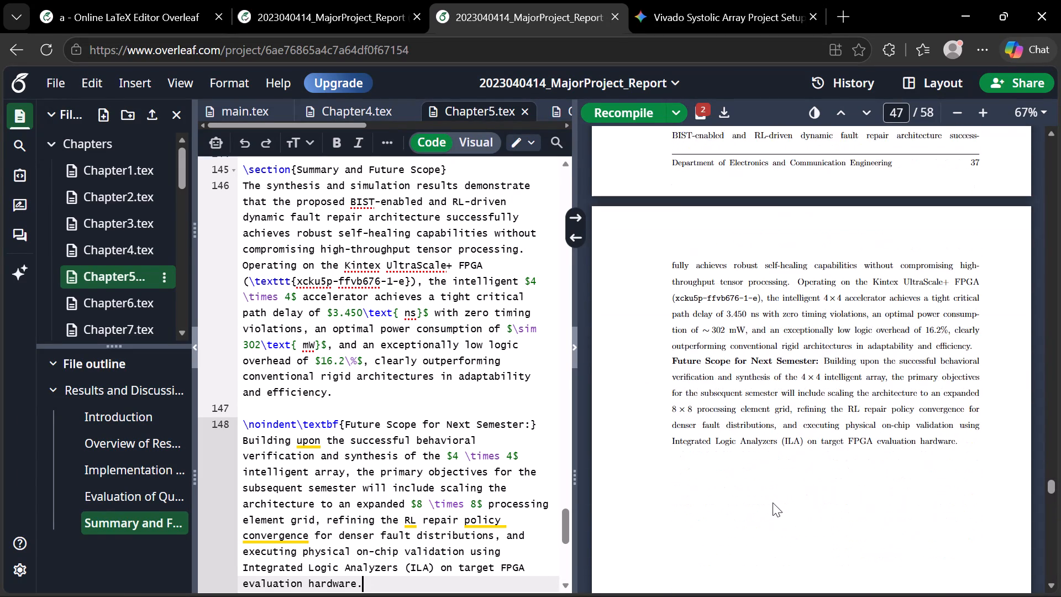
pyautogui.scroll(-1, 773, 502)
pyautogui.scroll(1, 773, 502)
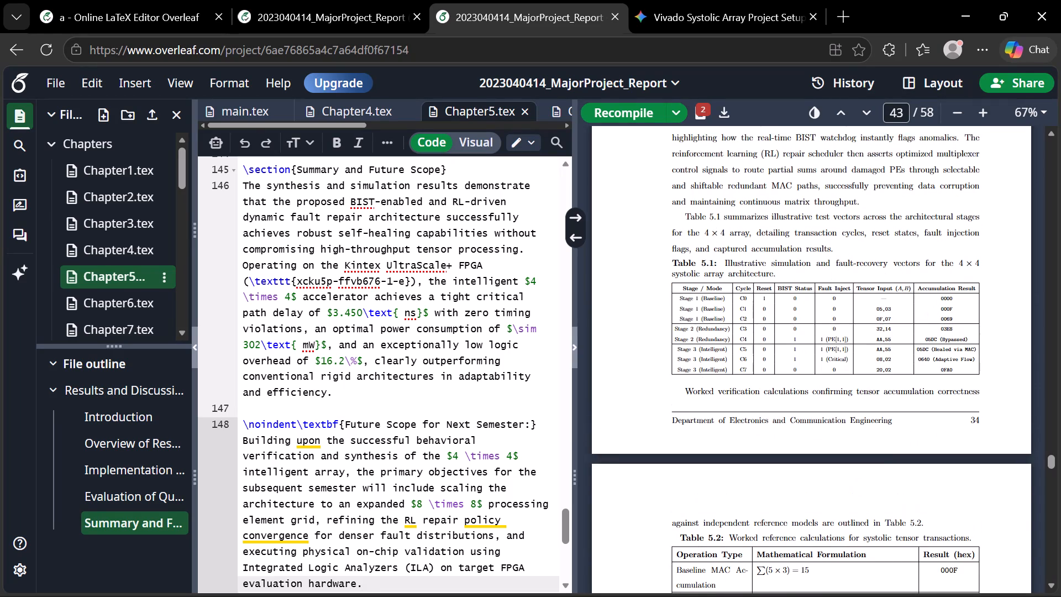
pyautogui.scroll(1, 736, 355)
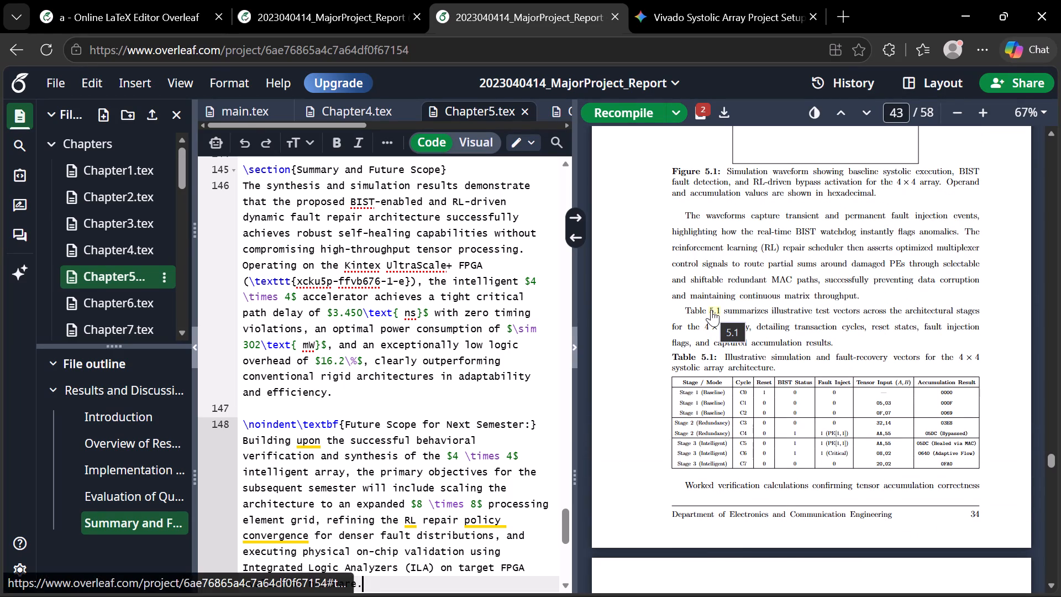
pyautogui.doubleClick(738, 308)
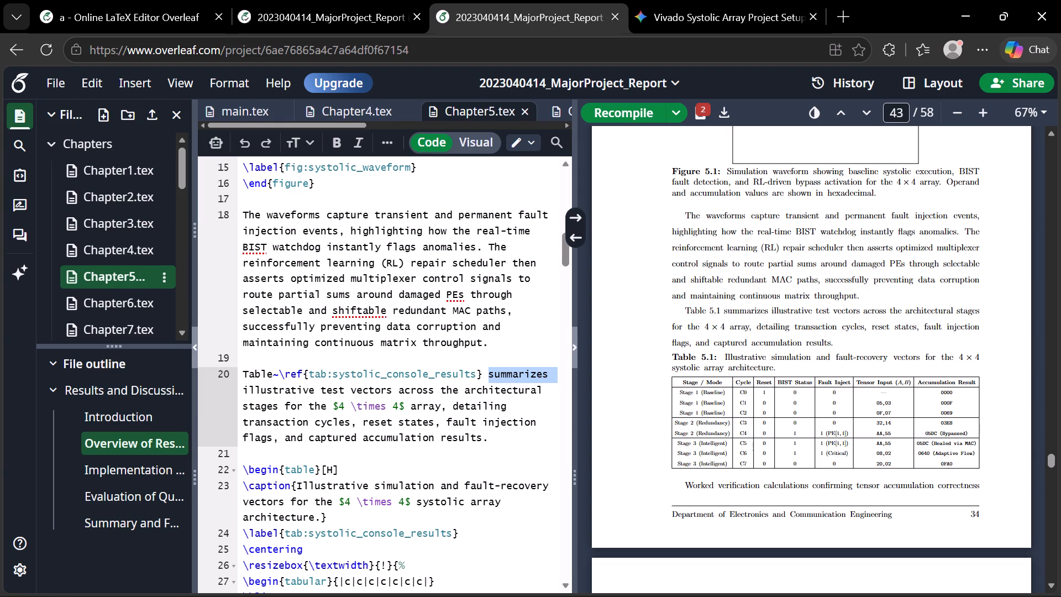
pyautogui.click(241, 375)
pyautogui.moveTo(241, 375); pyautogui.dragTo(339, 427)
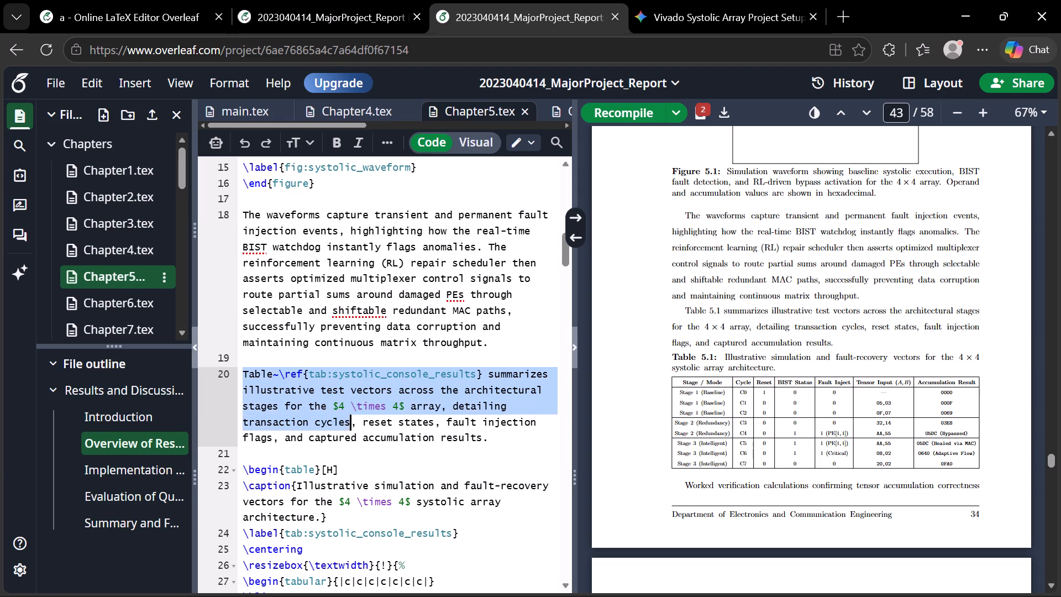
pyautogui.moveTo(339, 427); pyautogui.dragTo(505, 443)
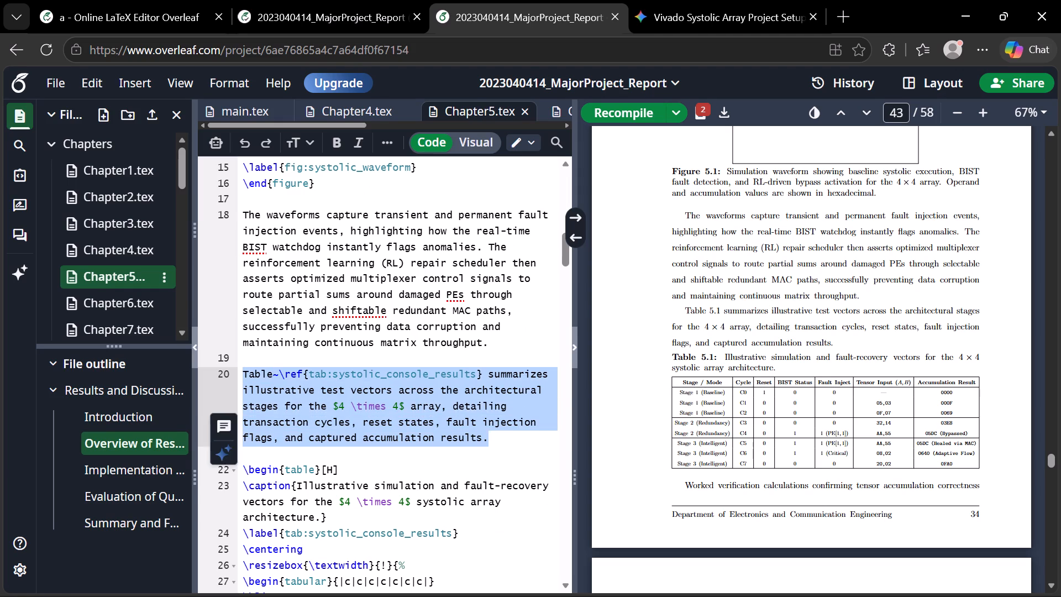
pyautogui.rightClick(422, 397)
pyautogui.click(479, 207)
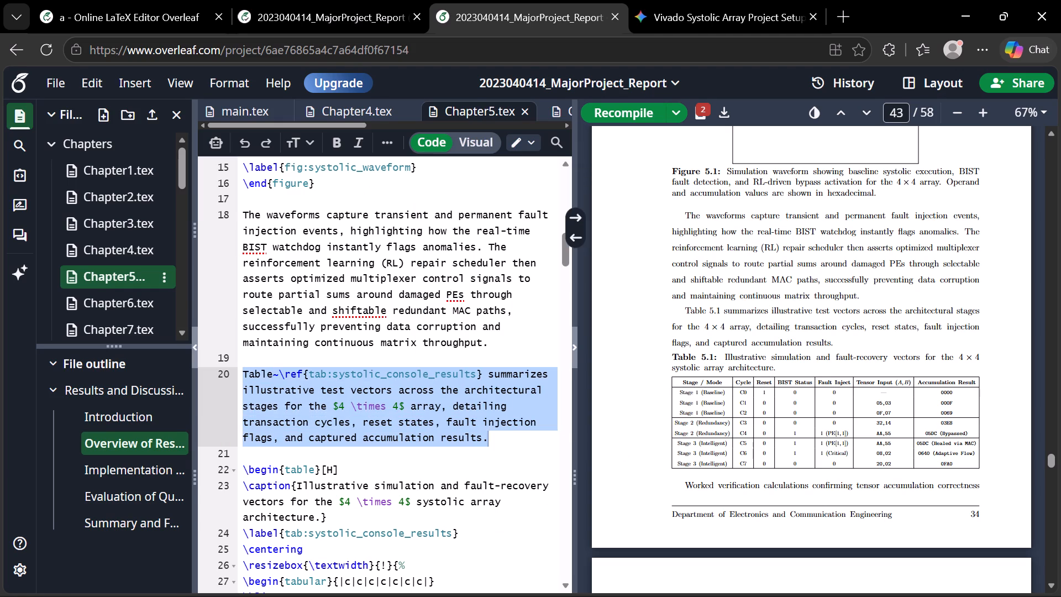
pyautogui.scroll(-1, 512, 405)
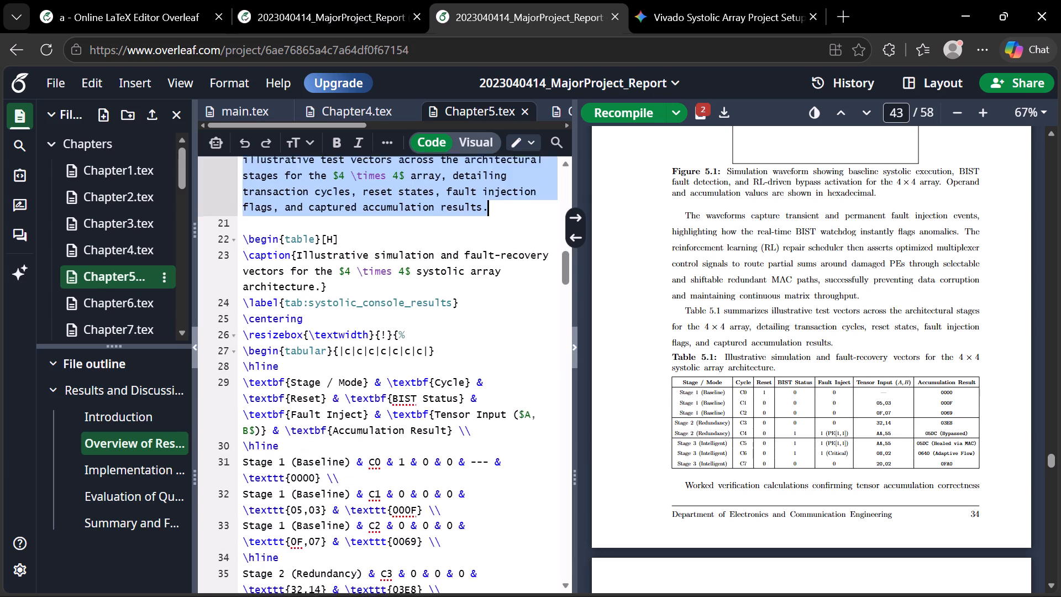
# Paste the copied Table 5.1 summary paragraph directly below the end of Table 5.1 in Chapter5.tex, followed by a blank line.
pyautogui.scroll(-5, 512, 405)
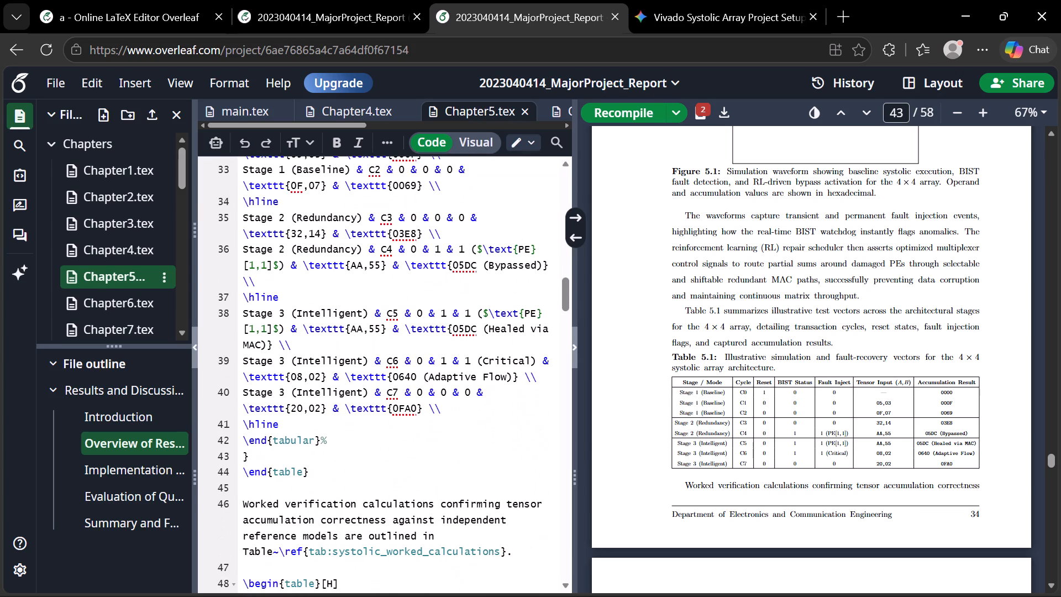
pyautogui.click(452, 481)
pyautogui.hotkey('ctrl', 'v')
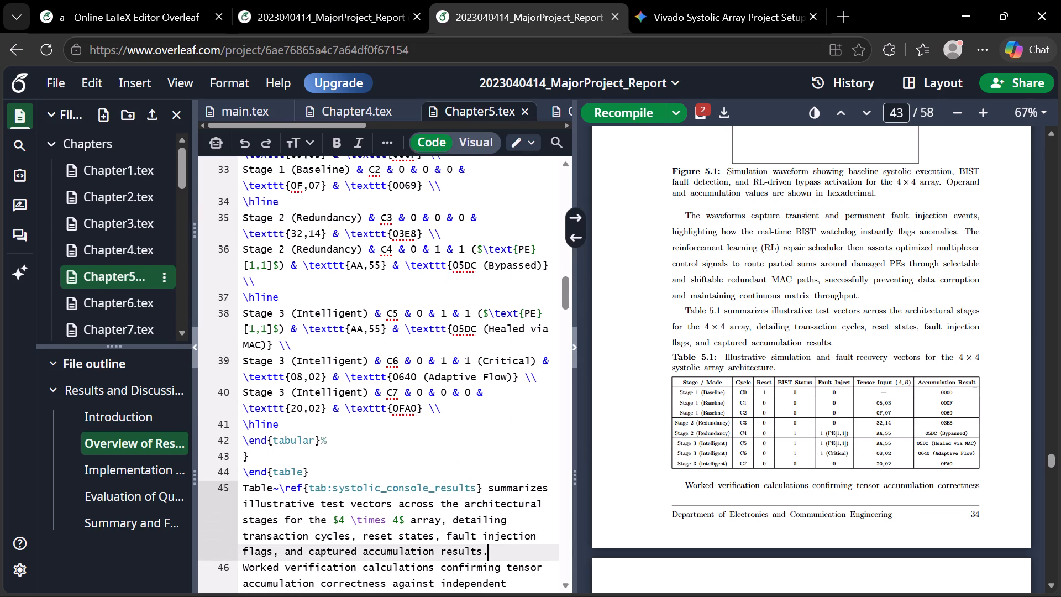
pyautogui.press('Return')
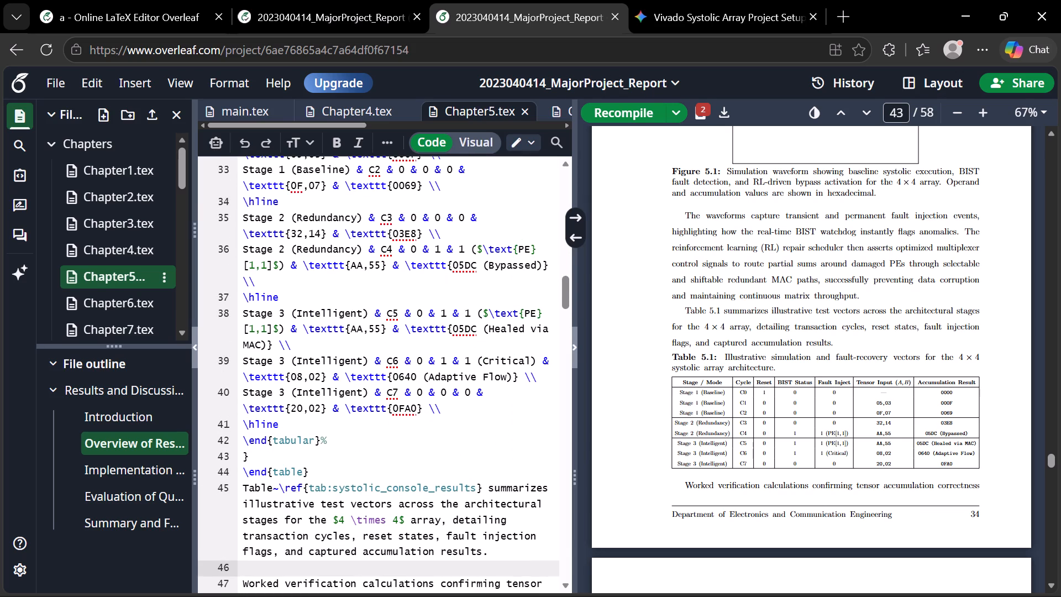
# Copy the "Worked verification calculations" paragraph above Table 5.2 and paste it directly below the end of that table.
pyautogui.scroll(-2, 504, 442)
pyautogui.scroll(-1, 792, 417)
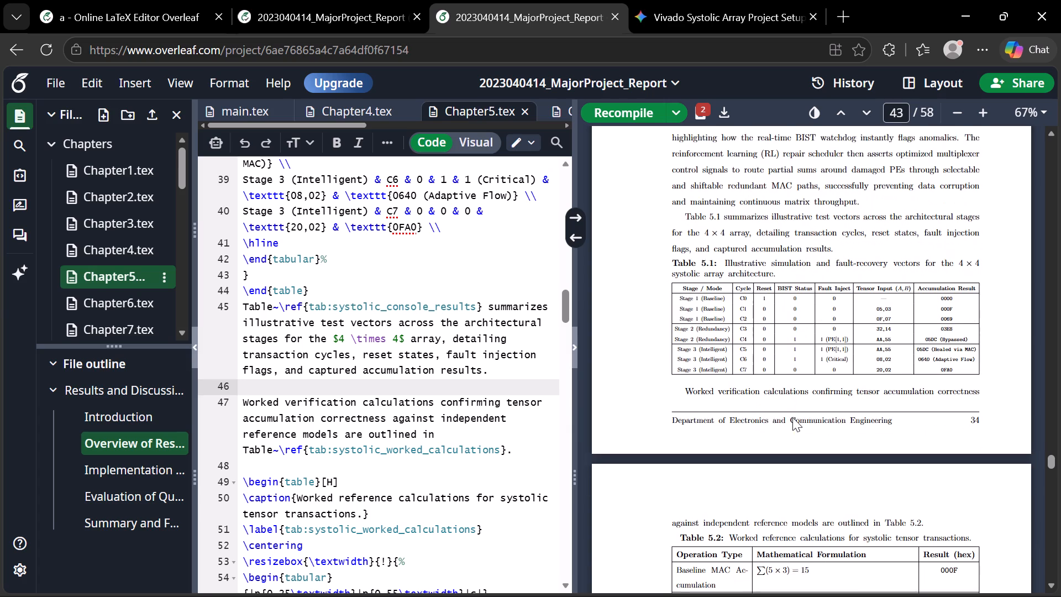
pyautogui.scroll(-2, 792, 417)
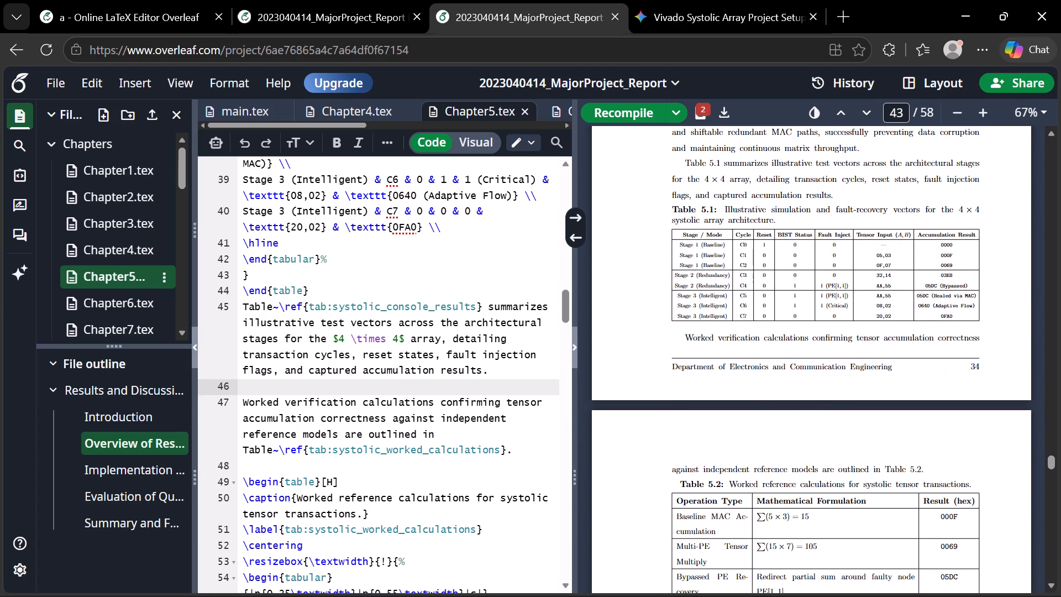
pyautogui.click(243, 401)
pyautogui.moveTo(243, 401); pyautogui.dragTo(411, 428)
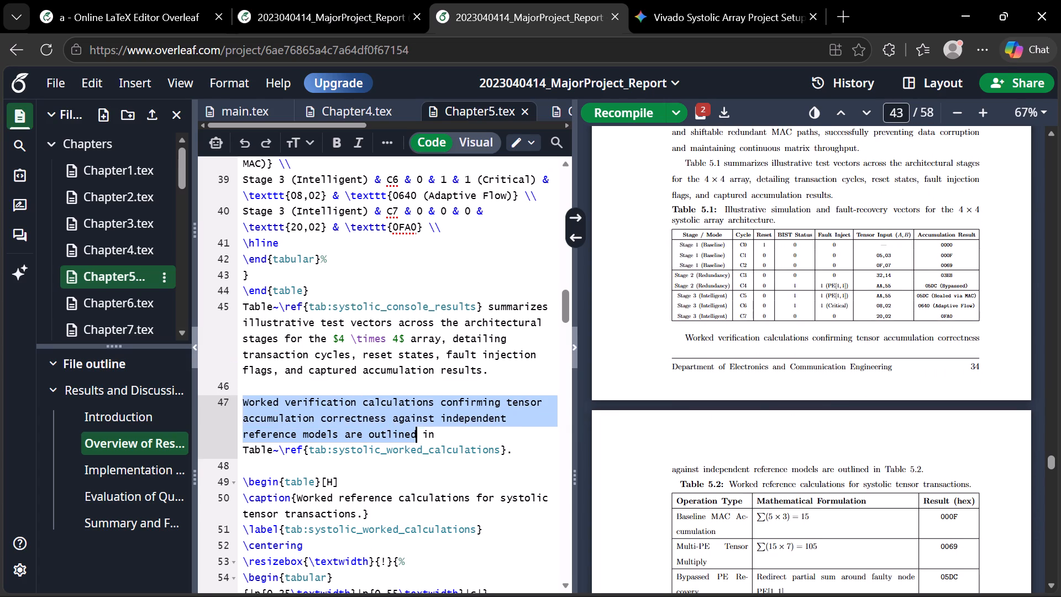
pyautogui.moveTo(411, 428); pyautogui.dragTo(540, 455)
pyautogui.rightClick(475, 437)
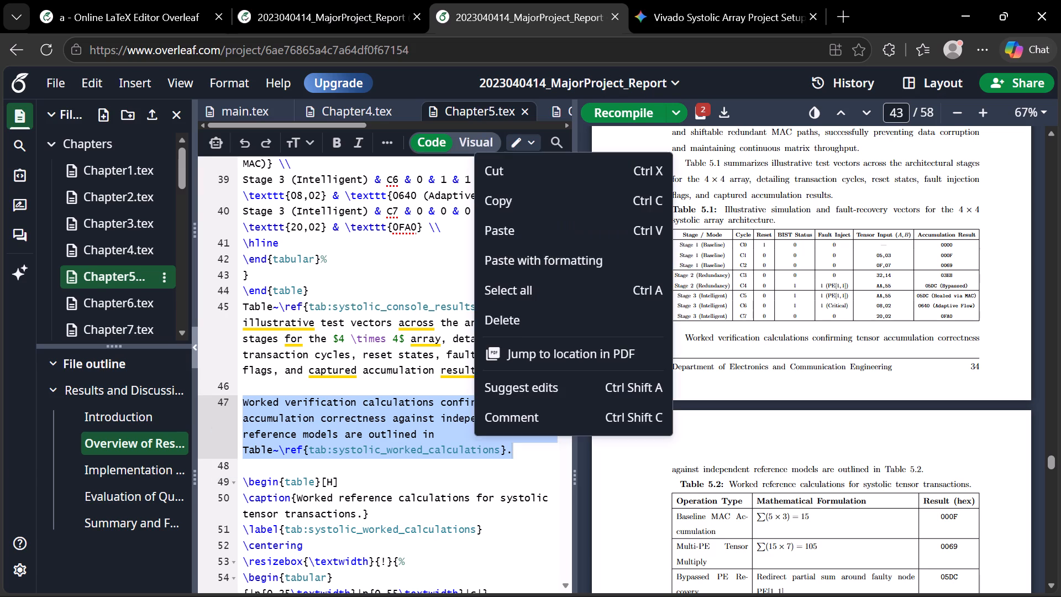
pyautogui.click(525, 186)
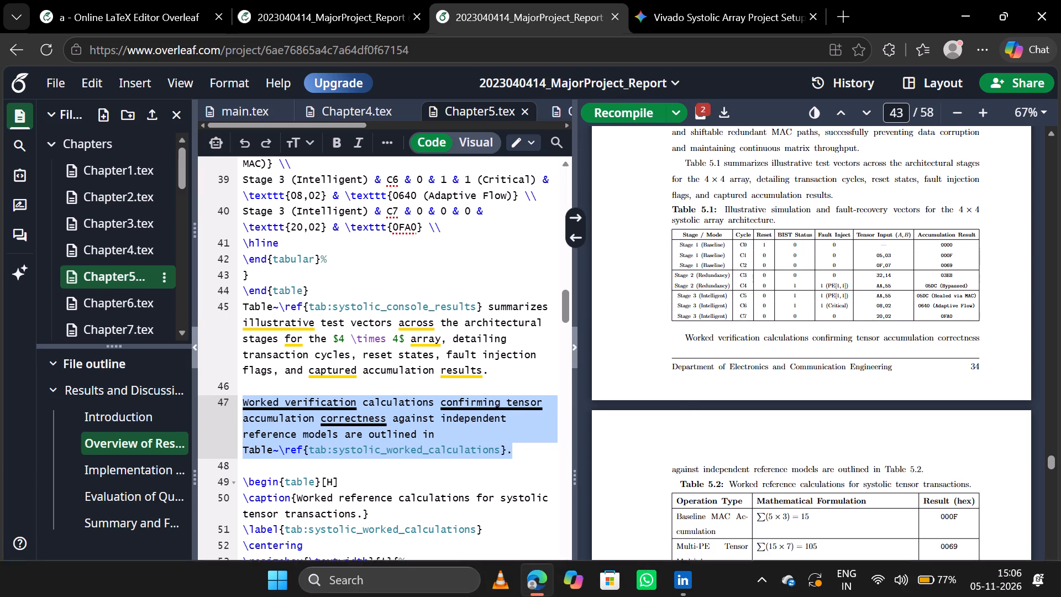
pyautogui.scroll(-6, 462, 425)
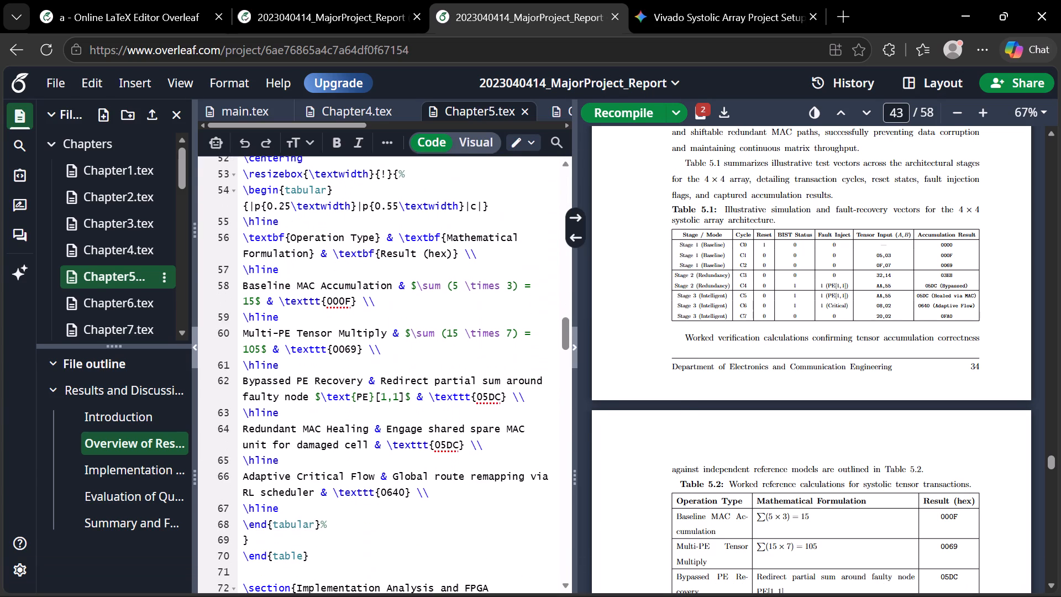
pyautogui.click(379, 564)
pyautogui.hotkey('ctrl', 'v')
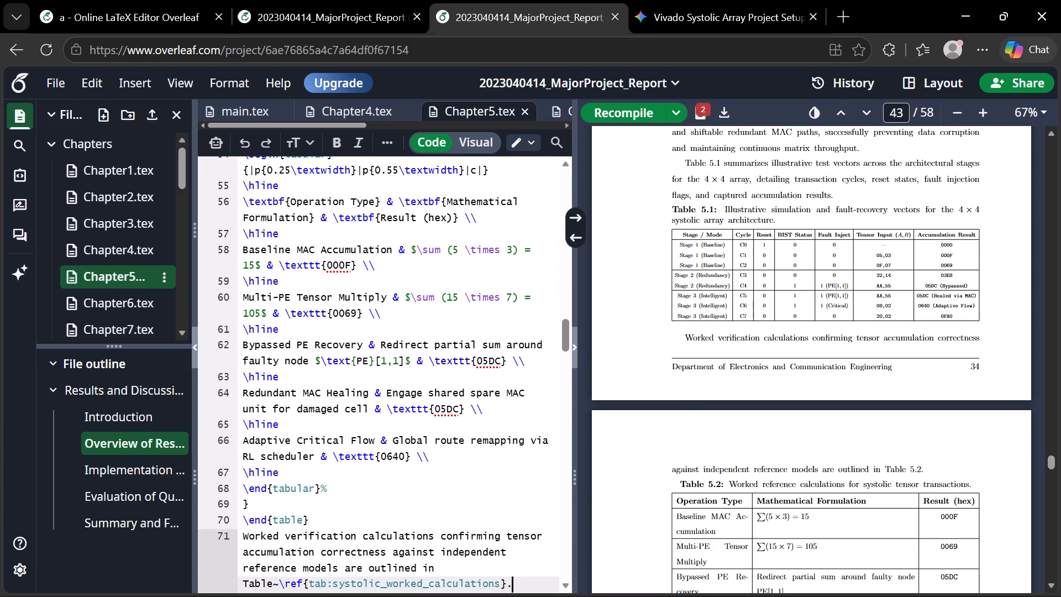
# Delete the original "Worked verification calculations" paragraph above Table 5.2, including its stray brace and period.
pyautogui.scroll(3, 356, 344)
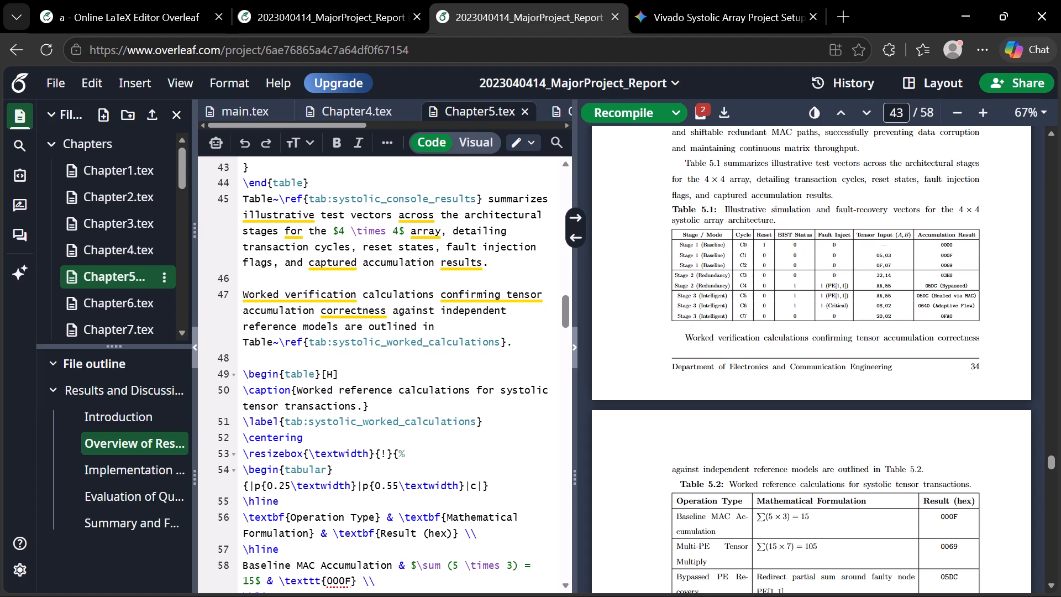
pyautogui.click(244, 293)
pyautogui.moveTo(244, 293); pyautogui.dragTo(473, 347)
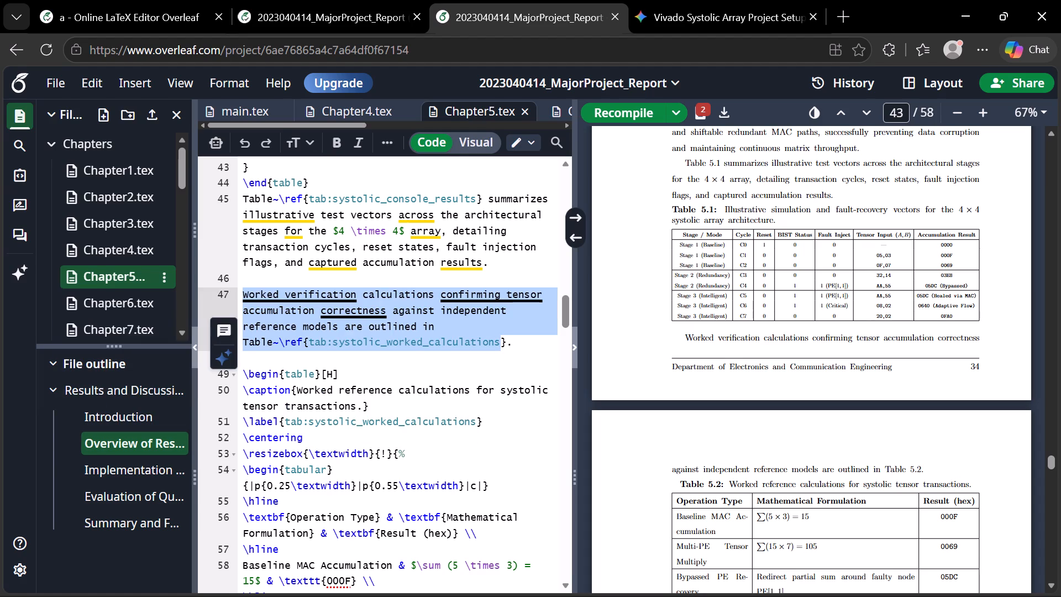
pyautogui.press('Delete')
pyautogui.press('Right')
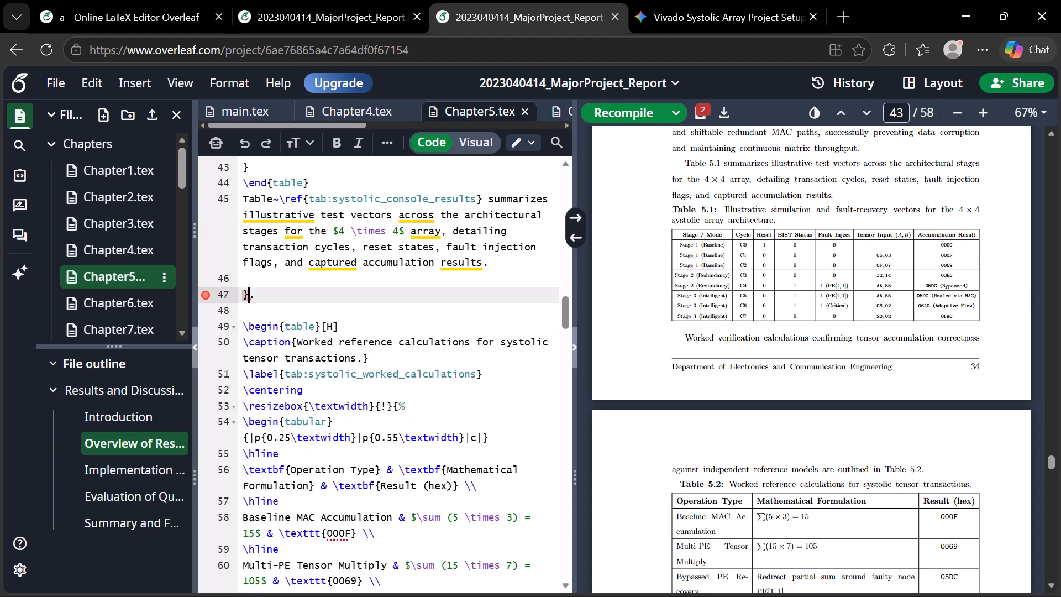
pyautogui.press('BackSpace')
pyautogui.press('Right')
pyautogui.press('BackSpace')
# Delete the original summary paragraph above Table 5.1, keeping only the copy below the table.
pyautogui.scroll(5, 492, 264)
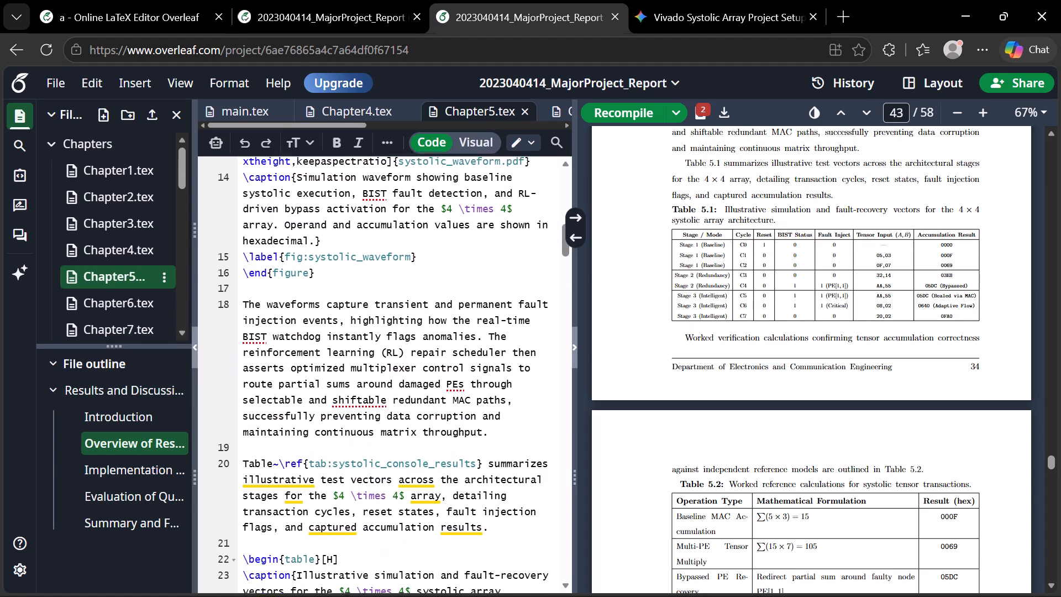
pyautogui.scroll(2, 492, 264)
pyautogui.scroll(1, 321, 366)
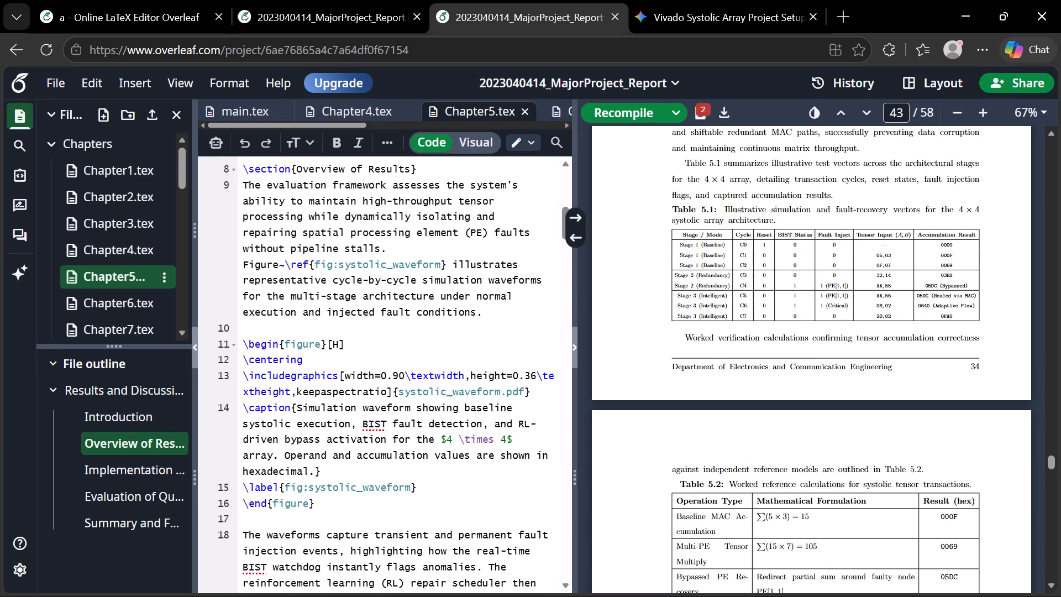
pyautogui.scroll(1, 321, 366)
pyautogui.scroll(-3, 321, 366)
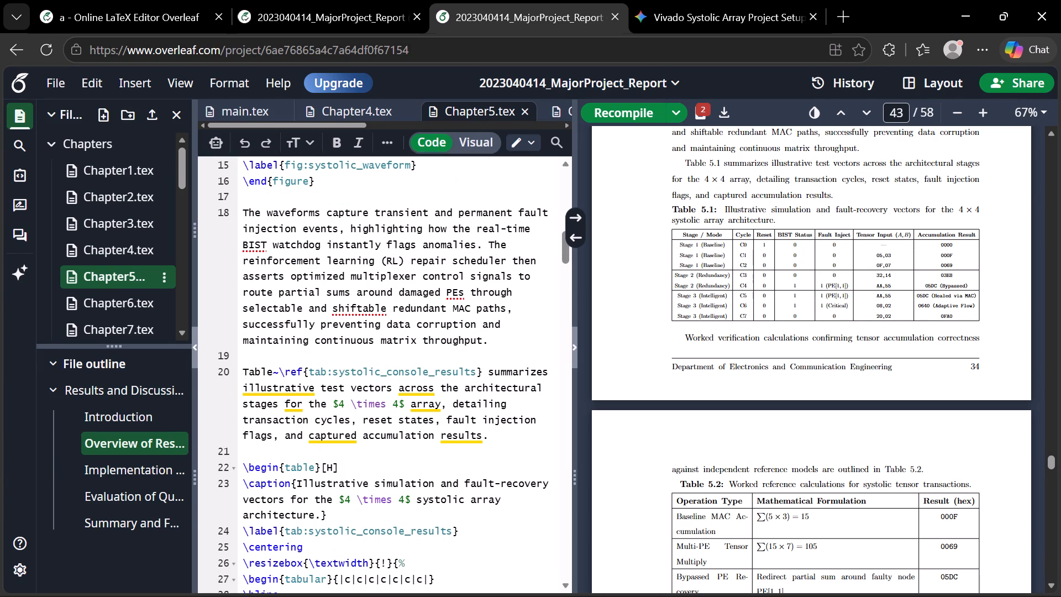
pyautogui.doubleClick(745, 165)
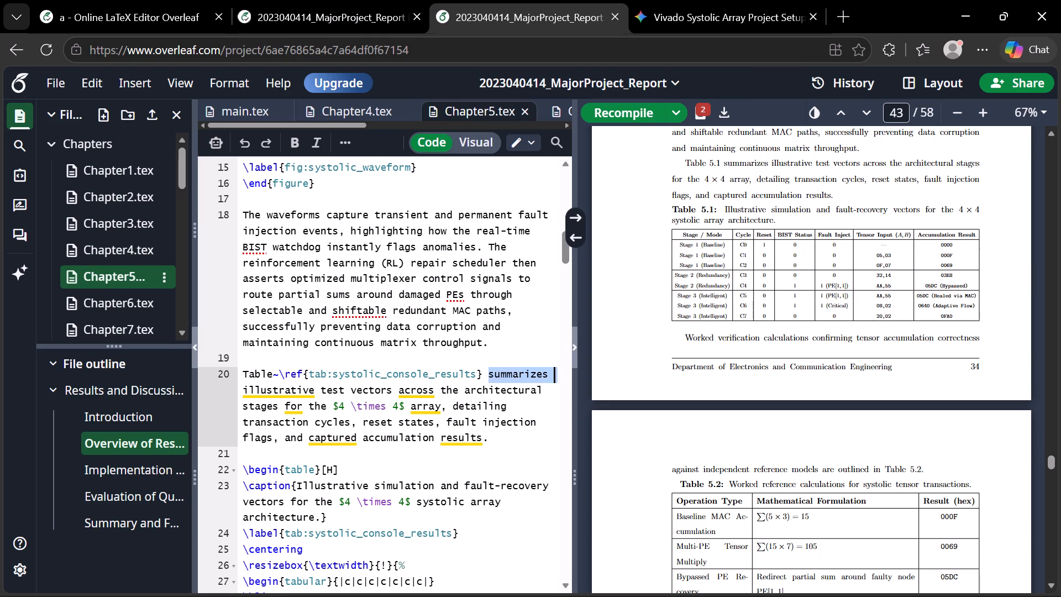
pyautogui.scroll(-7, 345, 471)
pyautogui.scroll(4, 345, 471)
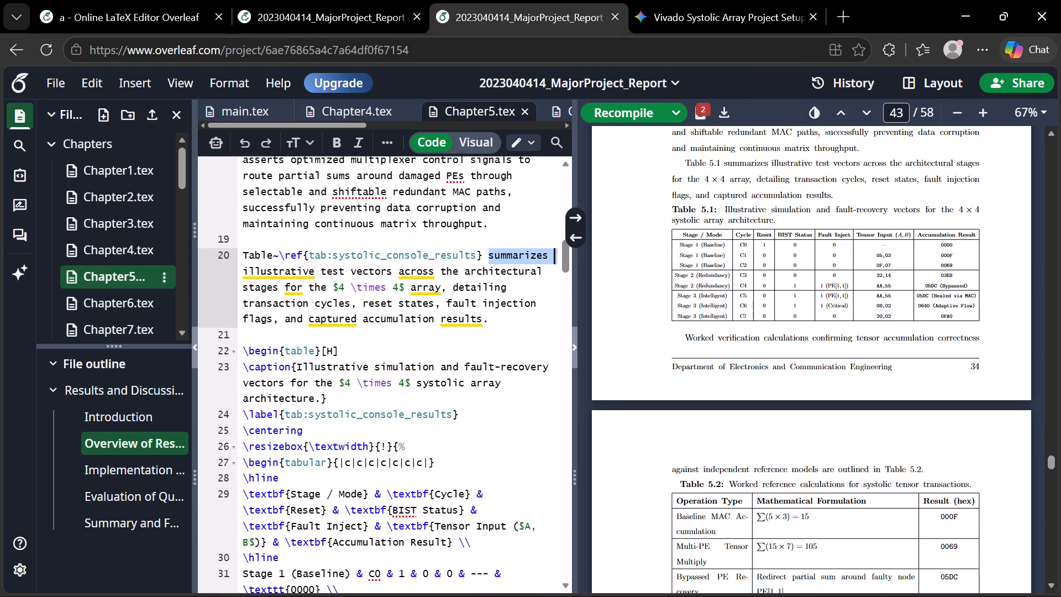
pyautogui.moveTo(244, 255); pyautogui.dragTo(434, 311)
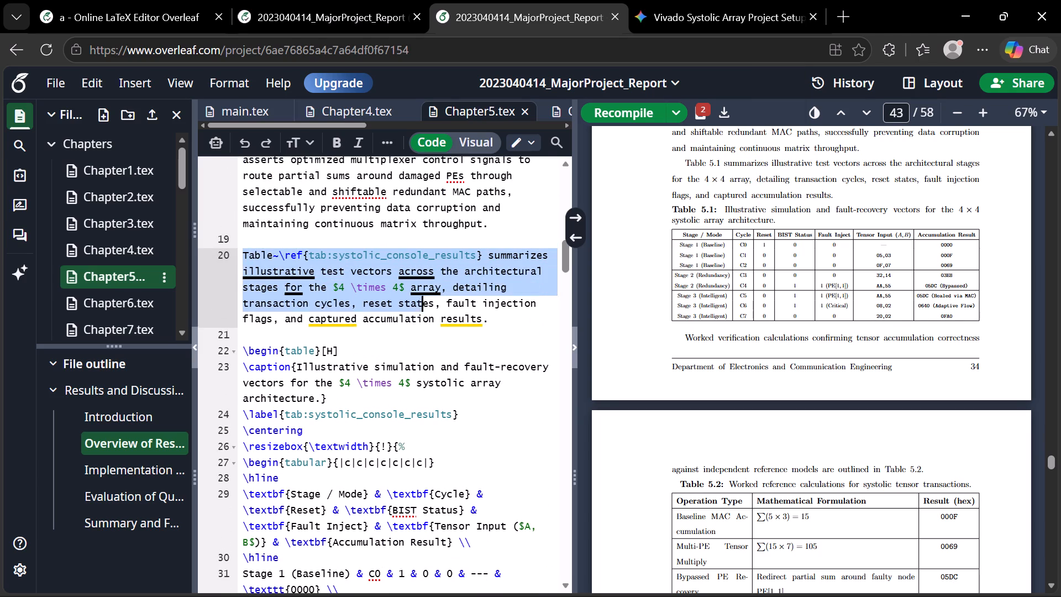
pyautogui.moveTo(434, 311); pyautogui.dragTo(497, 323)
pyautogui.press('Delete')
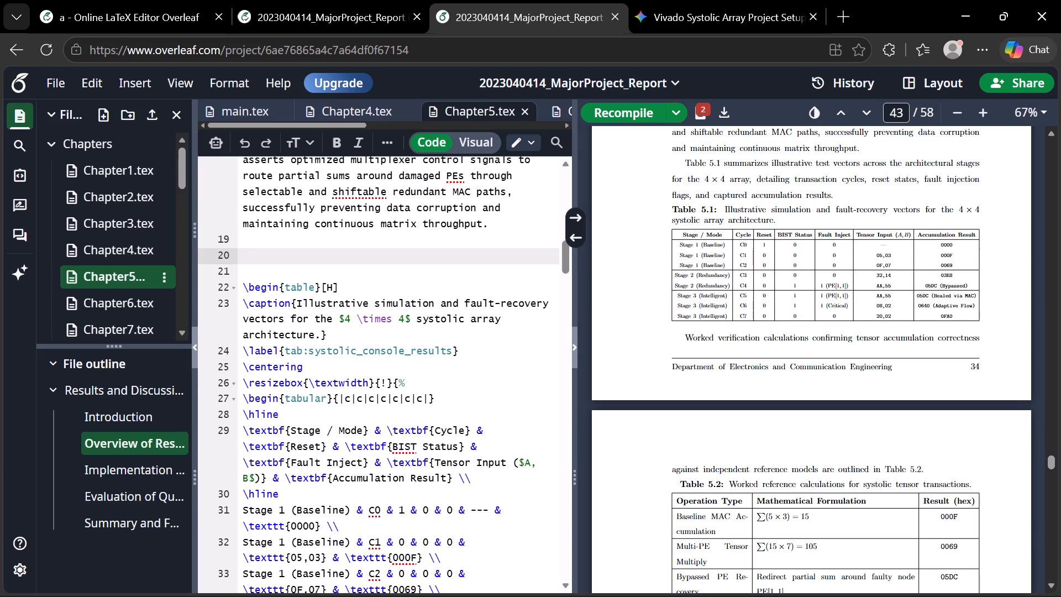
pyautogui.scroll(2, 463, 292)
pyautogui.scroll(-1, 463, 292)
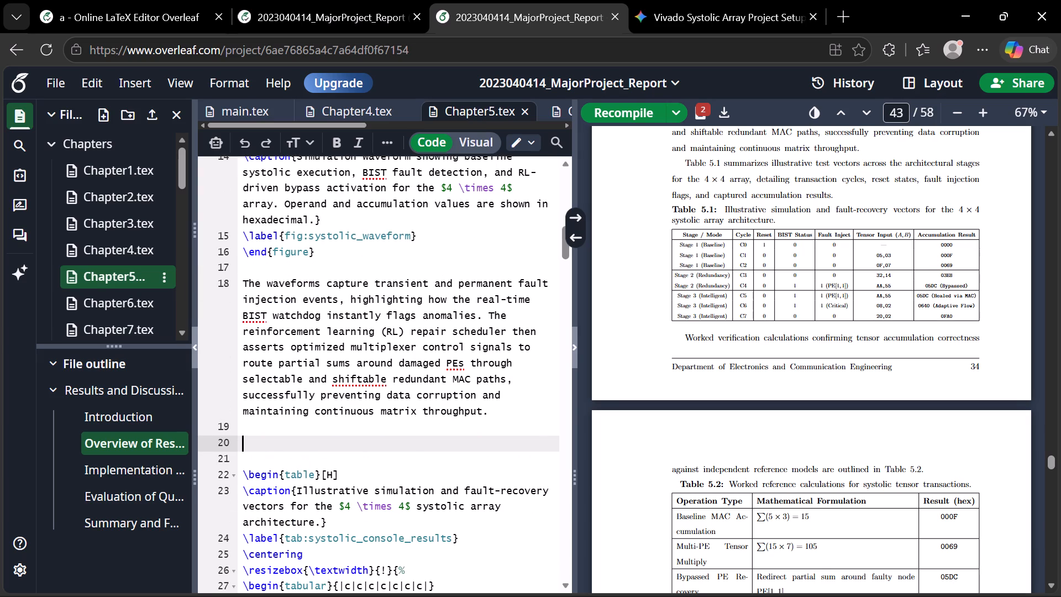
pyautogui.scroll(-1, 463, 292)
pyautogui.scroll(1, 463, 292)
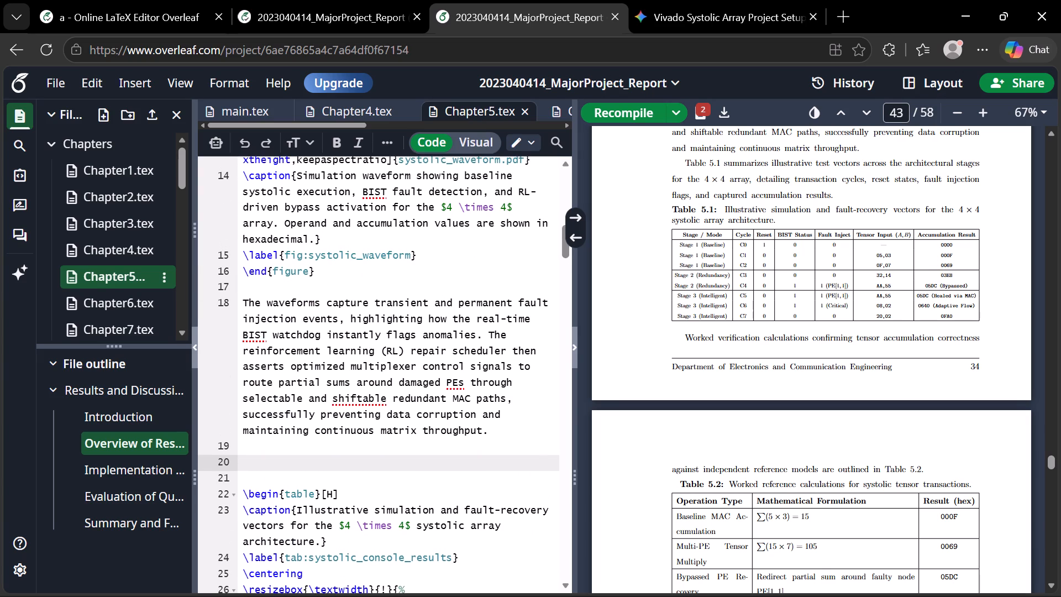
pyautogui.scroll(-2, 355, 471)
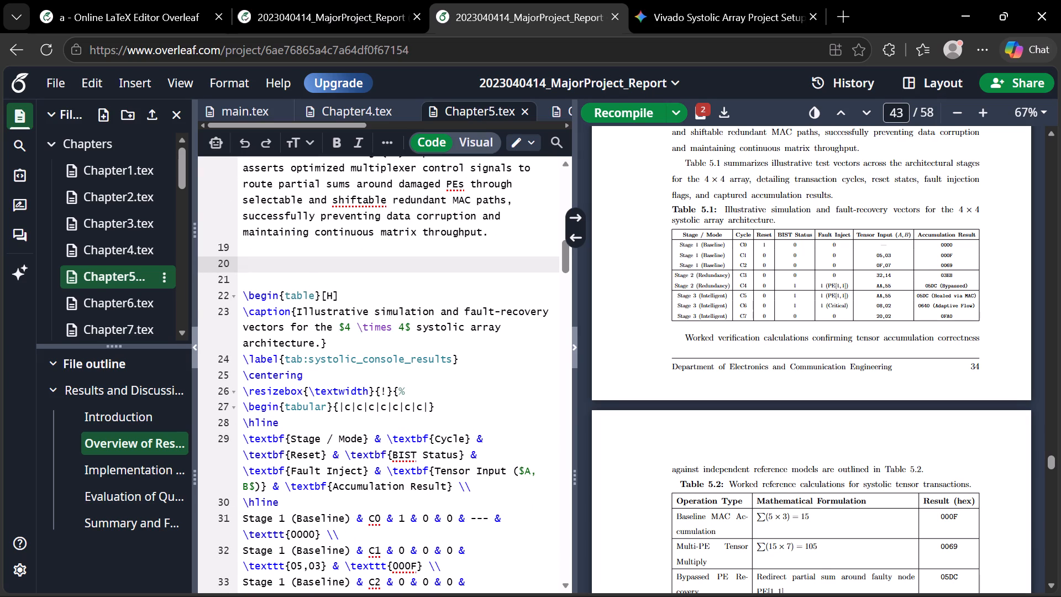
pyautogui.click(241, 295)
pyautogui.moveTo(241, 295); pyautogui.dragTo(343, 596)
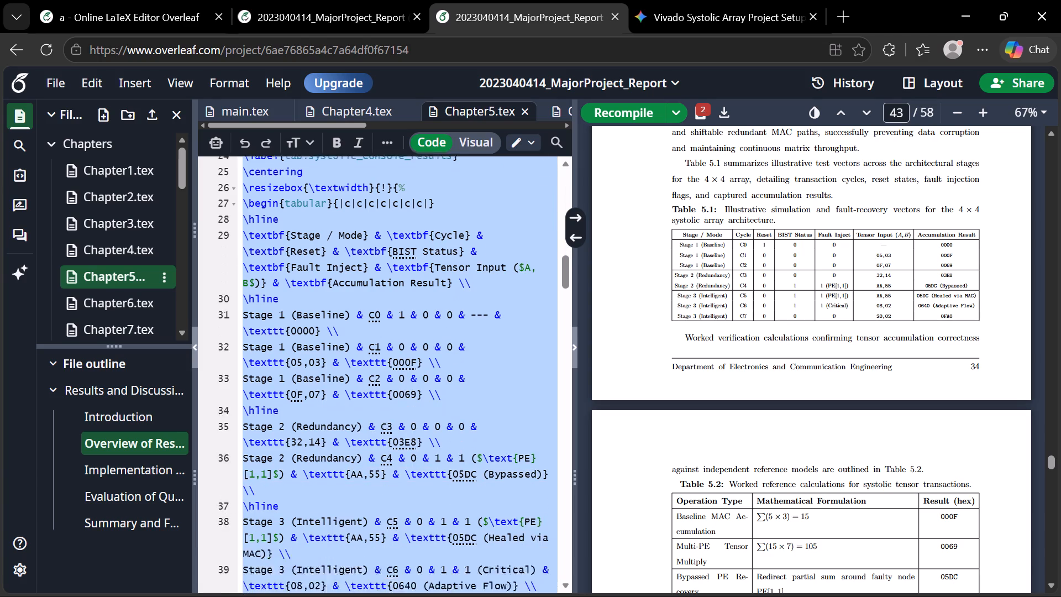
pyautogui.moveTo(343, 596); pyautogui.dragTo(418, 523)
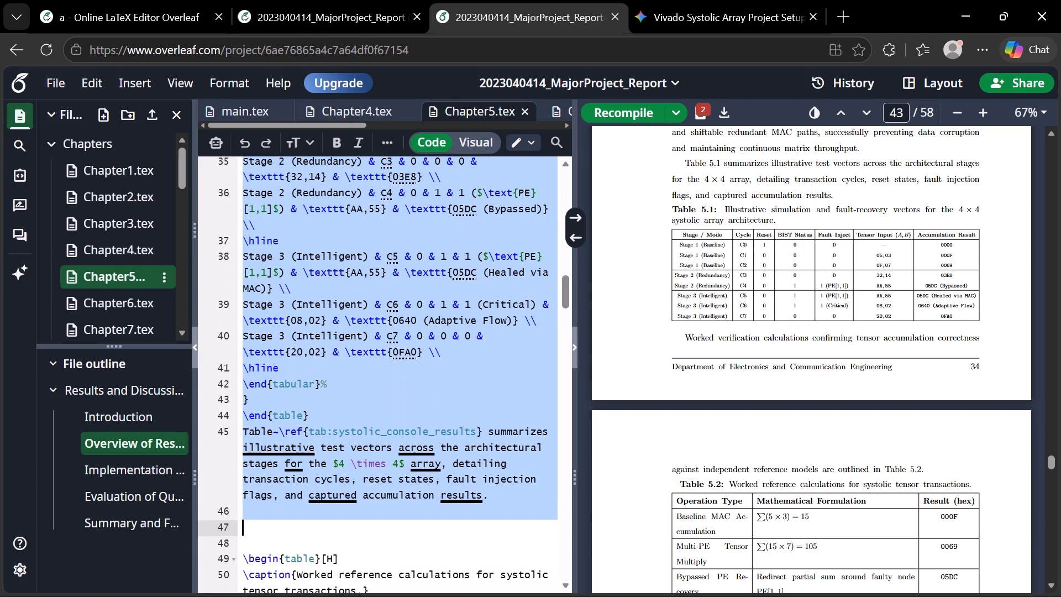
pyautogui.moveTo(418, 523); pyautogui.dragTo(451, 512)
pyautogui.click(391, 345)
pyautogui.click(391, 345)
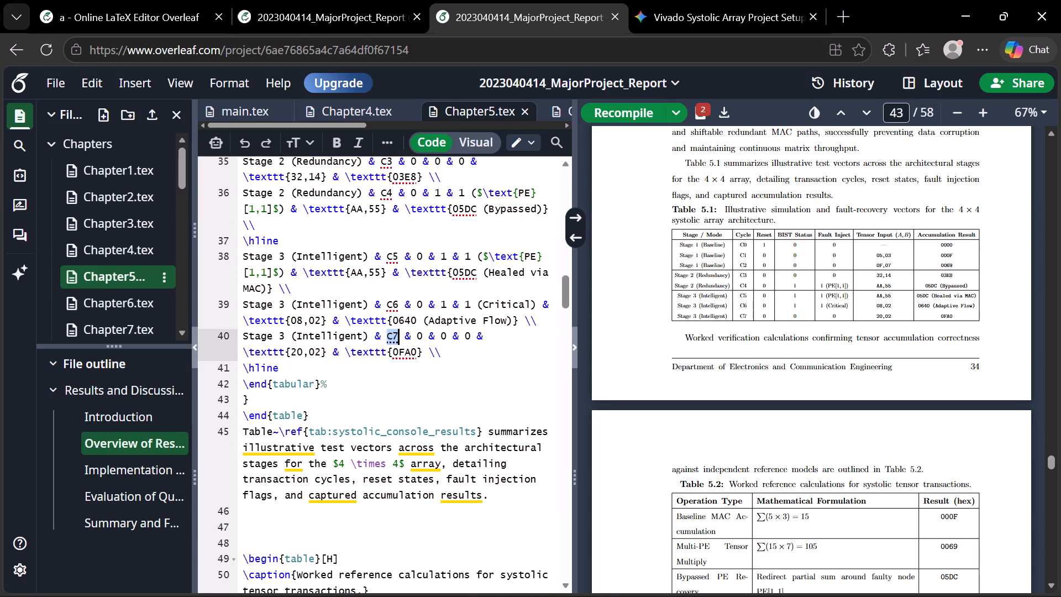
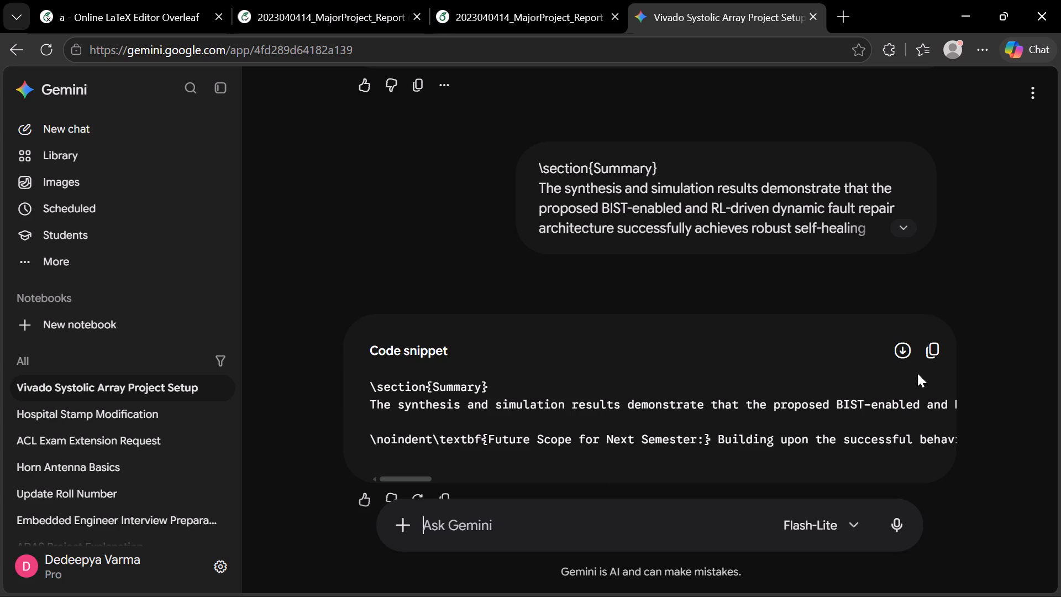
# Replace the selected Summary section in Overleaf's Chapter5.tex with the expanded code copied from Gemini.
pyautogui.click(929, 343)
pyautogui.click(466, 0)
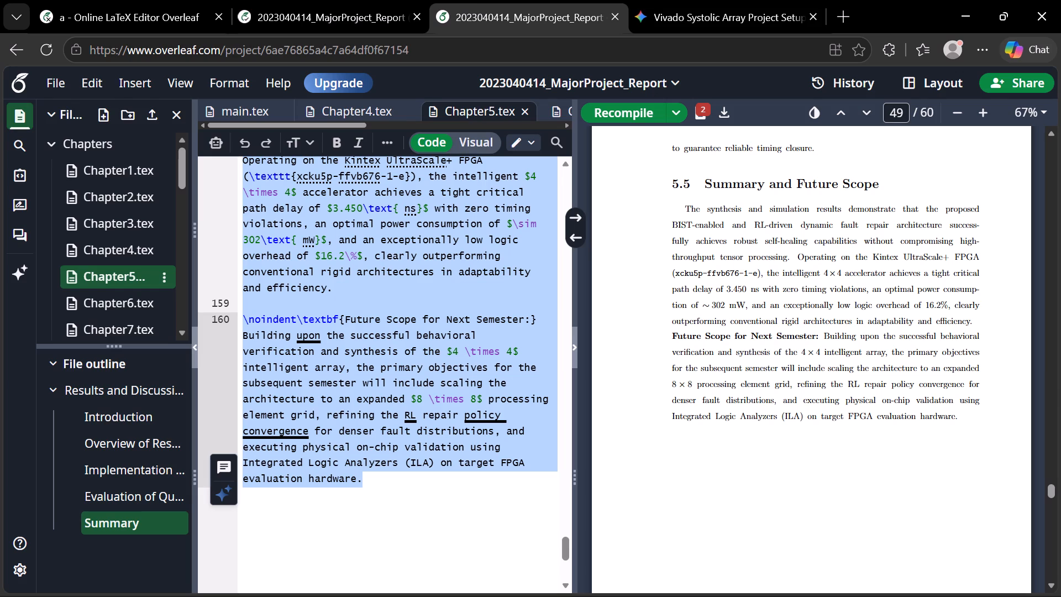
pyautogui.hotkey('ctrl', 'v')
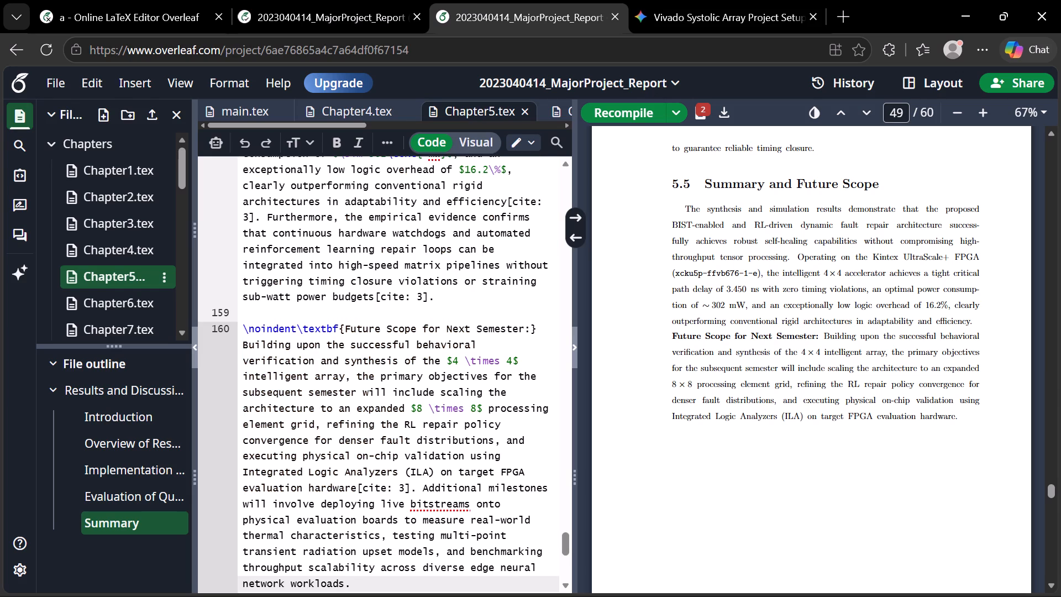
# Delete the "[cite: 3]" marker after "sub-watt power budgets" in the Summary section.
pyautogui.click(427, 294)
pyautogui.press('BackSpace')
pyautogui.press('BackSpace')
pyautogui.press('BackSpace')
pyautogui.press('BackSpace')
pyautogui.press('BackSpace')
pyautogui.press('BackSpace')
pyautogui.press('BackSpace')
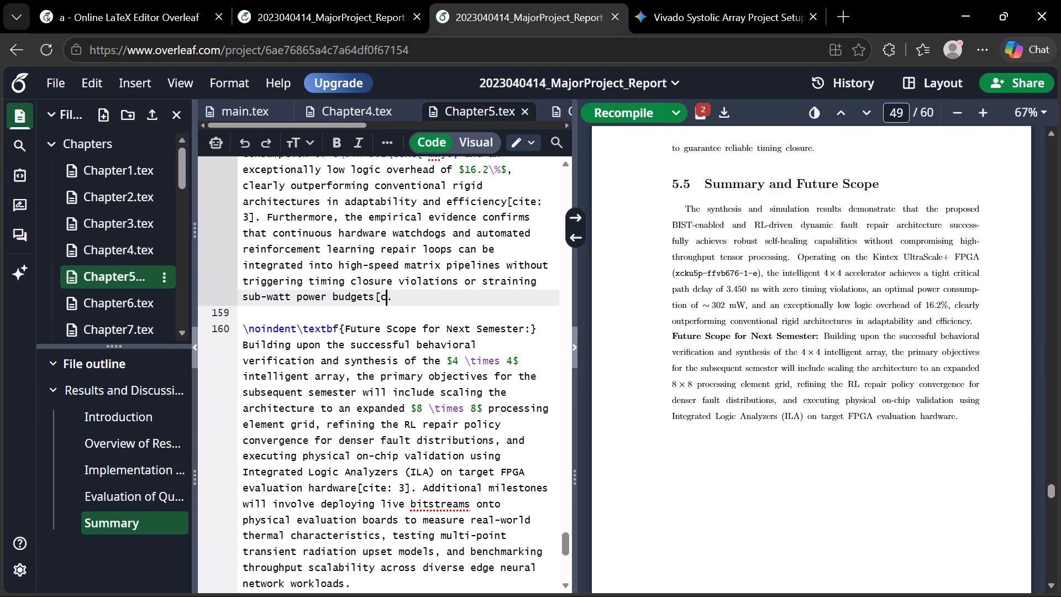
pyautogui.press('BackSpace')
pyautogui.press('BackSpace')
# Check the Chapter 4 Summary in MajorProject_Report (1), and remove Chapter 5's "Future Scope for Next Semester:" label, merging its paragraph into the preceding one.
pyautogui.scroll(-1, 443, 368)
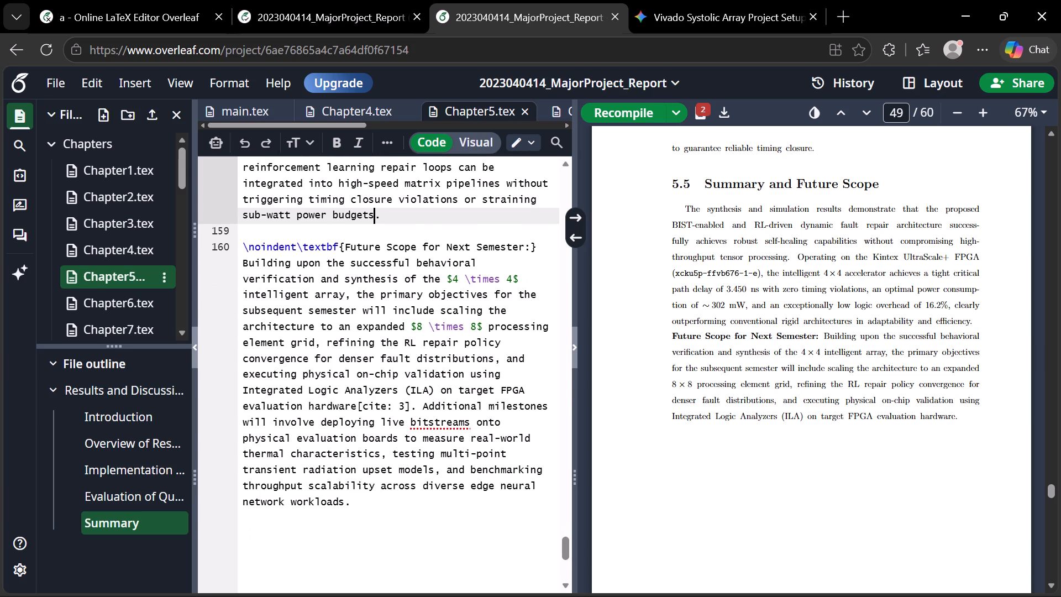
pyautogui.click(334, 14)
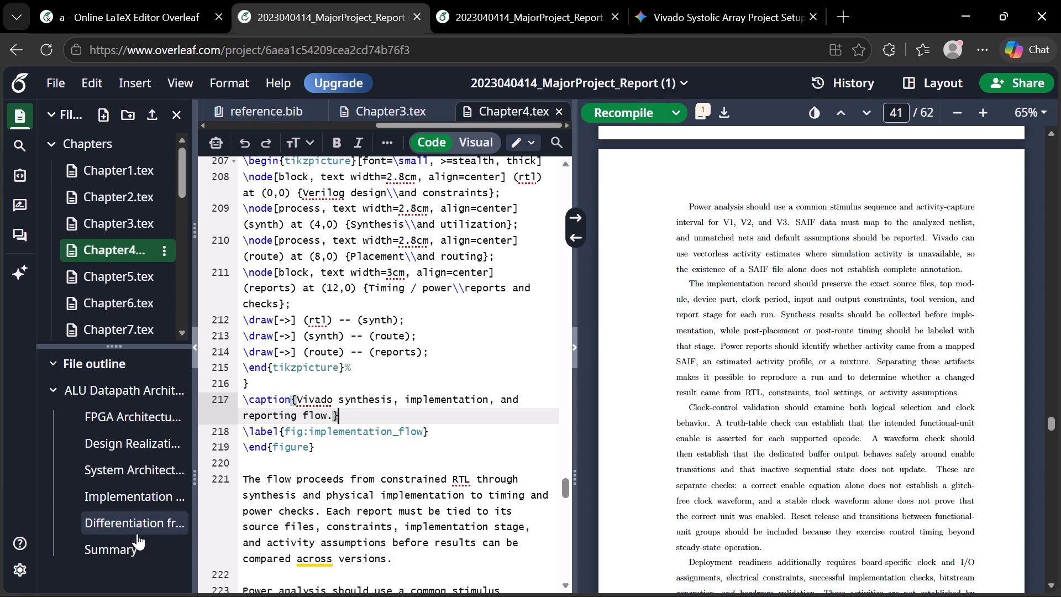
pyautogui.click(129, 551)
pyautogui.scroll(-2, 443, 356)
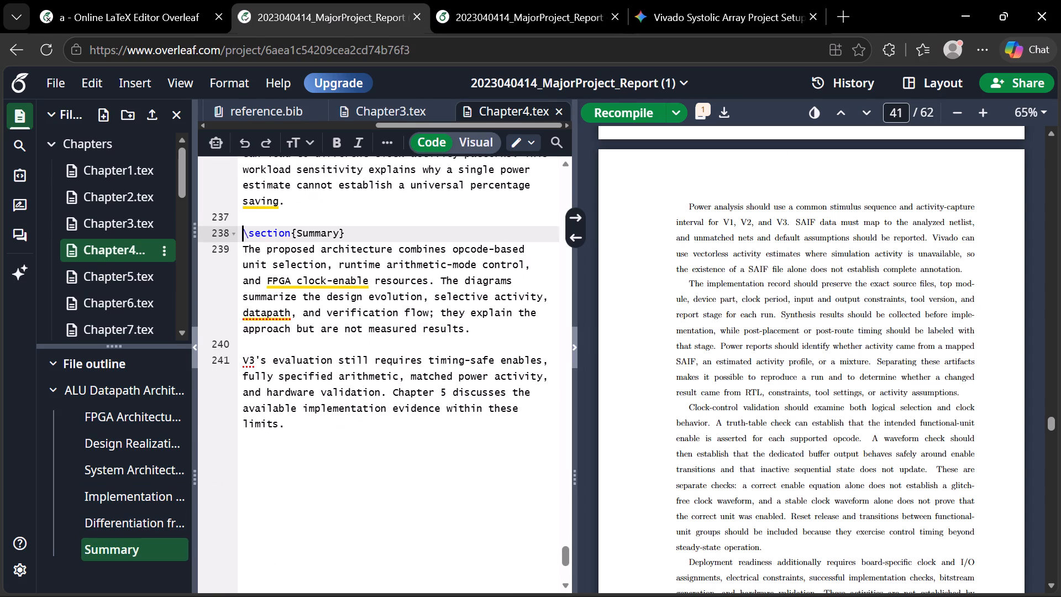
pyautogui.click(487, 0)
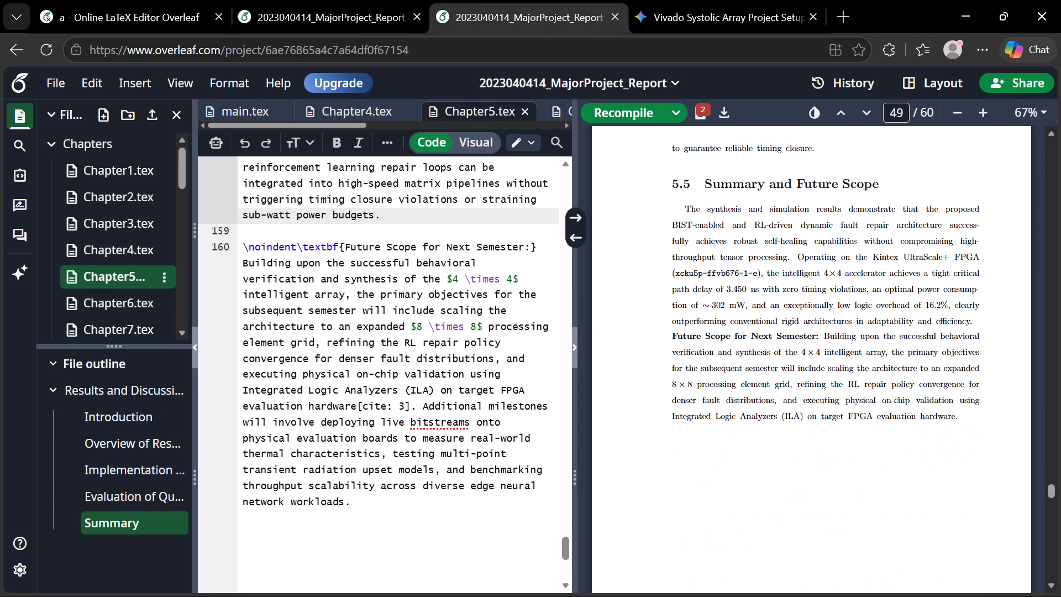
pyautogui.click(542, 248)
pyautogui.moveTo(542, 248); pyautogui.dragTo(491, 239)
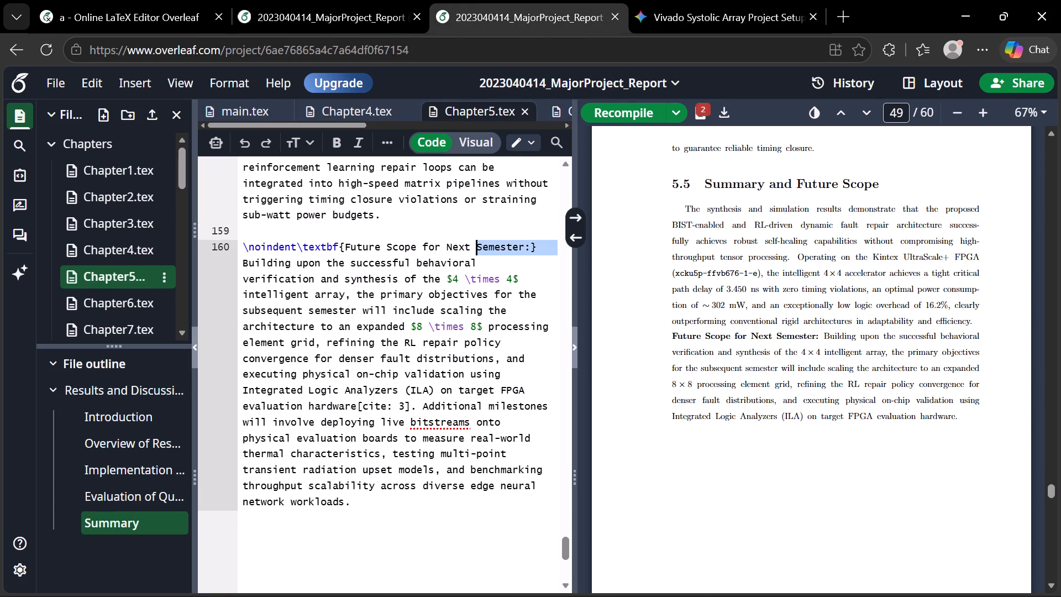
pyautogui.moveTo(491, 239); pyautogui.dragTo(245, 244)
pyautogui.press('BackSpace')
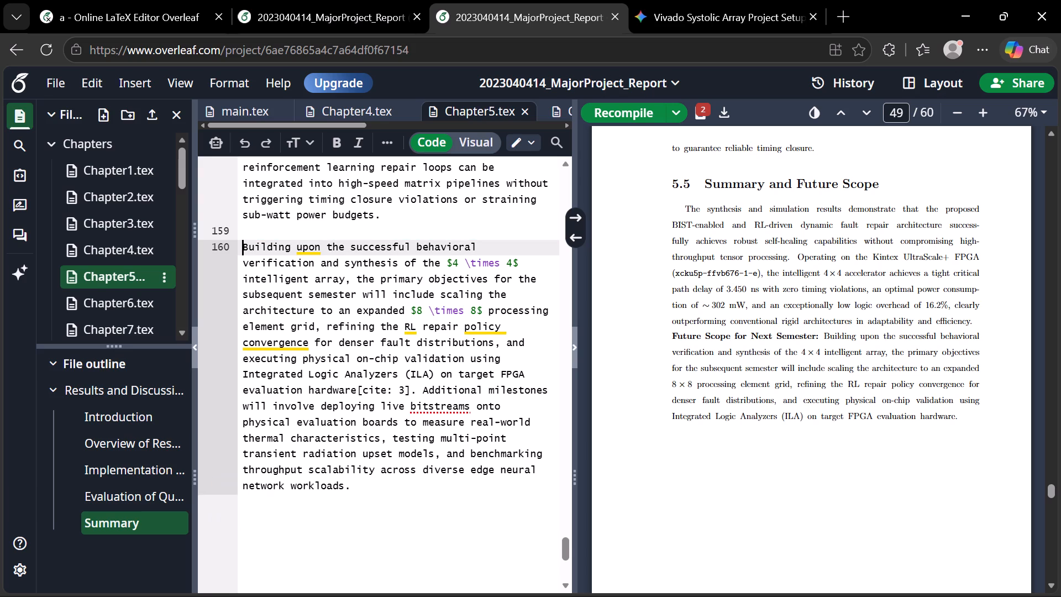
pyautogui.press('BackSpace')
pyautogui.press('BackSpace')
pyautogui.press('space')
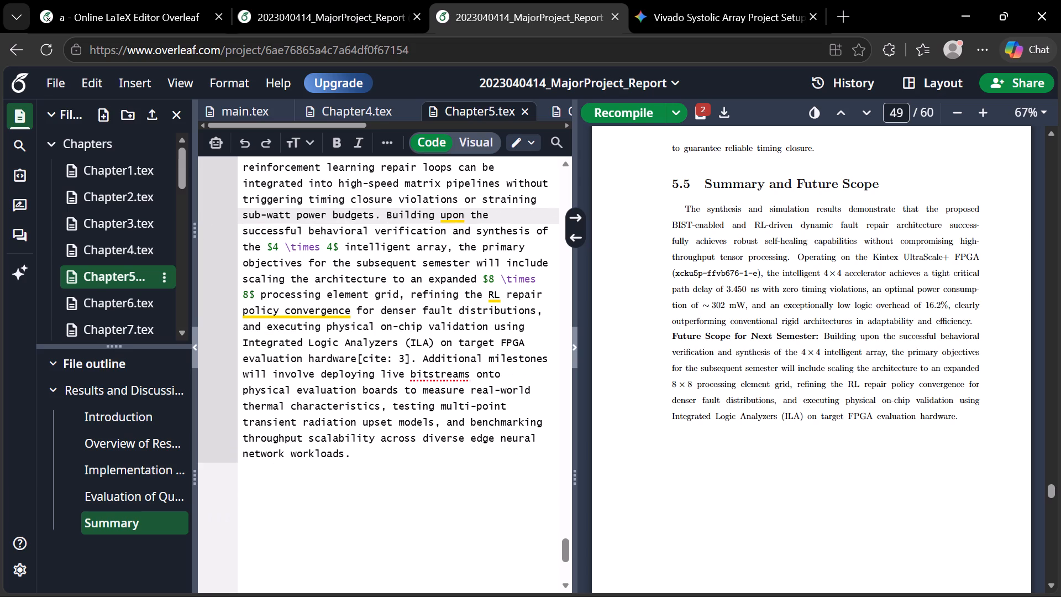
# Delete the "[cite: 3]" marker after "evaluation hardware" in the Summary paragraph.
pyautogui.click(410, 358)
pyautogui.press('BackSpace')
pyautogui.press('BackSpace')
pyautogui.press('BackSpace')
pyautogui.press('BackSpace')
pyautogui.press('BackSpace')
pyautogui.press('BackSpace')
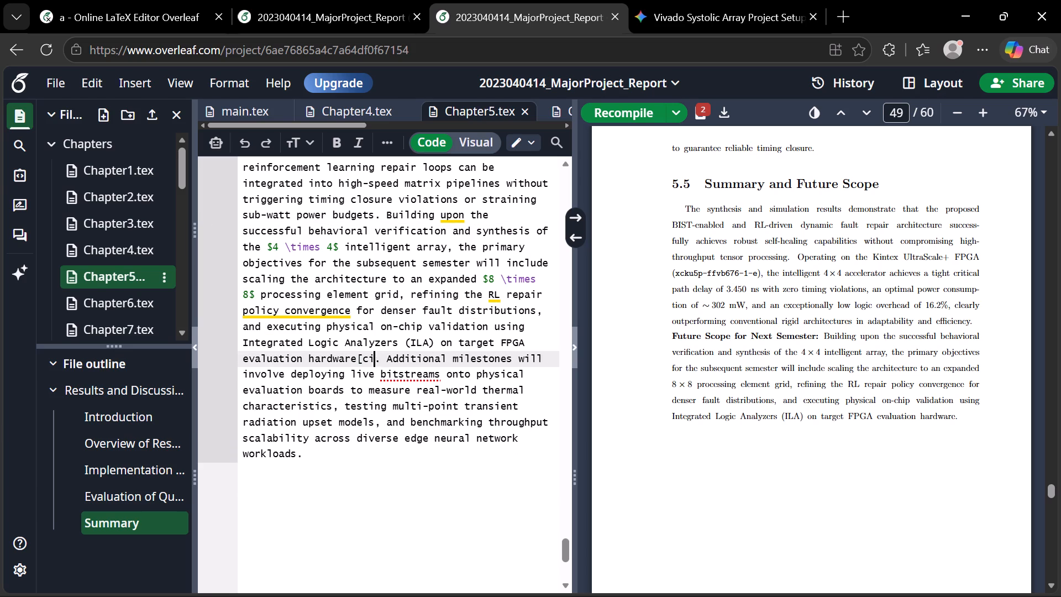
pyautogui.press('BackSpace')
pyautogui.press('BackSpace')
pyautogui.press('BackSpace')
# Delete the "[cite: 3]" marker after "high-throughput tensor processing" near the start of the Summary paragraph.
pyautogui.scroll(2, 410, 358)
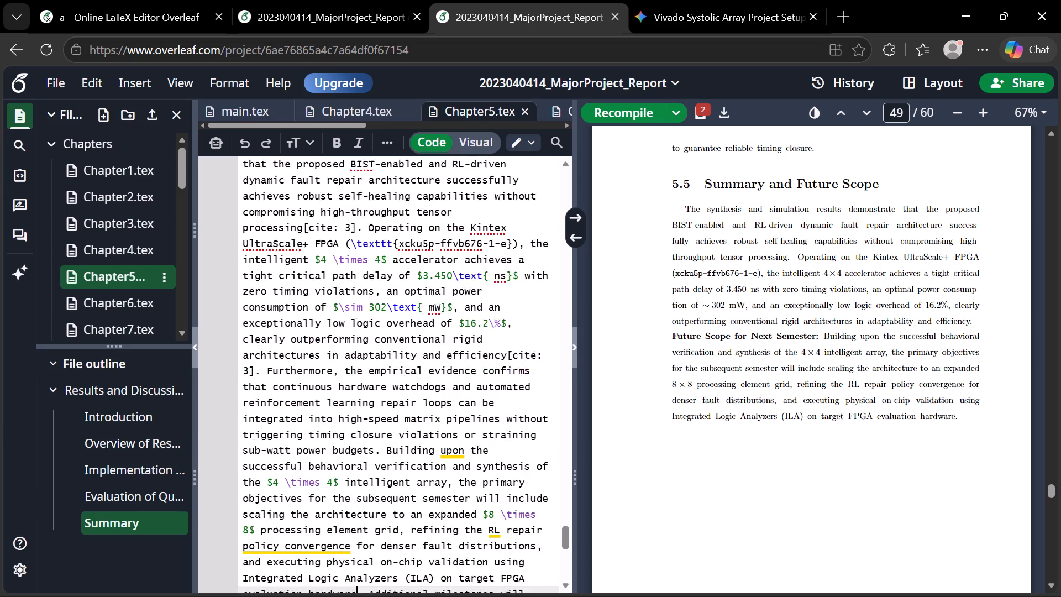
pyautogui.scroll(1, 410, 358)
pyautogui.click(358, 300)
pyautogui.press('BackSpace')
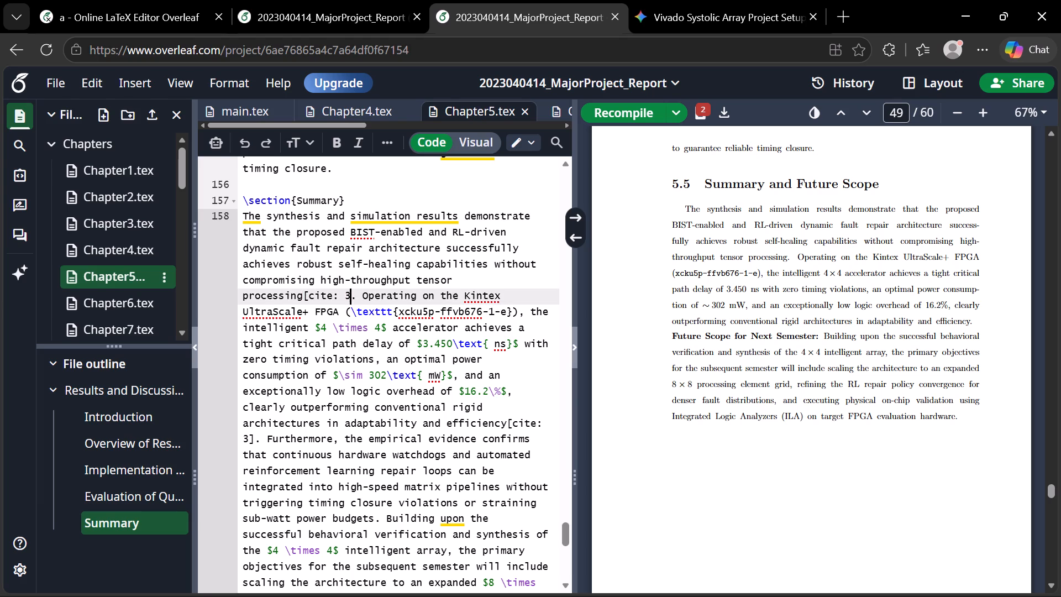
pyautogui.press('BackSpace')
pyautogui.press('BackSpace')
pyautogui.press('BackSpace')
pyautogui.press('BackSpace')
pyautogui.press('BackSpace')
pyautogui.press('BackSpace')
pyautogui.press('BackSpace')
pyautogui.press('BackSpace')
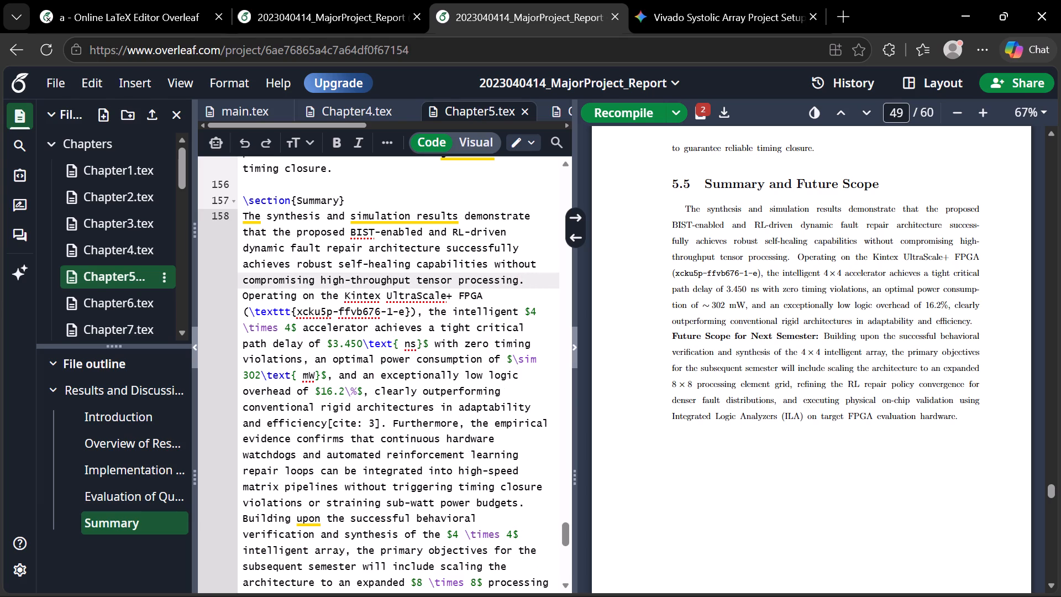
# Recompile the report with the revised Chapter 5 Summary.
pyautogui.scroll(-2, 318, 313)
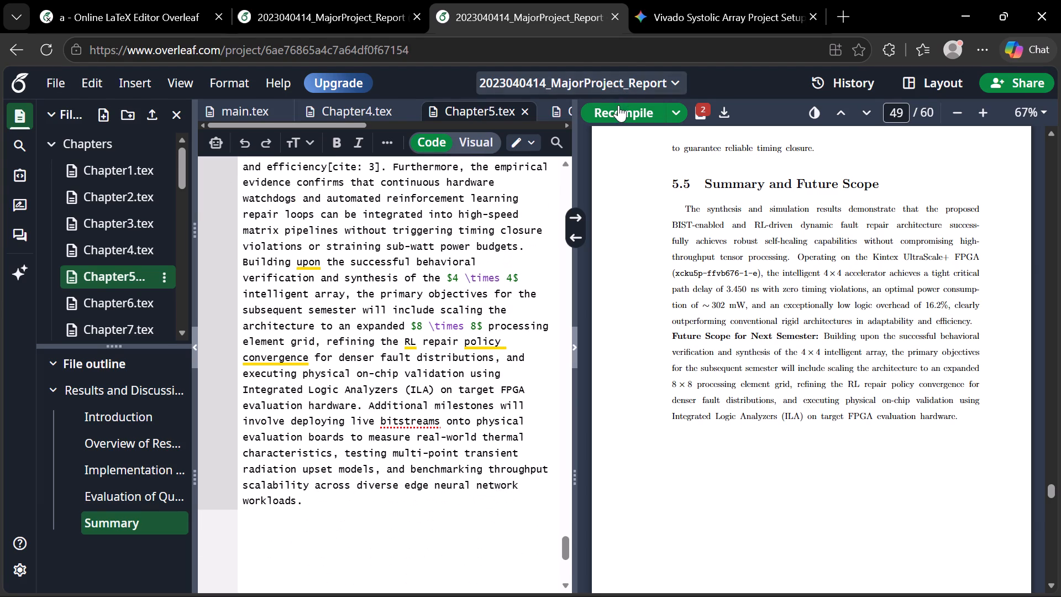
pyautogui.click(618, 105)
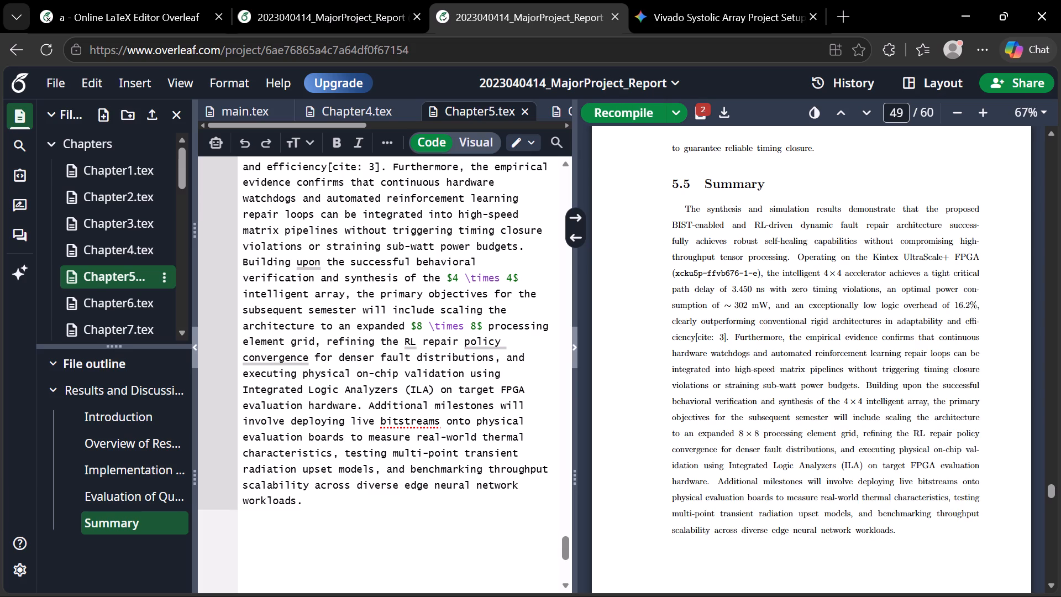
# Delete the "[cite: 3]" marker after "adaptability and efficiency" in the Chapter 5 Summary paragraph.
pyautogui.scroll(-1, 770, 422)
pyautogui.doubleClick(723, 312)
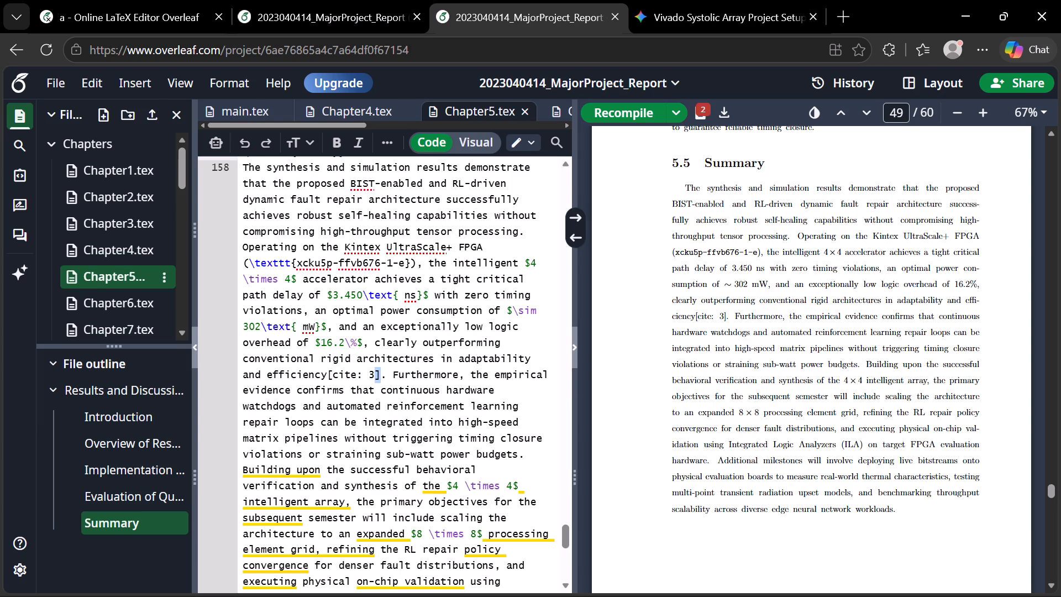
pyautogui.click(380, 372)
pyautogui.press('BackSpace')
pyautogui.press('BackSpace')
pyautogui.press('BackSpace')
pyautogui.press('BackSpace')
pyautogui.press('BackSpace')
pyautogui.press('BackSpace')
pyautogui.press('BackSpace')
pyautogui.press('BackSpace')
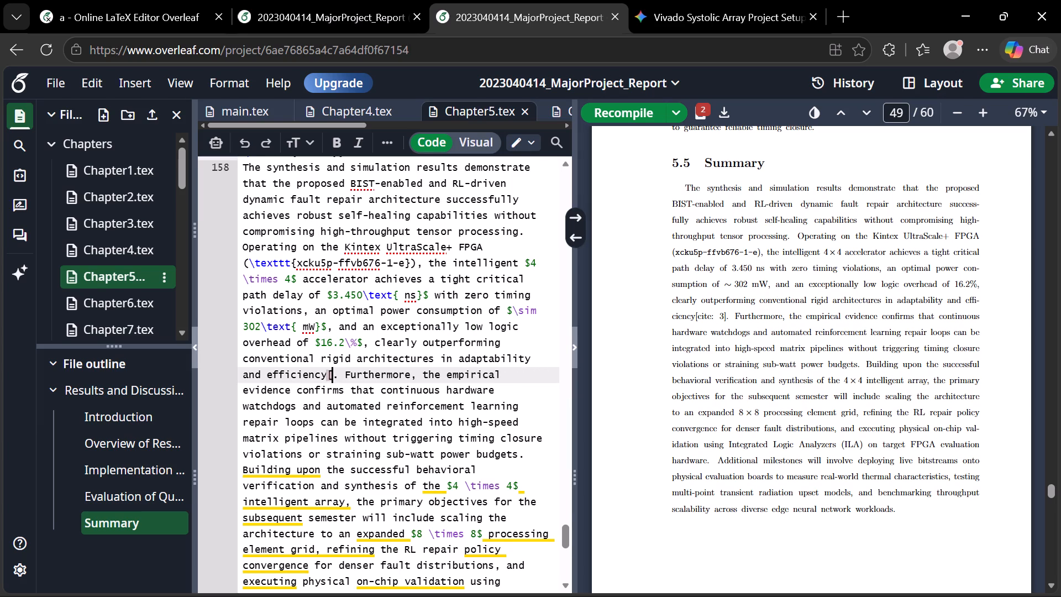
pyautogui.press('BackSpace')
# Recompile the report with the cleaned-up Chapter 5 Summary.
pyautogui.scroll(-5, 712, 389)
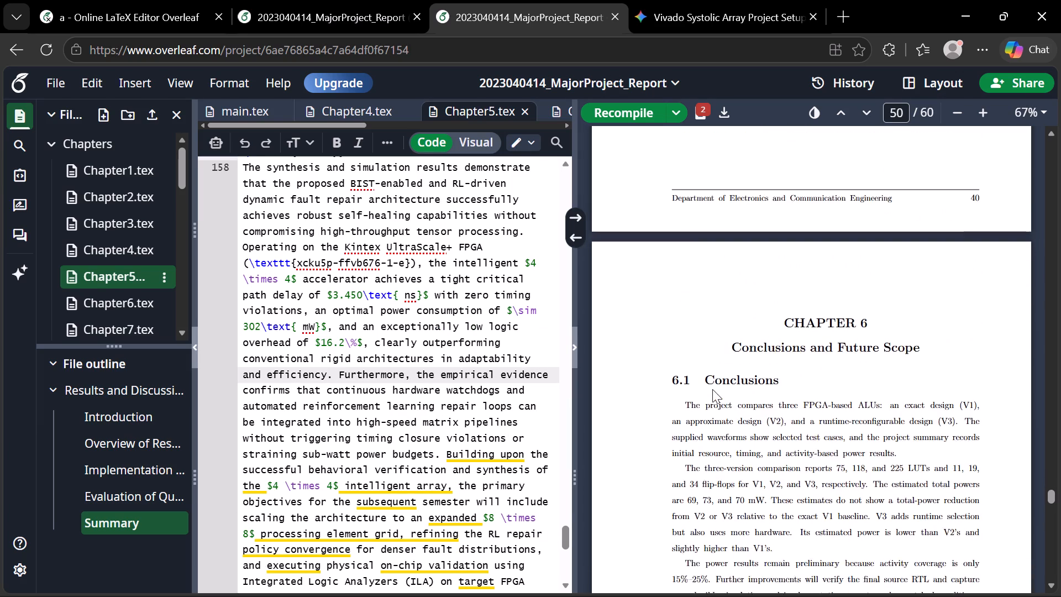
pyautogui.scroll(-1, 712, 389)
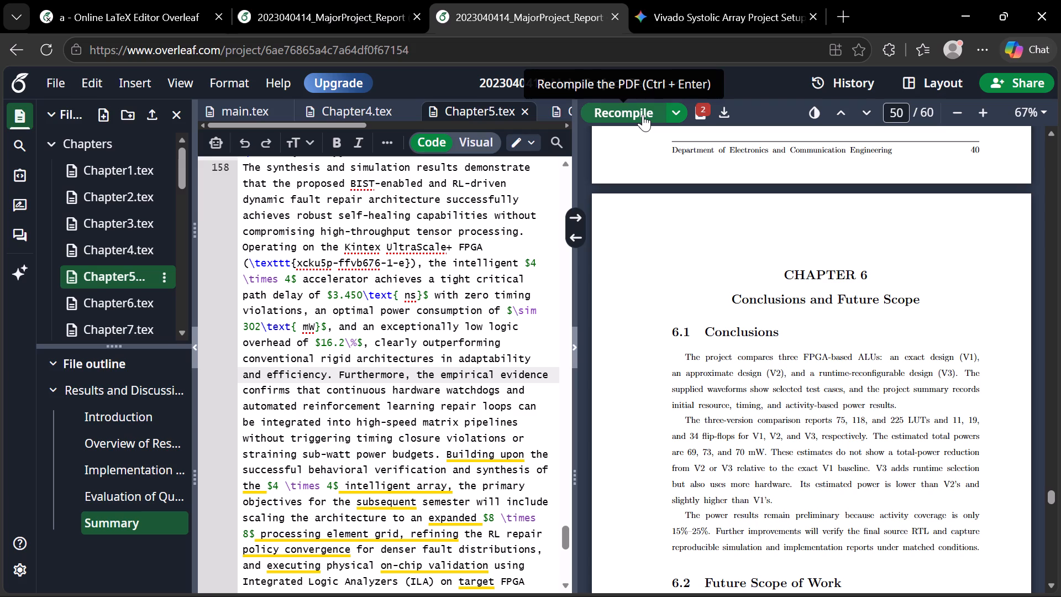
pyautogui.click(643, 114)
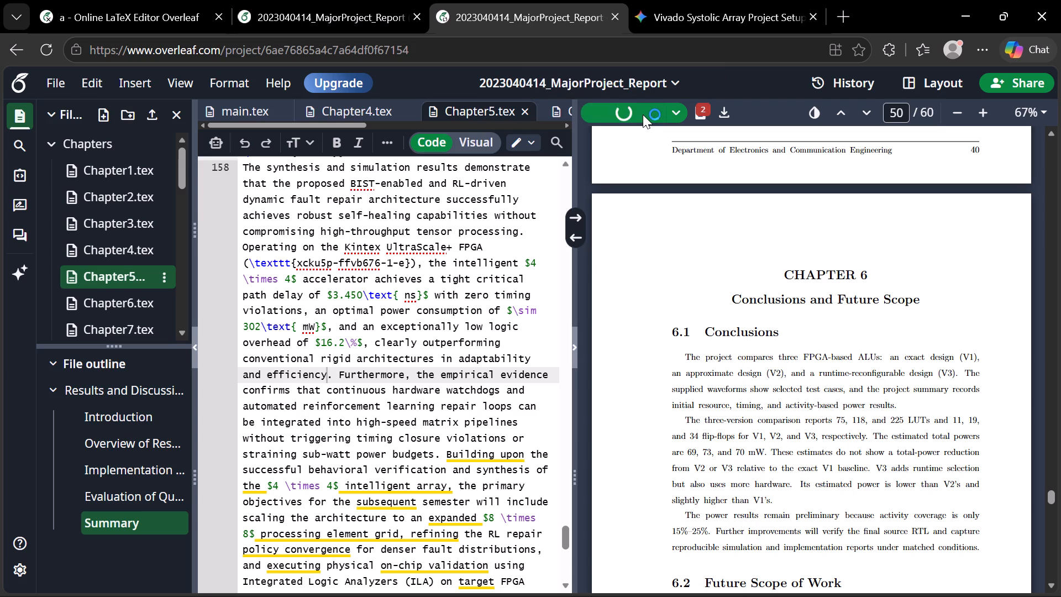
pyautogui.scroll(-3, 741, 415)
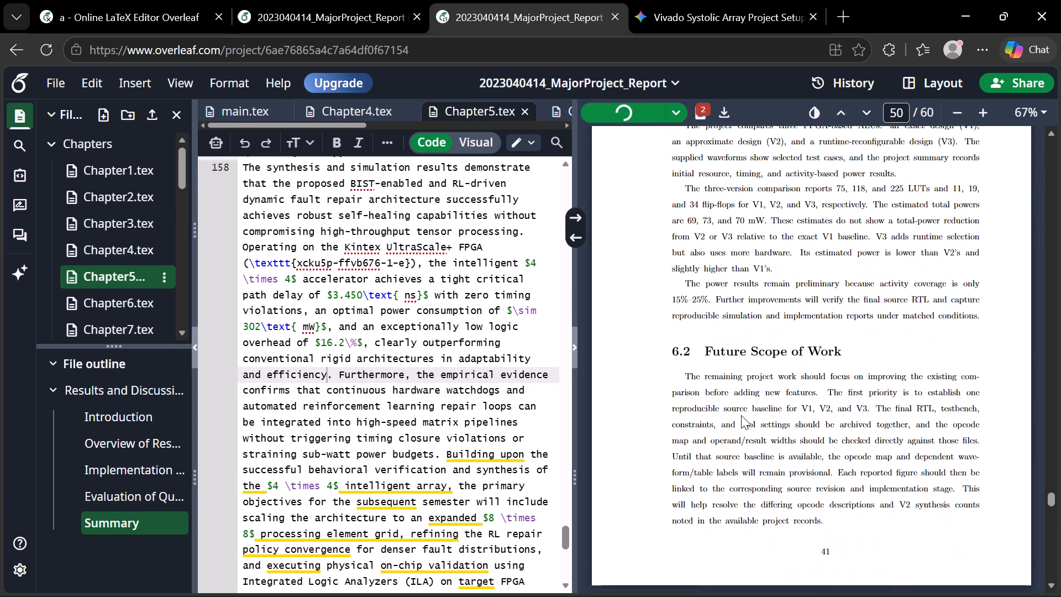
pyautogui.scroll(-6, 741, 415)
pyautogui.scroll(3, 741, 415)
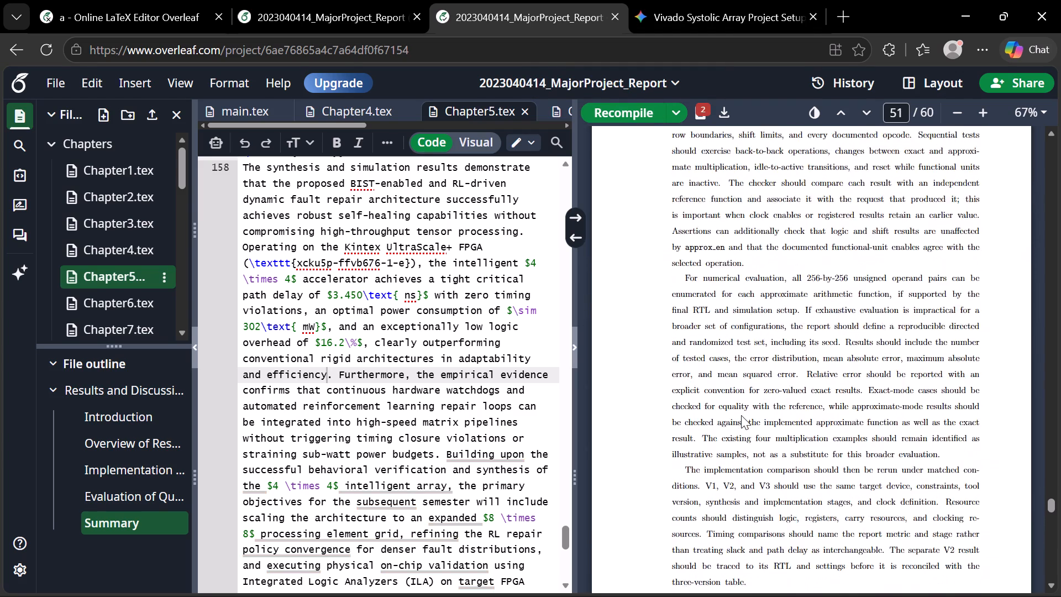
pyautogui.scroll(8, 741, 415)
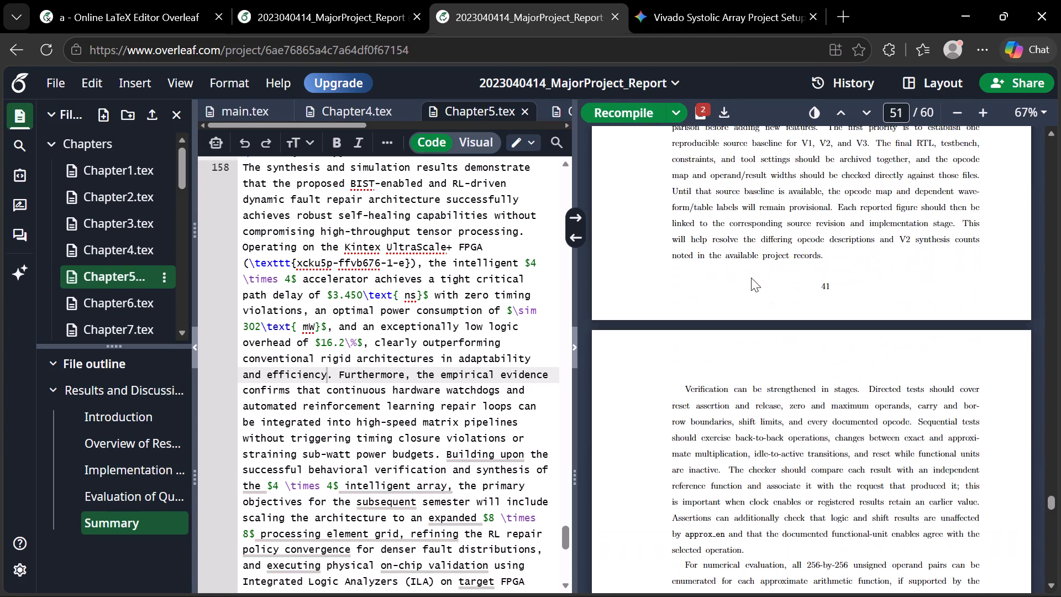
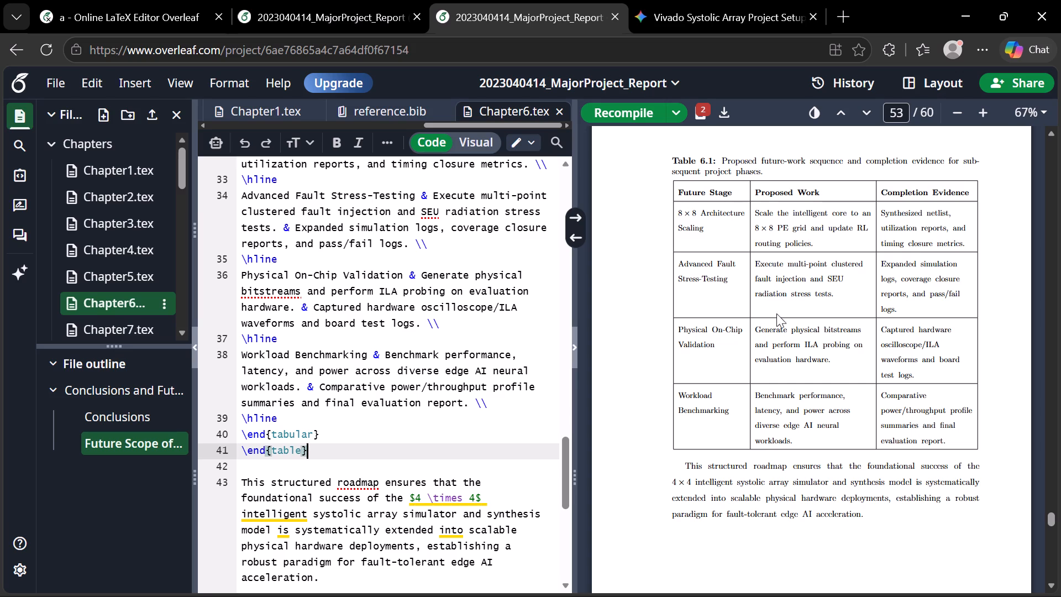
# Examine the recompiled Table 6.1, its closing paragraph and the 6.2 Future Scope of Work page.
pyautogui.scroll(-1, 778, 311)
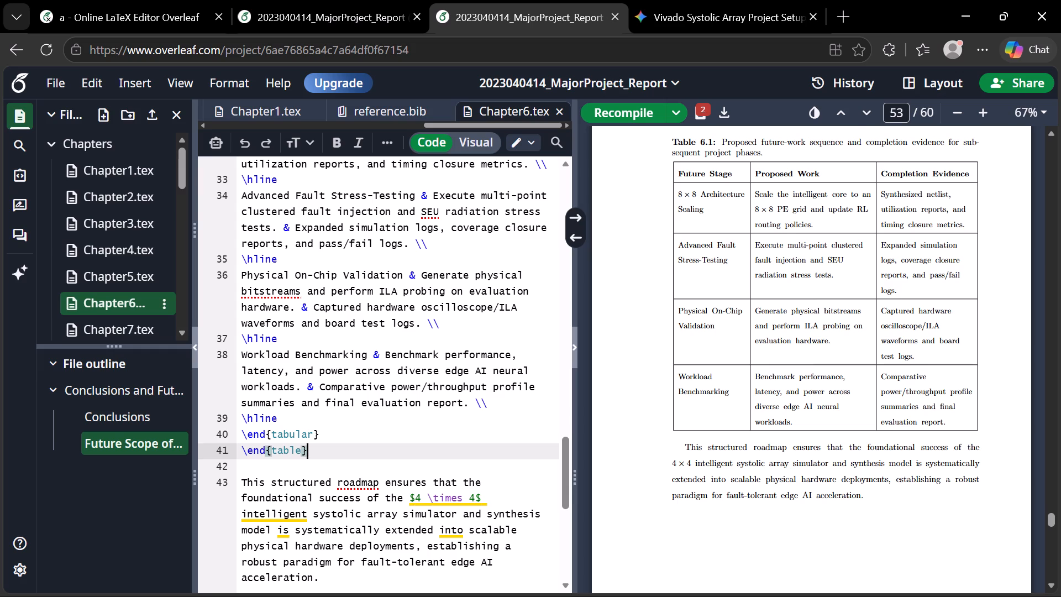
pyautogui.scroll(-4, 816, 338)
pyautogui.scroll(2, 816, 338)
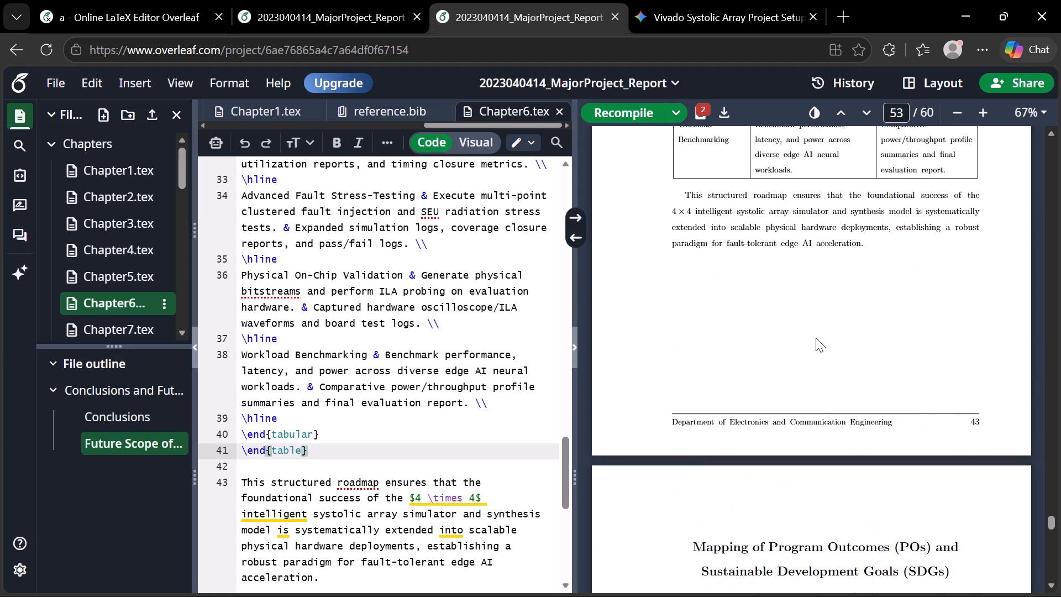
pyautogui.scroll(4, 816, 338)
pyautogui.scroll(-1, 816, 338)
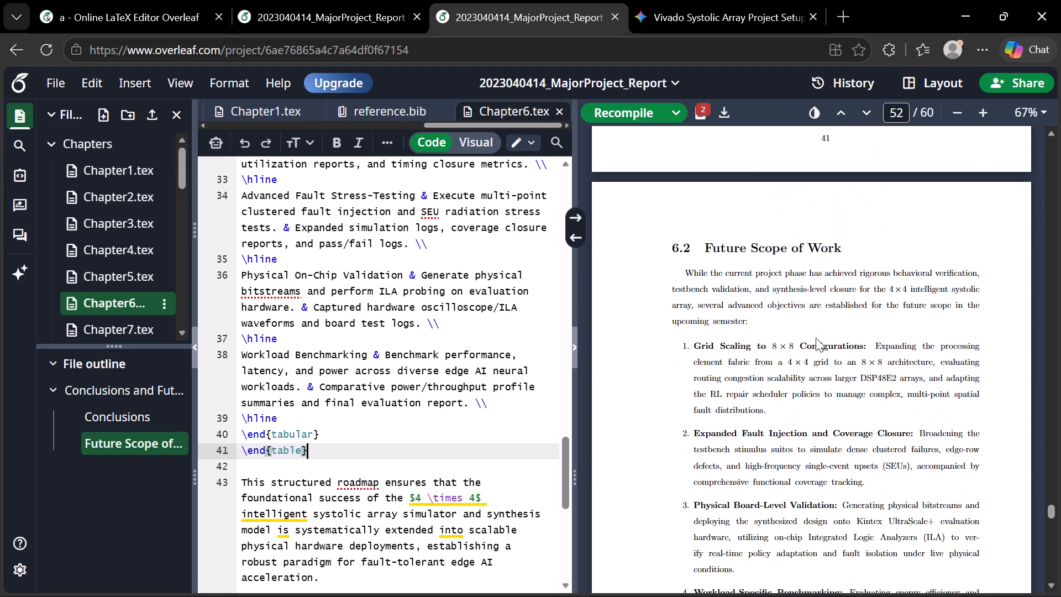
pyautogui.scroll(-1, 816, 338)
pyautogui.scroll(1, 816, 338)
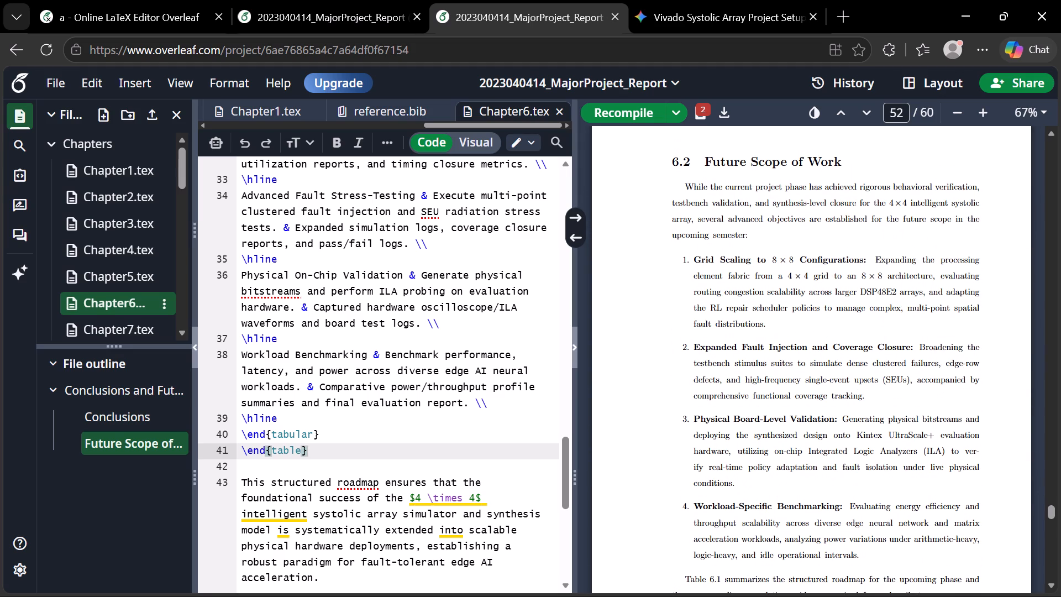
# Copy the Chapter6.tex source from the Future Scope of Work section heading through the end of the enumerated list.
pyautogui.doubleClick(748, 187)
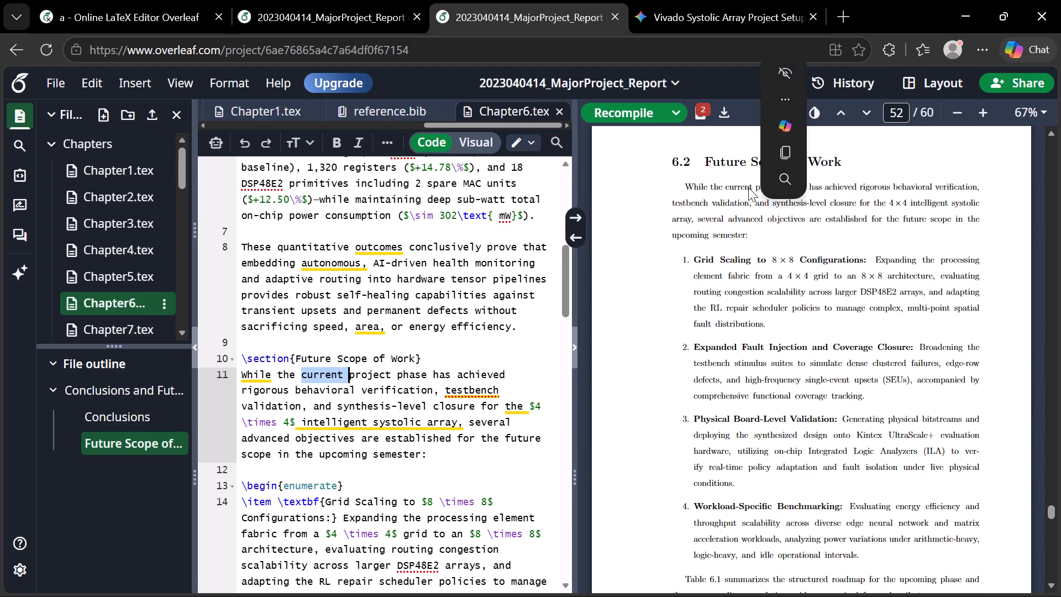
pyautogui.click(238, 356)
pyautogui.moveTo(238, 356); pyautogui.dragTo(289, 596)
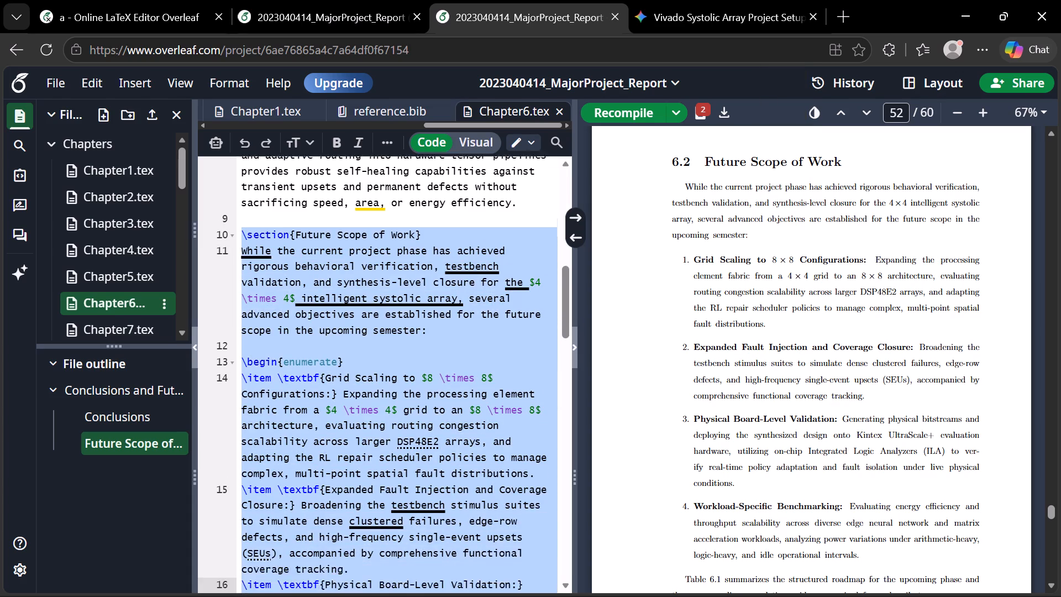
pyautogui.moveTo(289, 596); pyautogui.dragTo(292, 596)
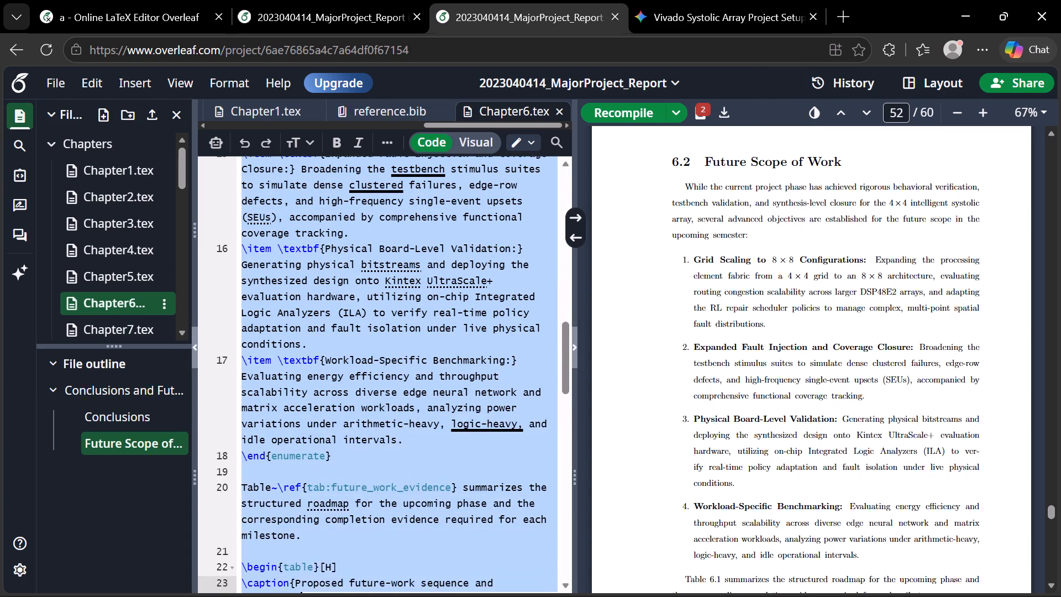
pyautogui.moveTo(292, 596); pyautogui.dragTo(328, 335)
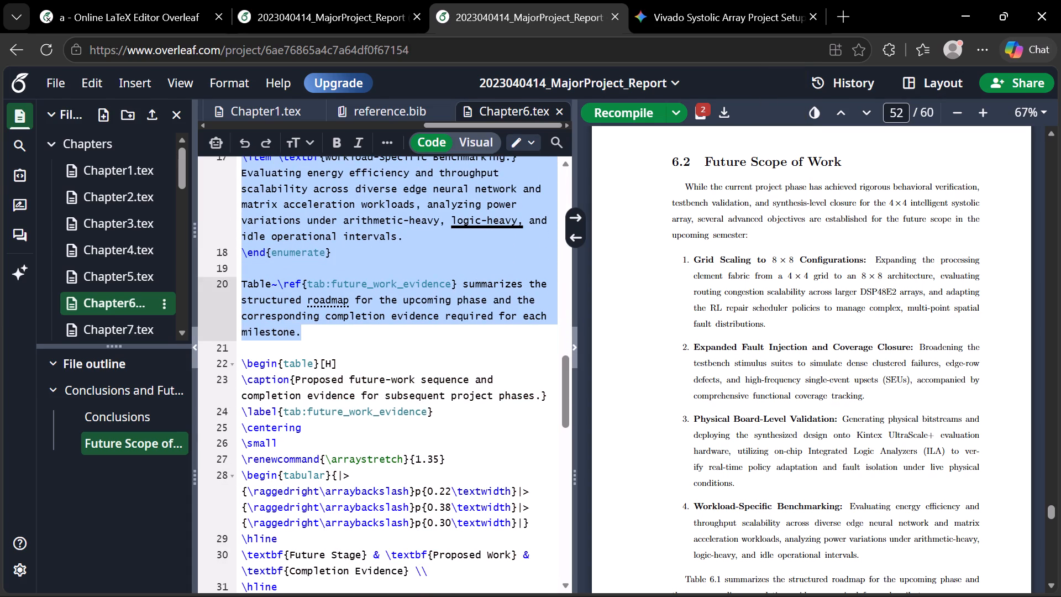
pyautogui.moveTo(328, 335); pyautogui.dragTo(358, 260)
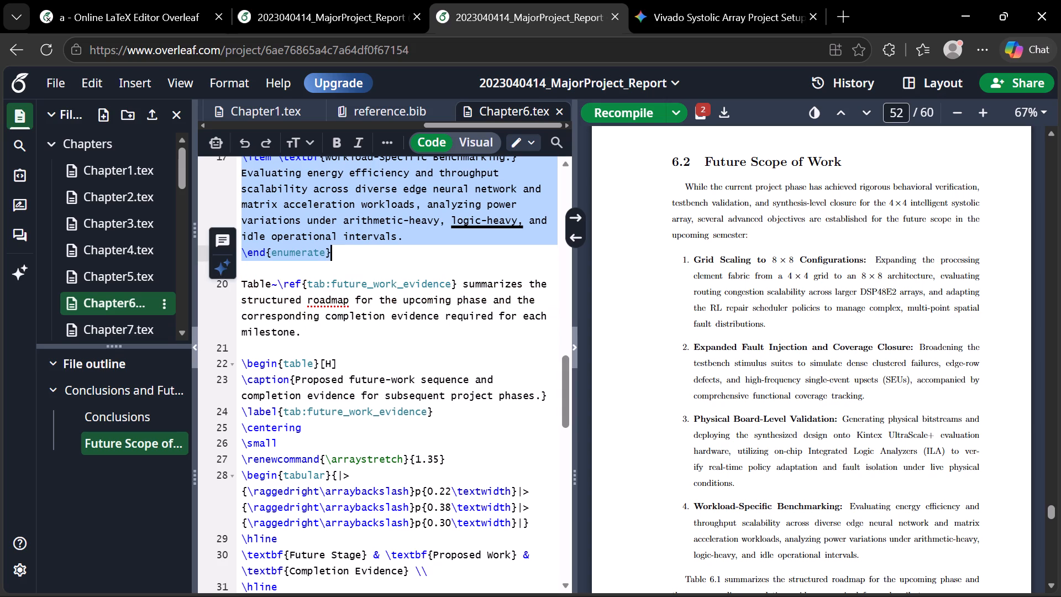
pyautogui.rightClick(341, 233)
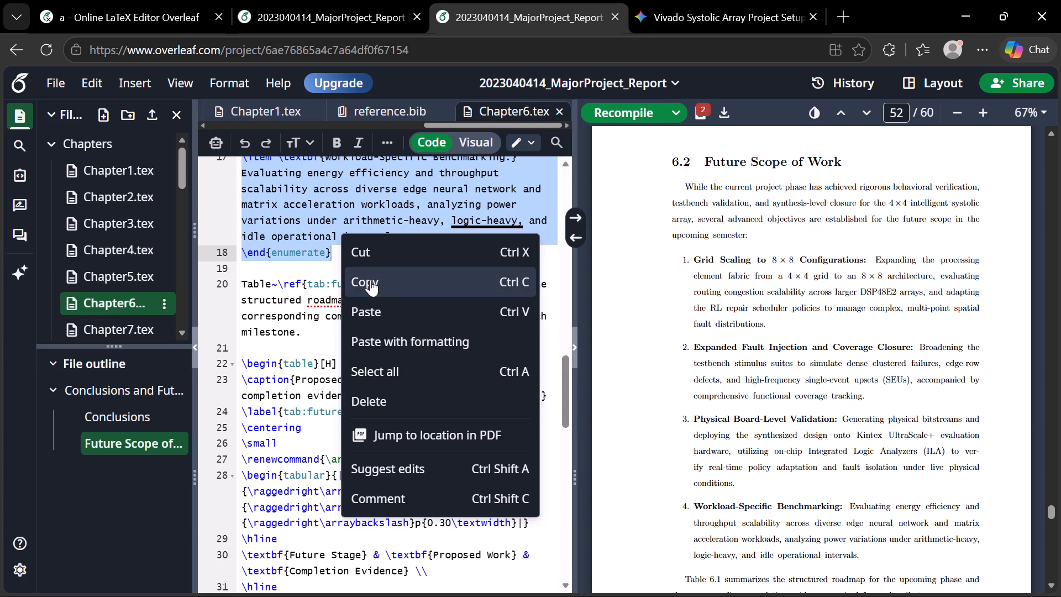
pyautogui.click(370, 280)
# Examine the compiled pages around Table 6.1 and the paragraph that introduces it.
pyautogui.scroll(-1, 370, 280)
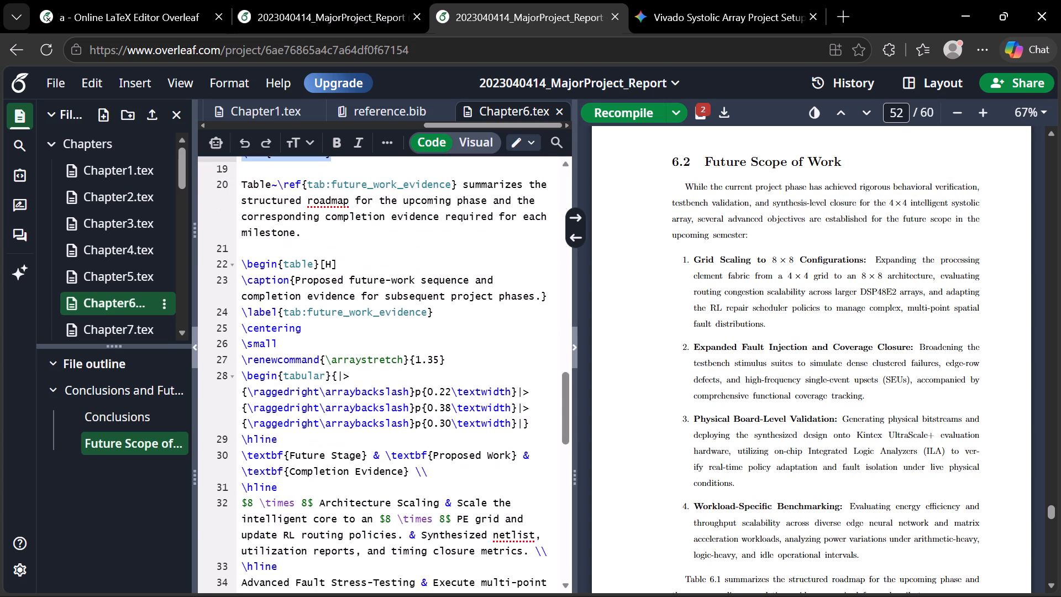
pyautogui.scroll(-1, 370, 280)
pyautogui.scroll(-4, 883, 308)
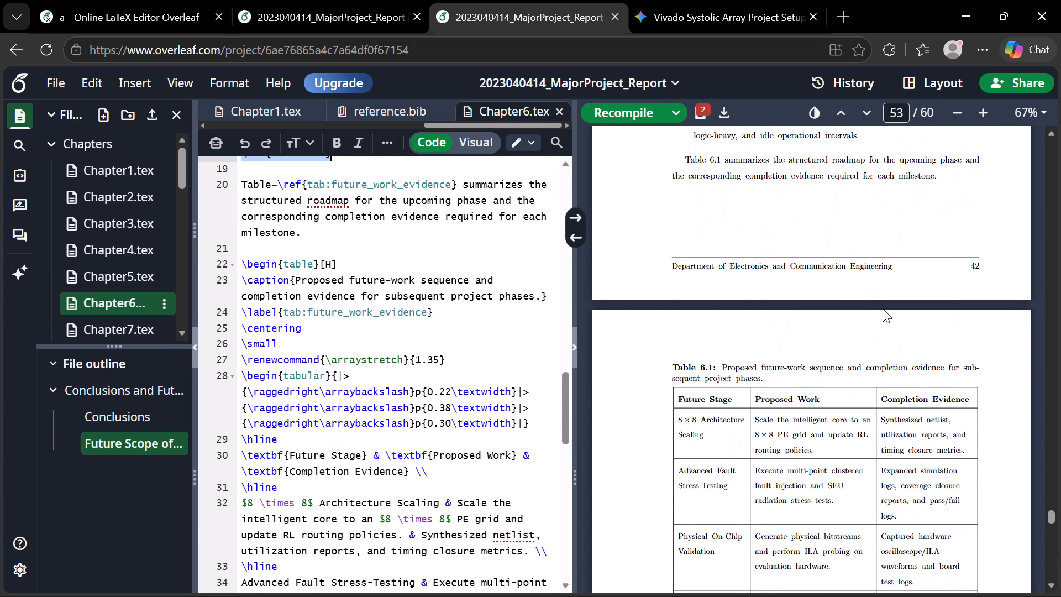
pyautogui.scroll(-1, 883, 308)
pyautogui.scroll(-1, 900, 263)
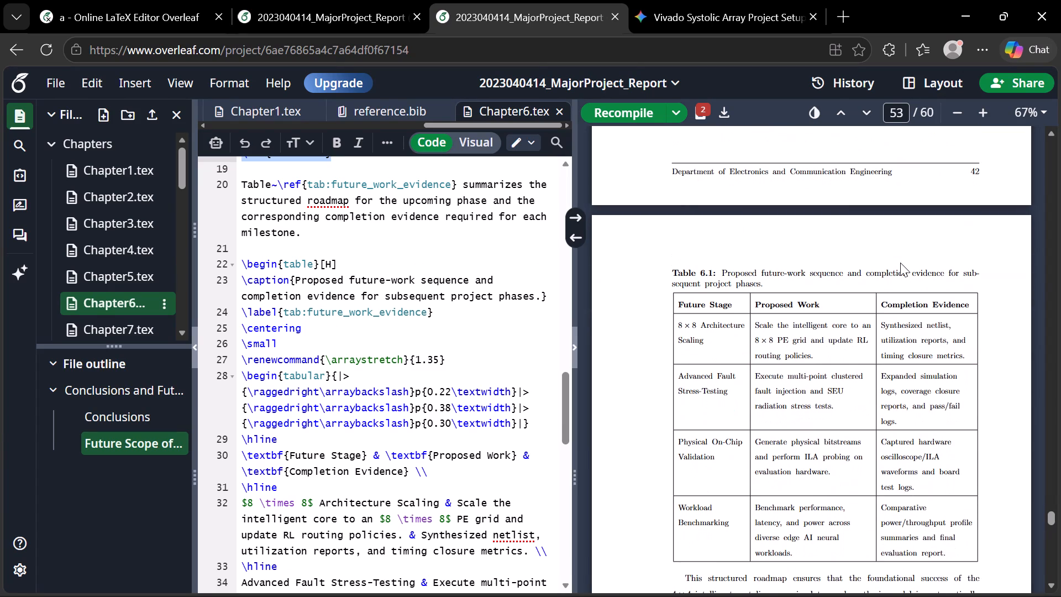
pyautogui.hscroll(1, 900, 263)
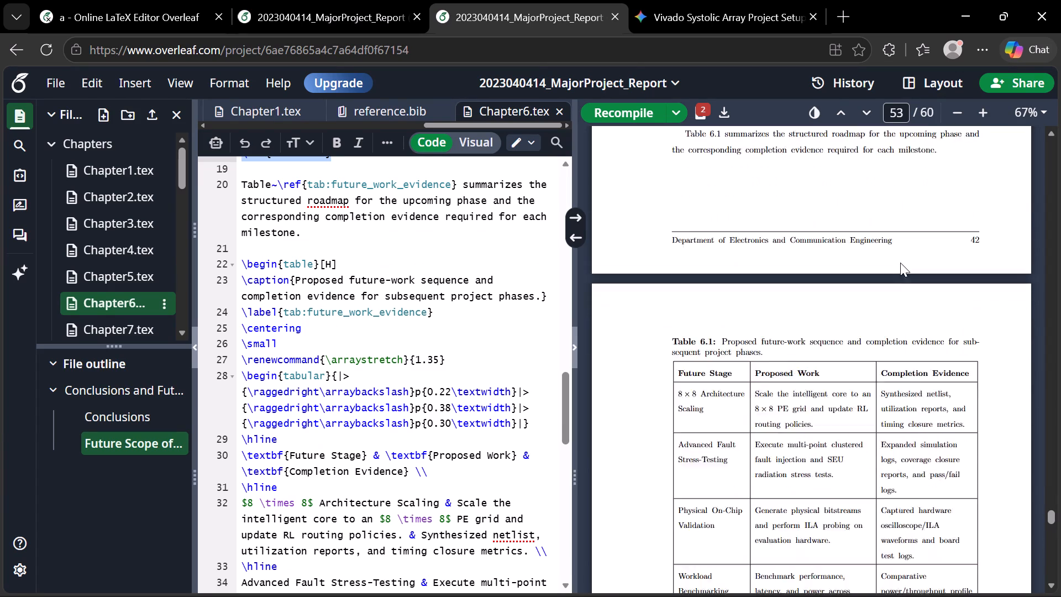
pyautogui.hscroll(1, 900, 263)
pyautogui.scroll(3, 900, 263)
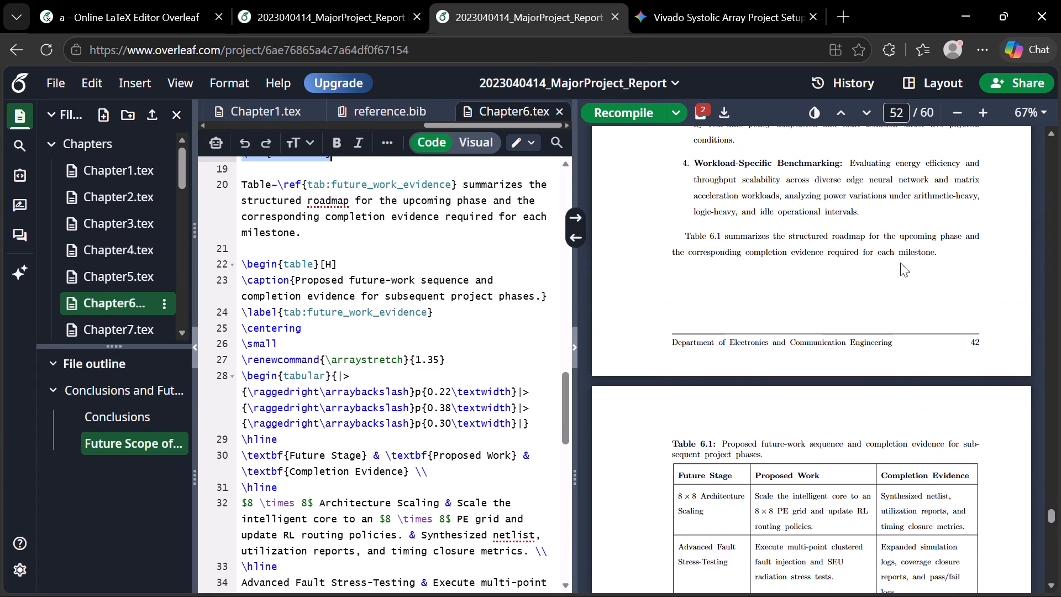
# Copy the Chapter6.tex paragraph that references the future-work table and summarizes the structured roadmap.
pyautogui.scroll(1, 470, 277)
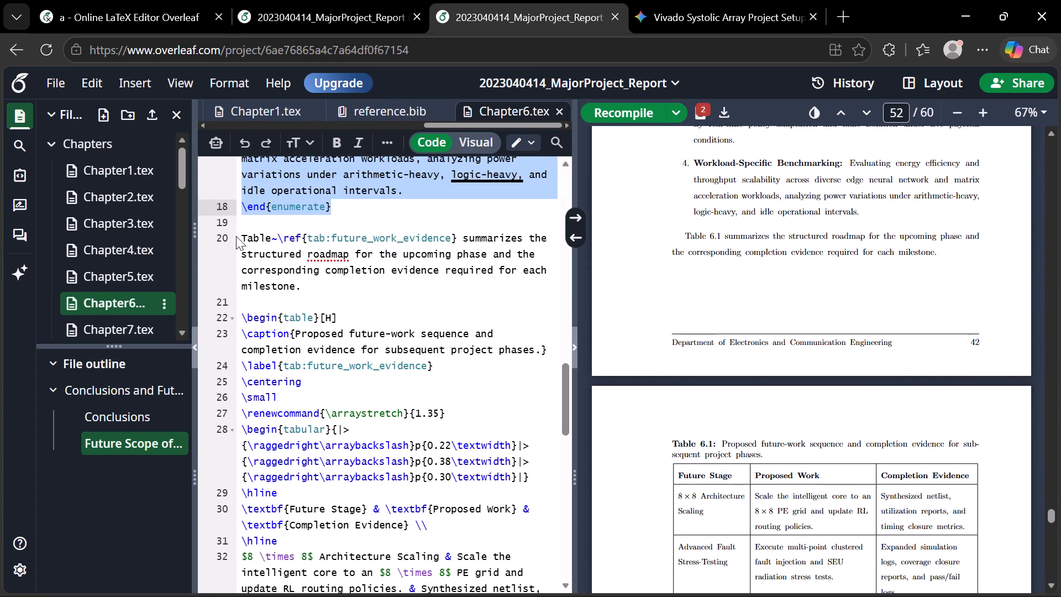
pyautogui.moveTo(241, 236); pyautogui.dragTo(347, 310)
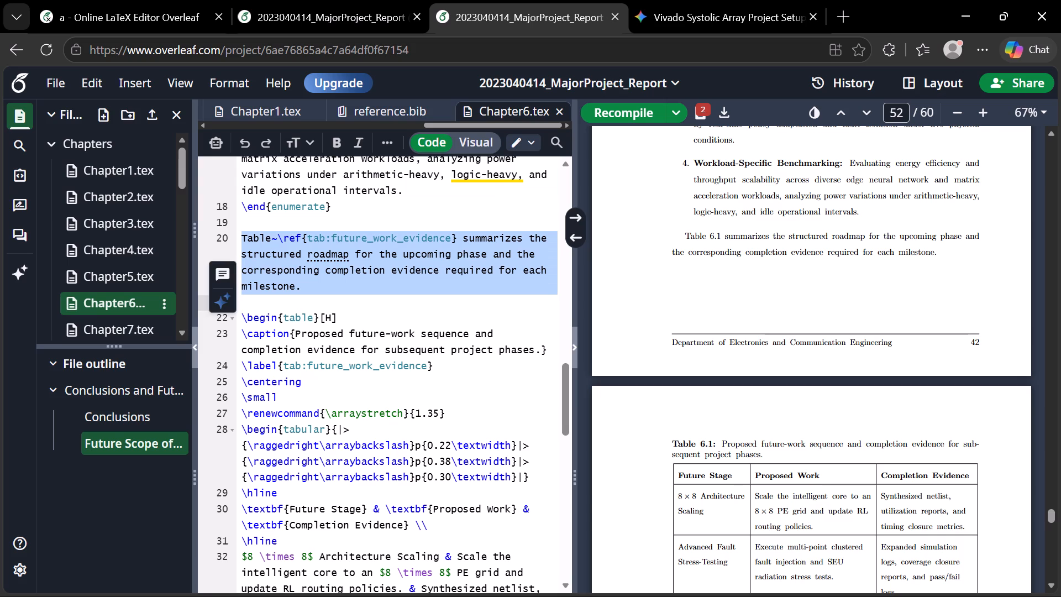
pyautogui.rightClick(324, 266)
pyautogui.click(348, 312)
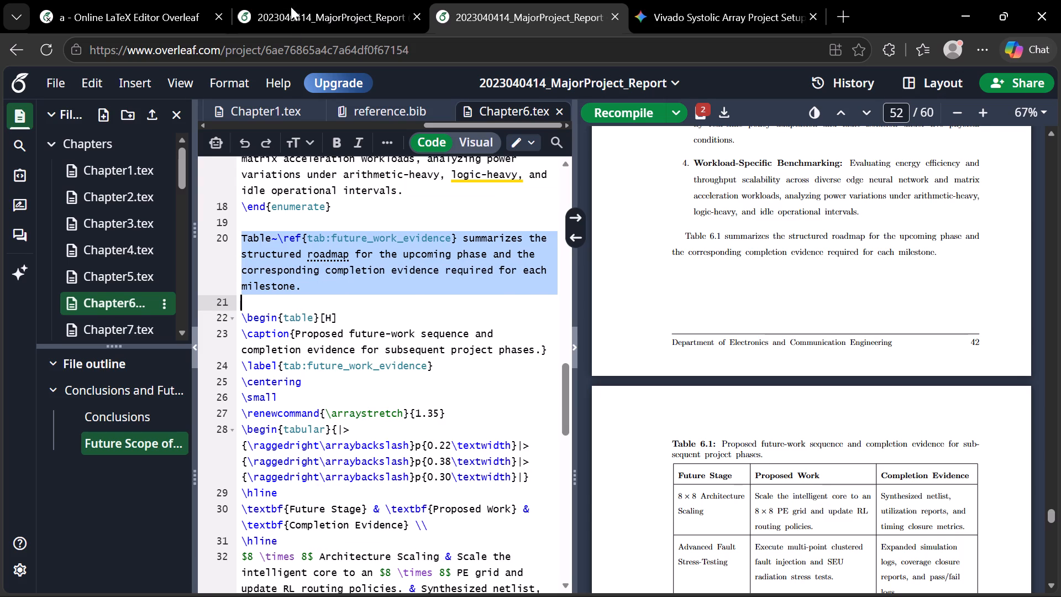
# Switch to the MajorProject_Report (1) project, recompile it and examine its compiled Chapter 4 pages around Table 4.2.
pyautogui.click(304, 1)
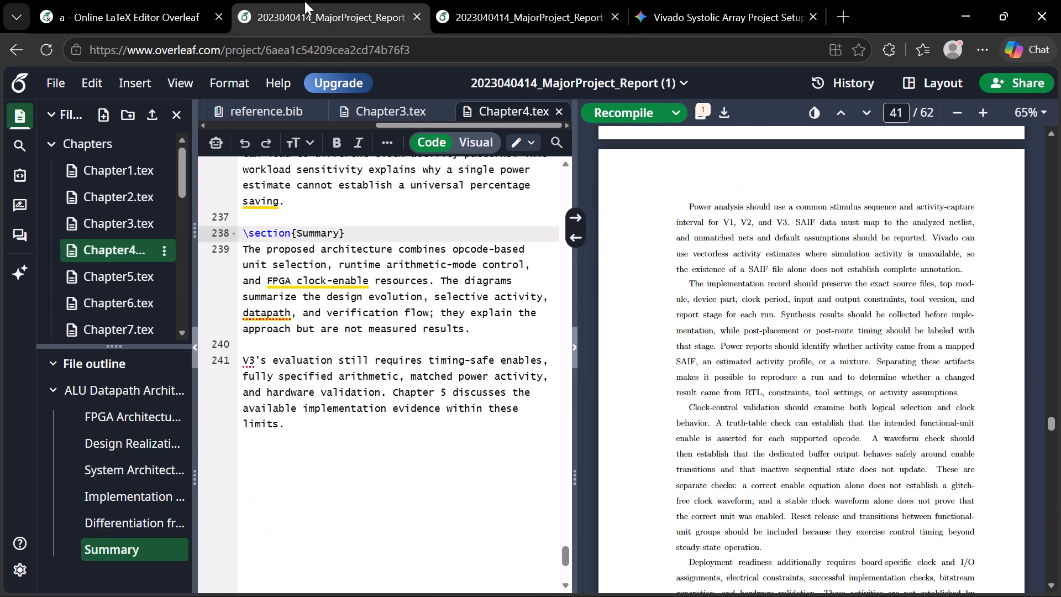
pyautogui.scroll(7, 736, 321)
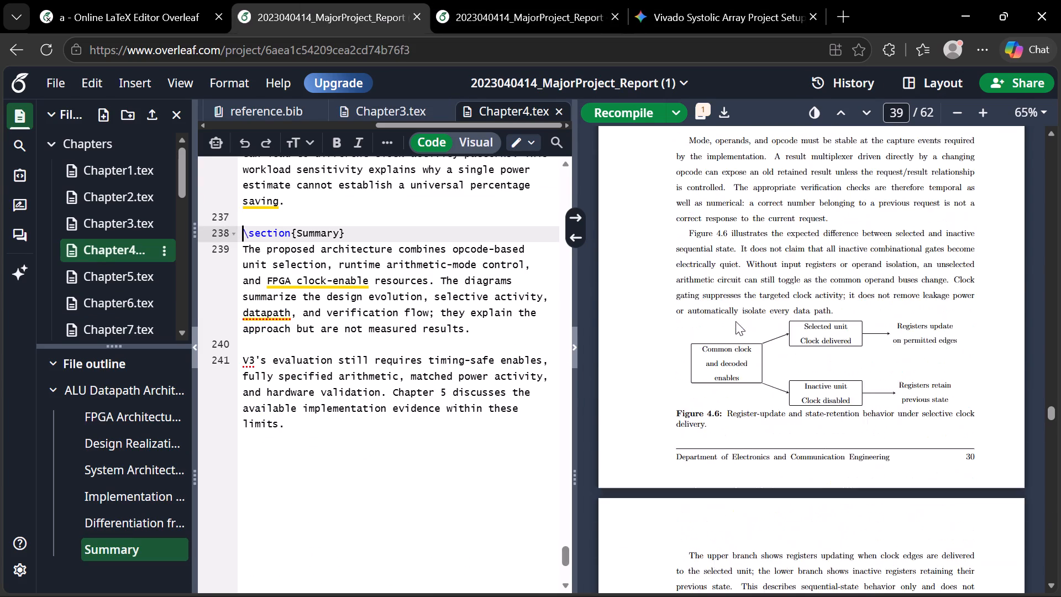
pyautogui.scroll(-1, 736, 321)
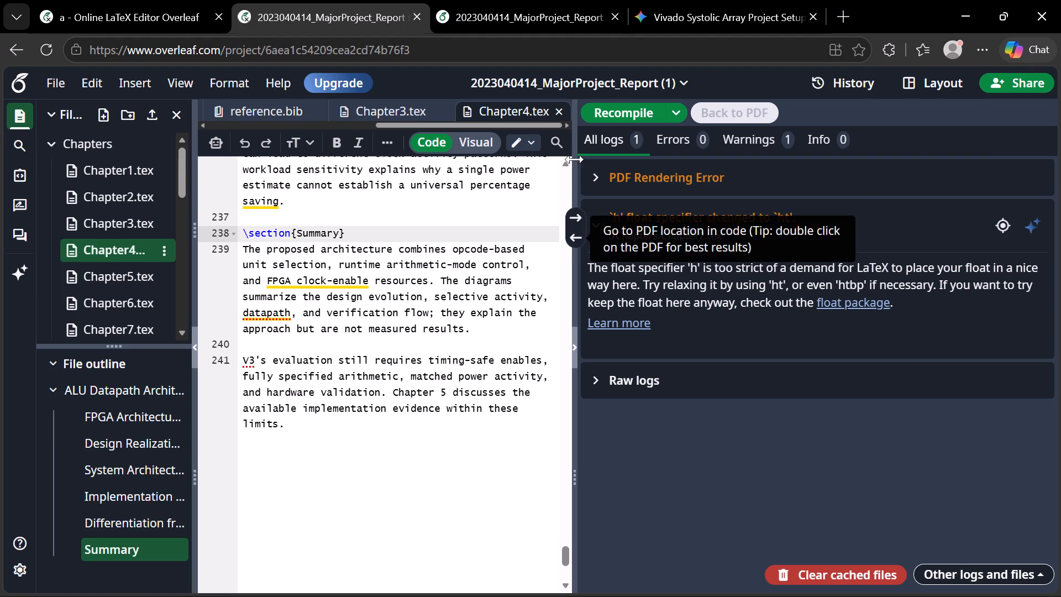
pyautogui.click(423, 235)
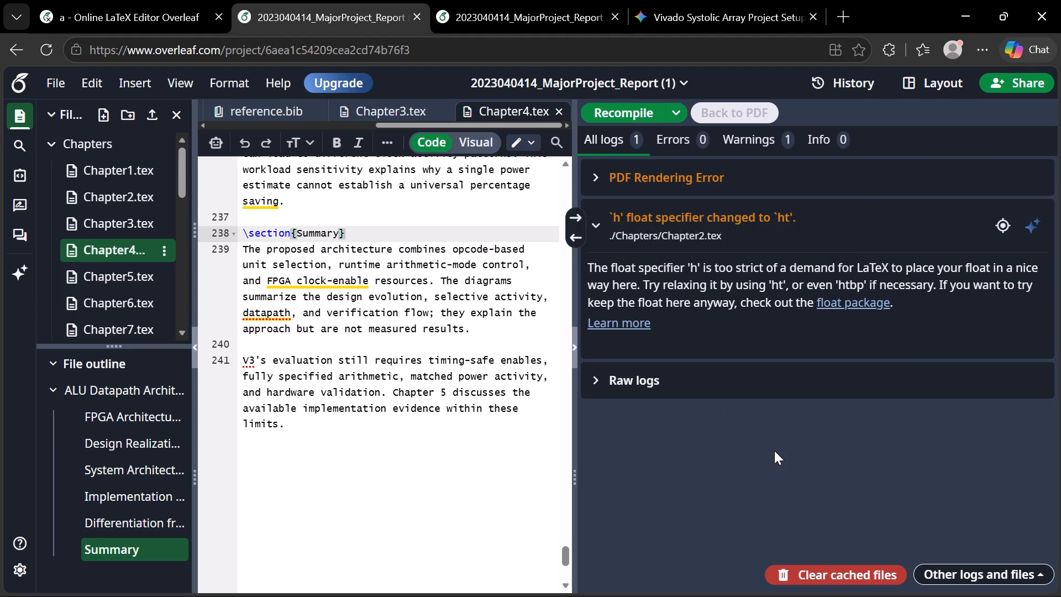
pyautogui.click(249, 151)
pyautogui.click(598, 115)
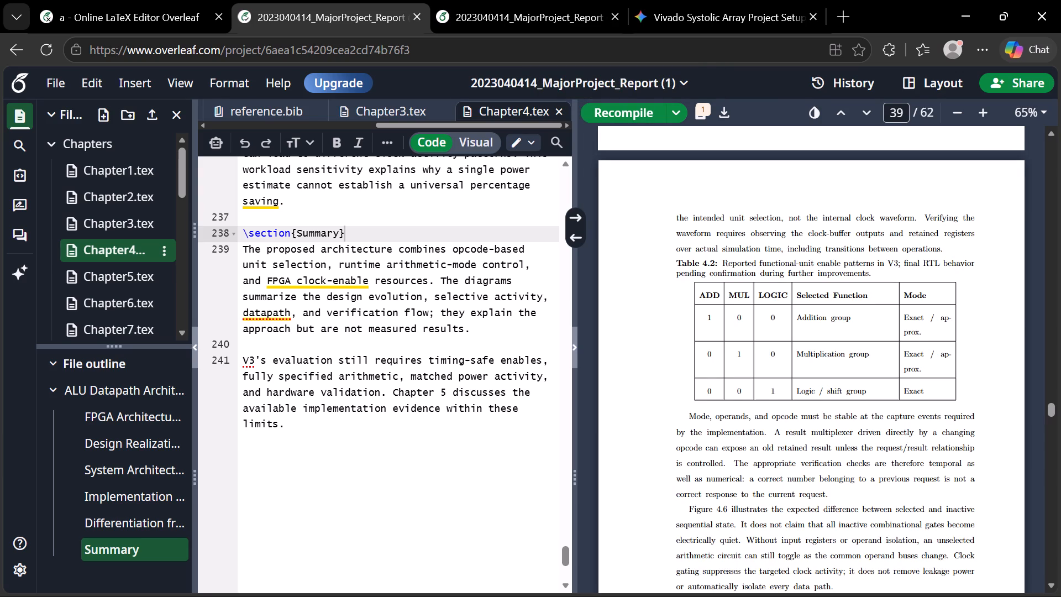
pyautogui.scroll(2, 837, 312)
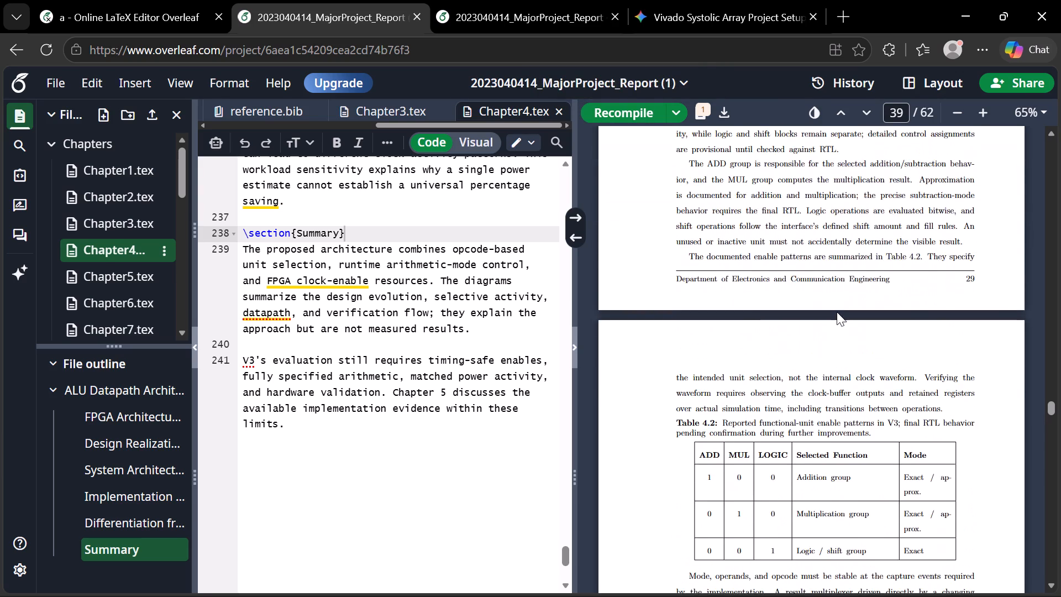
pyautogui.scroll(2, 837, 312)
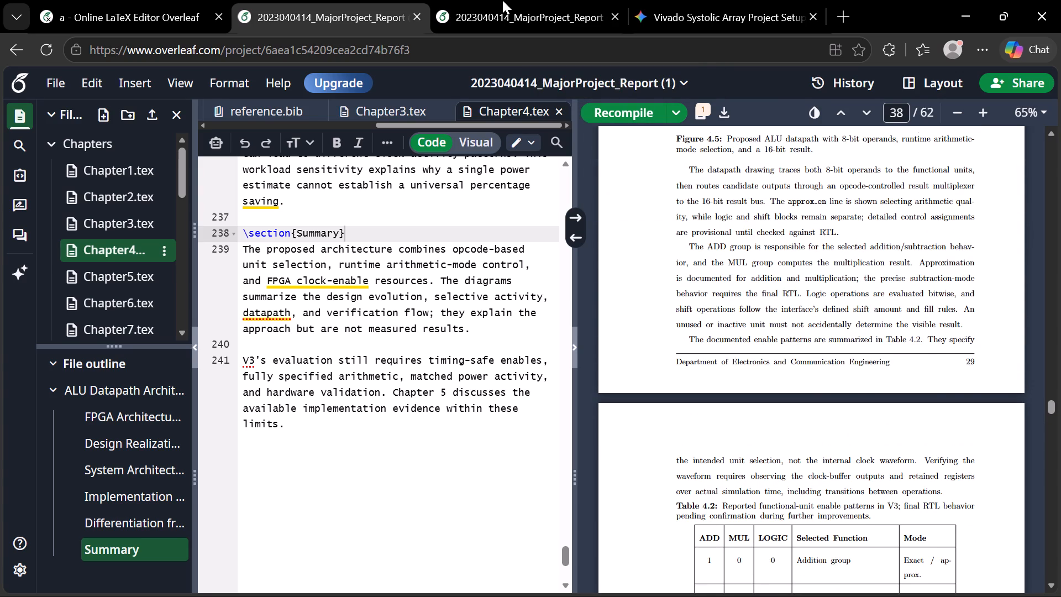
pyautogui.click(559, 0)
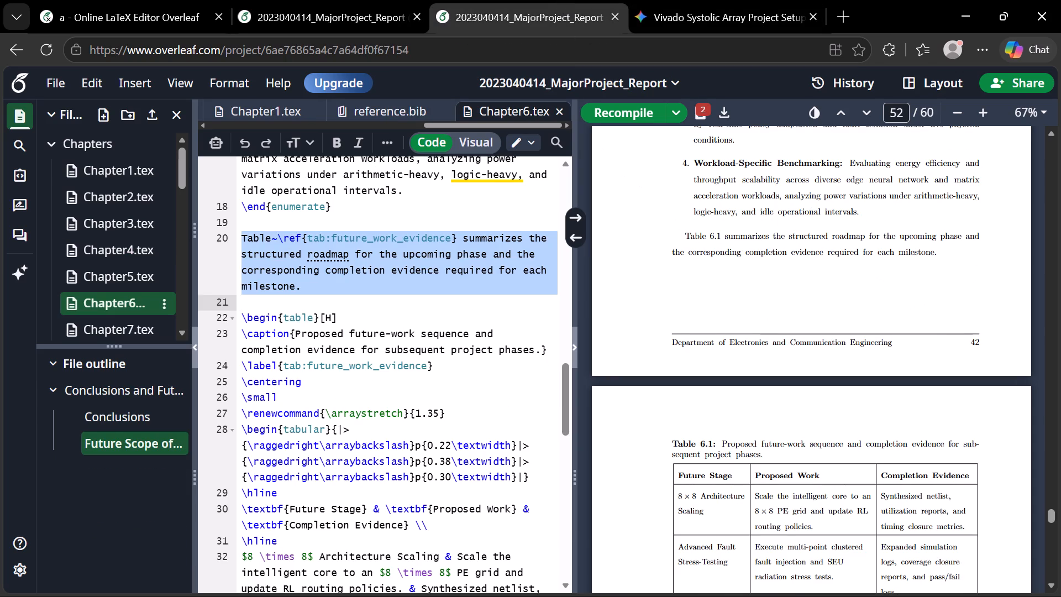
pyautogui.click(715, 328)
pyautogui.click(465, 300)
pyautogui.scroll(-2, 815, 297)
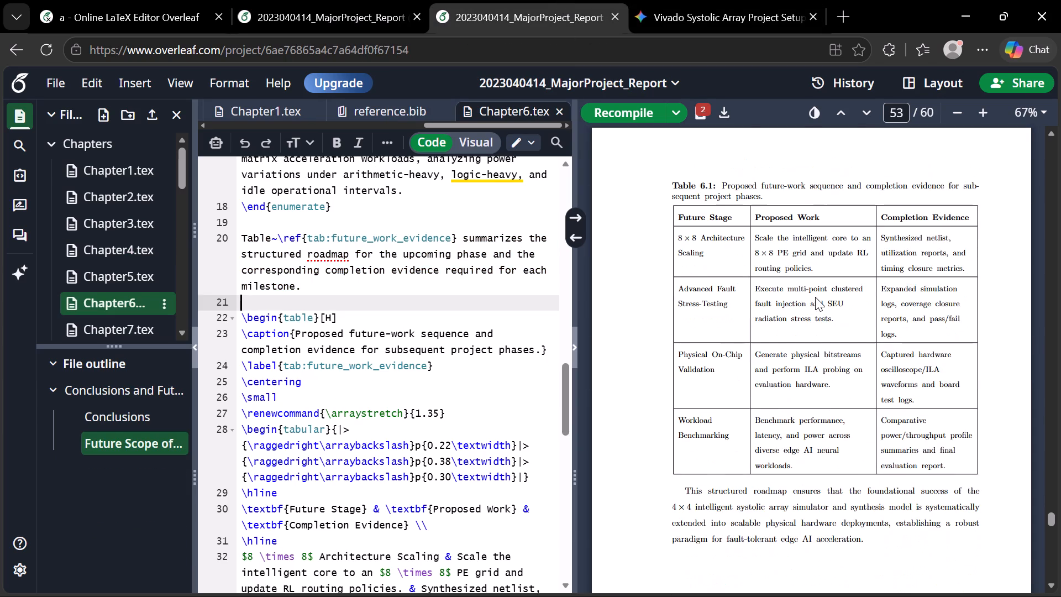
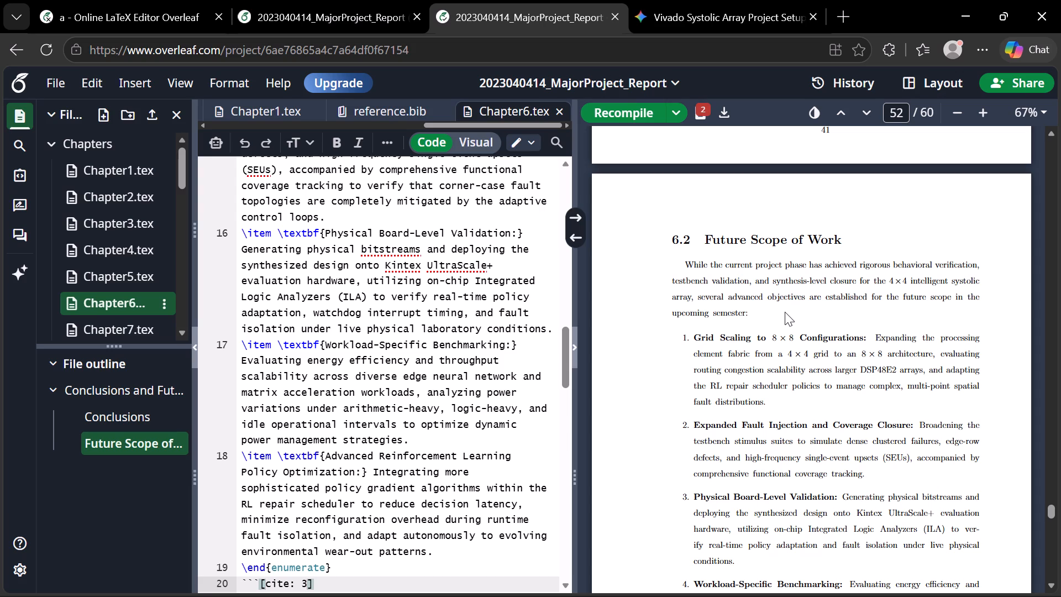
# Delete the stray backticks and "[cite: 3]" after the enumerate list, leaving a blank line before the Table reference paragraph.
pyautogui.scroll(-1, 791, 385)
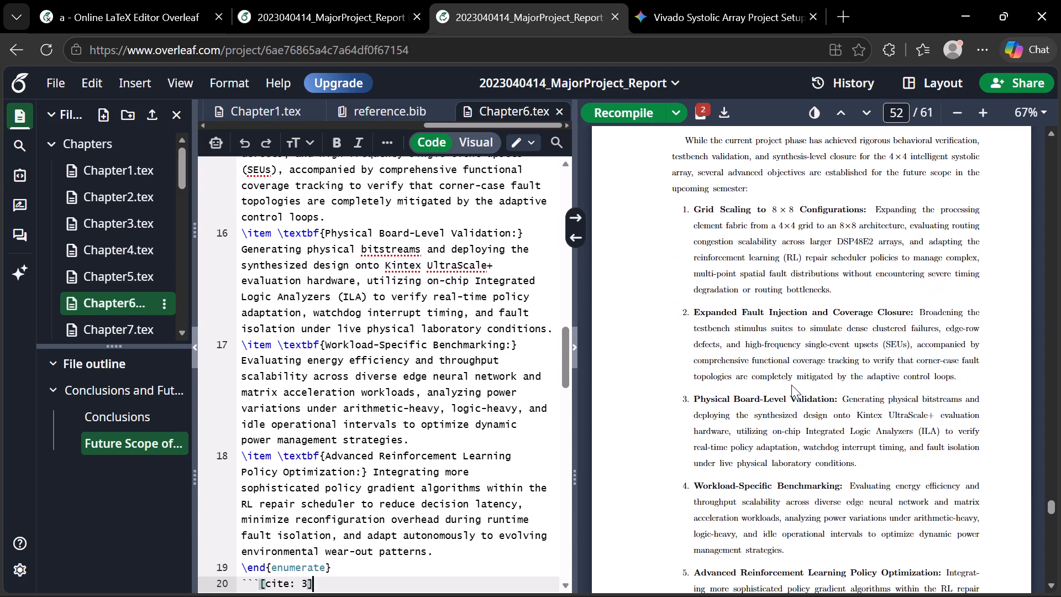
pyautogui.scroll(-3, 791, 385)
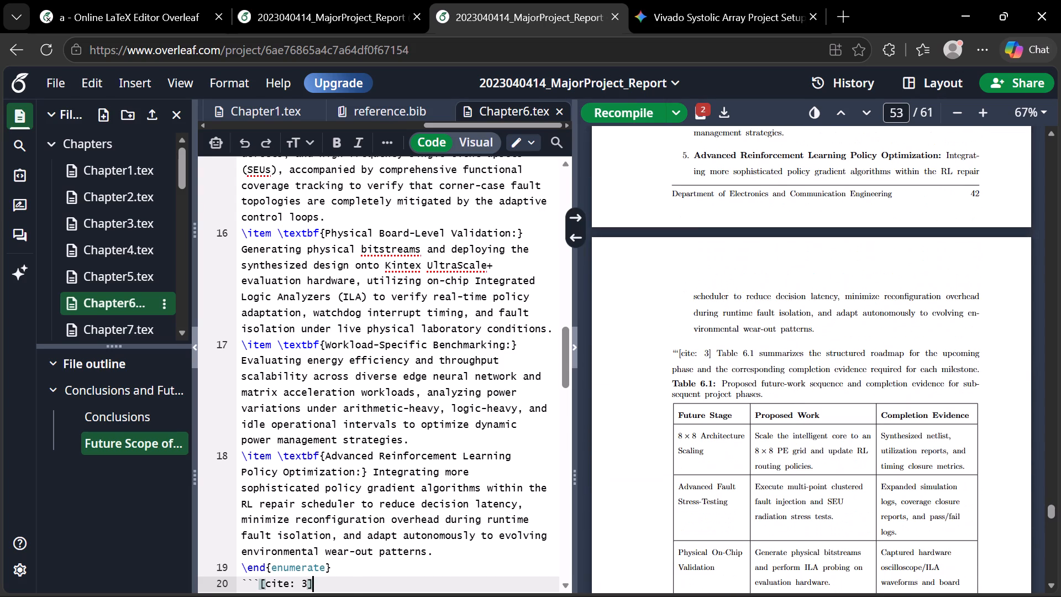
pyautogui.doubleClick(724, 354)
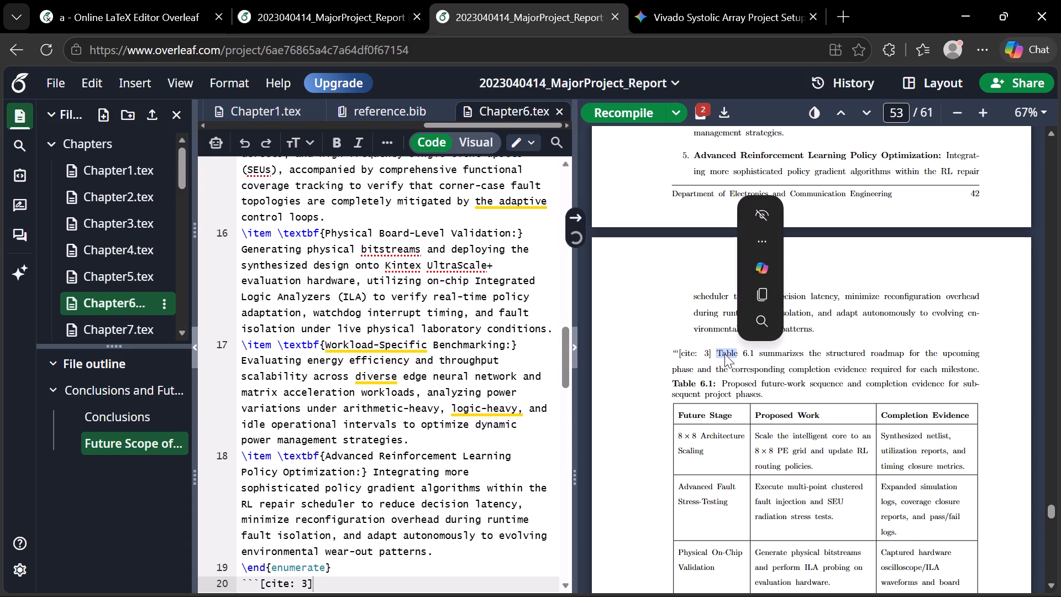
pyautogui.click(353, 373)
pyautogui.moveTo(353, 373); pyautogui.dragTo(337, 375)
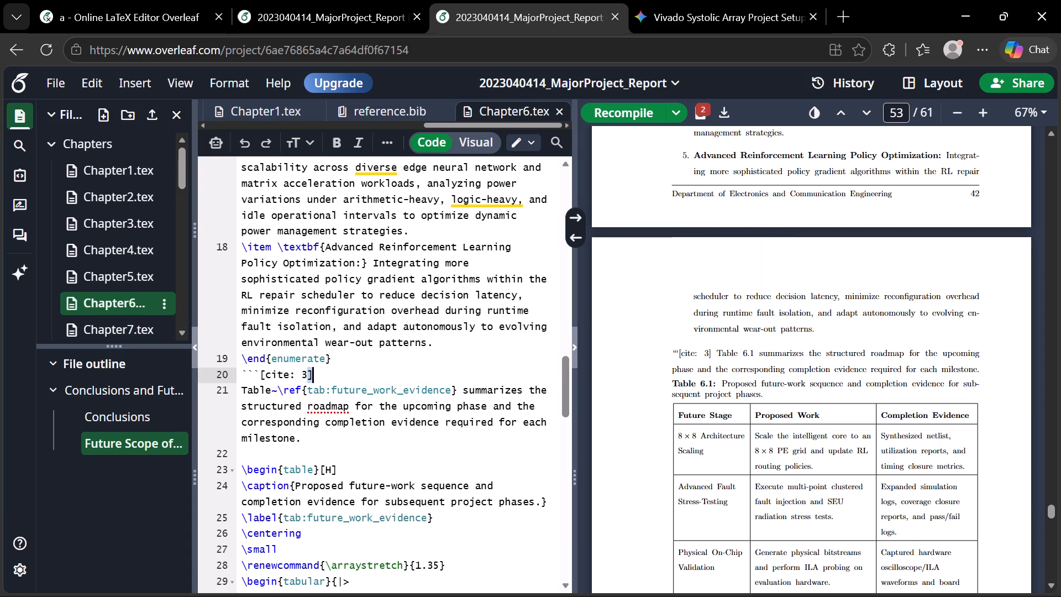
pyautogui.moveTo(337, 375); pyautogui.dragTo(238, 377)
pyautogui.press('Delete')
pyautogui.click(238, 377)
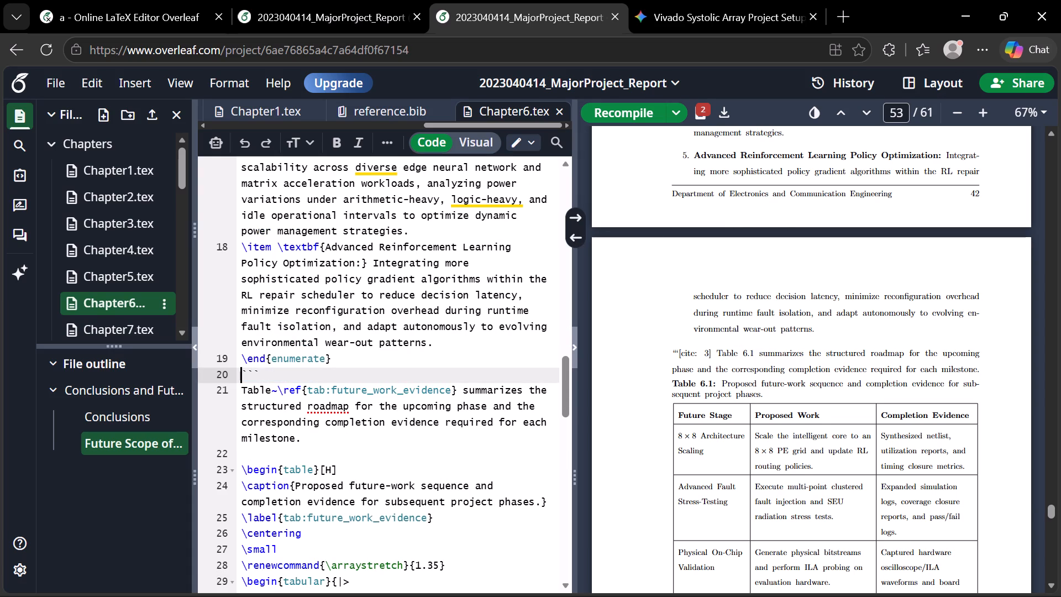
pyautogui.press('Right')
pyautogui.press('Right')
pyautogui.press('Right')
pyautogui.press('BackSpace')
pyautogui.press('BackSpace')
pyautogui.press('BackSpace')
pyautogui.press('BackSpace')
pyautogui.press('Return')
# Insert a \newpage line between the Workload-Specific Benchmarking and Advanced Reinforcement Learning Policy Optimization items in the Future Scope list.
pyautogui.scroll(-1, 800, 390)
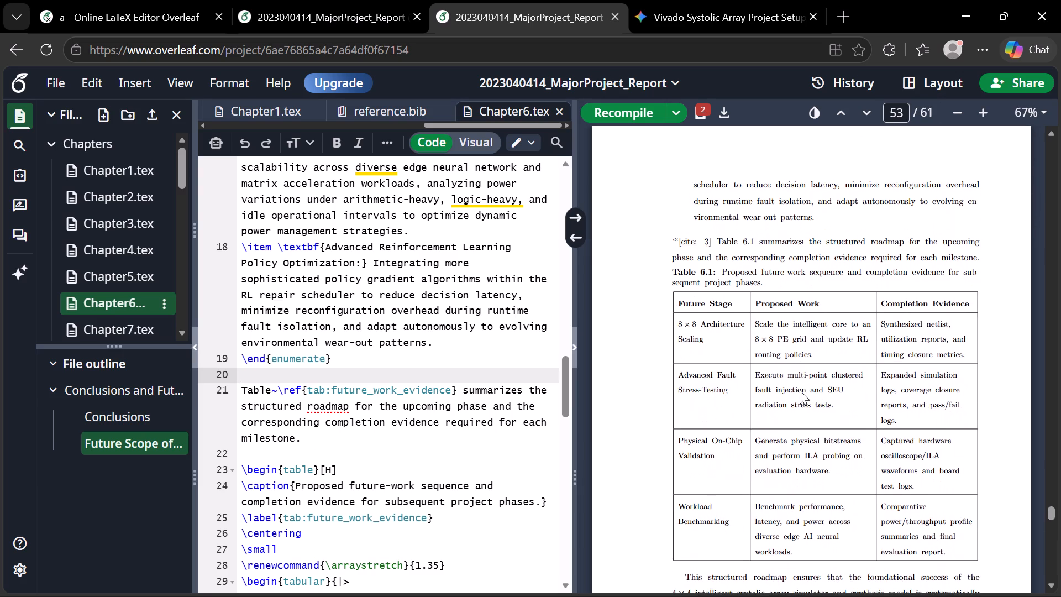
pyautogui.scroll(-1, 800, 390)
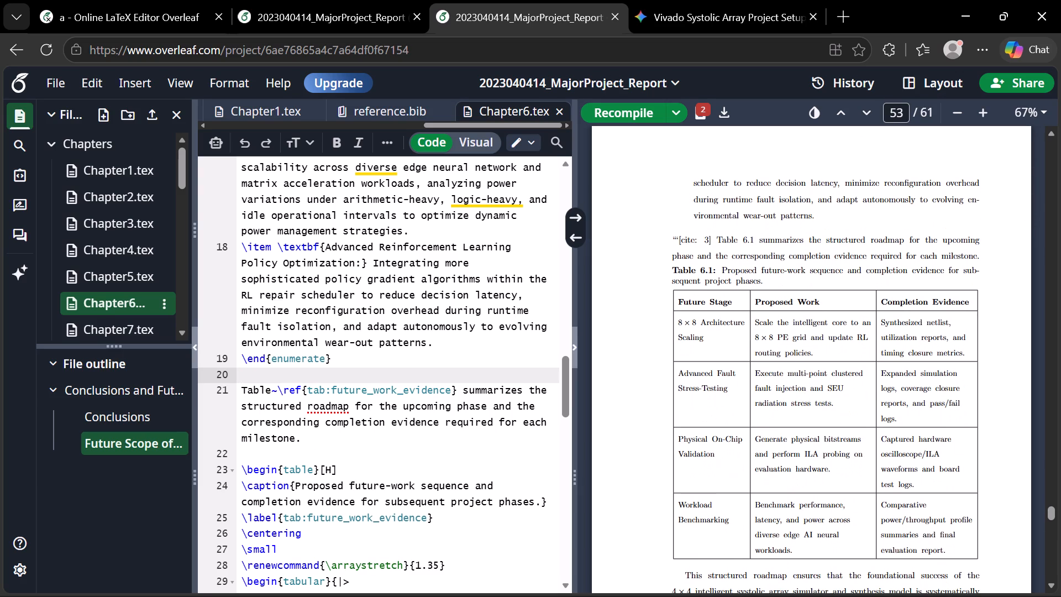
pyautogui.scroll(2, 800, 390)
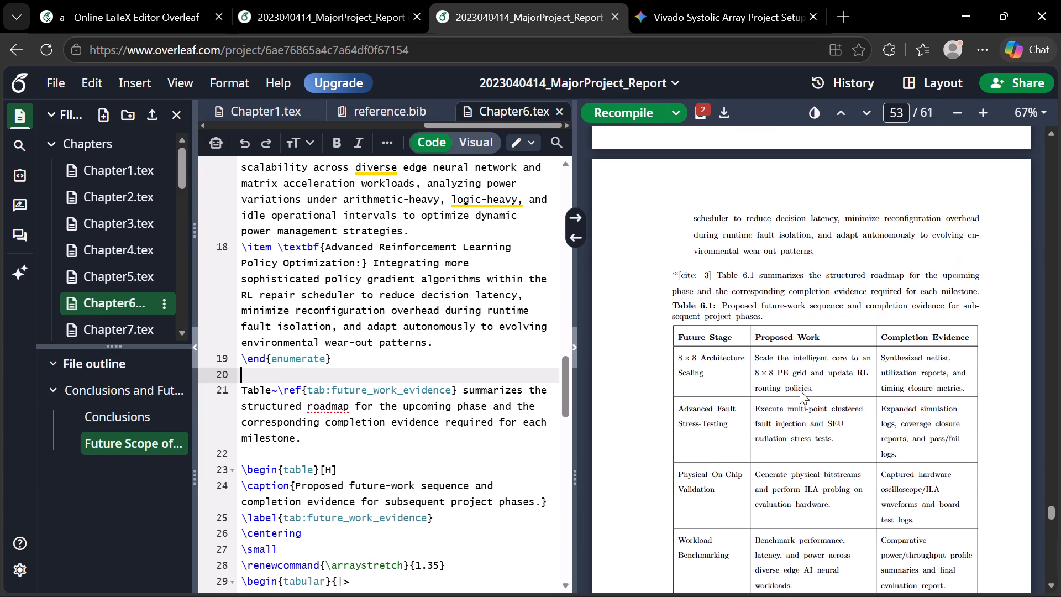
pyautogui.scroll(3, 800, 390)
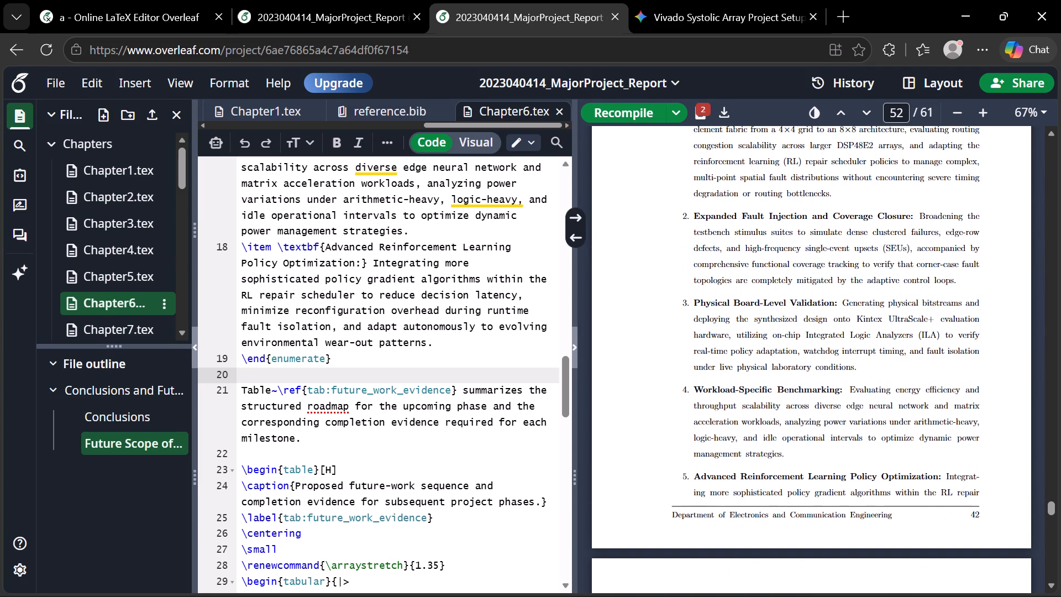
pyautogui.scroll(2, 732, 434)
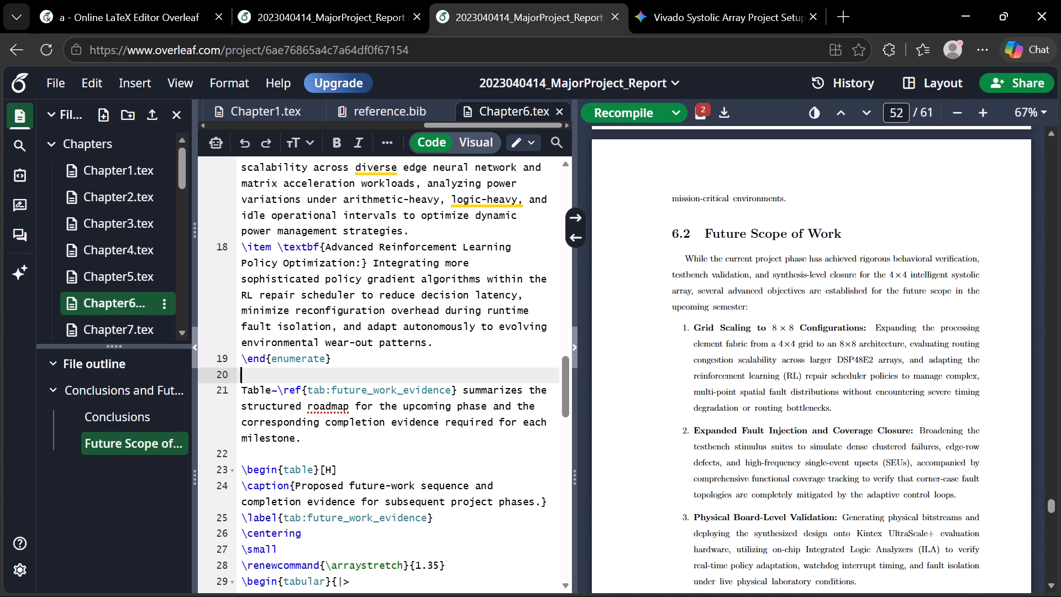
pyautogui.scroll(-2, 729, 291)
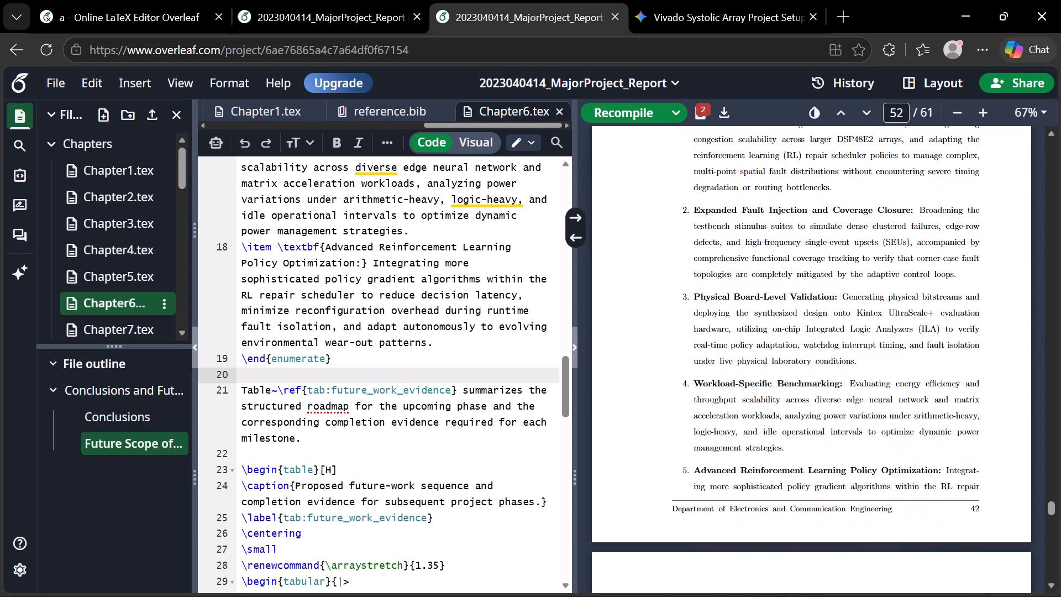
pyautogui.scroll(-3, 729, 291)
pyautogui.doubleClick(728, 328)
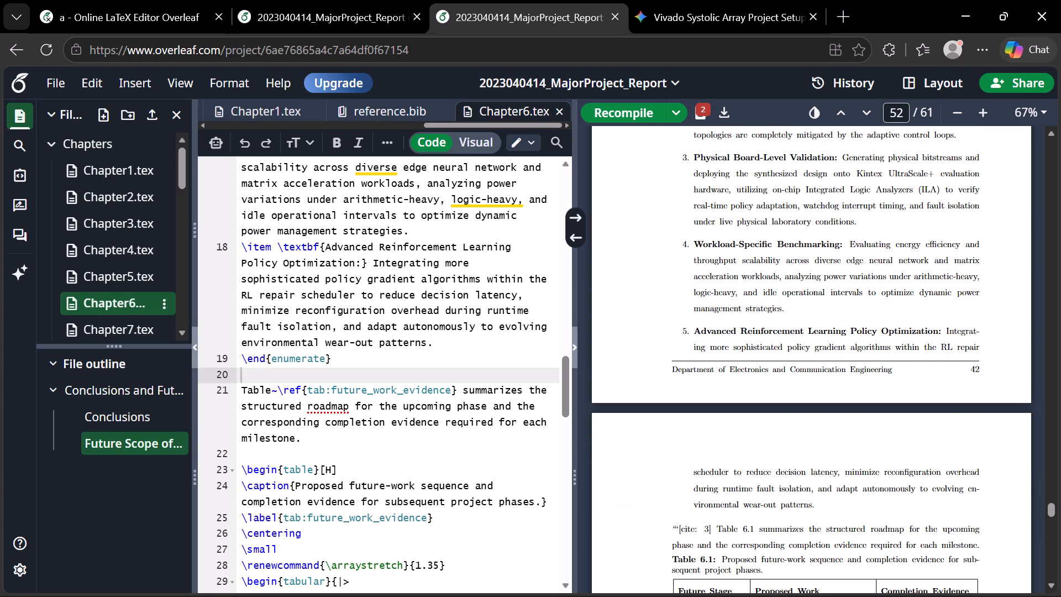
pyautogui.click(412, 358)
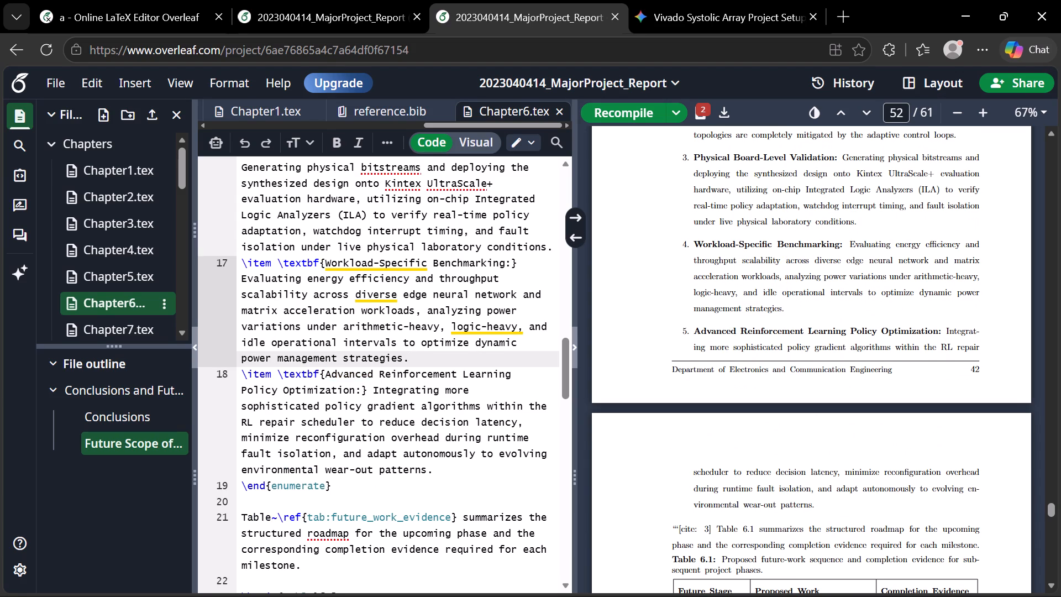
pyautogui.press('Return')
pyautogui.write('\\newpage')
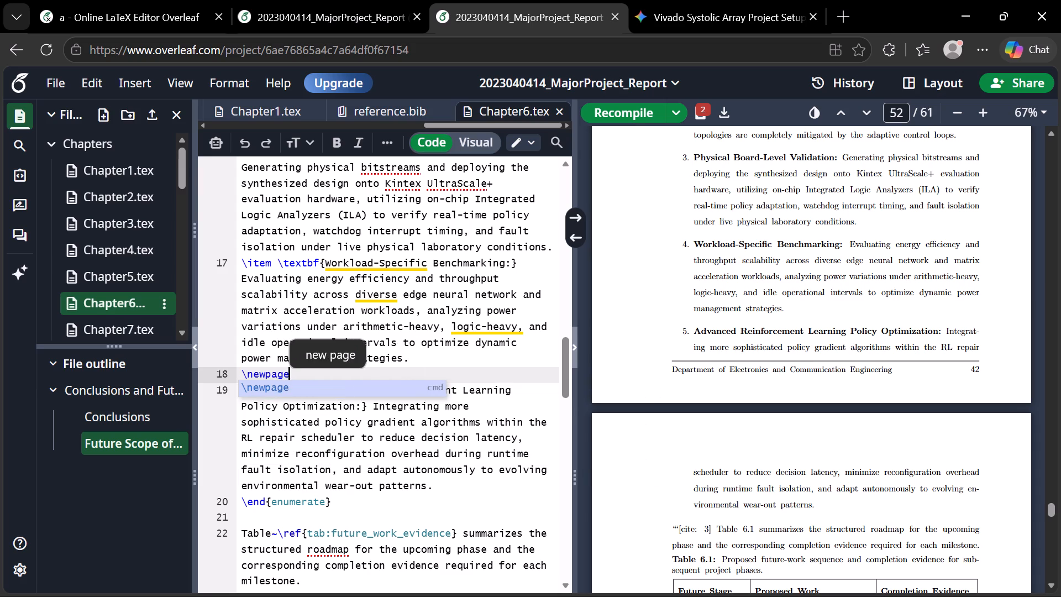
pyautogui.click(506, 421)
# Review the compiled Chapter 6 pages from the Future Scope list to the end of the closing roadmap paragraph.
pyautogui.scroll(-1, 813, 382)
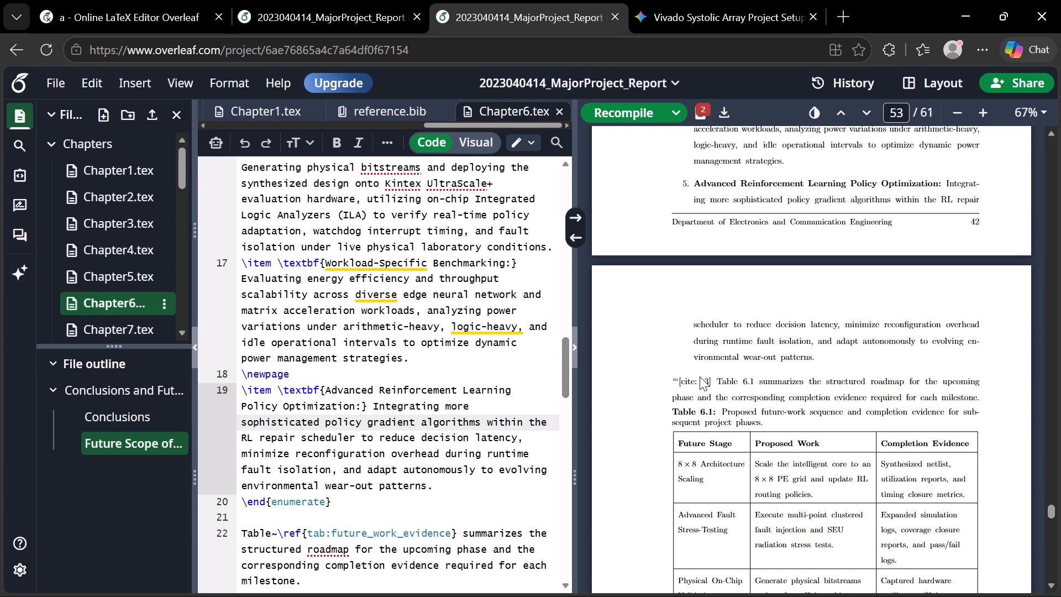
pyautogui.scroll(-6, 700, 376)
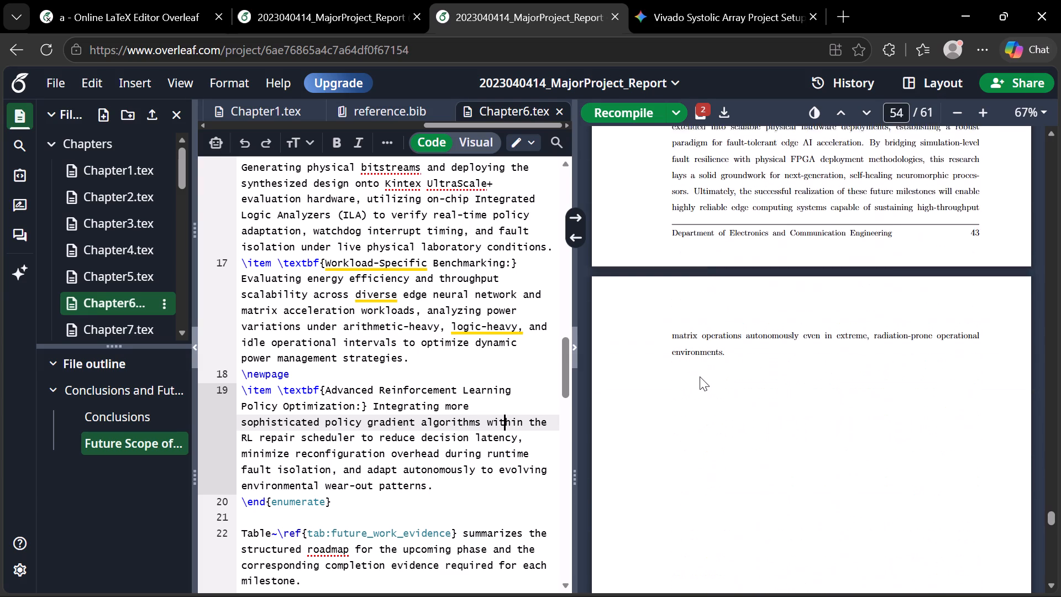
pyautogui.scroll(-3, 700, 376)
pyautogui.scroll(3, 700, 376)
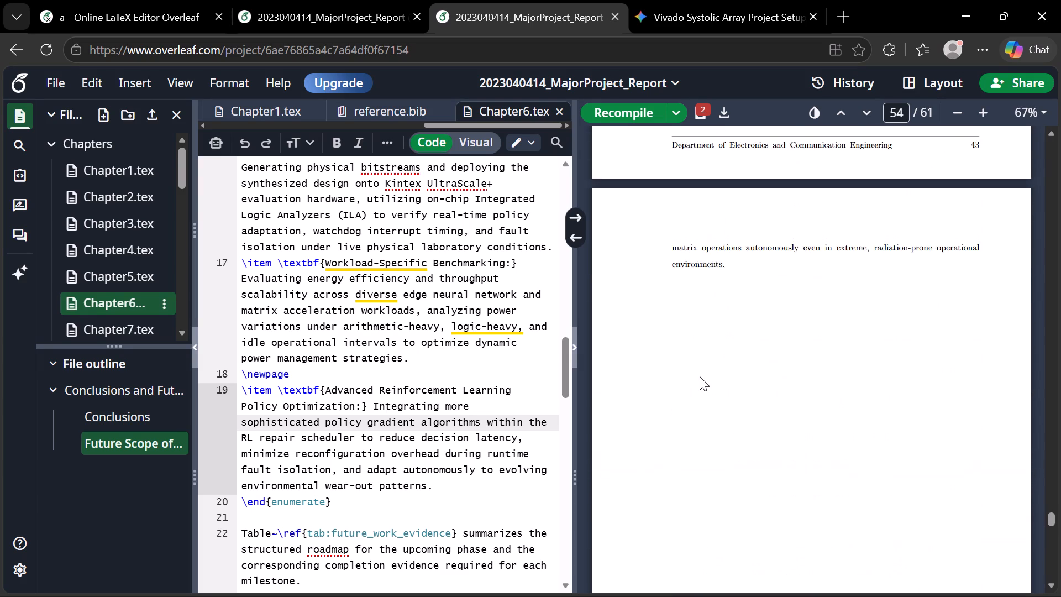
pyautogui.scroll(2, 700, 376)
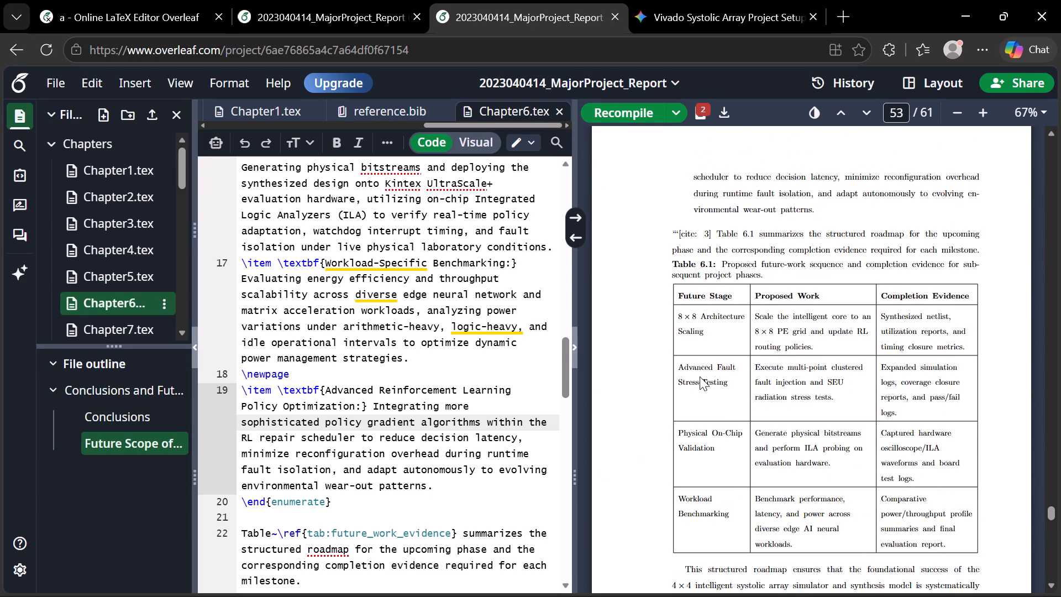
pyautogui.scroll(5, 700, 376)
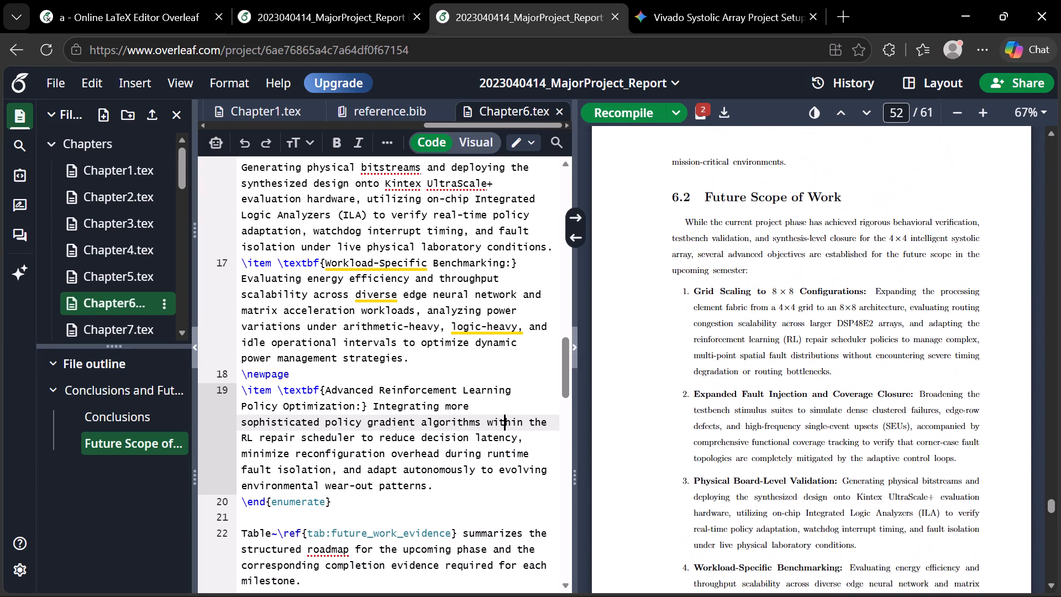
# Merge the Conclusions paragraph starting "These quantitative outcomes" into the preceding Kintex UltraScale+ paragraph, separated by a space, and recompile the report.
pyautogui.scroll(3, 700, 376)
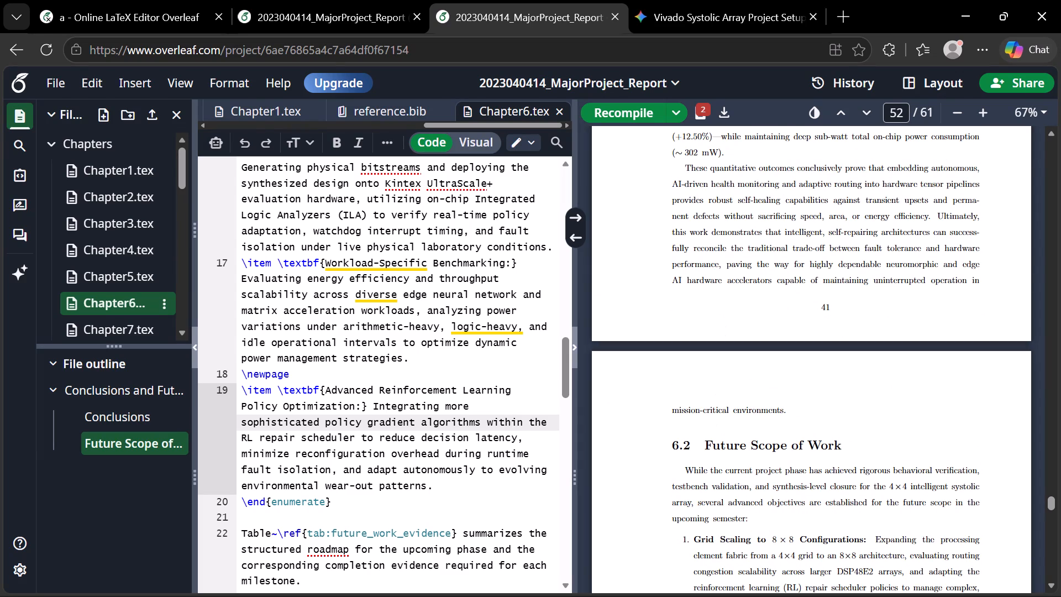
pyautogui.scroll(1, 754, 198)
pyautogui.doubleClick(697, 222)
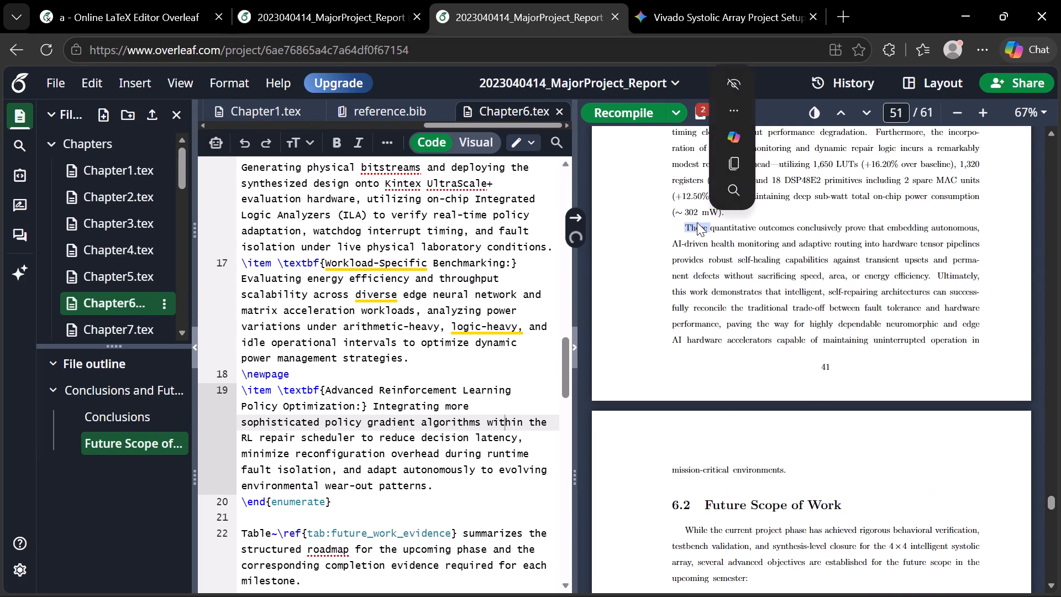
pyautogui.click(241, 367)
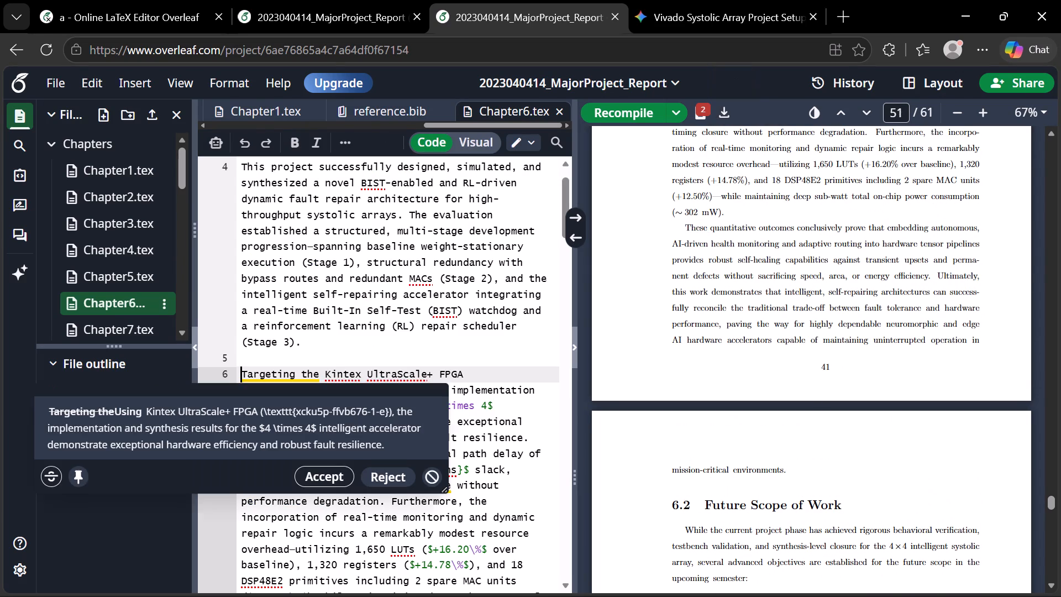
pyautogui.scroll(1, 701, 289)
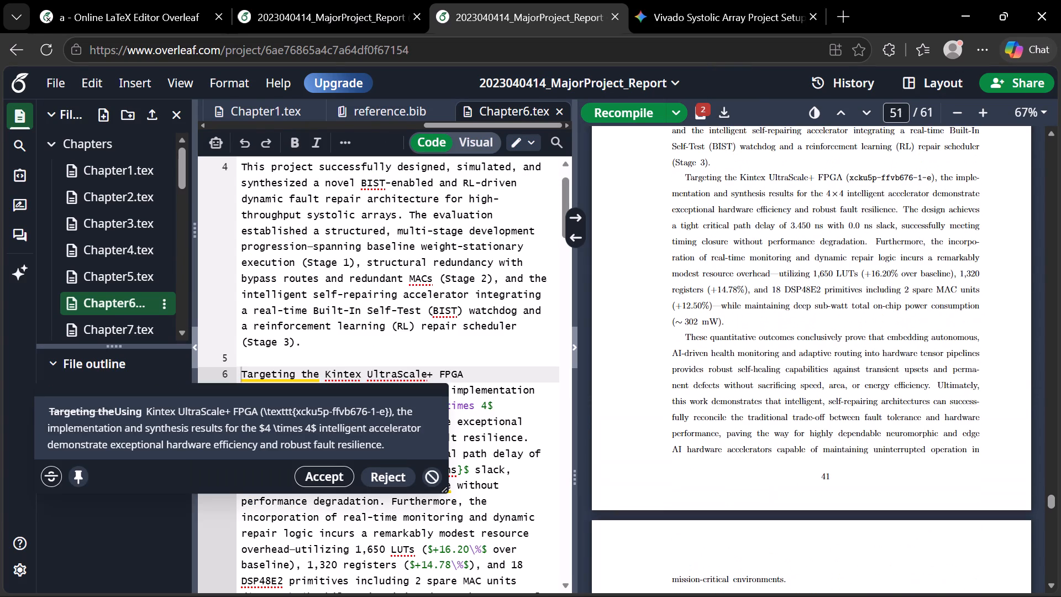
pyautogui.scroll(1, 701, 289)
pyautogui.click(438, 295)
pyautogui.scroll(-3, 438, 295)
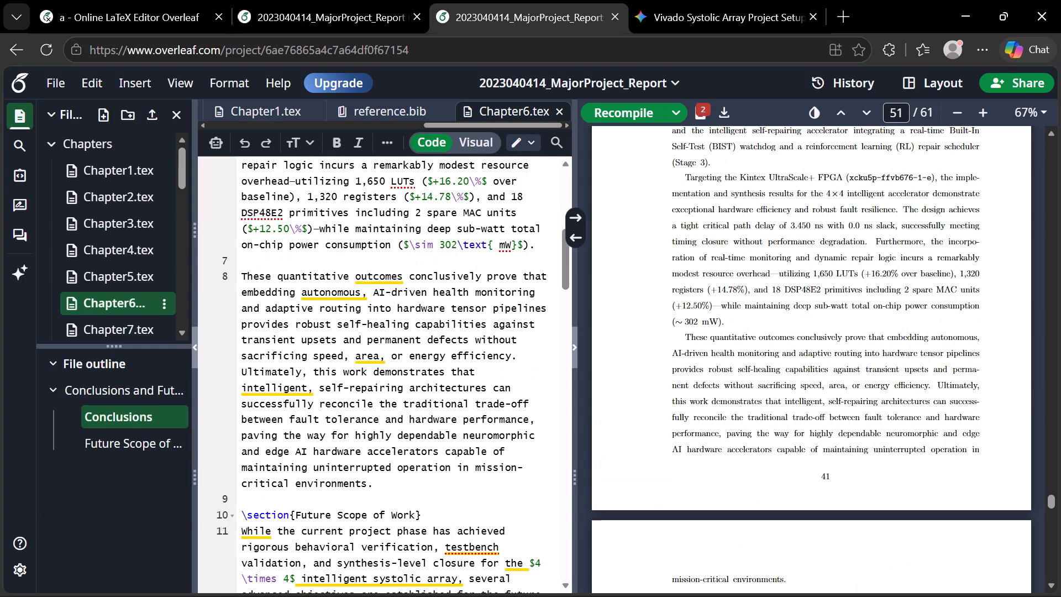
pyautogui.click(240, 277)
pyautogui.press('BackSpace')
pyautogui.press('BackSpace')
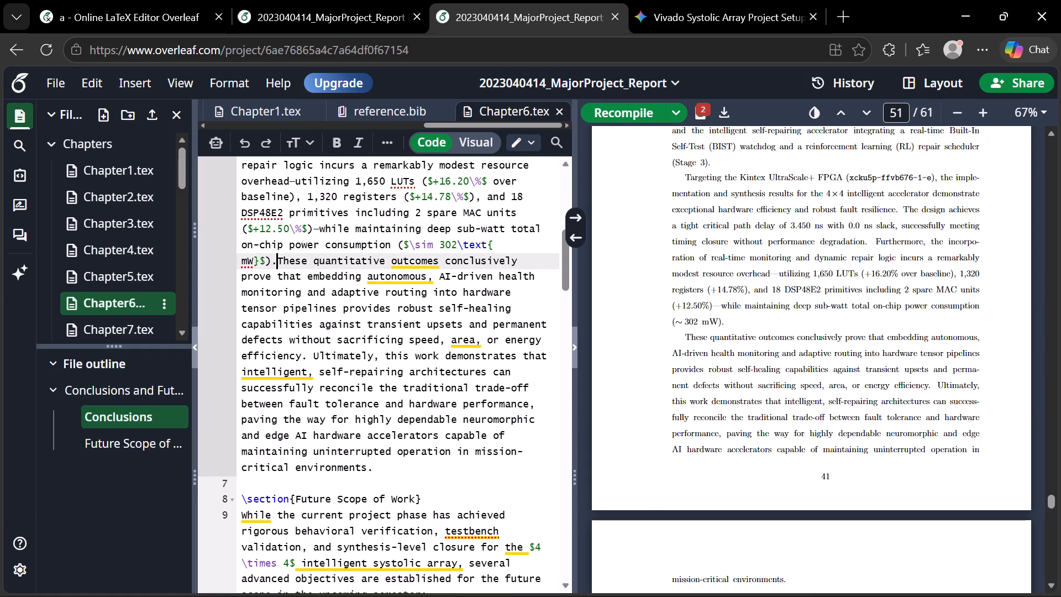
pyautogui.press('space')
pyautogui.hotkey('ctrl', 's')
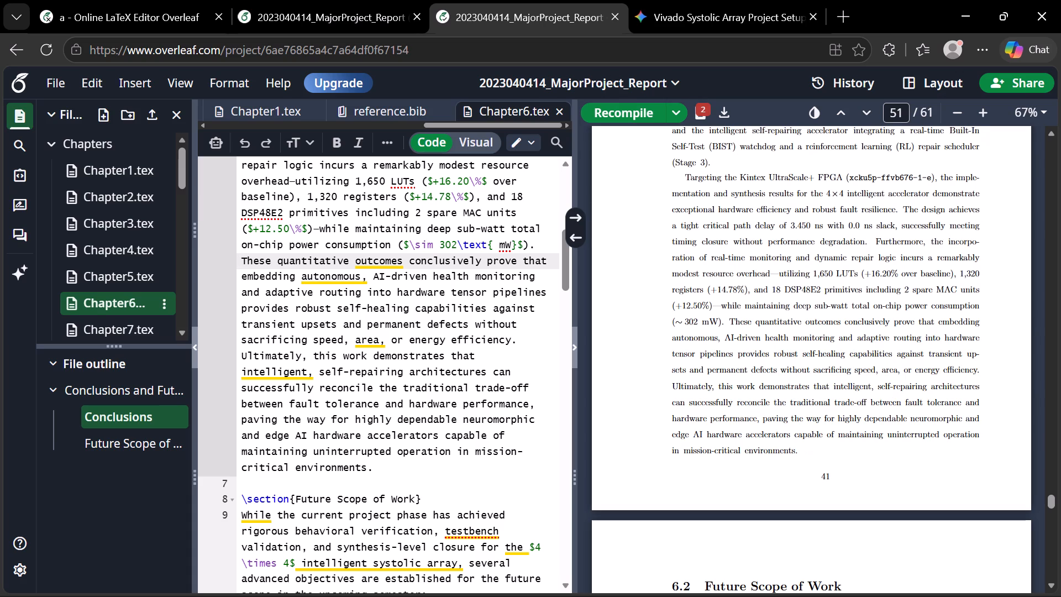
# Check the page breaks in the recompiled Future Scope of Work section, including the roadmap table and closing paragraph.
pyautogui.scroll(-4, 782, 400)
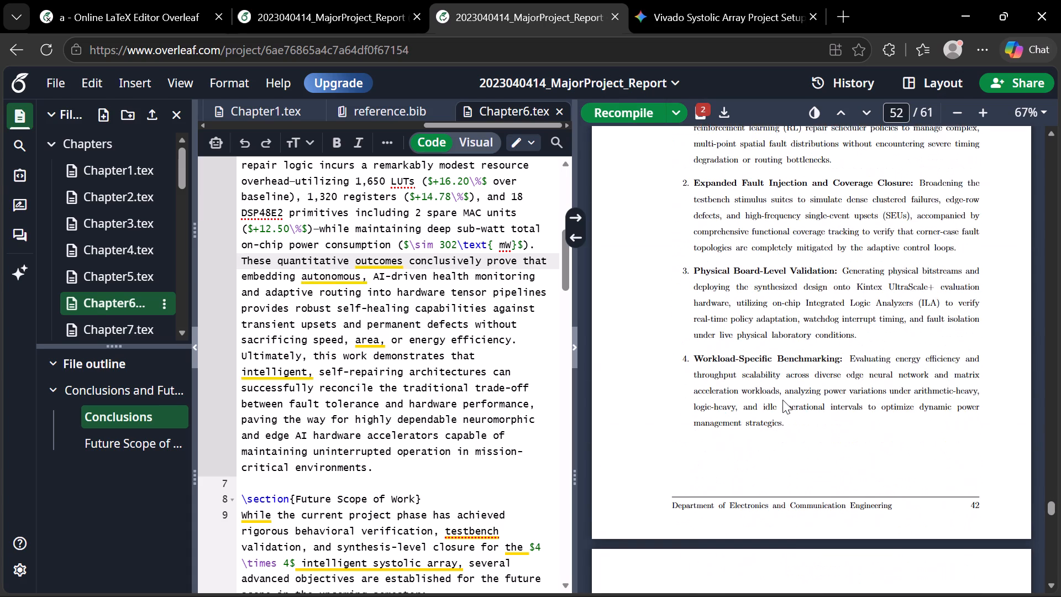
pyautogui.scroll(-6, 782, 400)
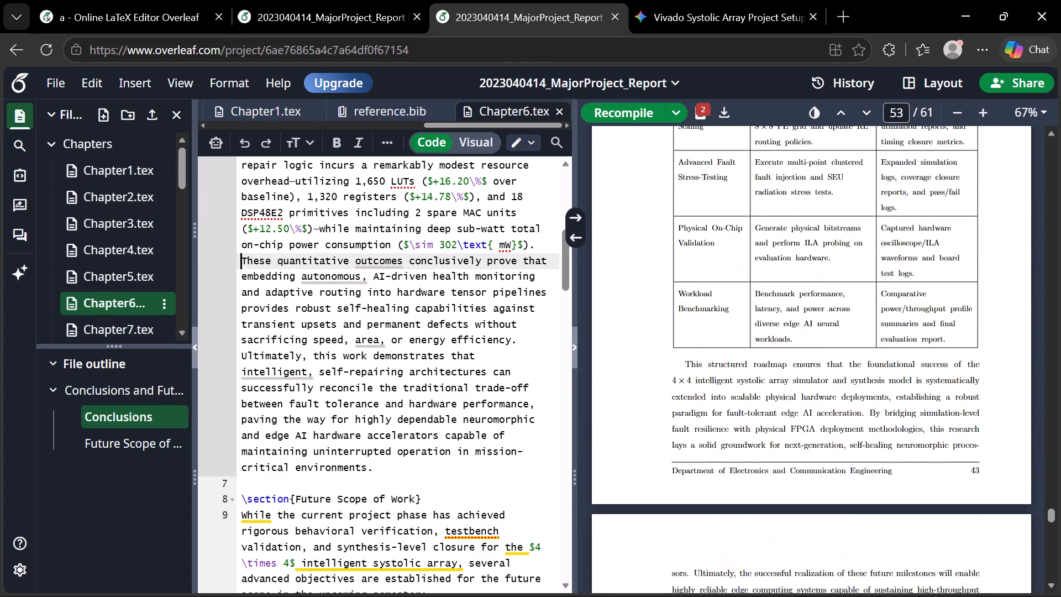
pyautogui.scroll(-3, 782, 400)
pyautogui.scroll(2, 782, 400)
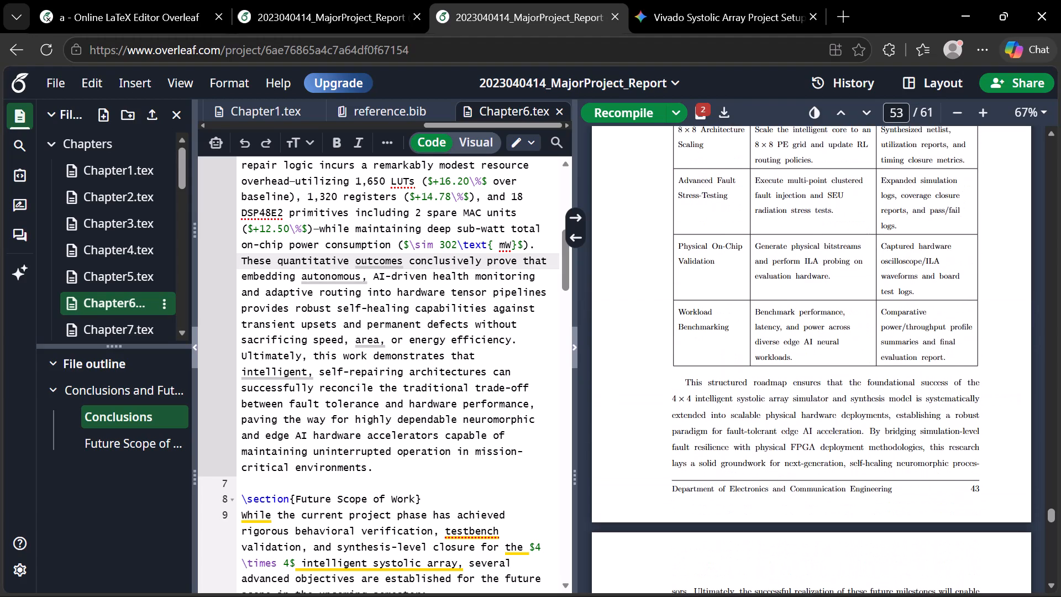
pyautogui.scroll(-7, 782, 400)
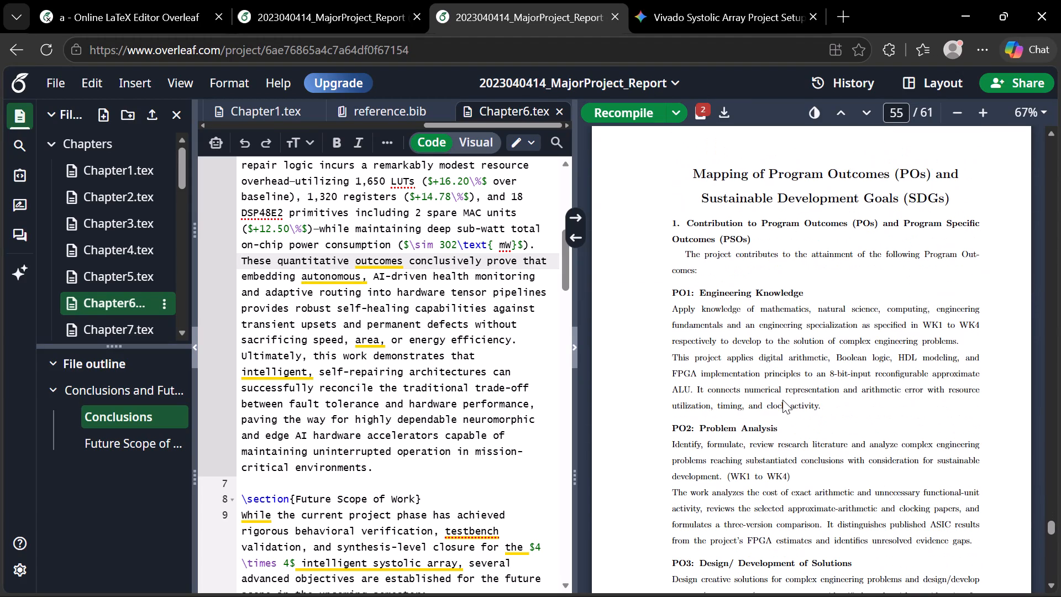
pyautogui.scroll(7, 782, 400)
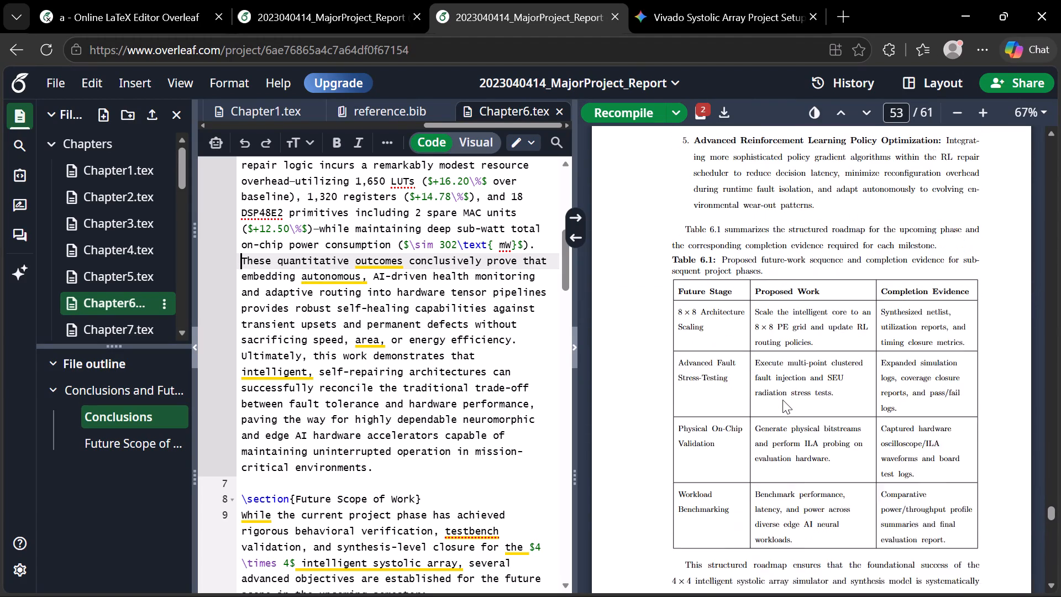
pyautogui.scroll(1, 782, 400)
pyautogui.scroll(-4, 782, 400)
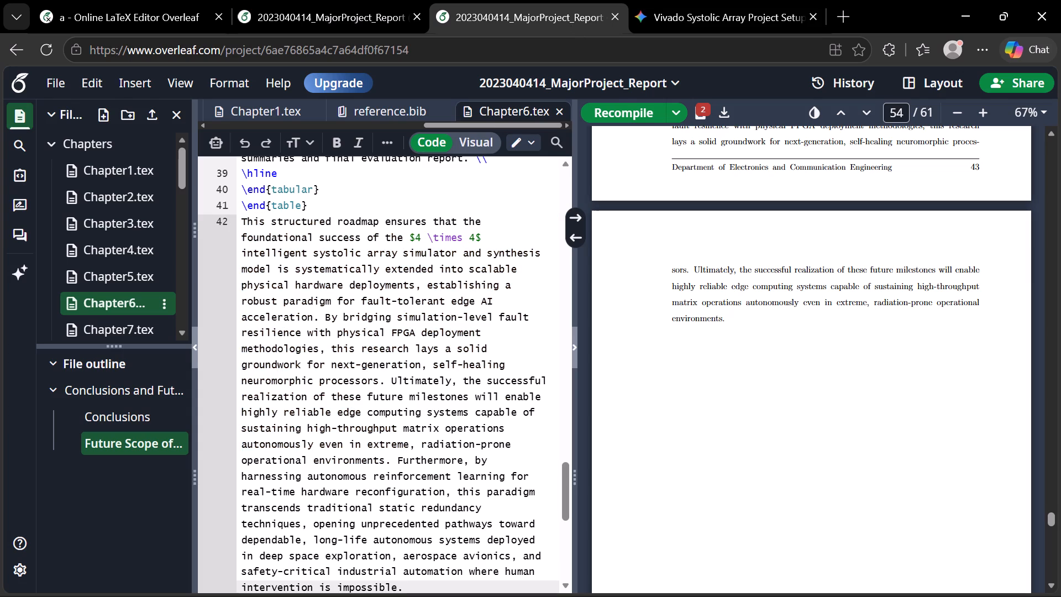
pyautogui.hotkey('ctrl', 's')
pyautogui.scroll(2, 684, 374)
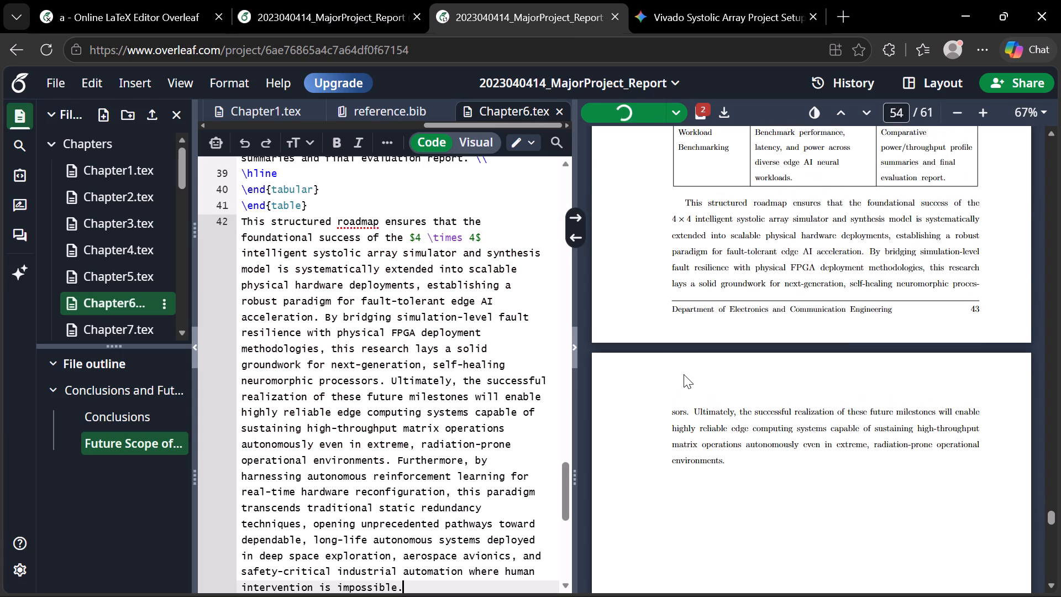
pyautogui.scroll(-4, 684, 374)
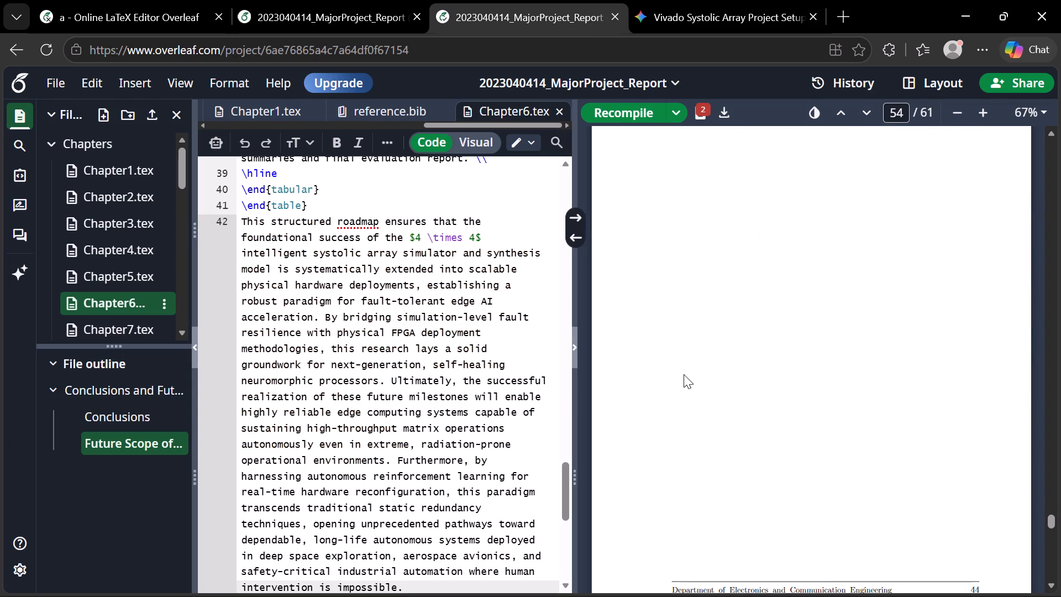
pyautogui.scroll(4, 684, 374)
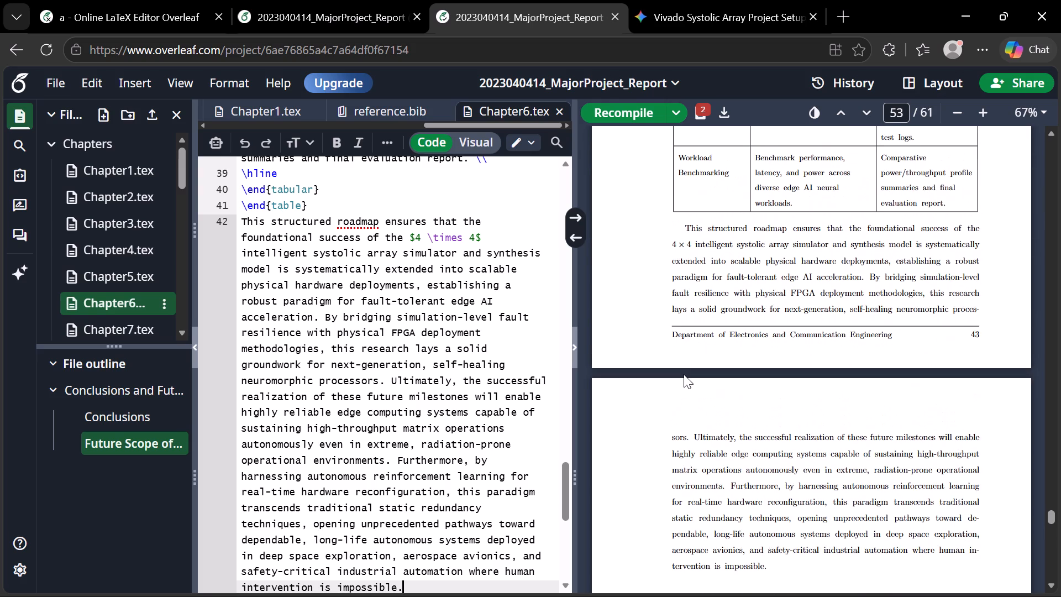
pyautogui.scroll(-4, 684, 374)
pyautogui.scroll(1, 684, 374)
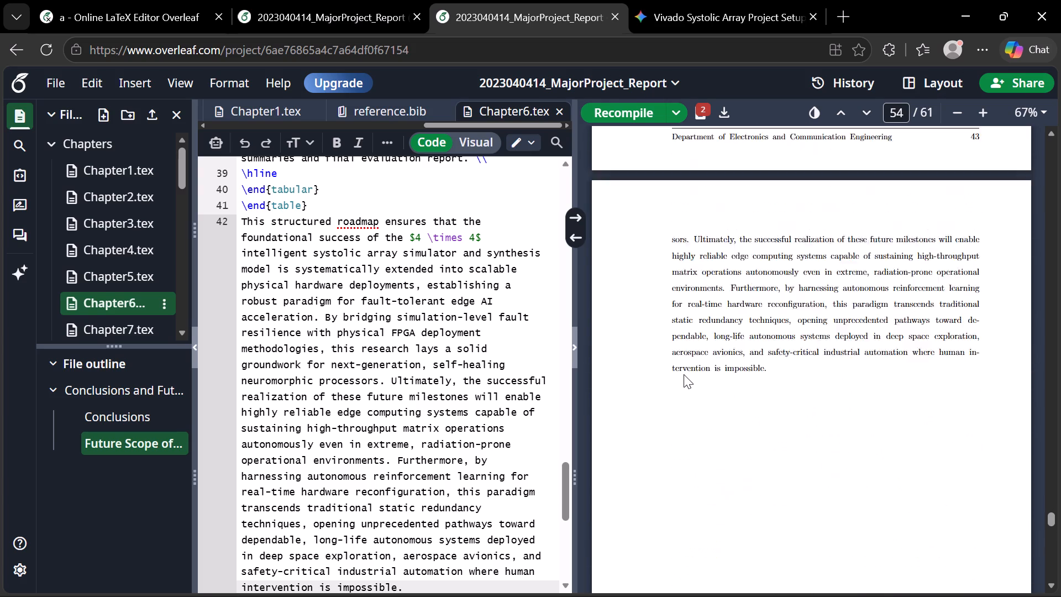
# Join the "Targeting the Kintex UltraScale+ FPGA" paragraph onto the preceding Conclusions paragraph in Chapter6.tex, separated by a single space.
pyautogui.scroll(7, 684, 374)
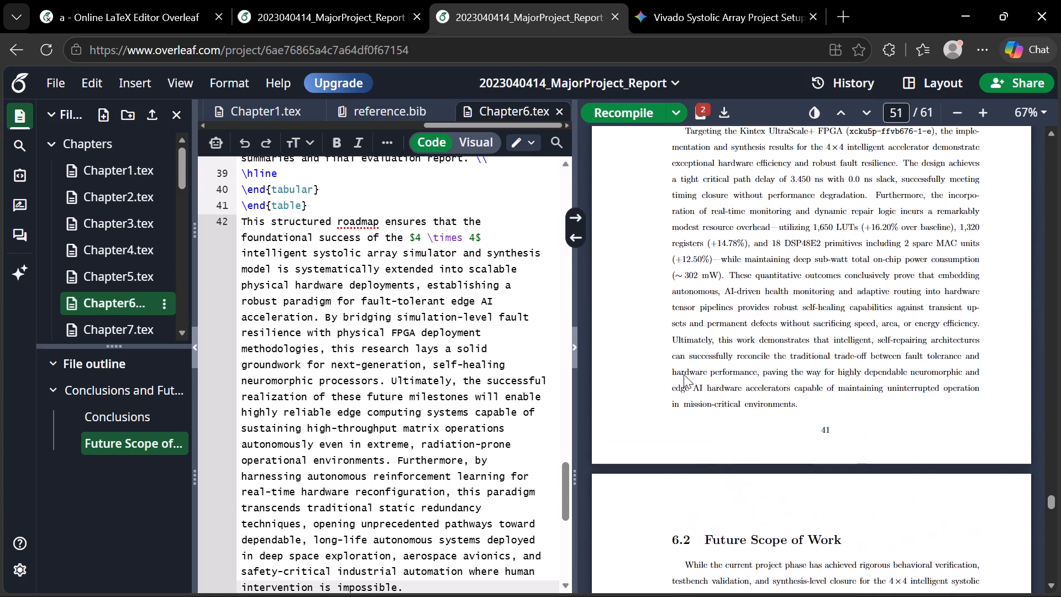
pyautogui.scroll(3, 684, 374)
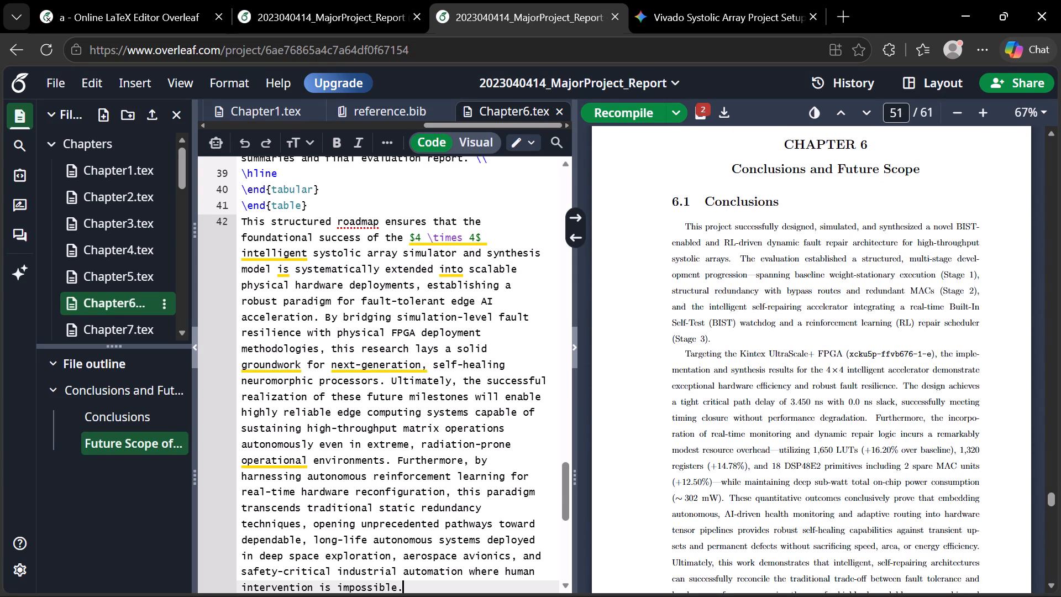
pyautogui.doubleClick(686, 354)
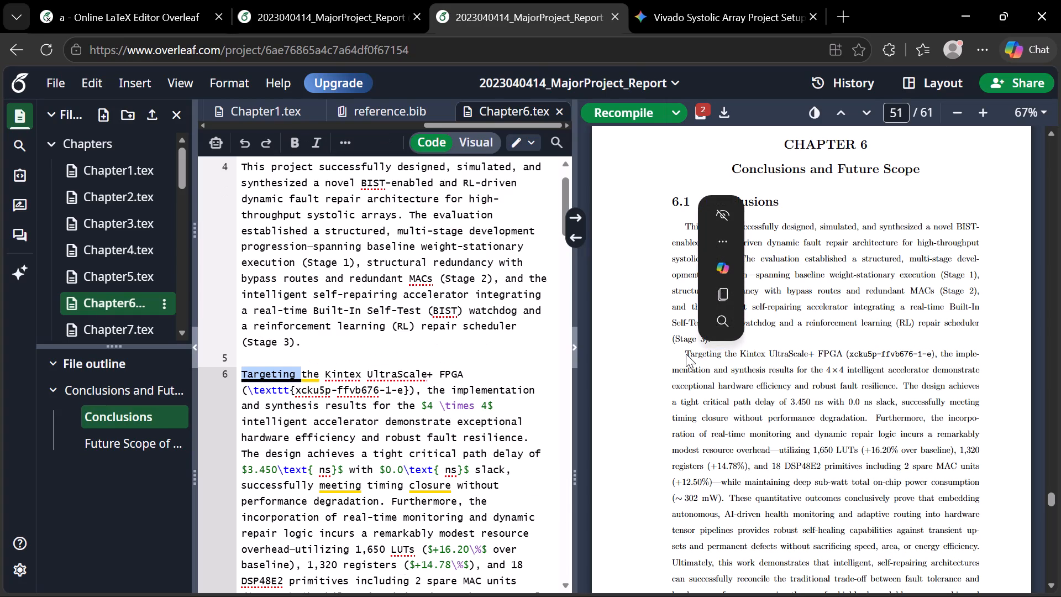
pyautogui.click(241, 375)
pyautogui.press('BackSpace')
pyautogui.press('BackSpace')
pyautogui.press('BackSpace')
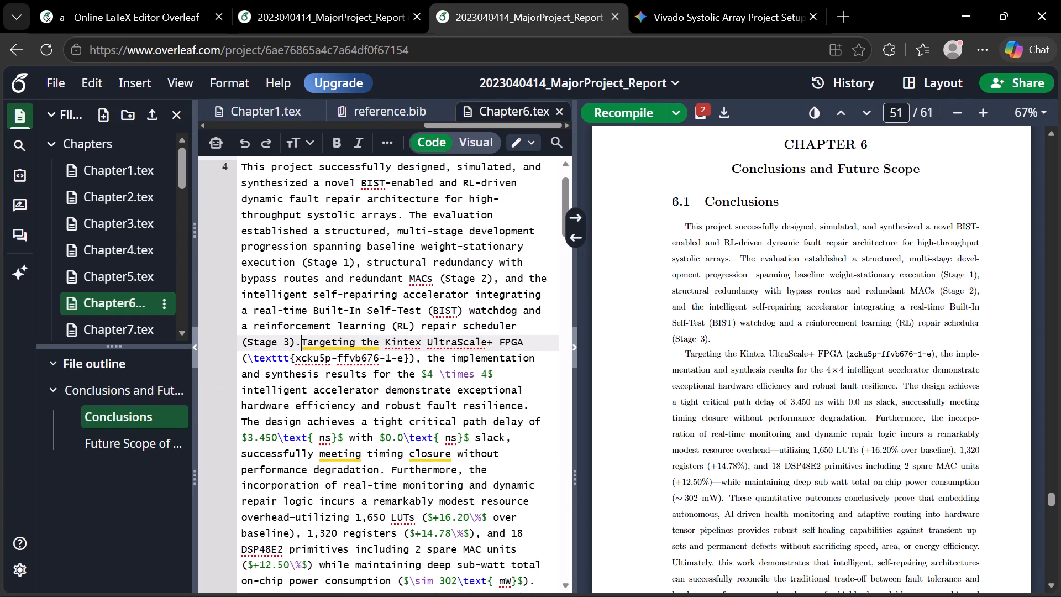
pyautogui.press('space')
pyautogui.press('space')
pyautogui.press('BackSpace')
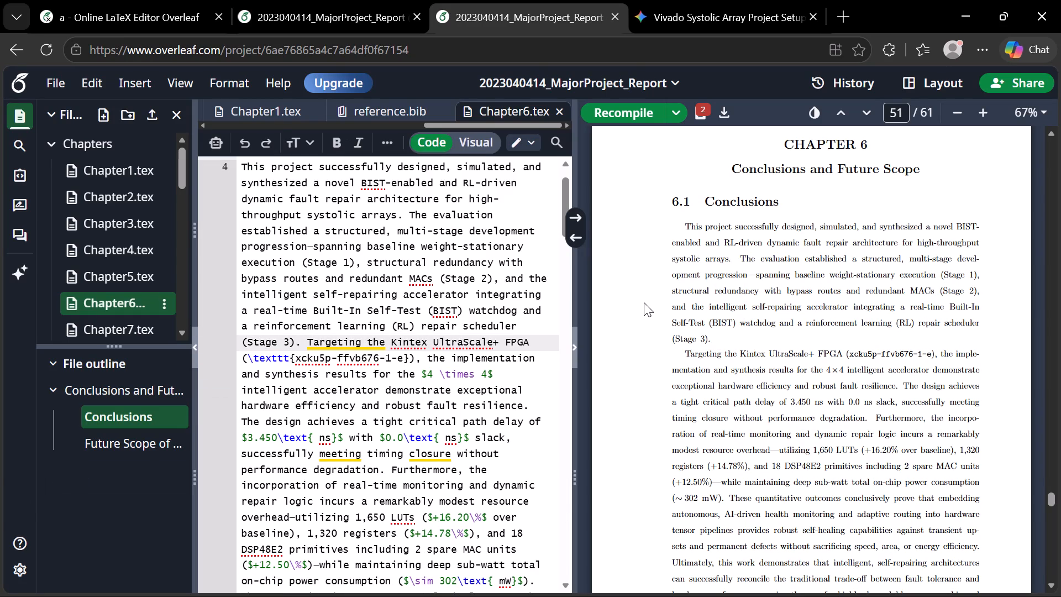
# Copy the paragraph introducing the future-work table in Chapter6.tex and delete it from above the table.
pyautogui.scroll(-5, 644, 302)
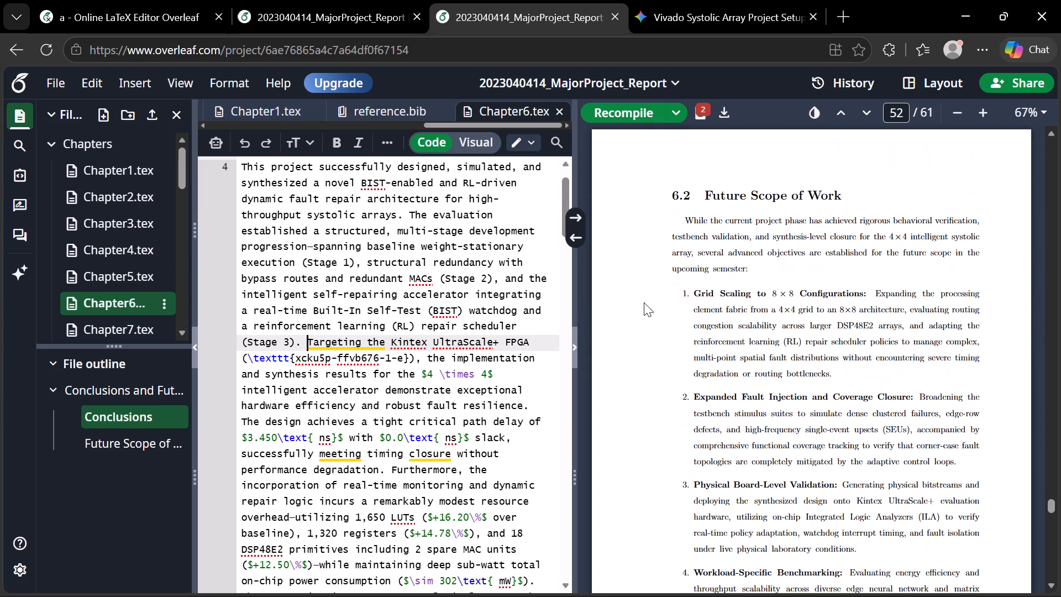
pyautogui.scroll(-3, 644, 302)
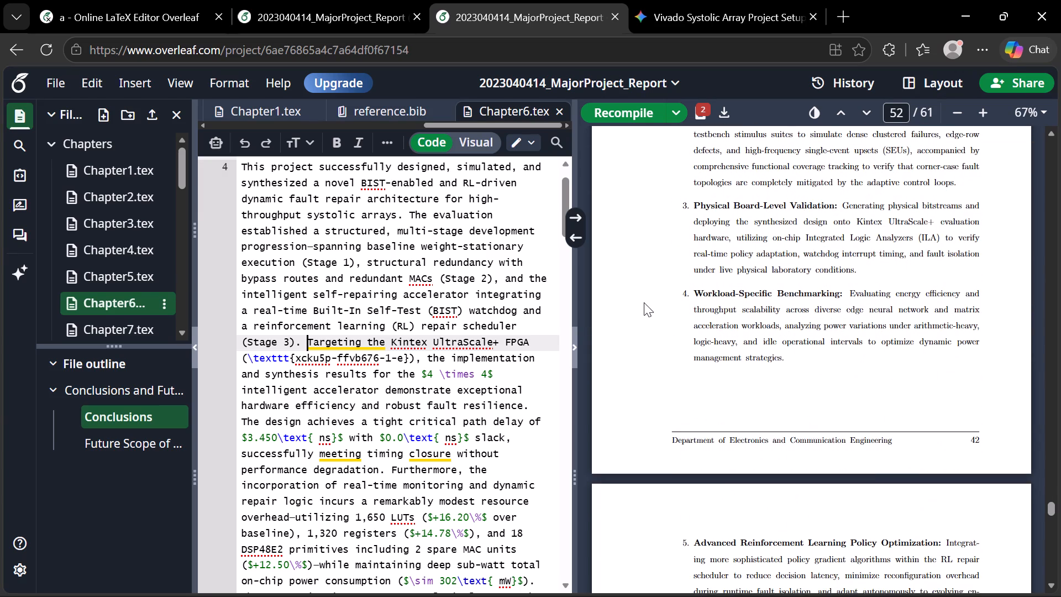
pyautogui.scroll(-4, 644, 302)
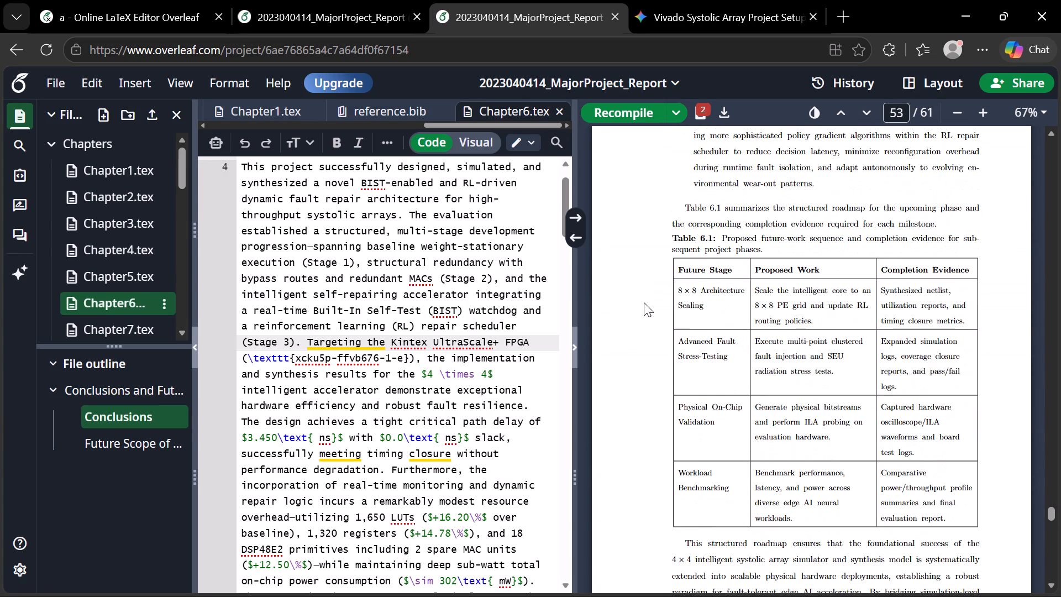
pyautogui.scroll(-1, 644, 302)
pyautogui.scroll(1, 644, 302)
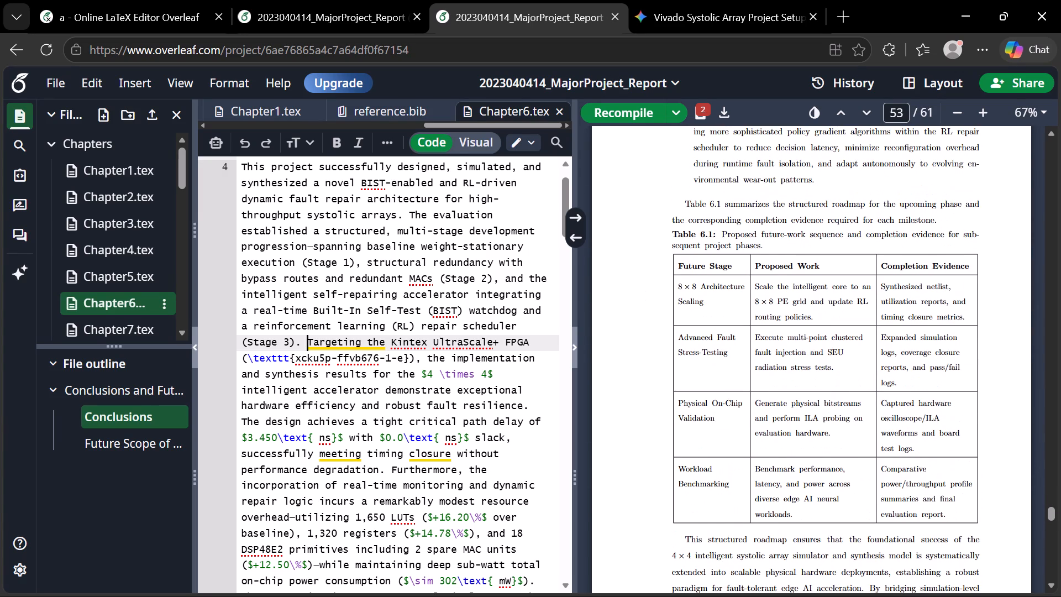
pyautogui.doubleClick(744, 201)
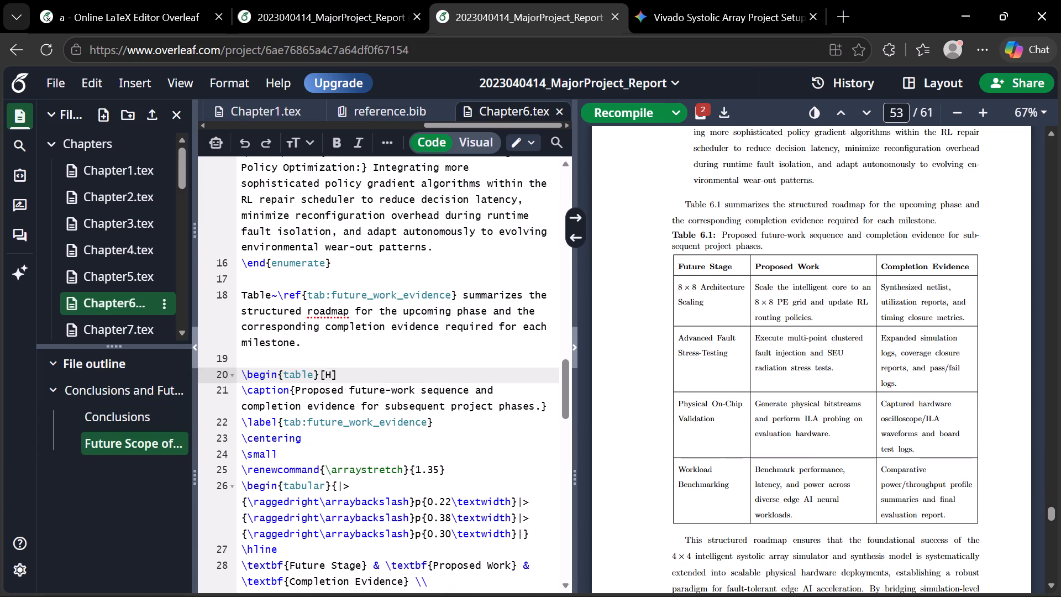
pyautogui.click(240, 297)
pyautogui.moveTo(240, 297); pyautogui.dragTo(343, 346)
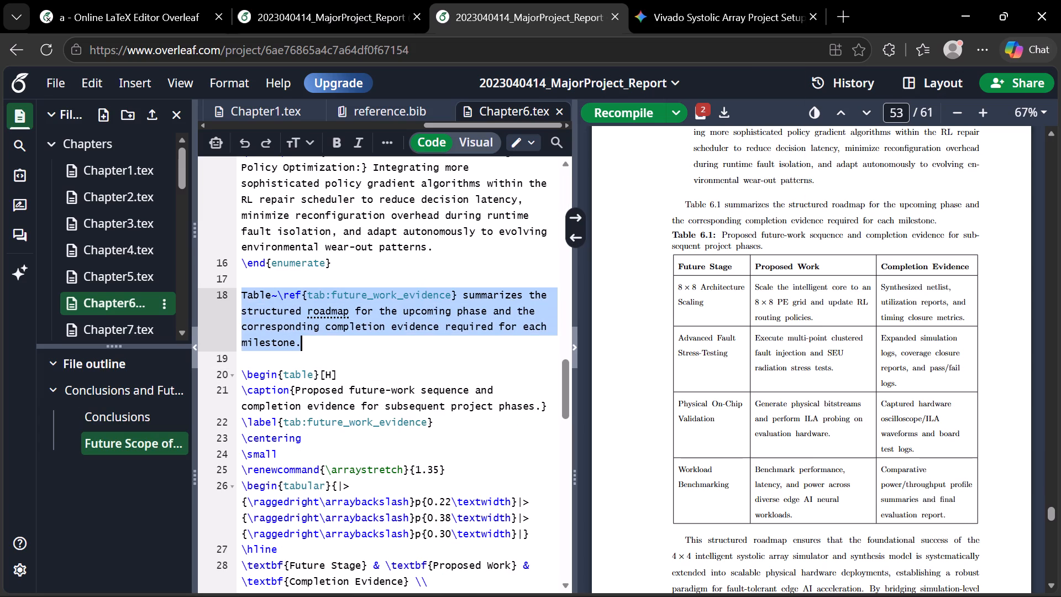
pyautogui.moveTo(343, 346); pyautogui.dragTo(343, 347)
pyautogui.rightClick(329, 310)
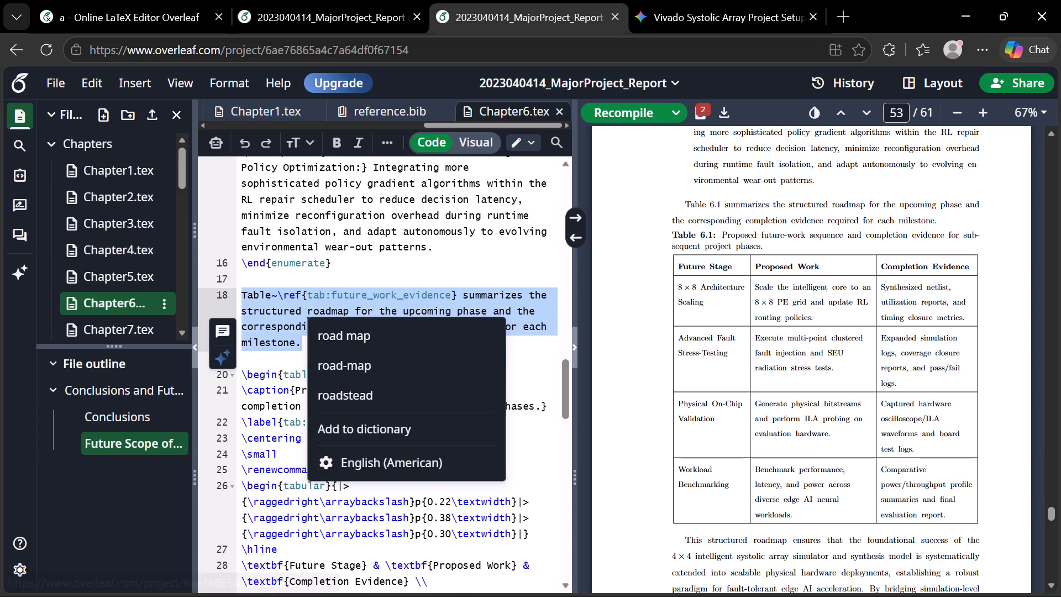
pyautogui.click(279, 315)
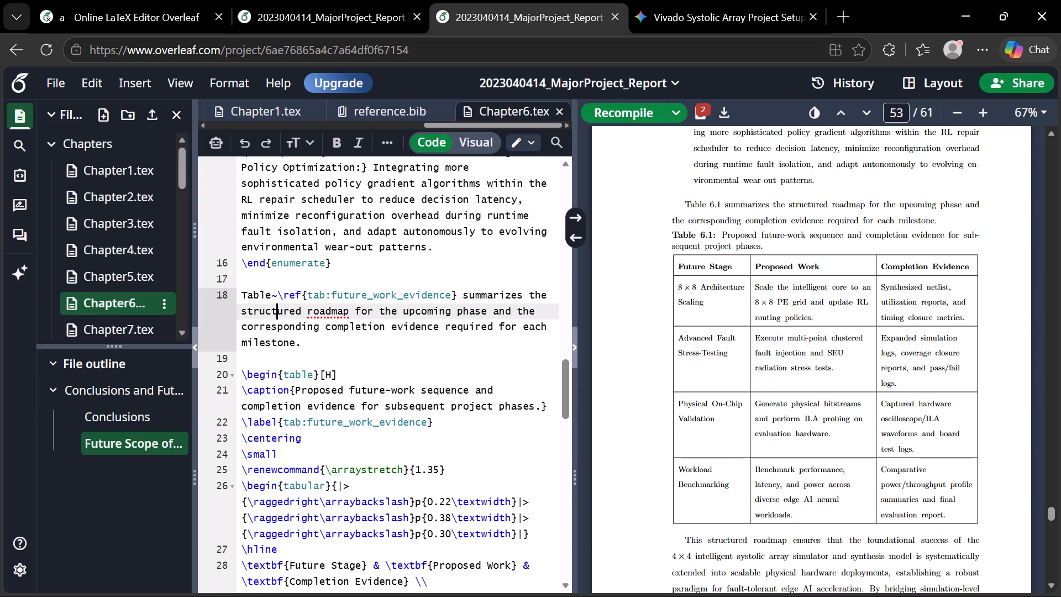
pyautogui.click(259, 271)
pyautogui.moveTo(285, 275); pyautogui.dragTo(364, 363)
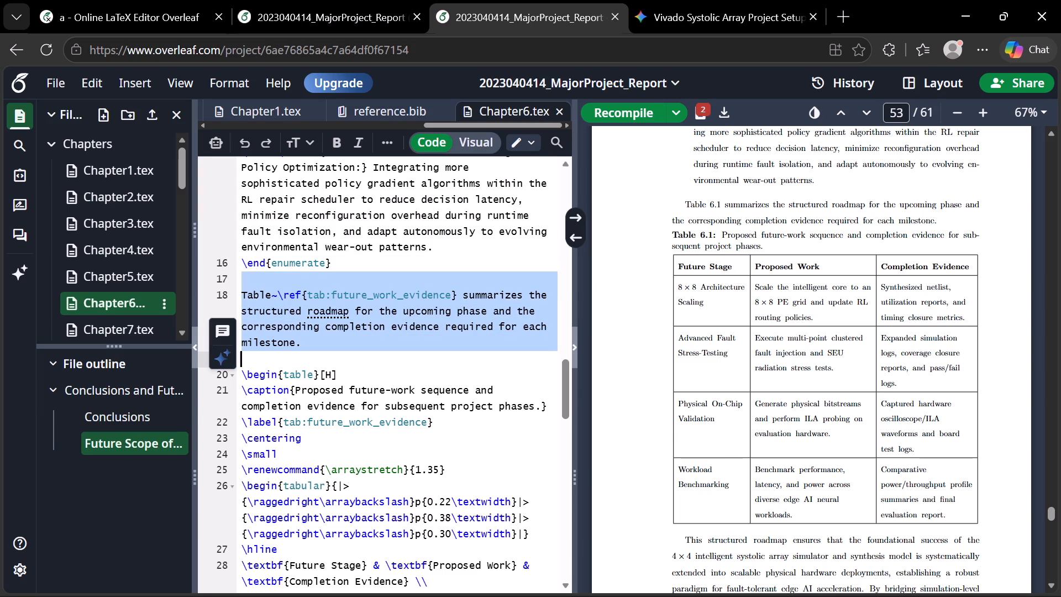
pyautogui.hotkey('ctrl', 'c')
pyautogui.press('Delete')
# Paste the table's introductory paragraph between the end of the table and the "This structured roadmap" paragraph, and recompile the report.
pyautogui.scroll(-3, 388, 431)
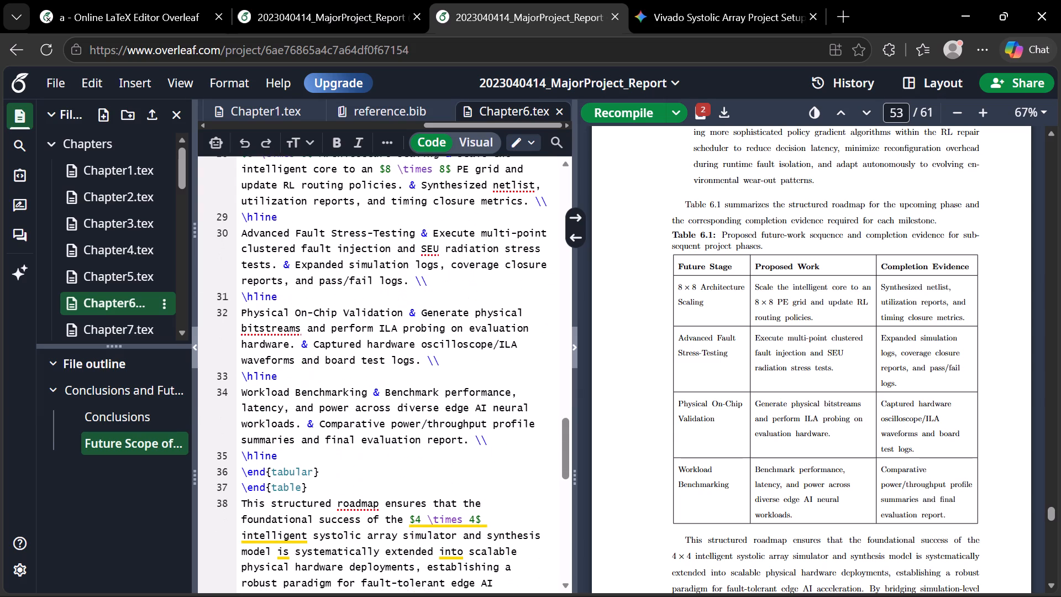
pyautogui.scroll(-1, 388, 431)
pyautogui.click(351, 315)
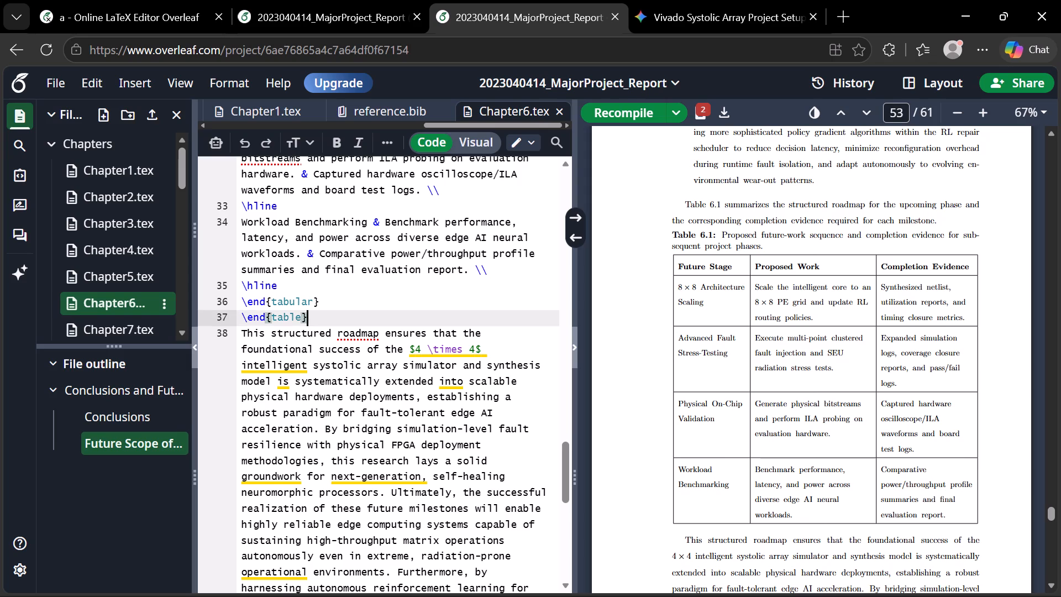
pyautogui.press('Return')
pyautogui.hotkey('ctrl', 'v')
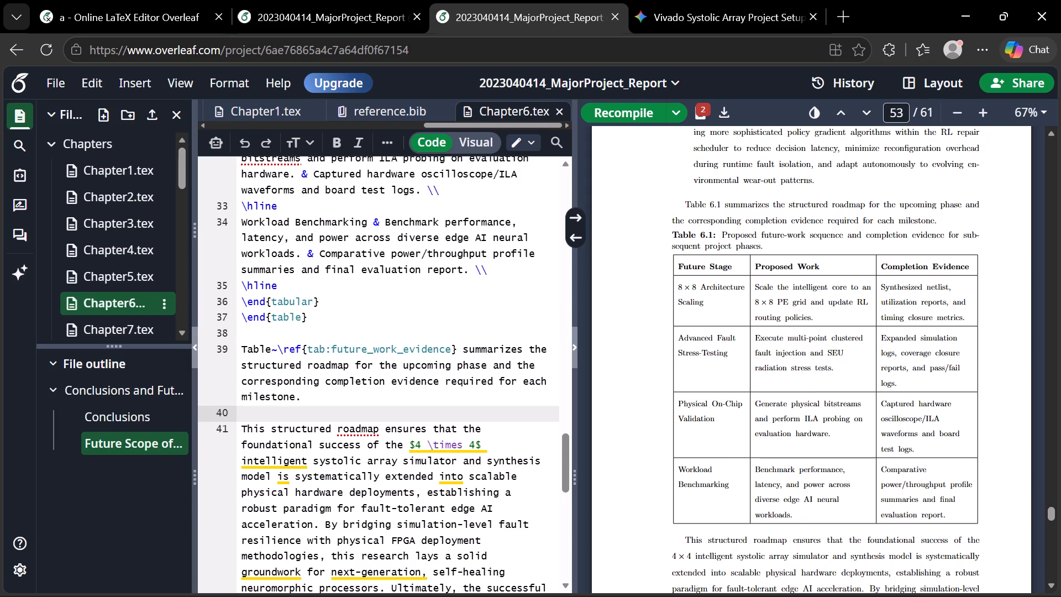
pyautogui.hotkey('ctrl', 's')
# Review the Chapter 5 pages in the compiled report, examining the layout around Tables 5.3 and 5.4 and the closing sections.
pyautogui.scroll(2, 828, 268)
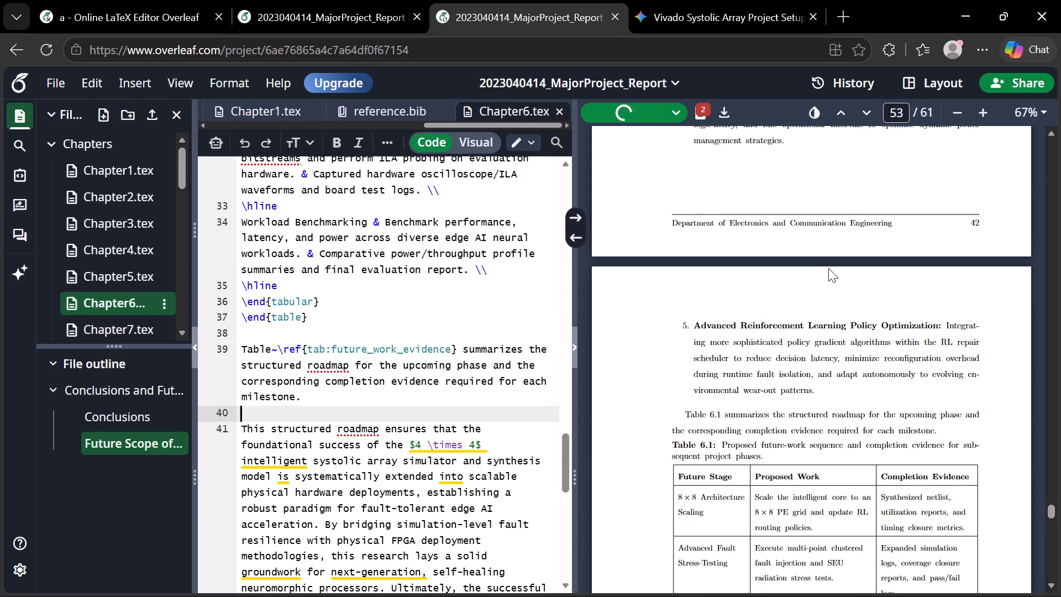
pyautogui.scroll(5, 828, 268)
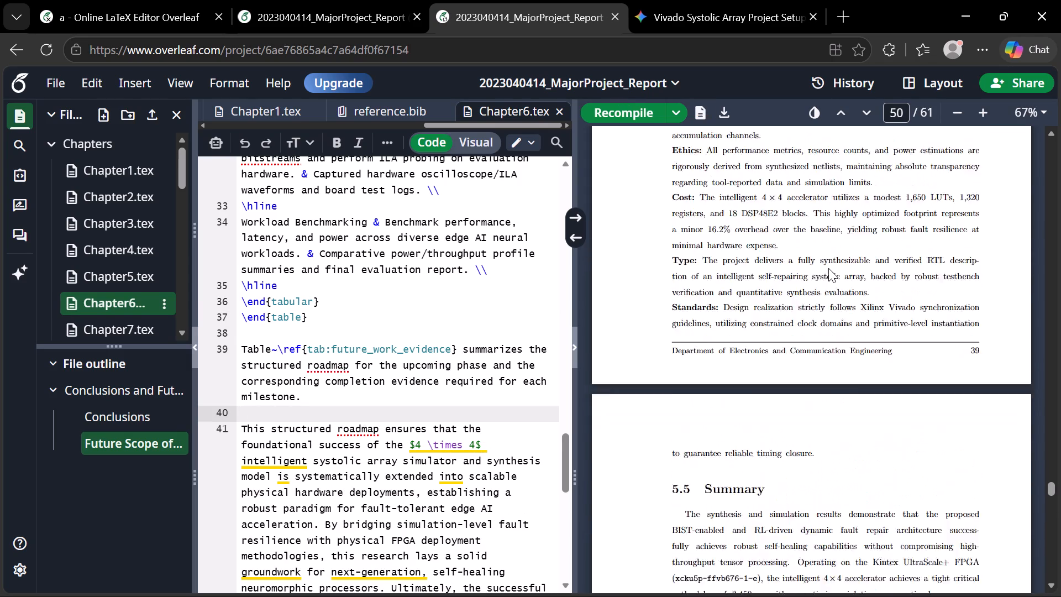
pyautogui.scroll(3, 828, 268)
pyautogui.scroll(-1, 828, 268)
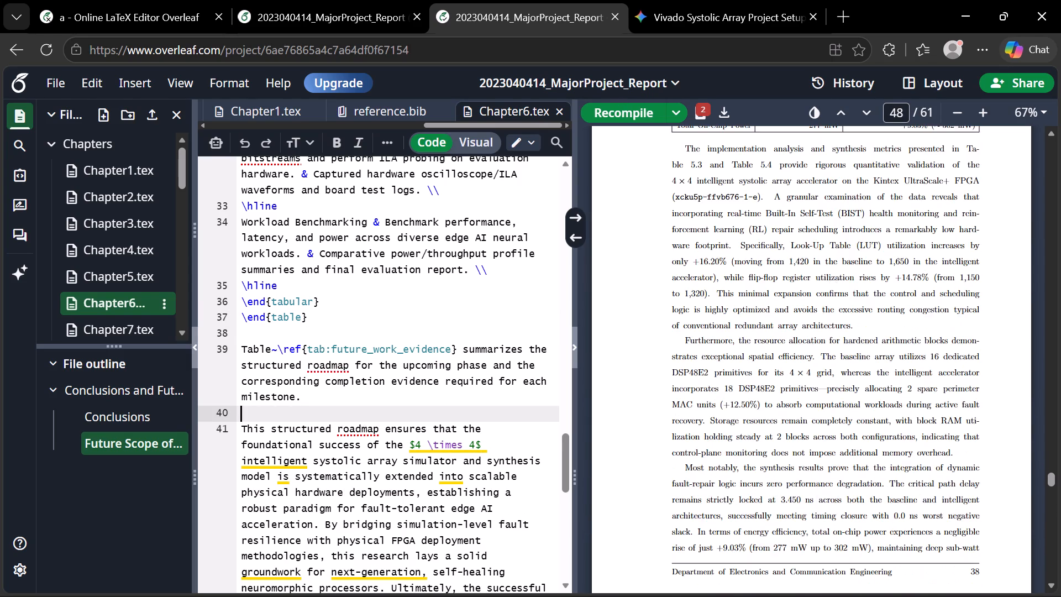
pyautogui.scroll(-4, 828, 268)
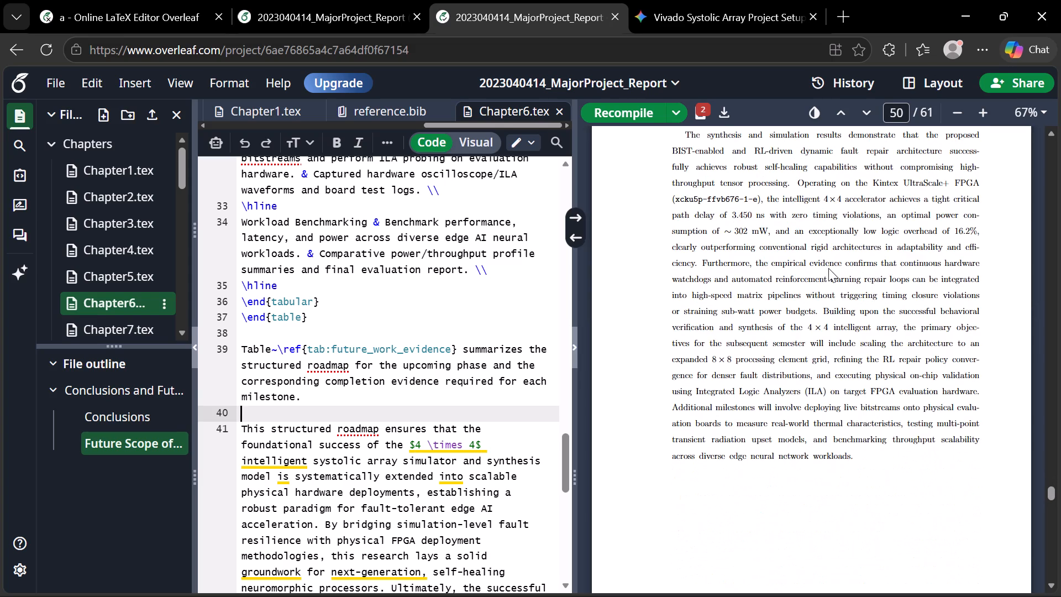
pyautogui.scroll(6, 828, 268)
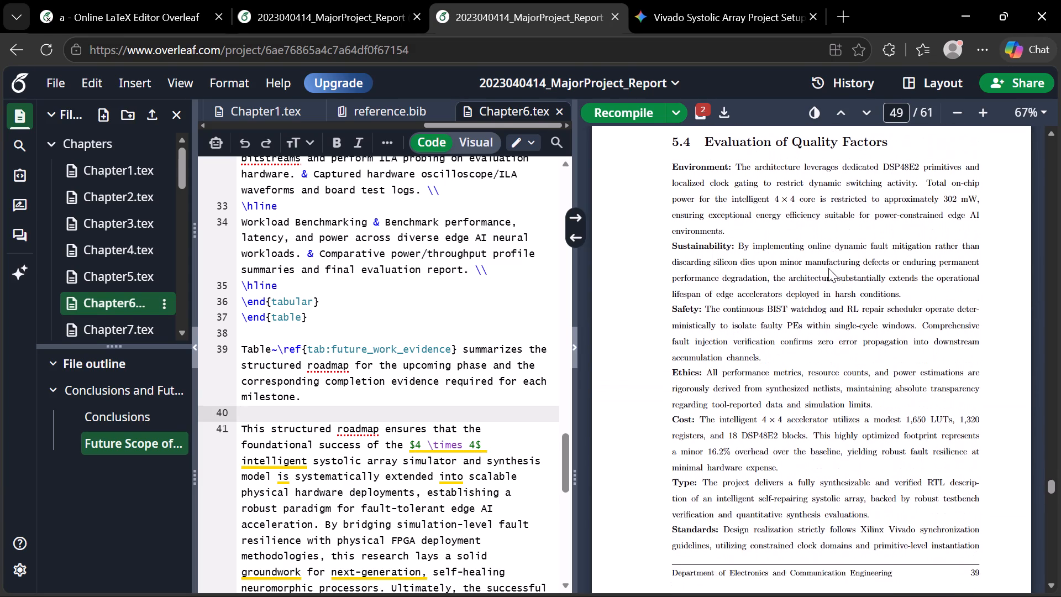
pyautogui.scroll(5, 828, 268)
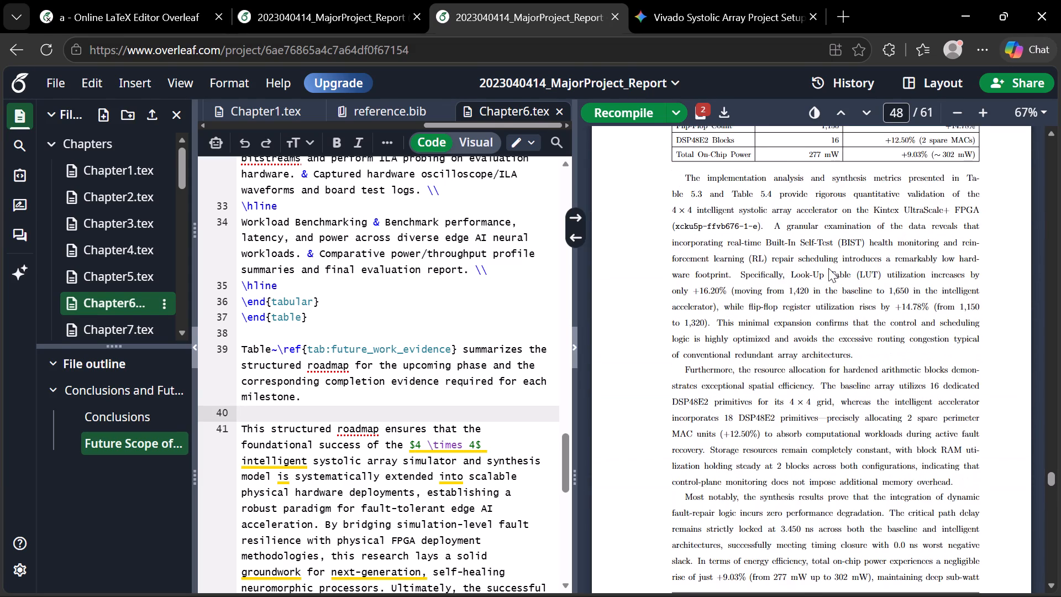
pyautogui.scroll(5, 828, 268)
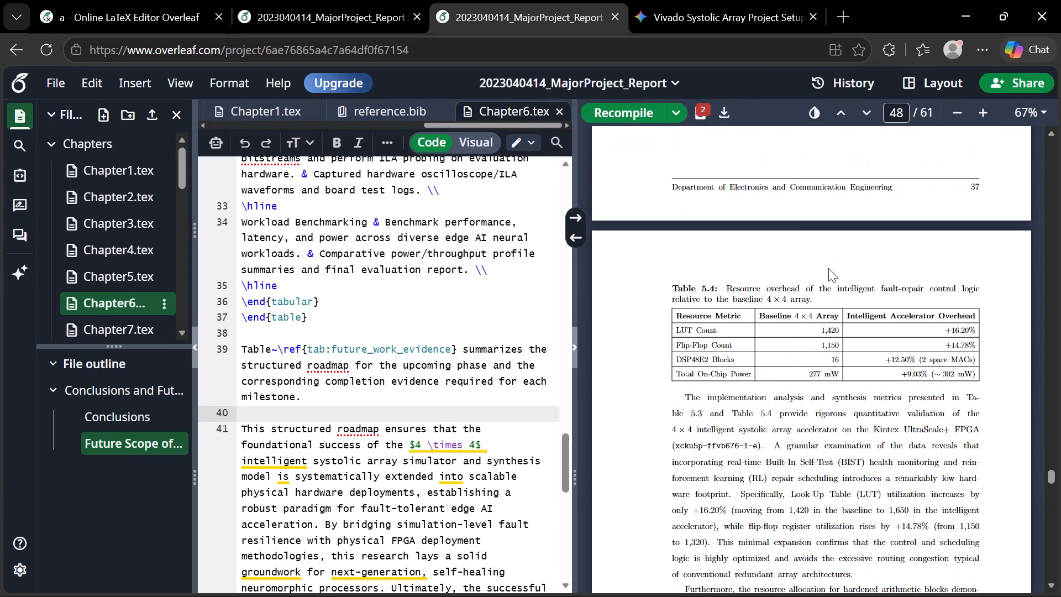
pyautogui.scroll(2, 828, 268)
pyautogui.scroll(-1, 828, 268)
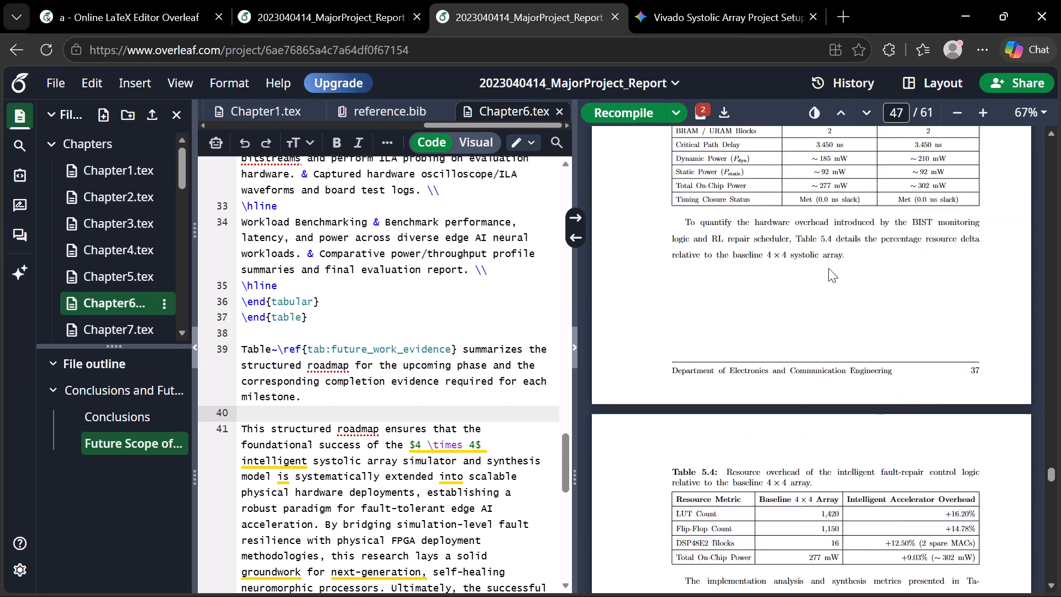
pyautogui.scroll(-3, 828, 268)
pyautogui.scroll(5, 828, 268)
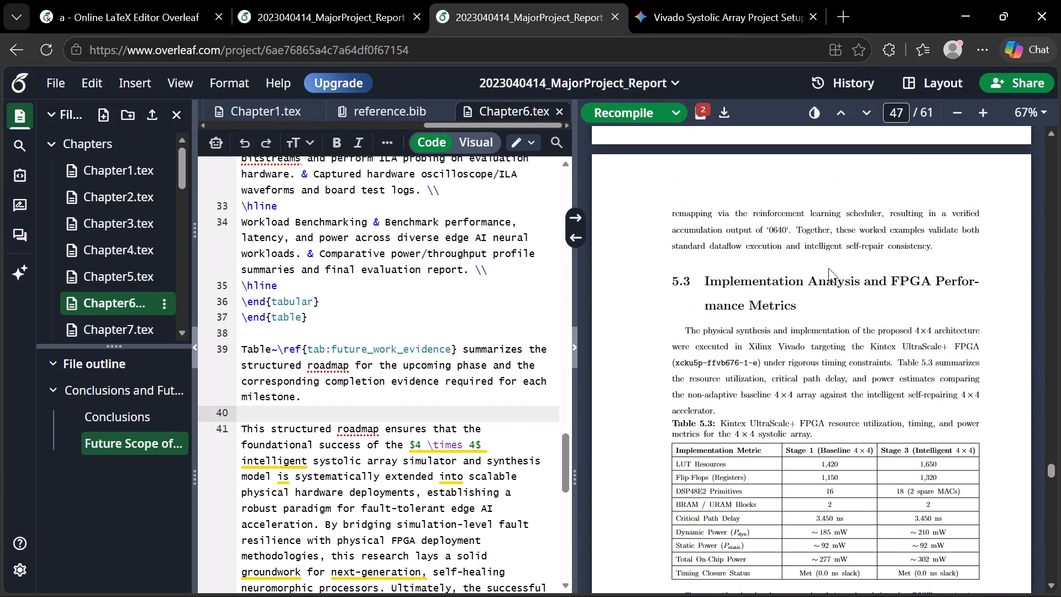
pyautogui.scroll(-2, 828, 268)
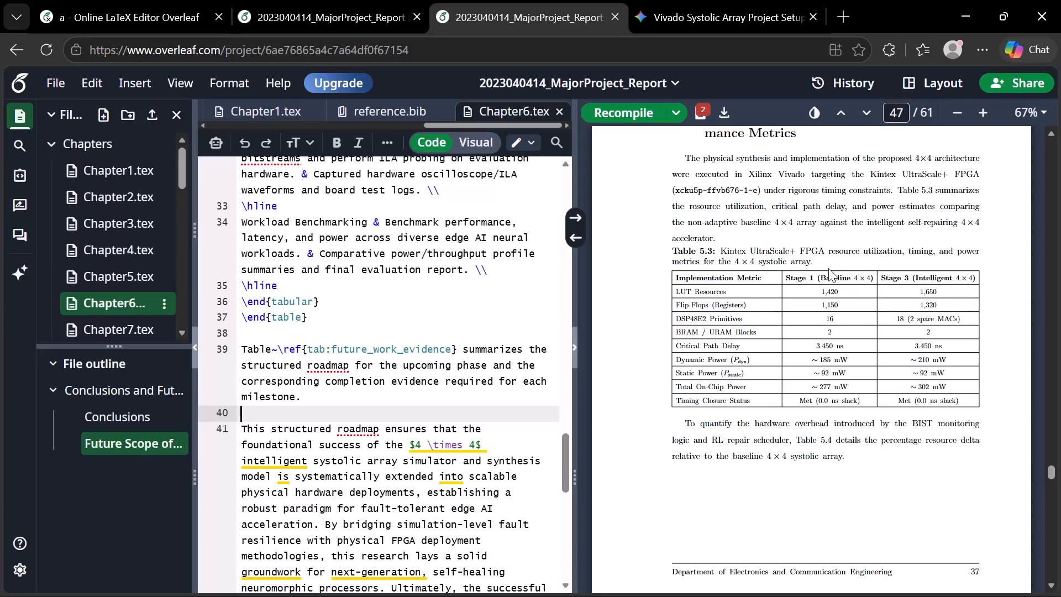
pyautogui.doubleClick(768, 139)
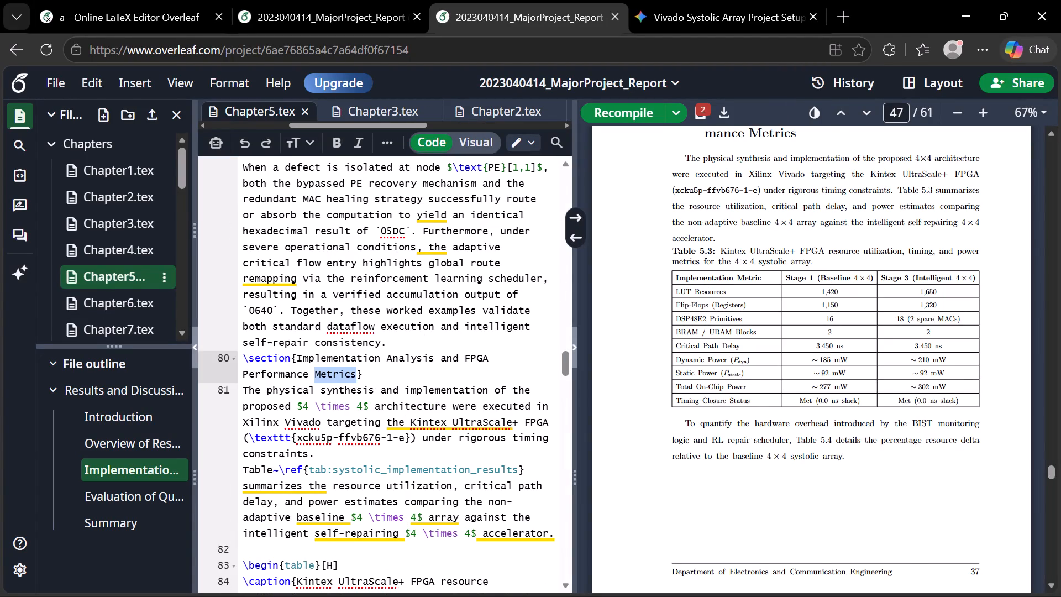
pyautogui.click(244, 358)
pyautogui.moveTo(244, 358); pyautogui.dragTo(276, 596)
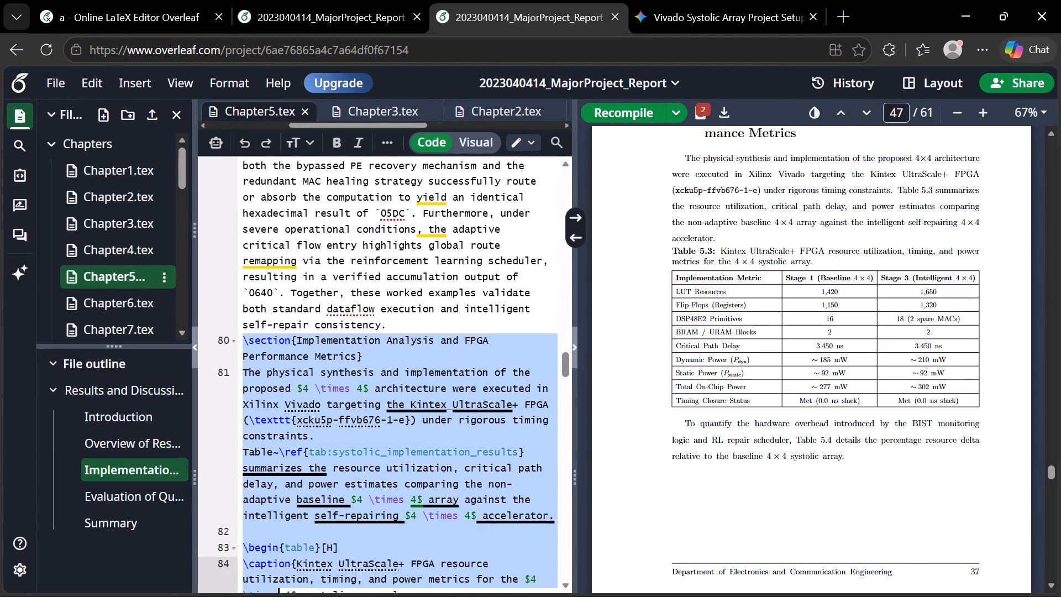
pyautogui.moveTo(276, 596); pyautogui.dragTo(283, 596)
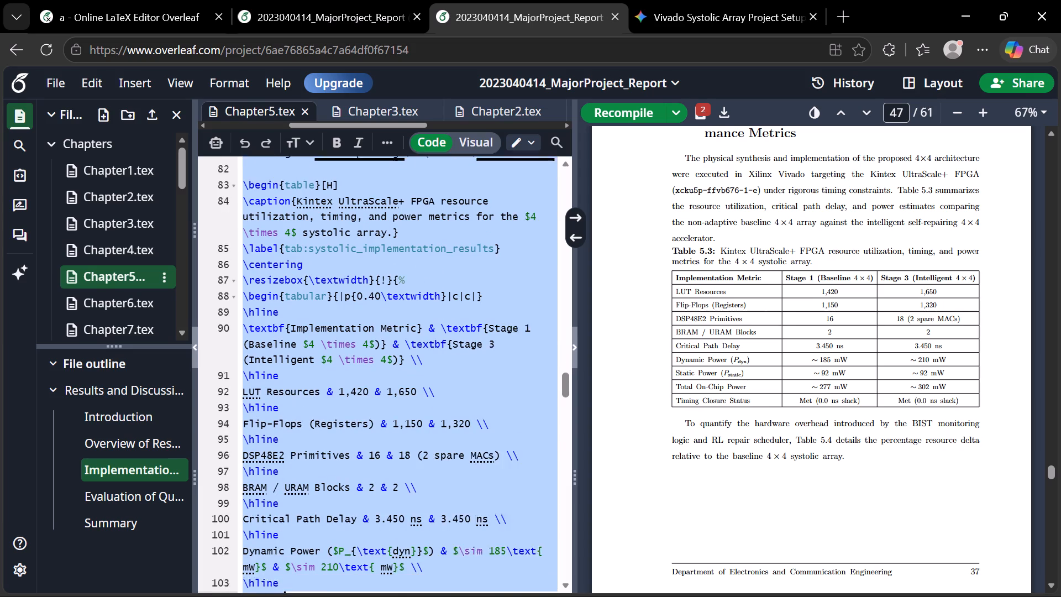
pyautogui.moveTo(283, 596); pyautogui.dragTo(284, 596)
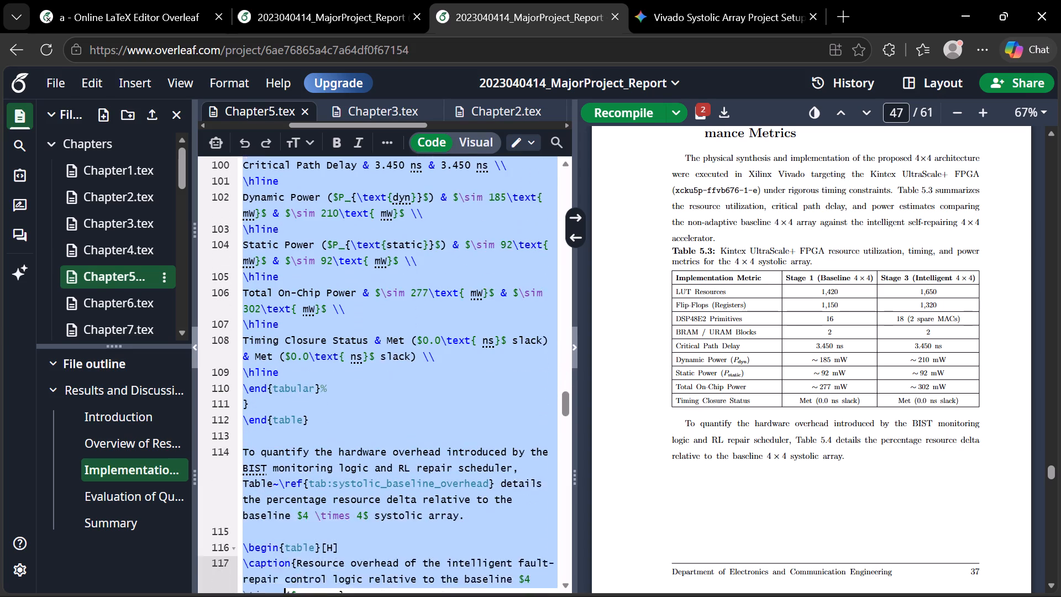
pyautogui.moveTo(284, 596); pyautogui.dragTo(291, 596)
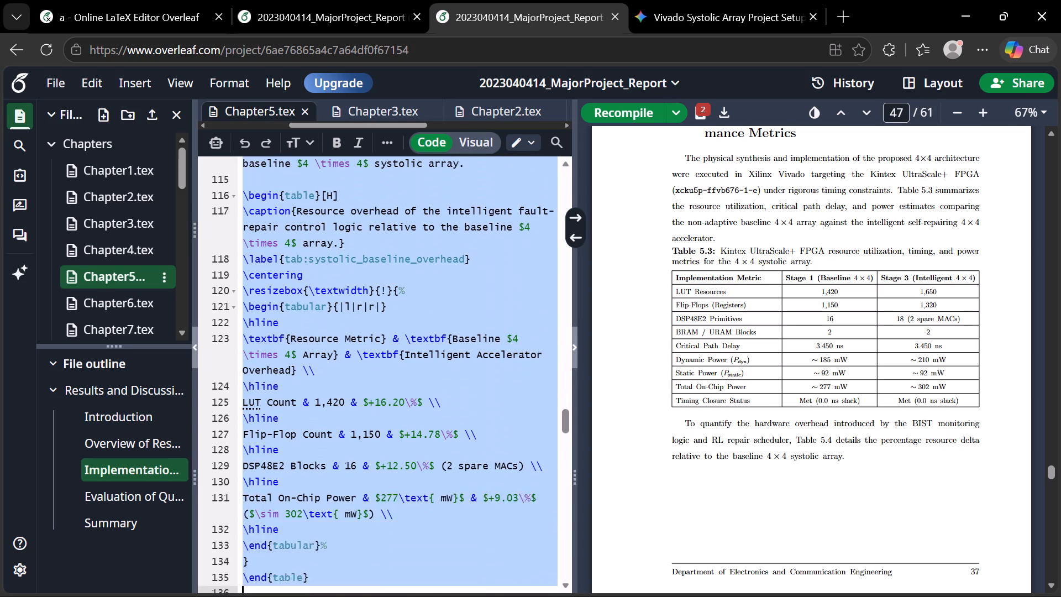
pyautogui.moveTo(291, 596); pyautogui.dragTo(279, 596)
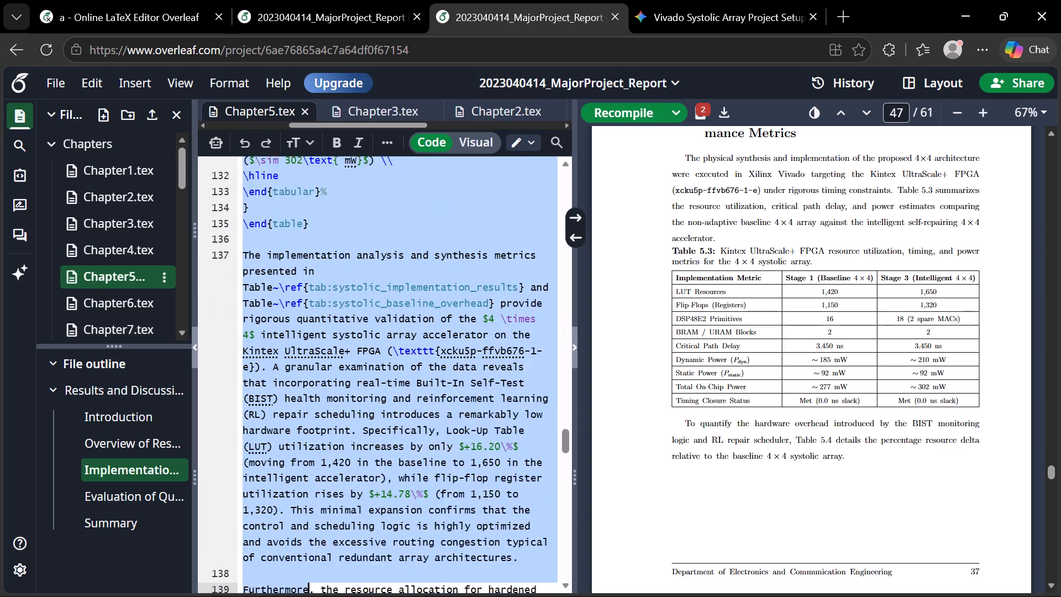
pyautogui.moveTo(279, 596); pyautogui.dragTo(350, 596)
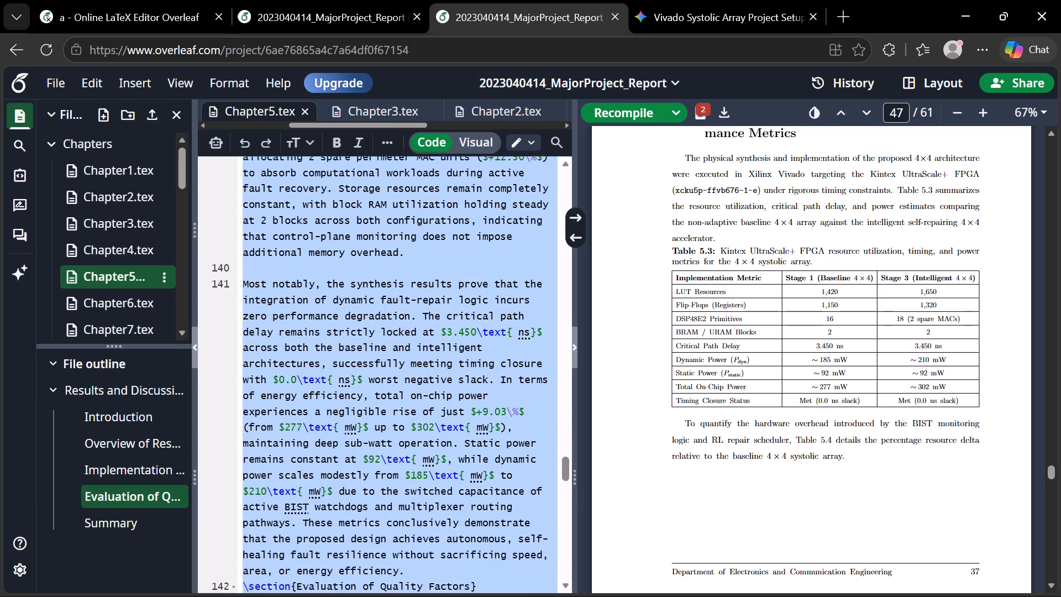
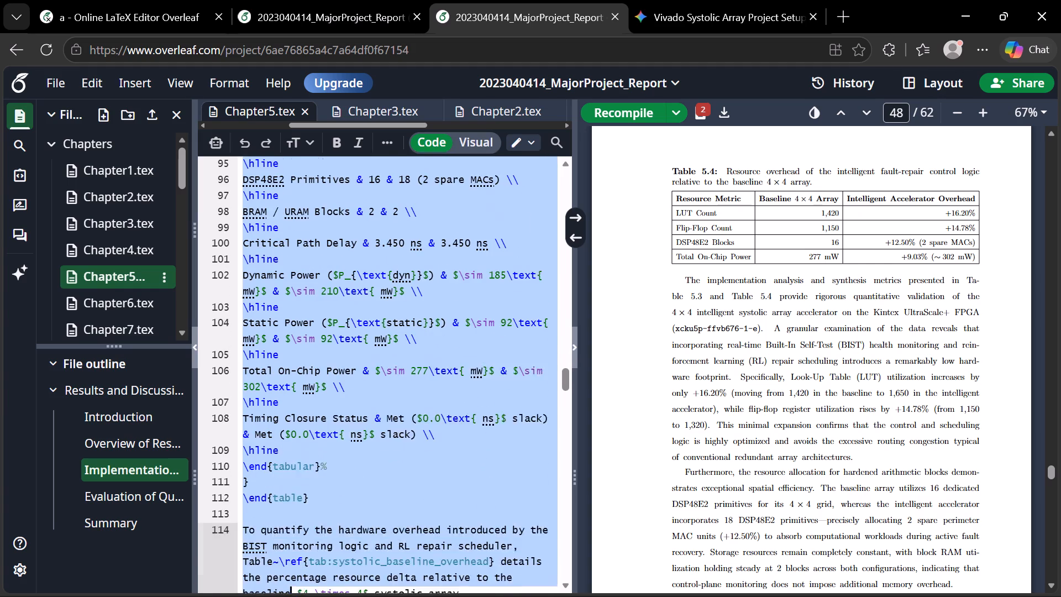
pyautogui.moveTo(271, 596); pyautogui.dragTo(273, 596)
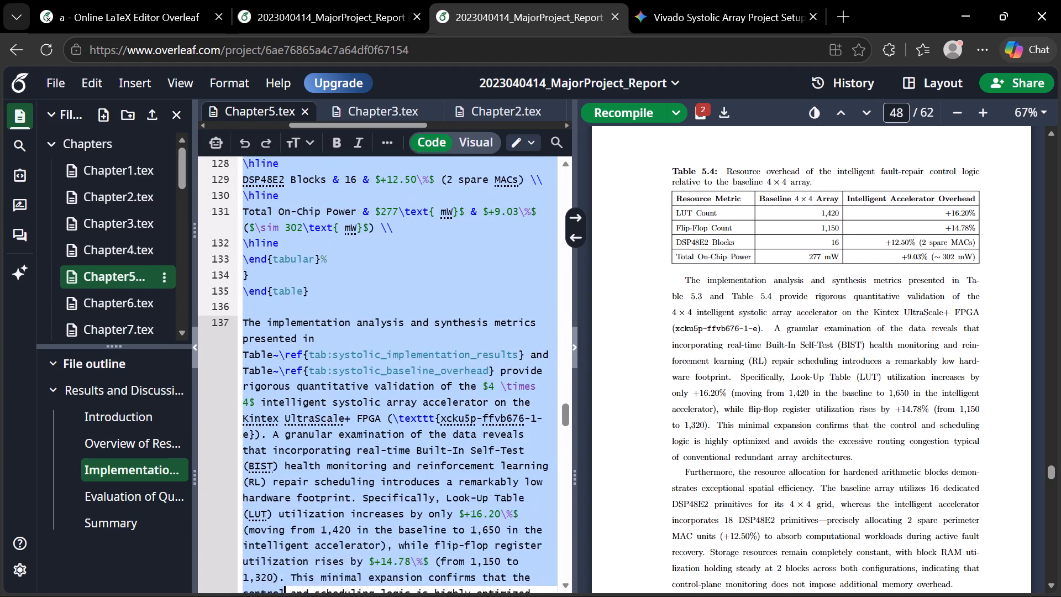
pyautogui.moveTo(273, 596); pyautogui.dragTo(274, 596)
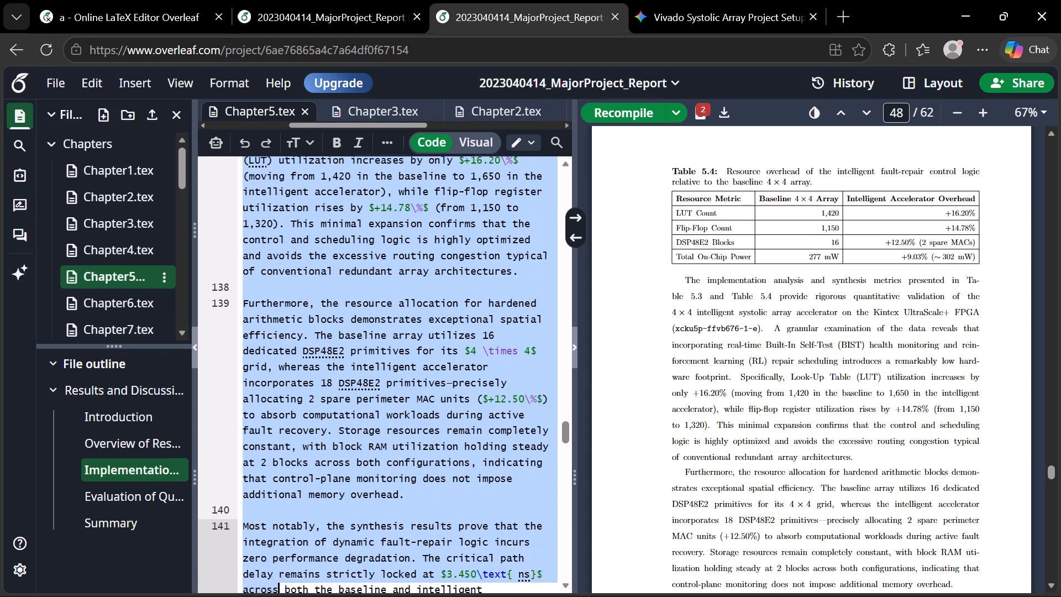
pyautogui.moveTo(274, 596); pyautogui.dragTo(279, 596)
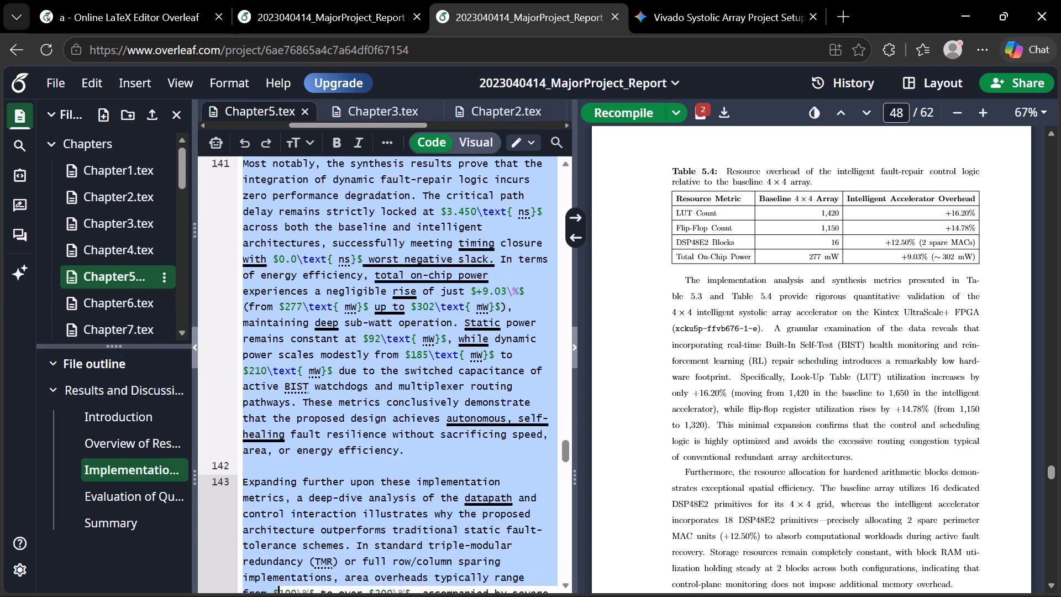
pyautogui.moveTo(279, 596); pyautogui.dragTo(278, 596)
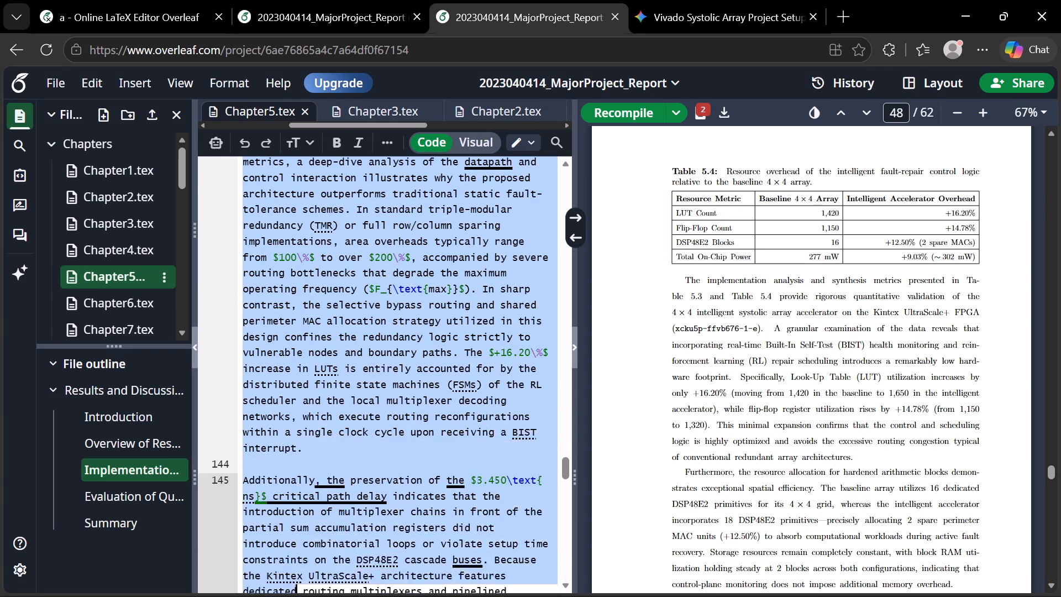
pyautogui.moveTo(278, 596); pyautogui.dragTo(277, 596)
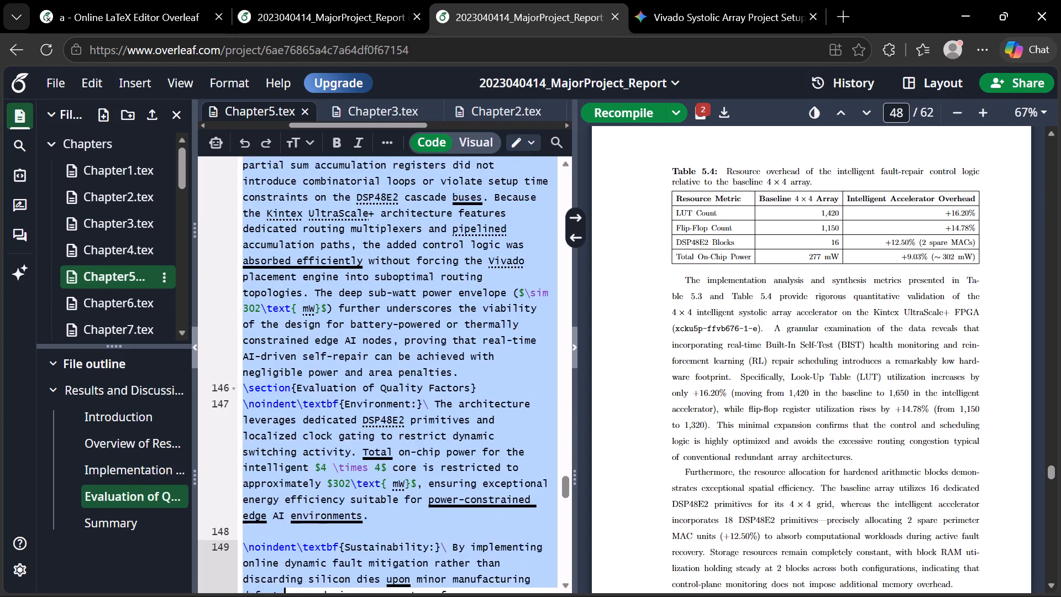
pyautogui.moveTo(277, 596); pyautogui.dragTo(465, 311)
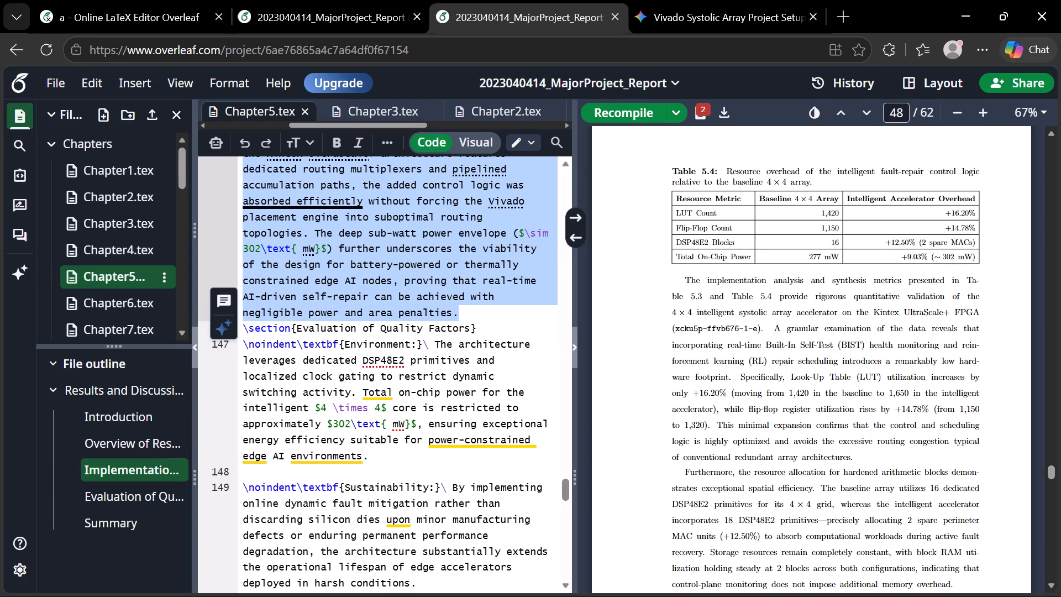
pyautogui.hotkey('ctrl', 'v')
pyautogui.hotkey('ctrl', 's')
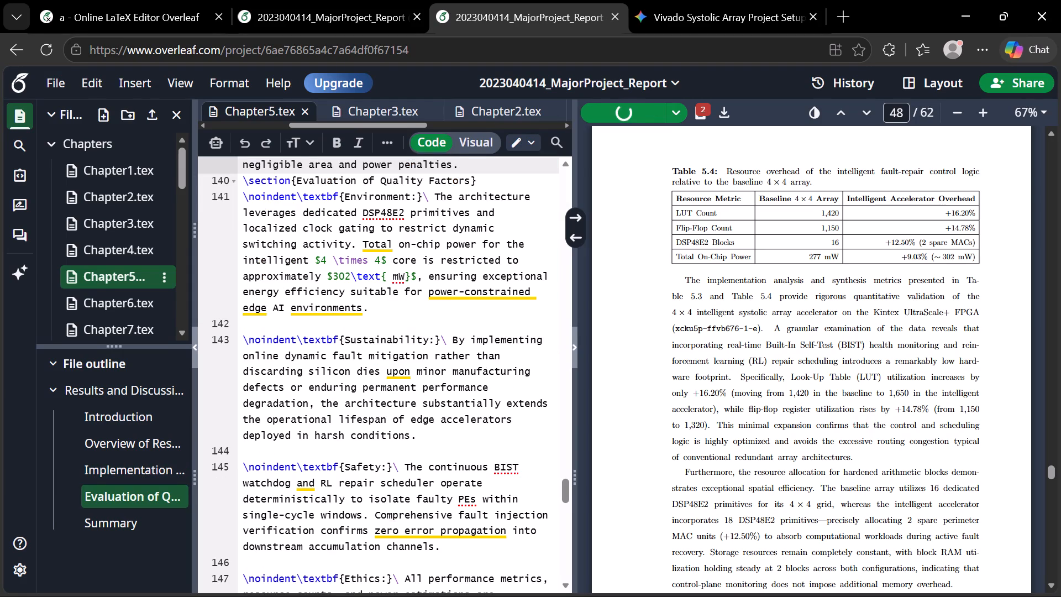
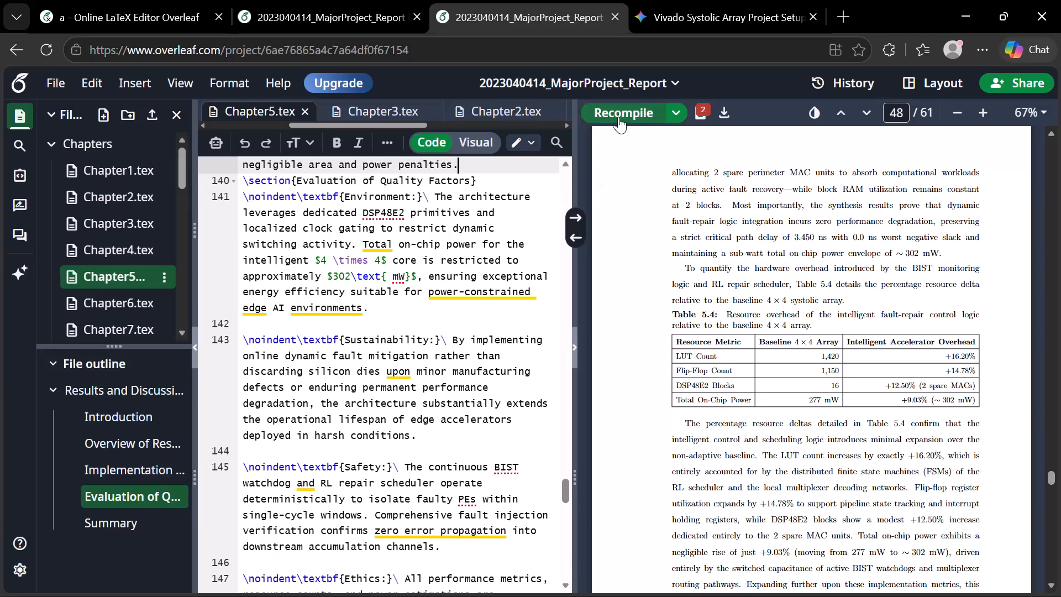
# Recompile the report and delete the "Table~\ref{tab:systolic_implementation_results} summarizes…" sentence and following blank line before Table 5.3 in Chapter5.tex.
pyautogui.click(618, 117)
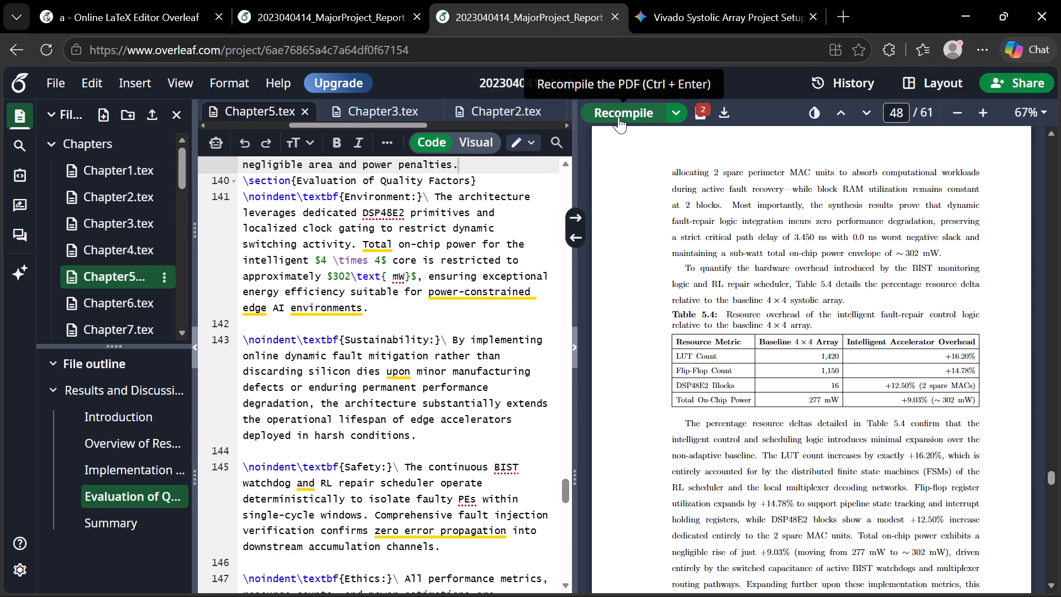
pyautogui.scroll(2, 816, 246)
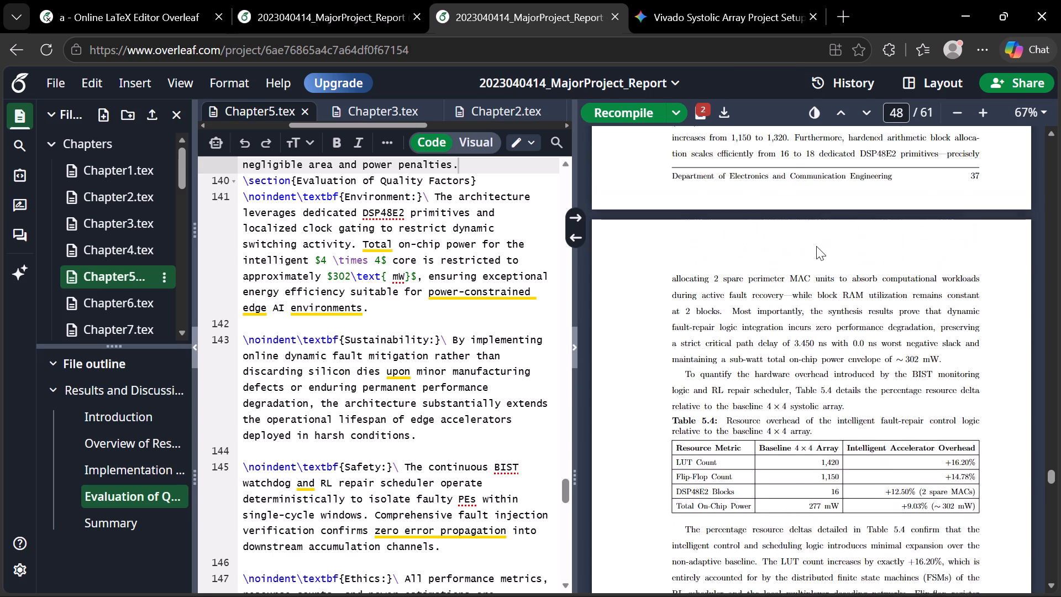
pyautogui.scroll(3, 816, 246)
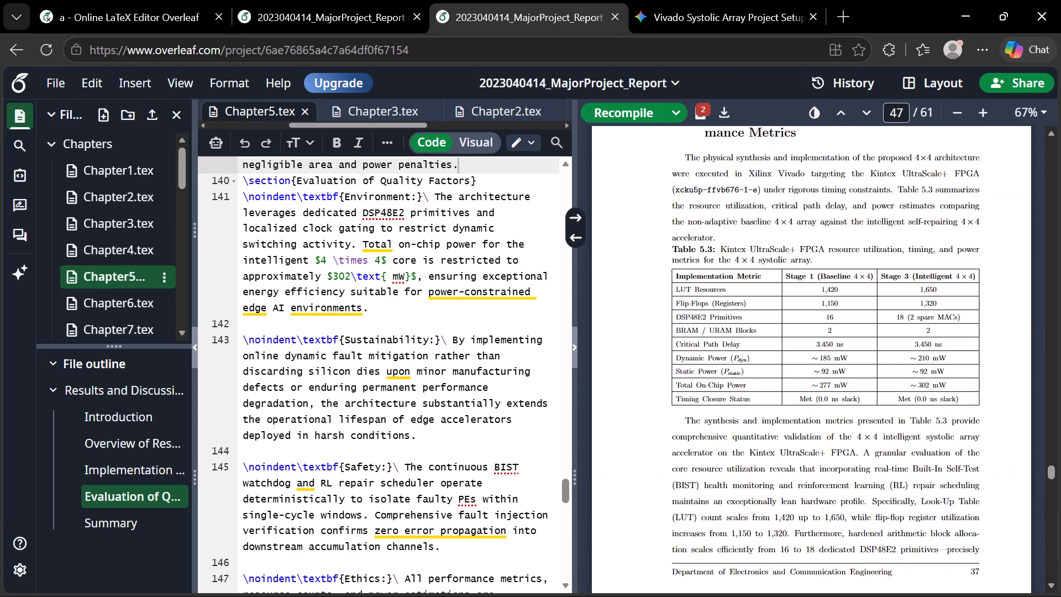
pyautogui.scroll(2, 816, 246)
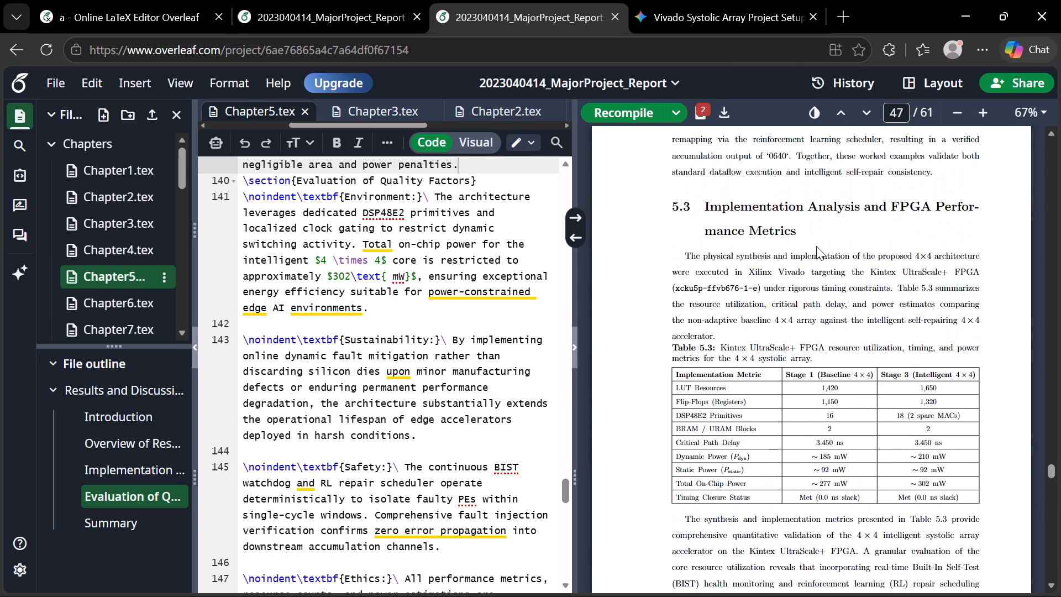
pyautogui.doubleClick(769, 269)
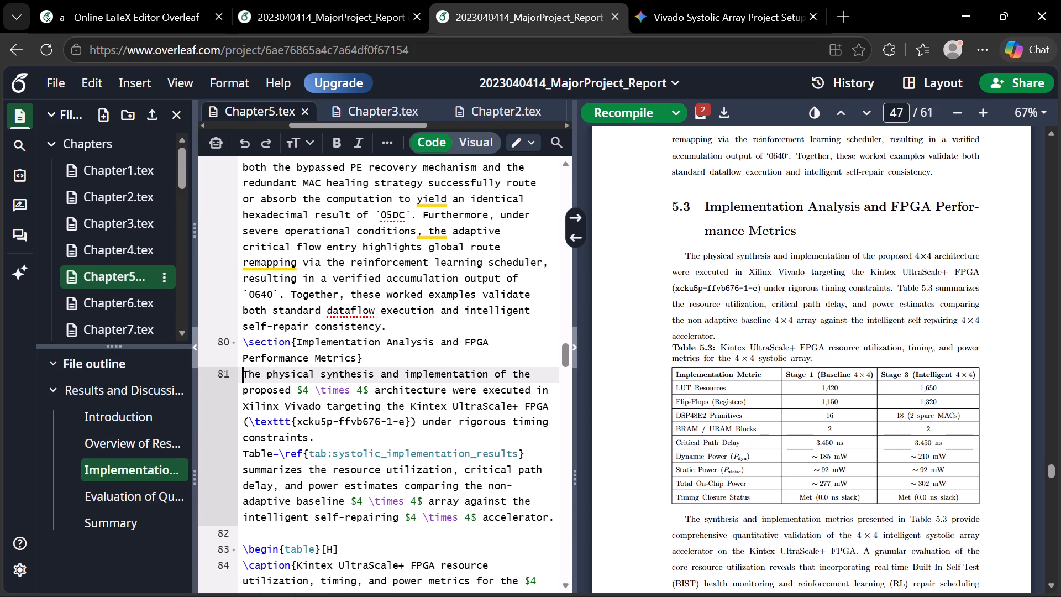
pyautogui.scroll(-1, 372, 386)
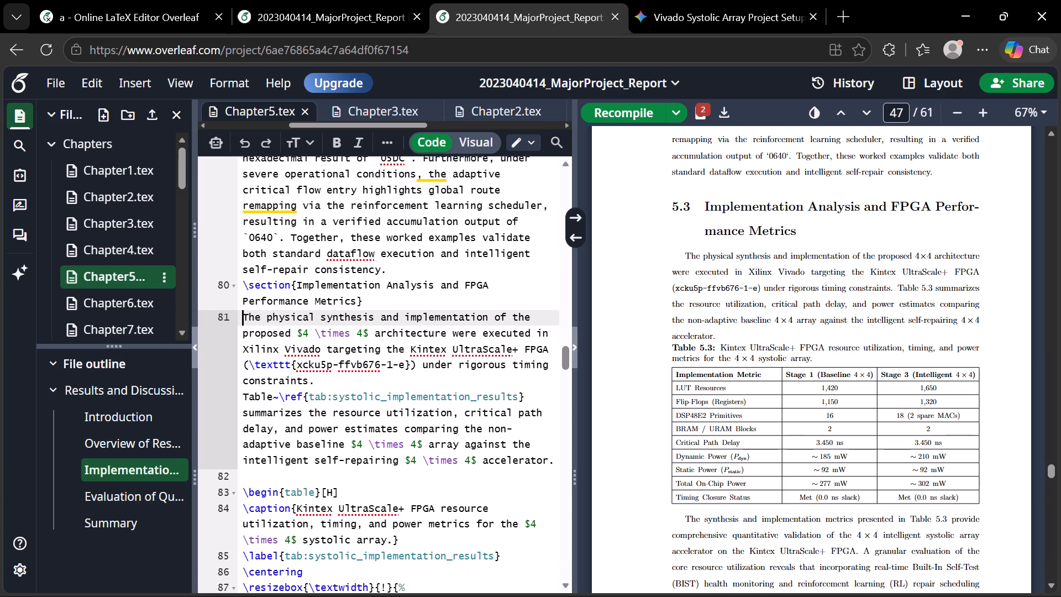
pyautogui.click(241, 397)
pyautogui.moveTo(241, 397); pyautogui.dragTo(497, 480)
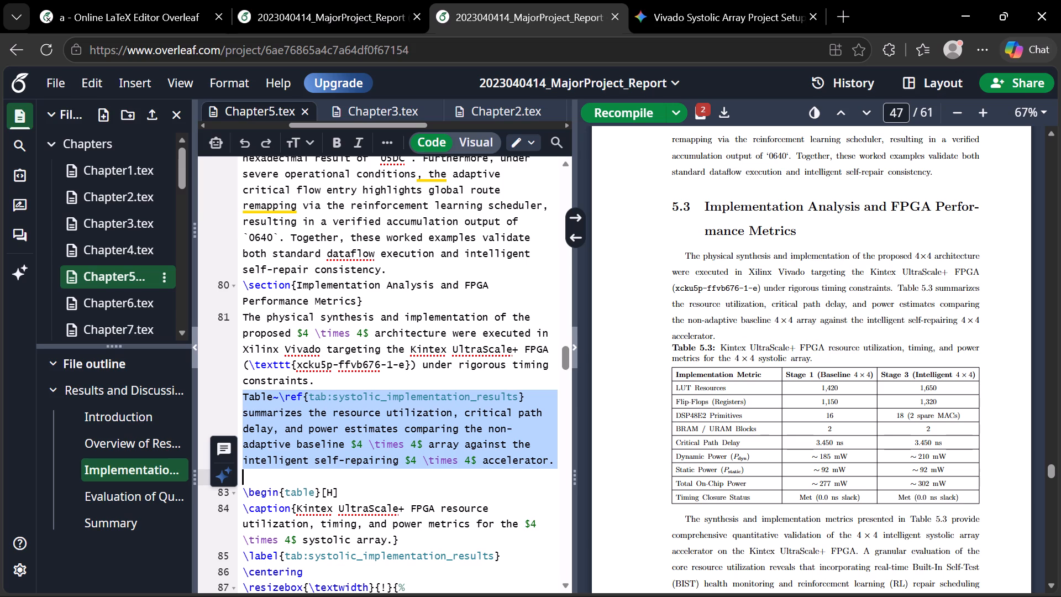
pyautogui.press('Delete')
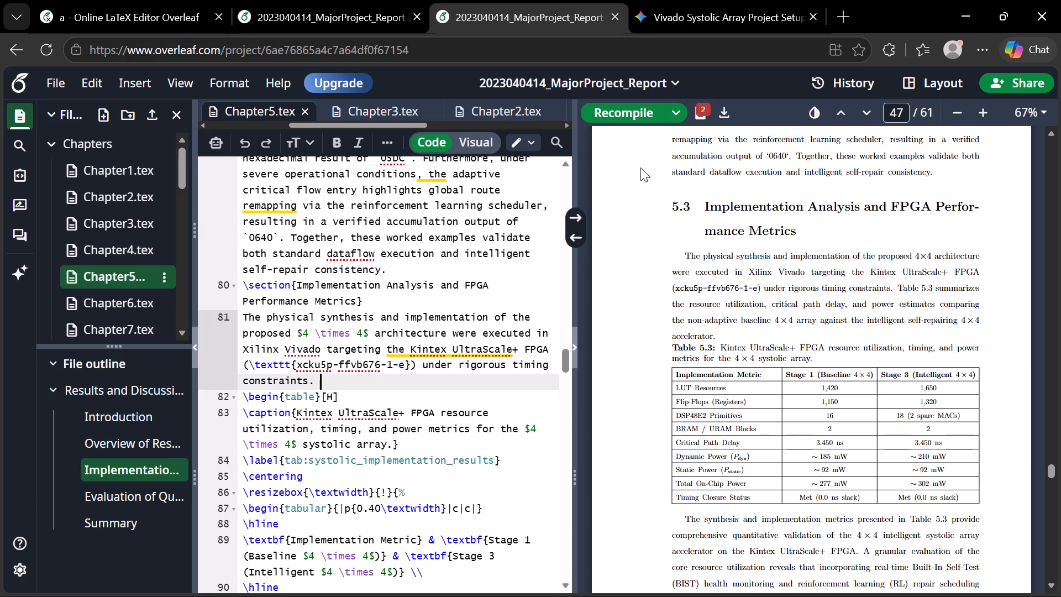
# Join the "To quantify the hardware overhead" paragraph above Table 5.4 to the end of its preceding paragraph, separated by a space.
pyautogui.scroll(-1, 773, 337)
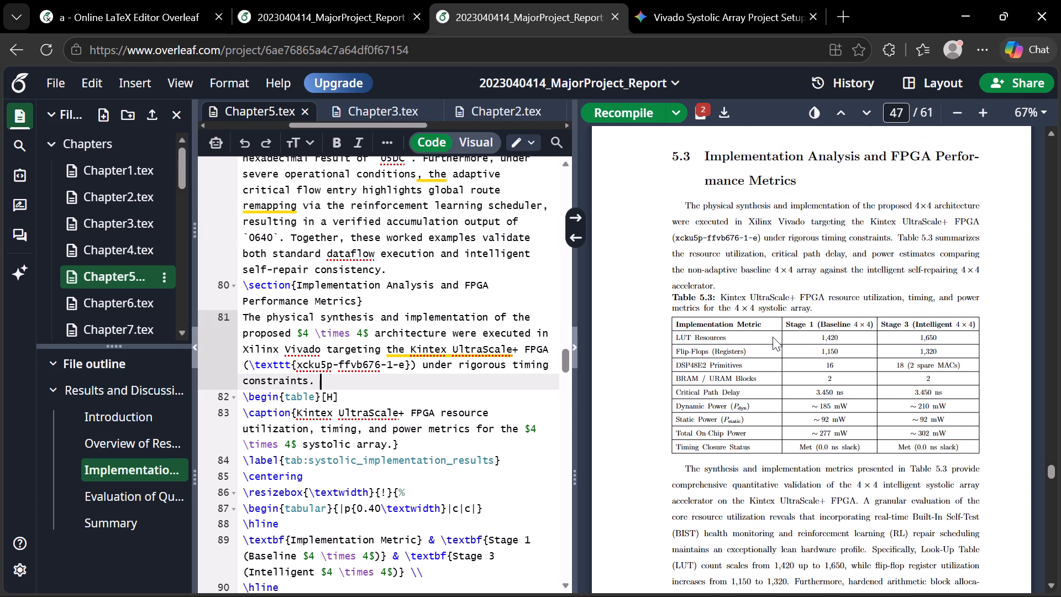
pyautogui.scroll(-1, 773, 337)
pyautogui.scroll(1, 773, 337)
pyautogui.scroll(-1, 773, 337)
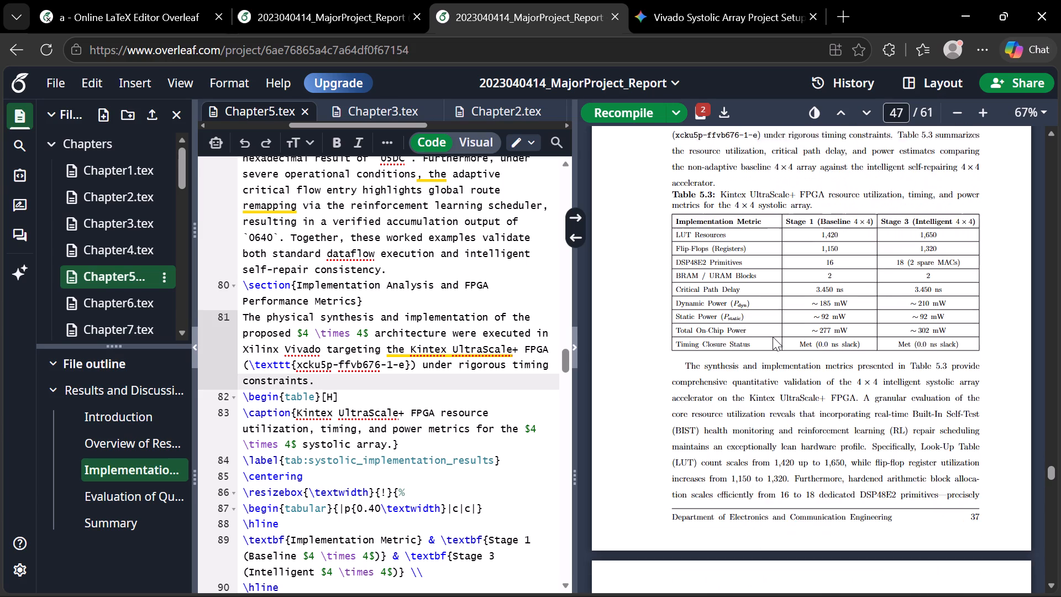
pyautogui.scroll(-1, 773, 337)
pyautogui.scroll(1, 773, 337)
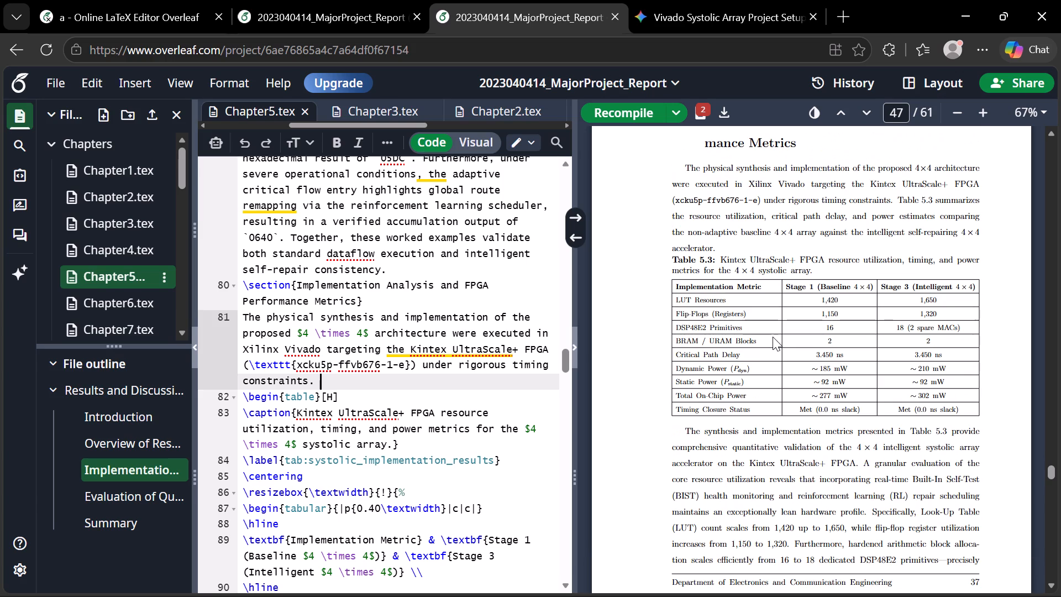
pyautogui.scroll(-1, 773, 337)
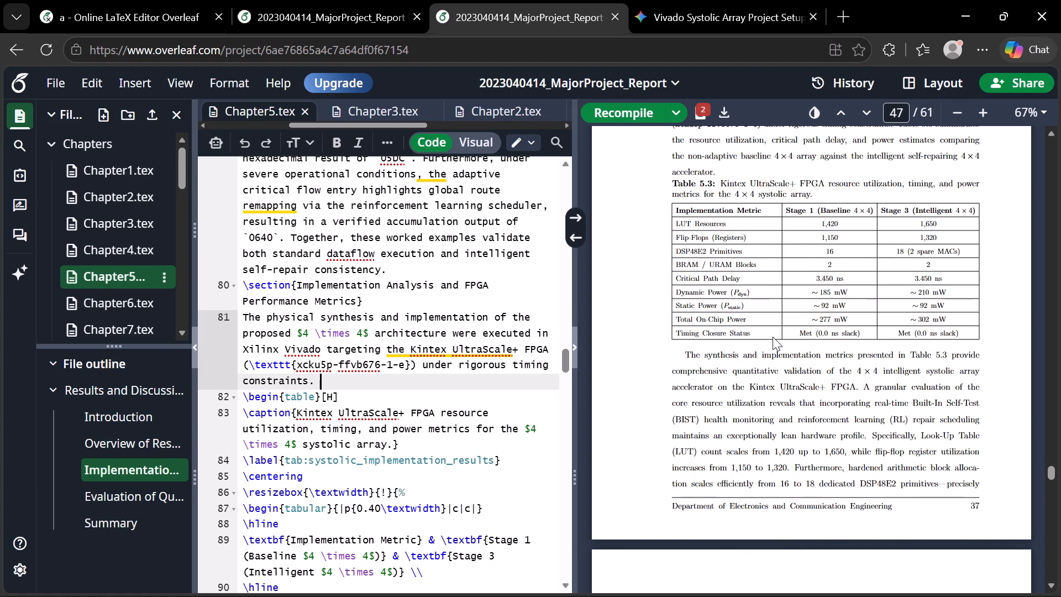
pyautogui.scroll(-1, 807, 267)
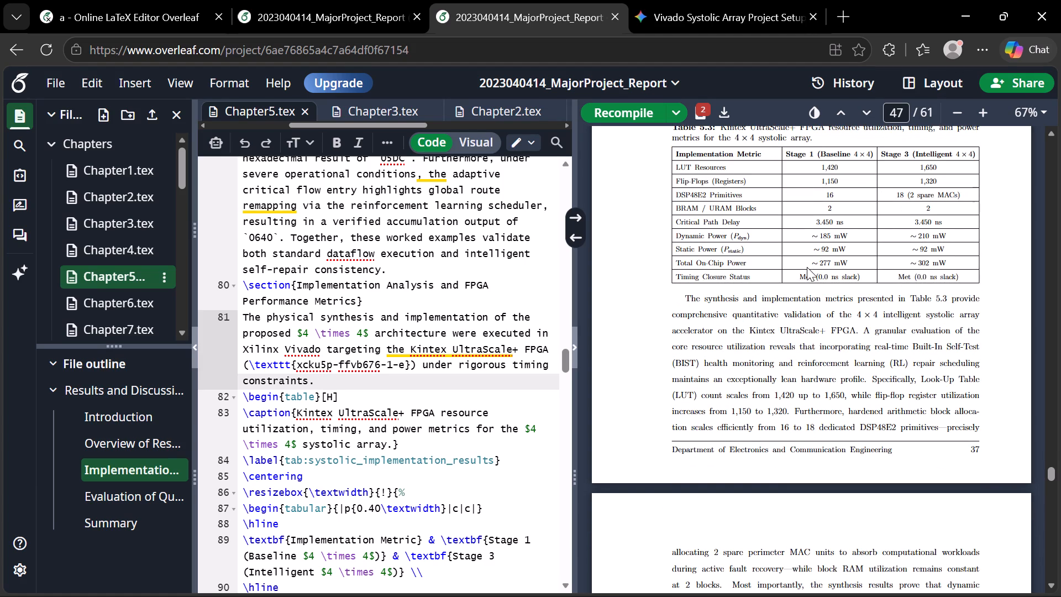
pyautogui.scroll(-3, 838, 331)
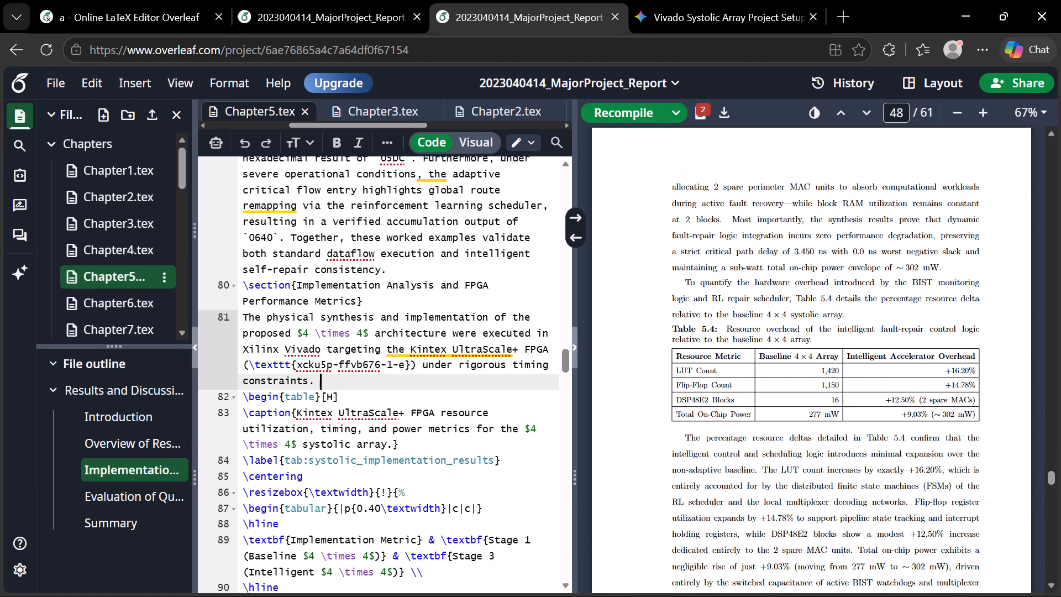
pyautogui.doubleClick(710, 282)
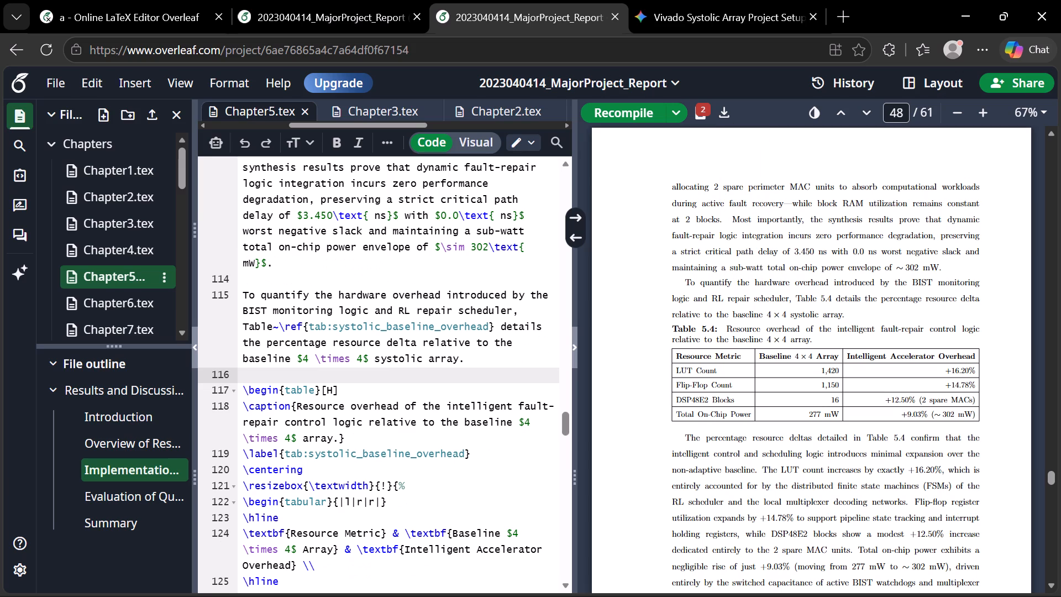
pyautogui.click(245, 290)
pyautogui.press('BackSpace')
pyautogui.press('BackSpace')
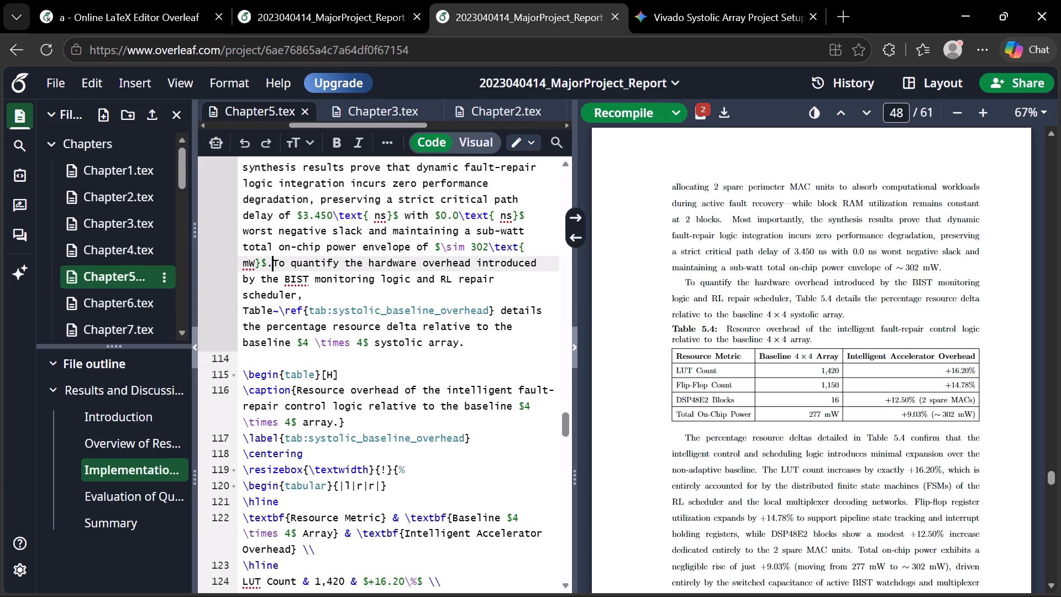
pyautogui.press('space')
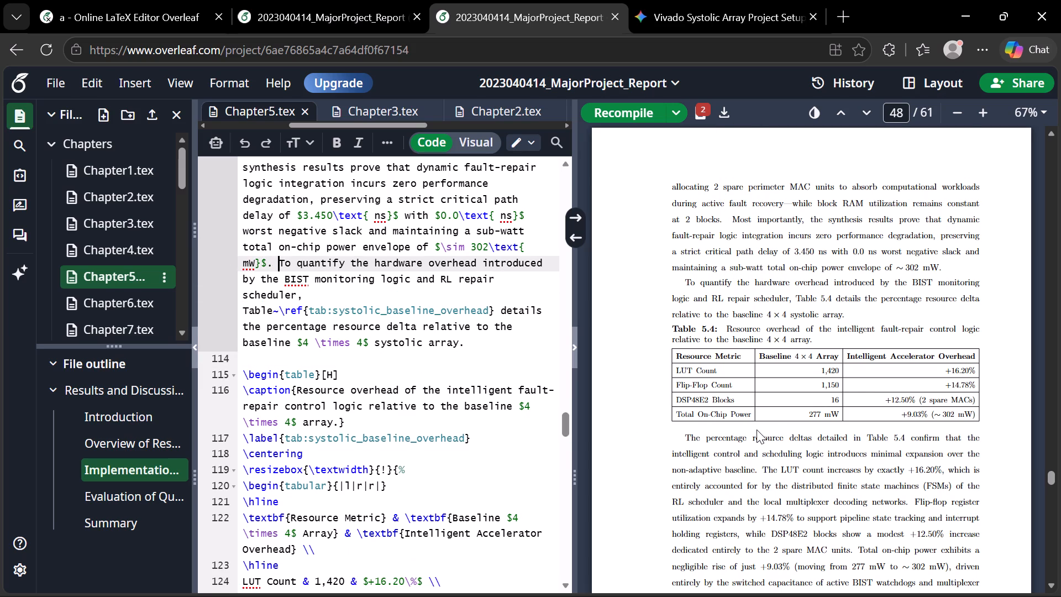
# In Chapter6.tex, join the "This structured roadmap ensures" paragraph below Table 6.1 to the end of its preceding paragraph, separated by a space.
pyautogui.scroll(-1, 759, 430)
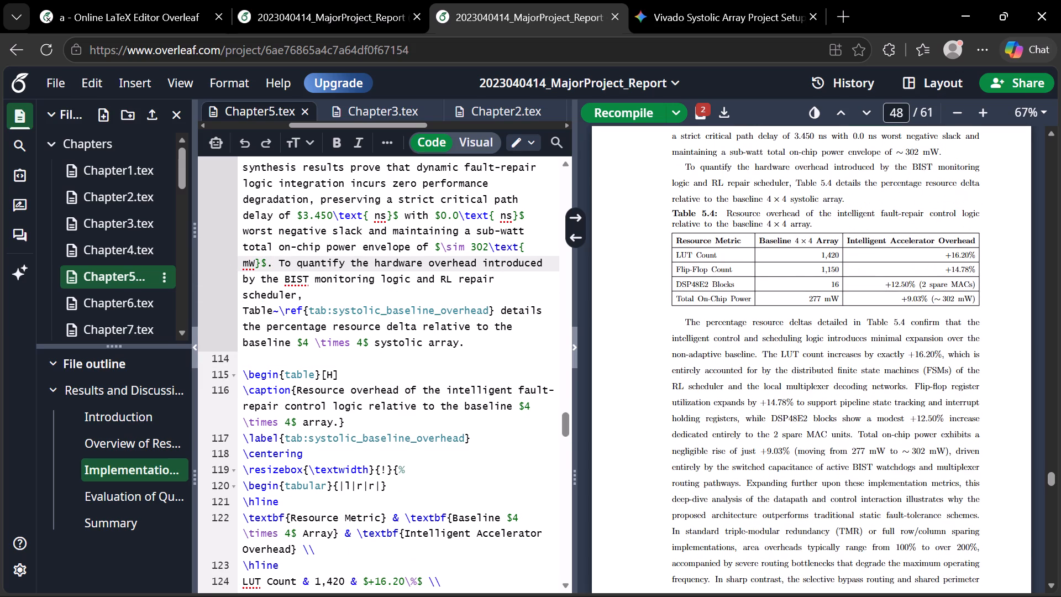
pyautogui.scroll(-4, 759, 430)
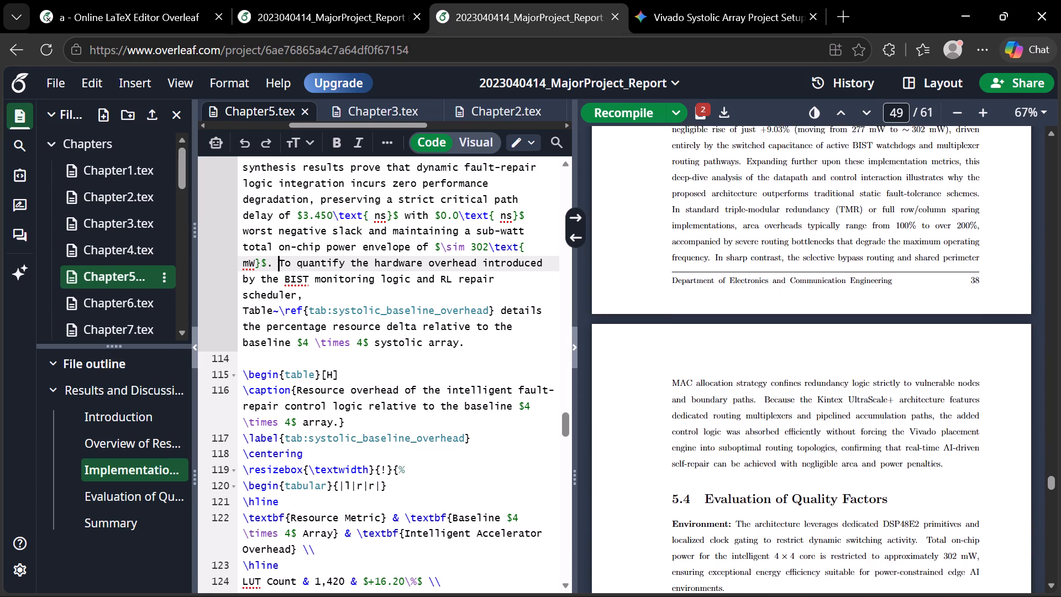
pyautogui.scroll(-8, 759, 430)
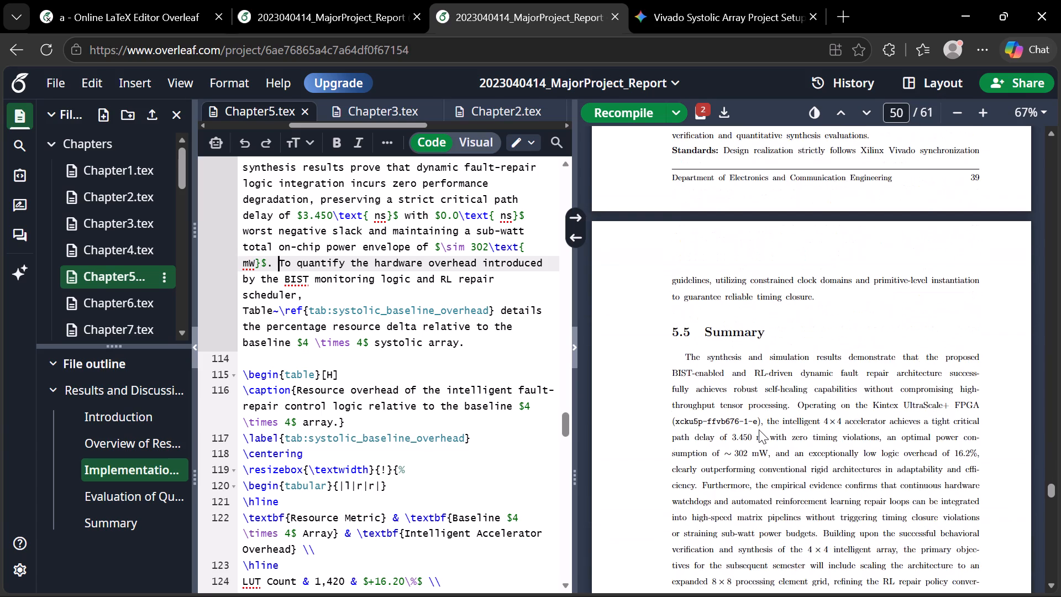
pyautogui.scroll(-7, 759, 430)
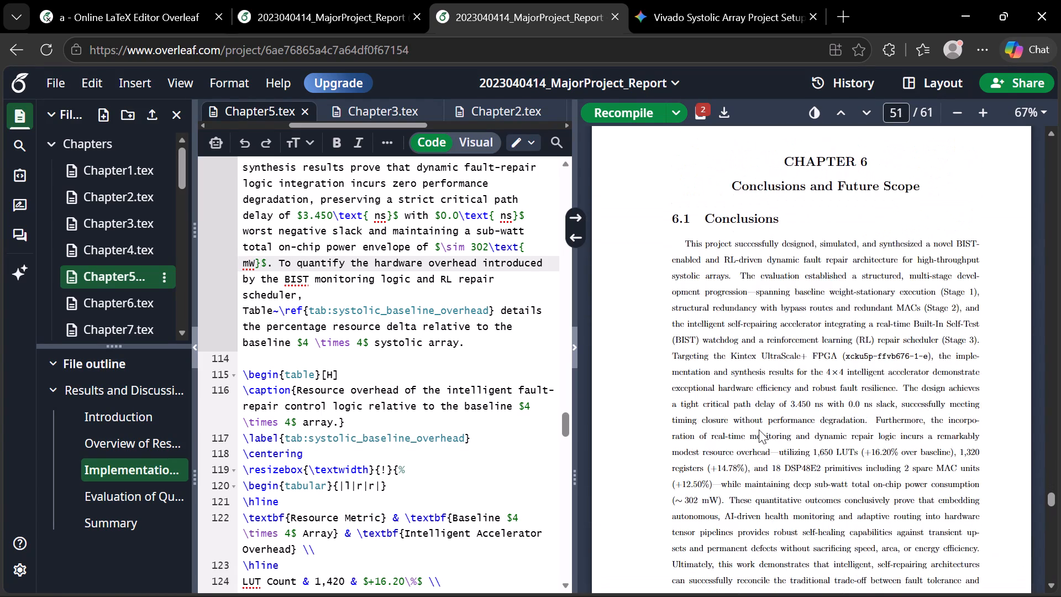
pyautogui.scroll(-4, 759, 430)
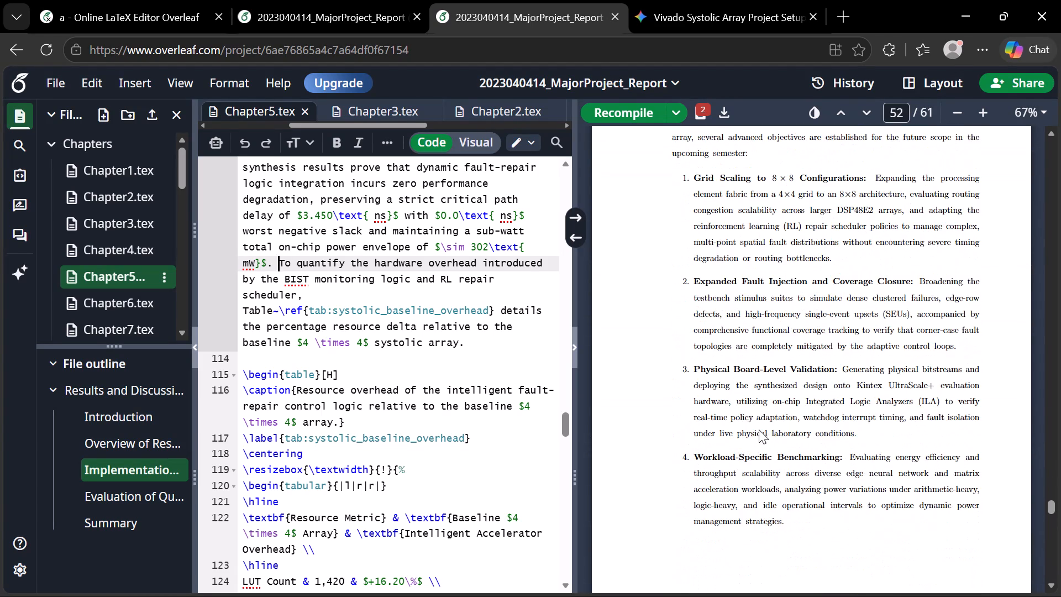
pyautogui.scroll(-6, 759, 430)
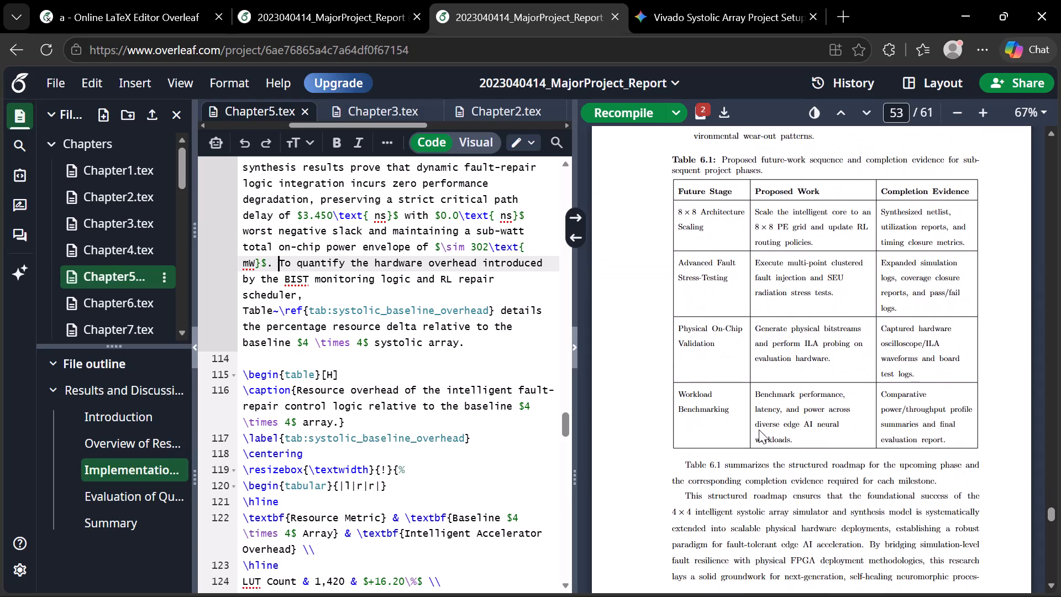
pyautogui.scroll(-2, 759, 430)
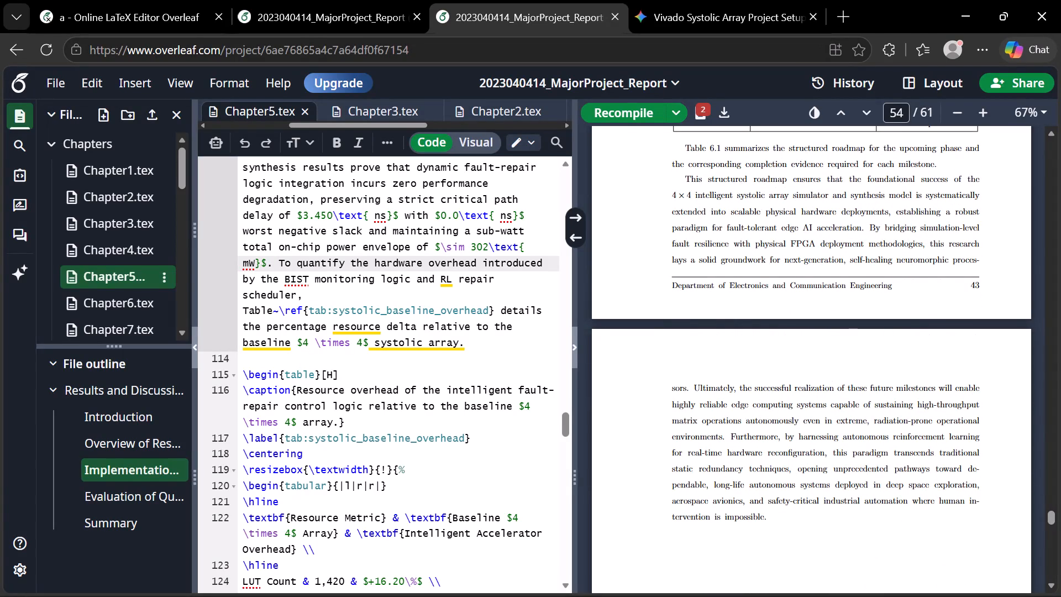
pyautogui.doubleClick(687, 180)
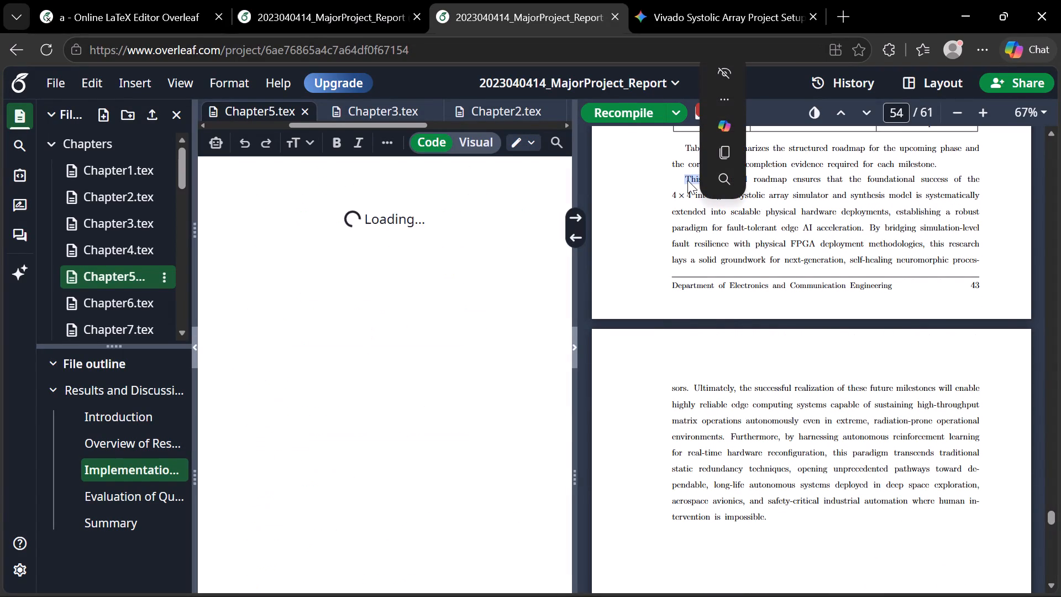
pyautogui.click(241, 369)
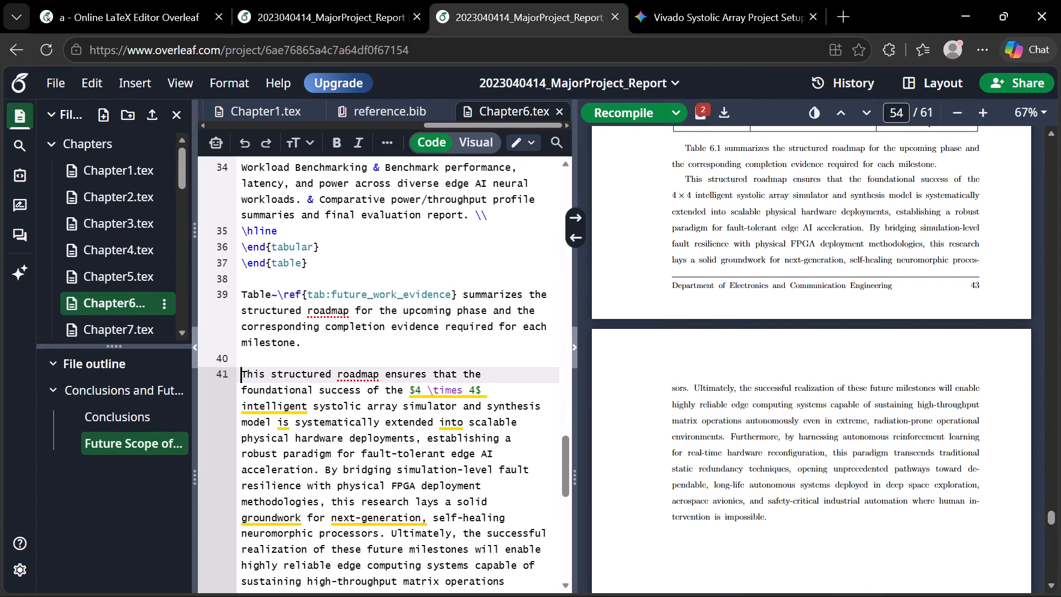
pyautogui.press('BackSpace')
pyautogui.press('BackSpace')
pyautogui.press('space')
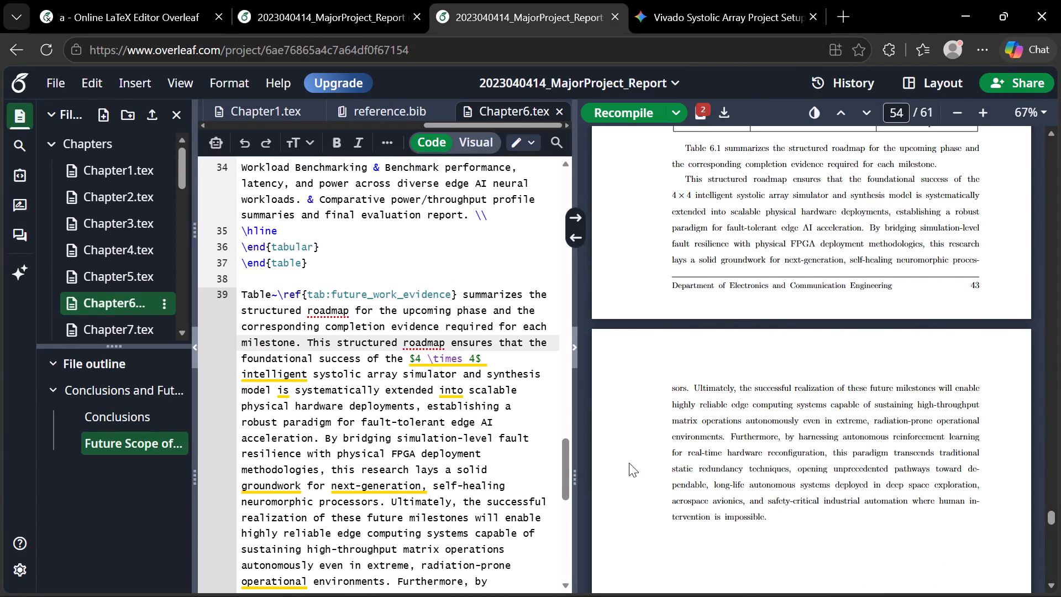
# Review the end of Chapter6.tex and the compiled pages from Chapter 6 back to Table 5.4 for paragraph and page layout.
pyautogui.scroll(-2, 399, 406)
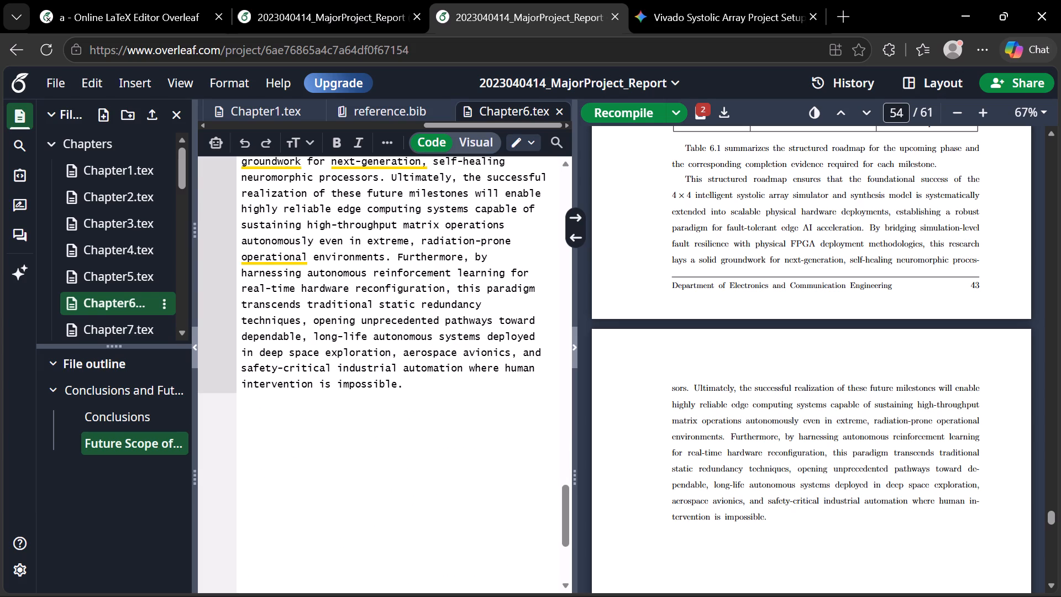
pyautogui.scroll(1, 414, 200)
pyautogui.scroll(4, 869, 215)
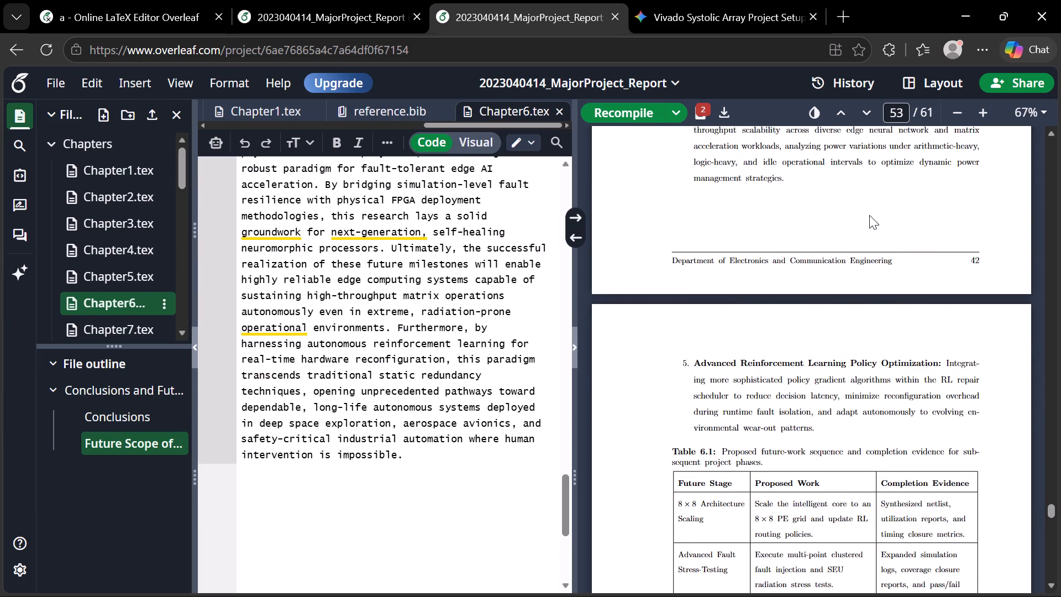
pyautogui.scroll(6, 869, 215)
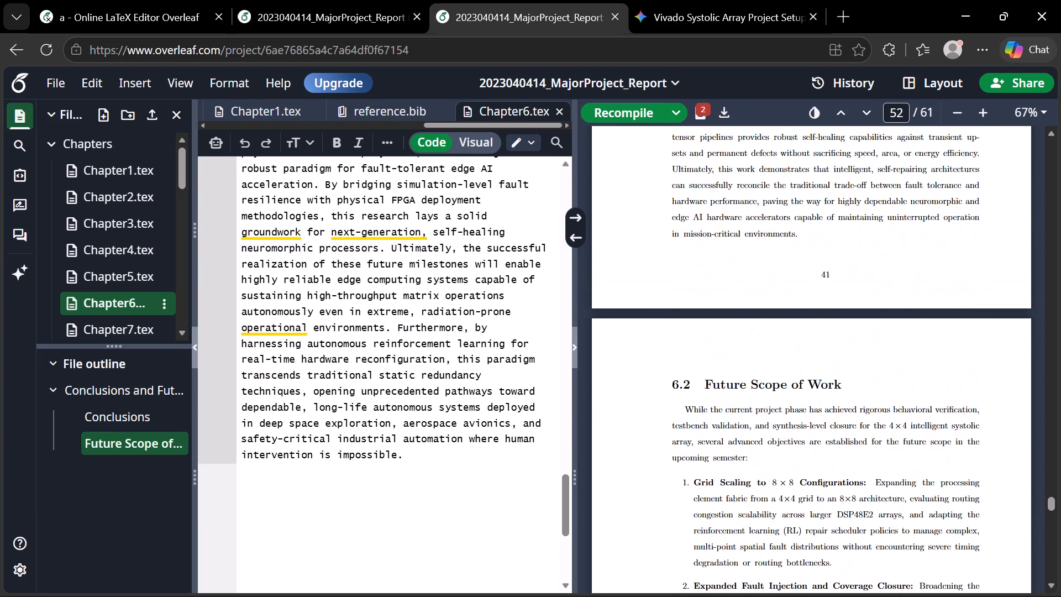
pyautogui.scroll(3, 869, 215)
pyautogui.hscroll(1, 869, 215)
pyautogui.scroll(2, 869, 215)
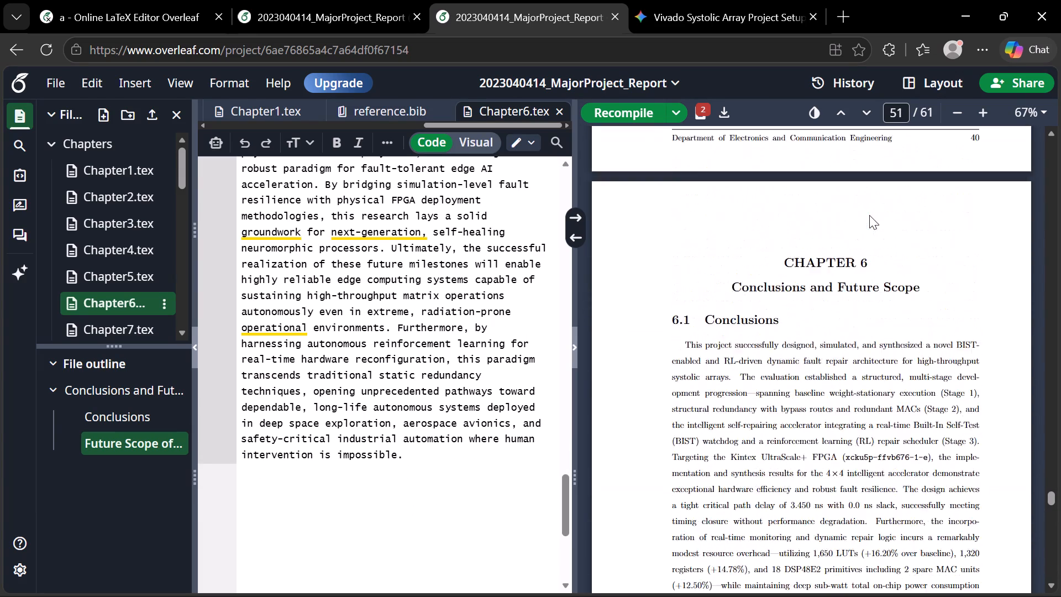
pyautogui.scroll(7, 869, 215)
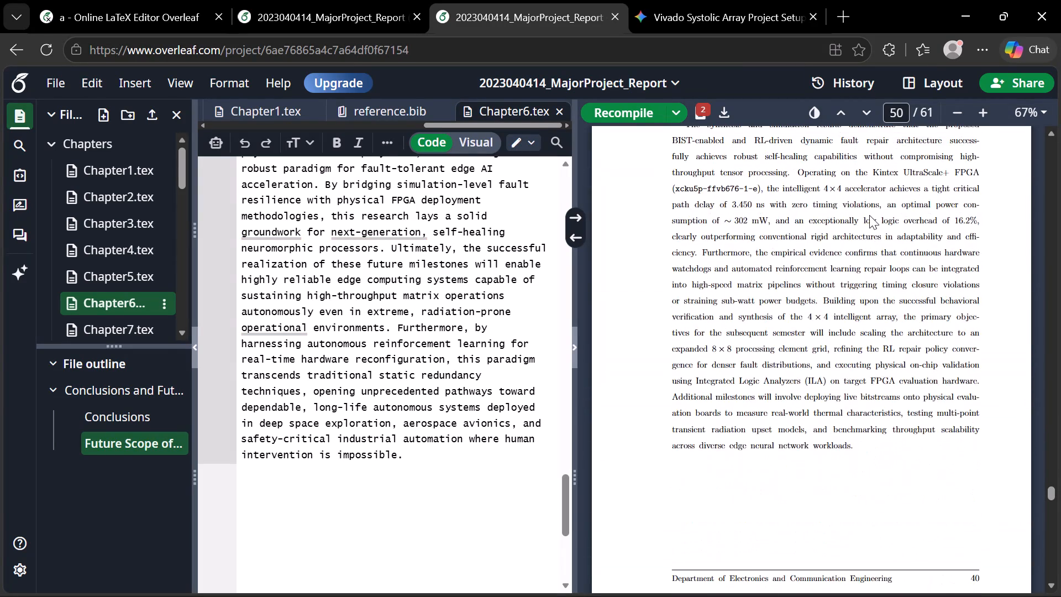
pyautogui.scroll(5, 869, 215)
pyautogui.scroll(-1, 869, 215)
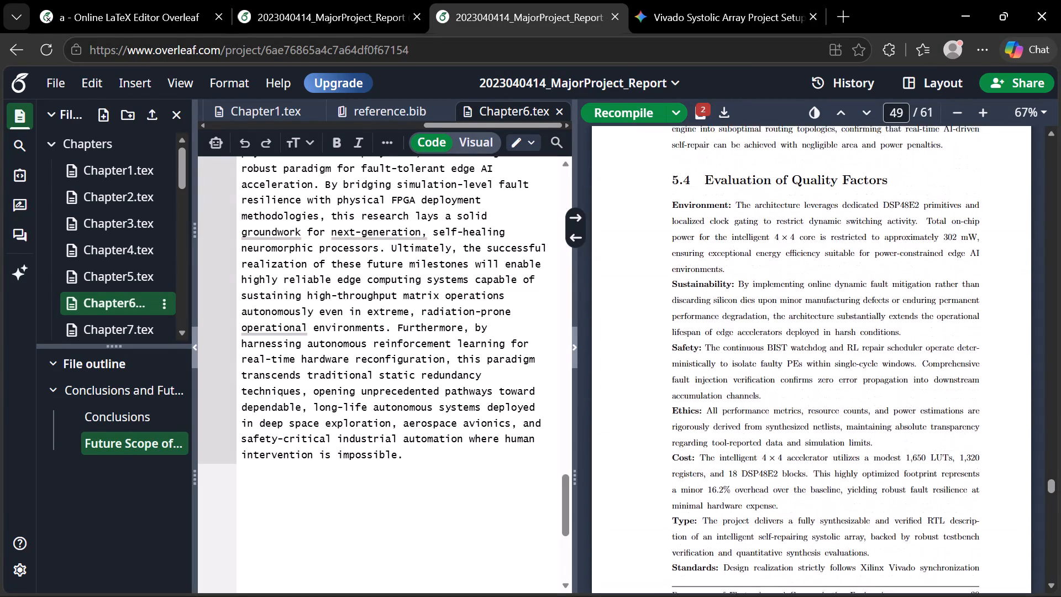
pyautogui.scroll(-2, 869, 215)
pyautogui.scroll(4, 869, 215)
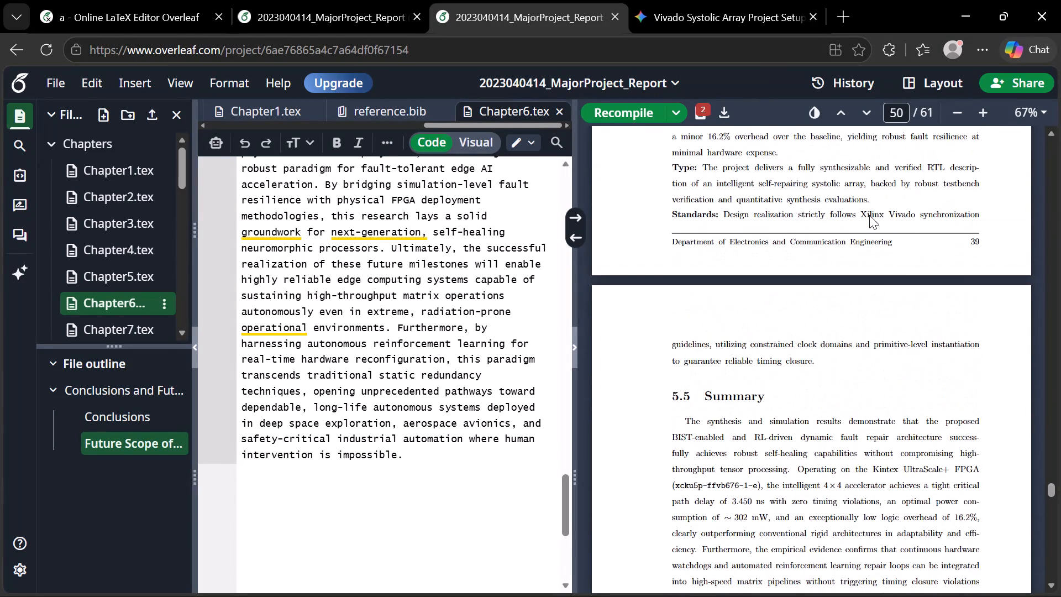
pyautogui.scroll(7, 869, 215)
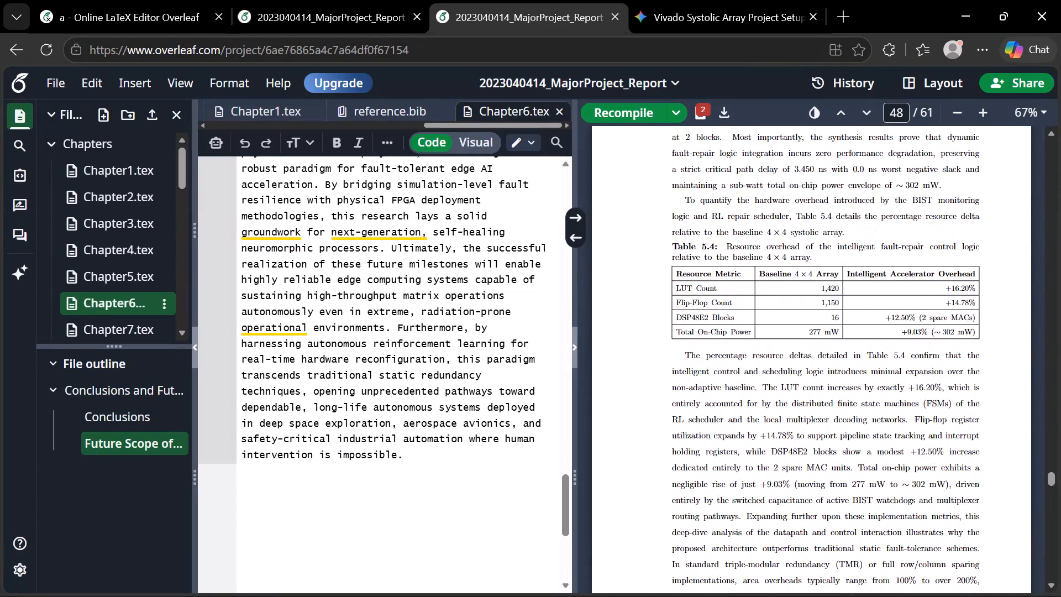
# In Chapter5.tex, insert \vspace{2mm} on its own line directly before Table 5.3 and recompile the report.
pyautogui.doubleClick(694, 357)
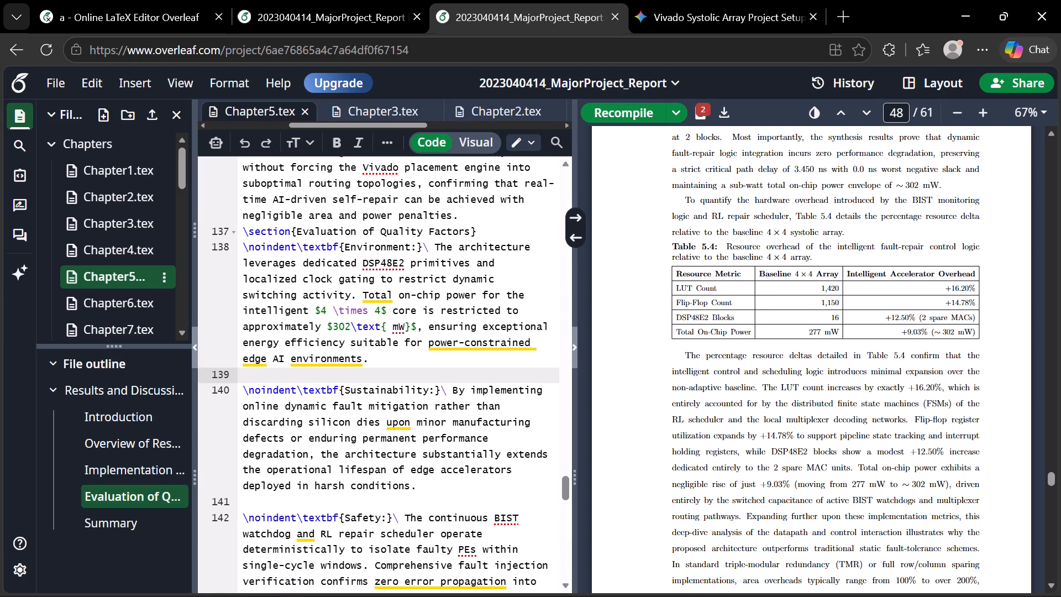
pyautogui.scroll(2, 358, 407)
pyautogui.doubleClick(714, 358)
pyautogui.scroll(6, 333, 317)
pyautogui.click(118, 469)
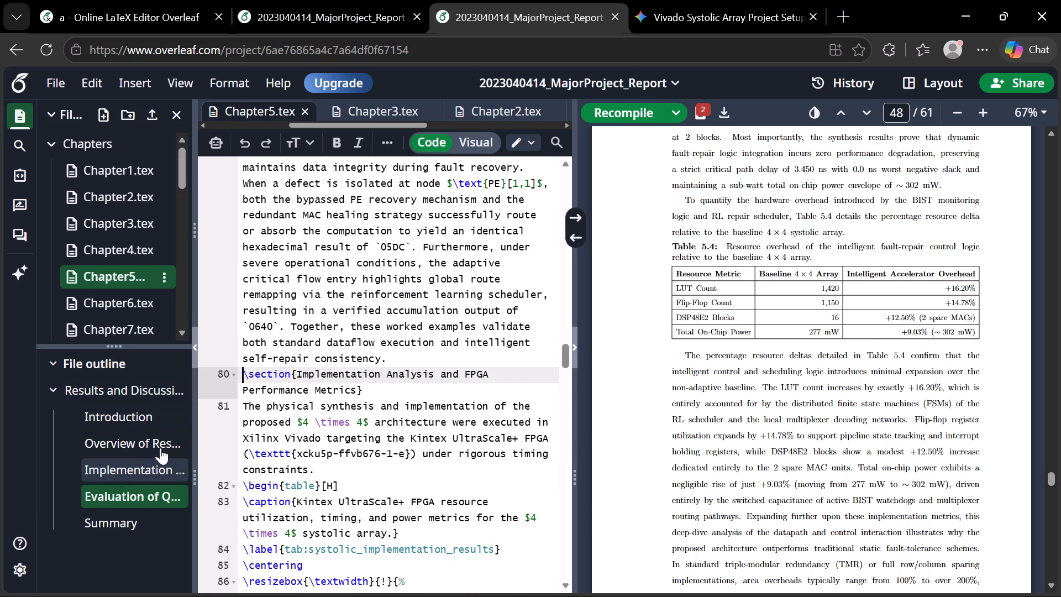
pyautogui.scroll(5, 666, 345)
pyautogui.hscroll(1, 666, 345)
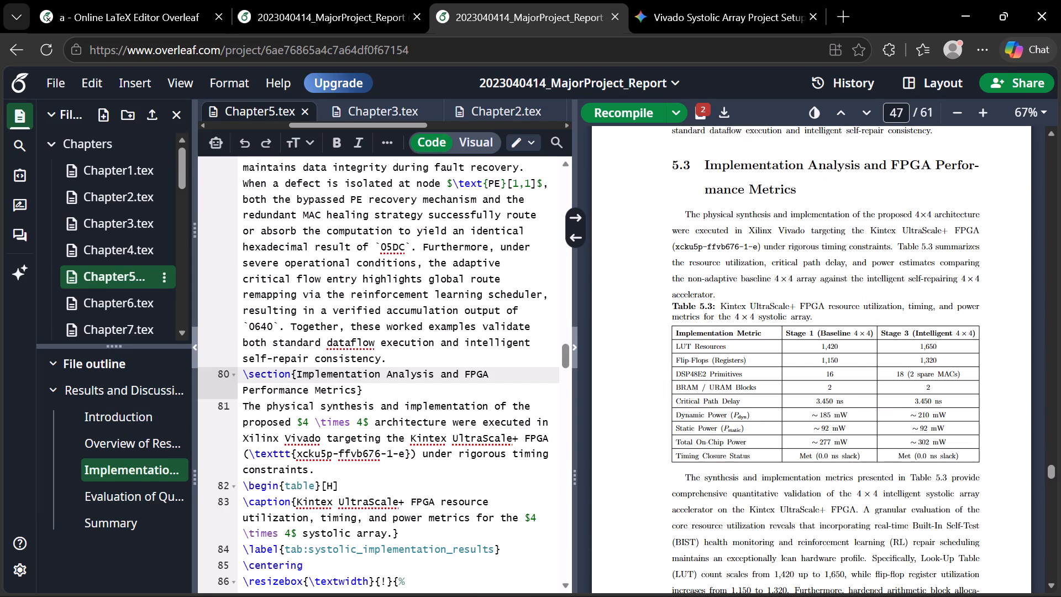
pyautogui.doubleClick(711, 294)
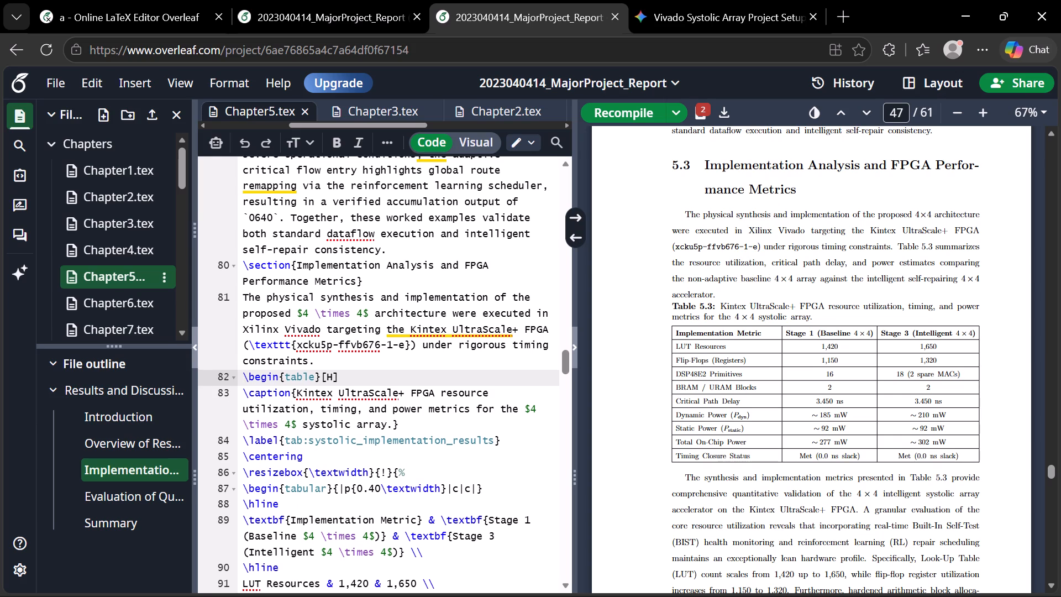
pyautogui.scroll(-1, 435, 336)
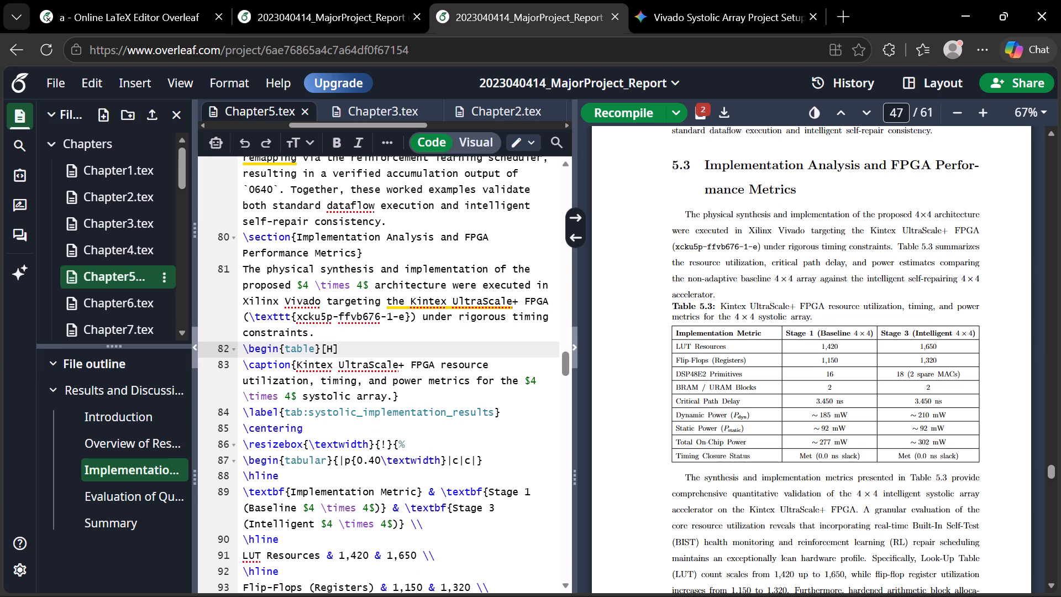
pyautogui.click(392, 335)
pyautogui.press('Return')
pyautogui.write('\\vspace')
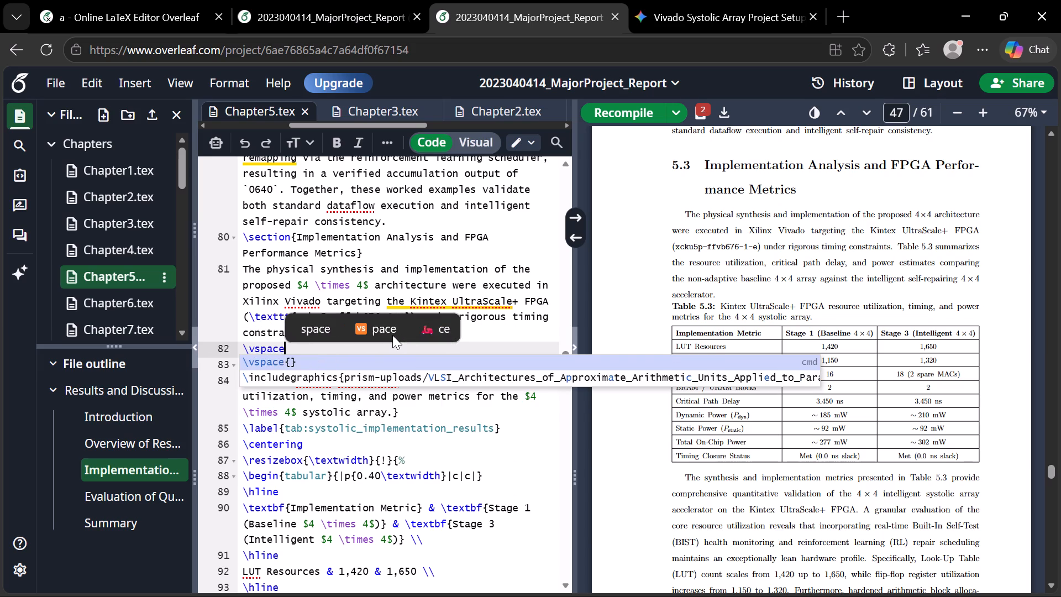
pyautogui.hotkey('shift', '{')
pyautogui.write('2mm')
pyautogui.click(619, 106)
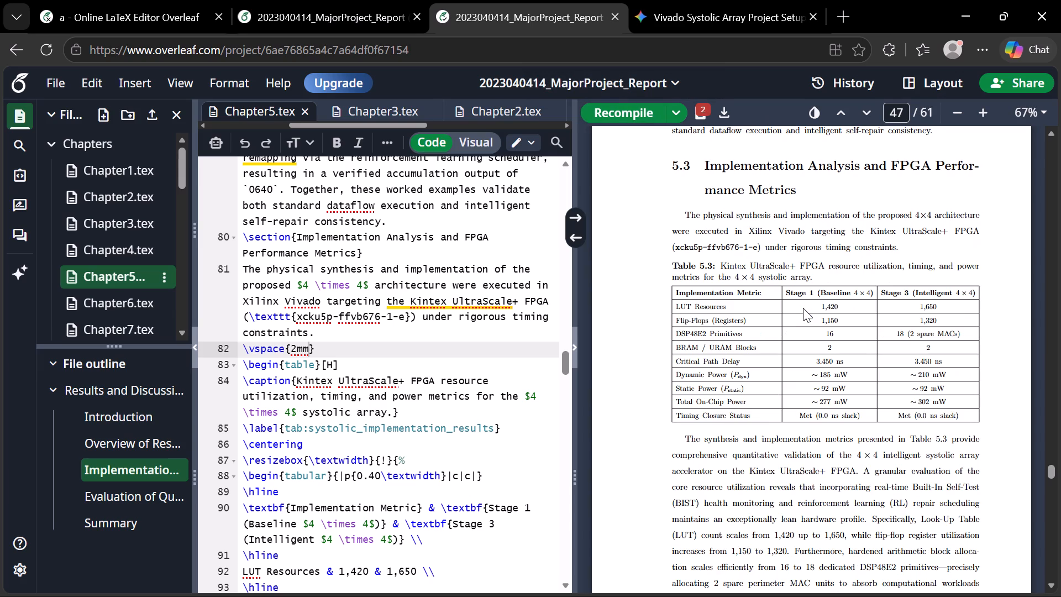
# Insert \vspace{2mm} between the end of Table 5.3 and the "The synthesis and implementation metrics" paragraph in Chapter5.tex.
pyautogui.scroll(-1, 803, 308)
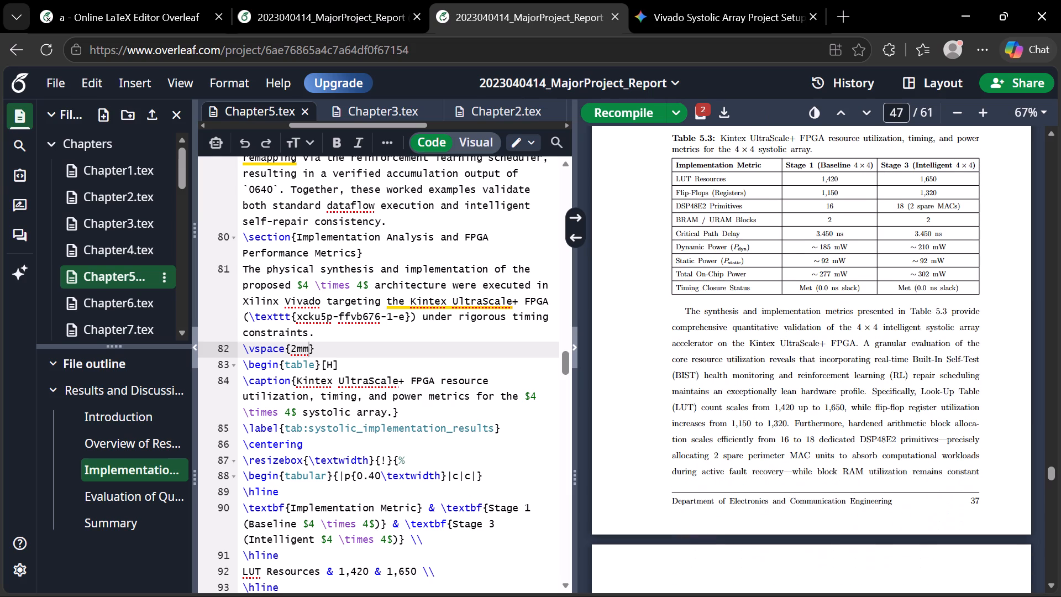
pyautogui.scroll(-4, 729, 315)
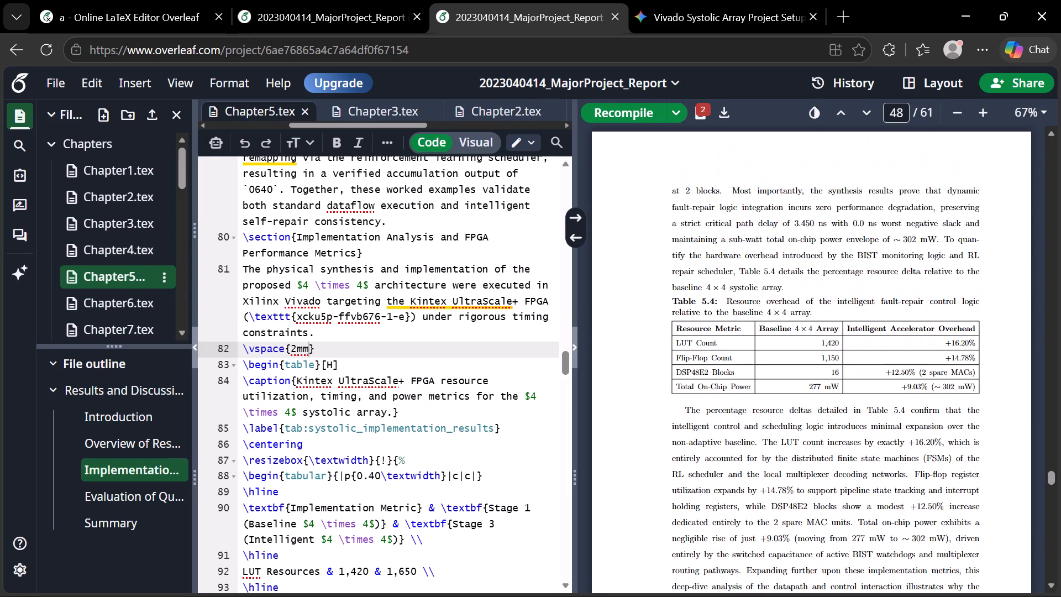
pyautogui.doubleClick(782, 290)
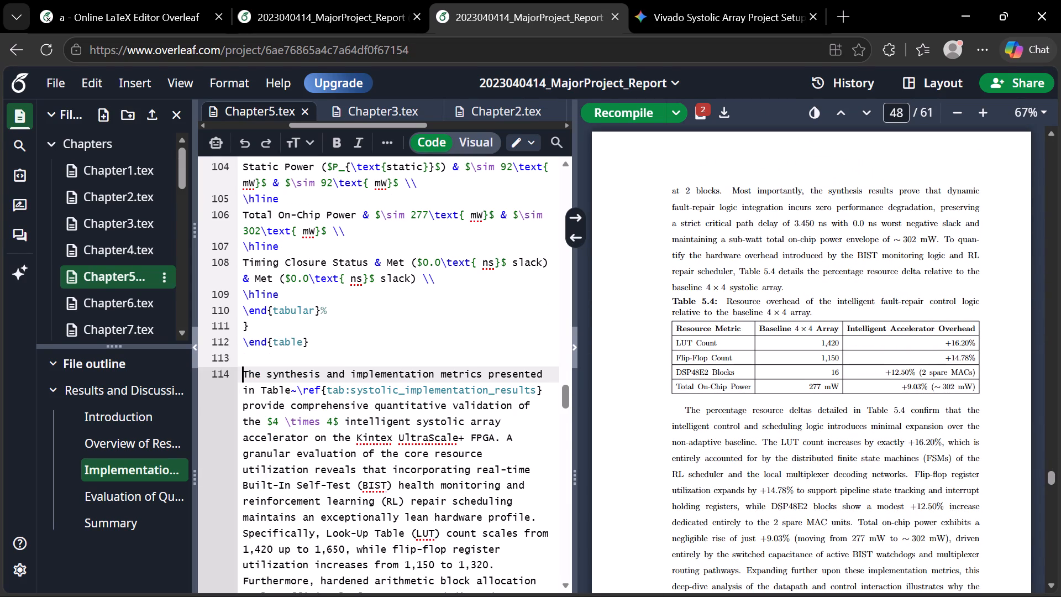
pyautogui.click(428, 355)
pyautogui.write('\\vspace{')
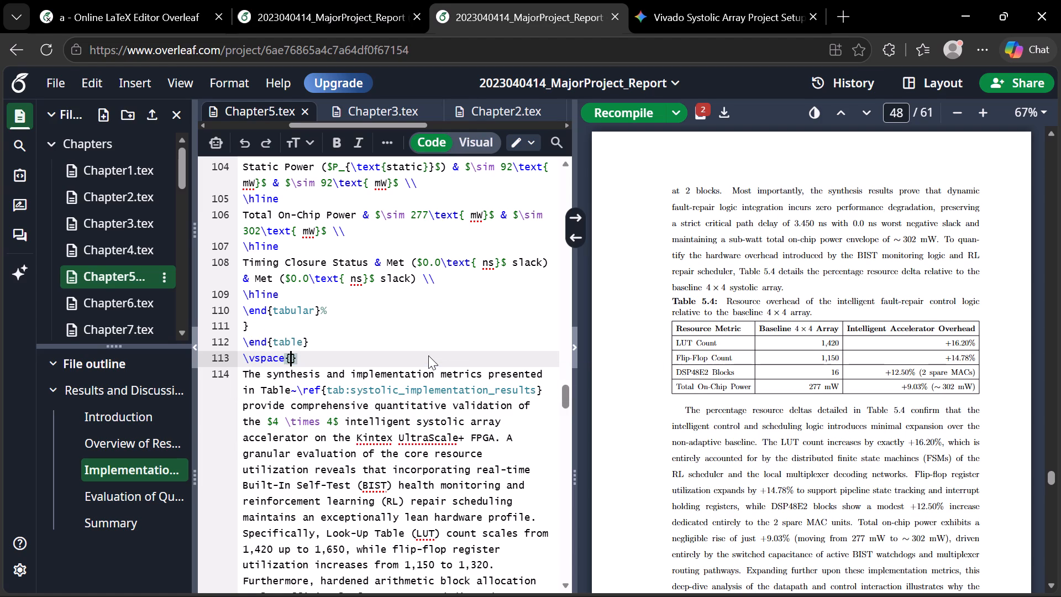
pyautogui.write('2mm')
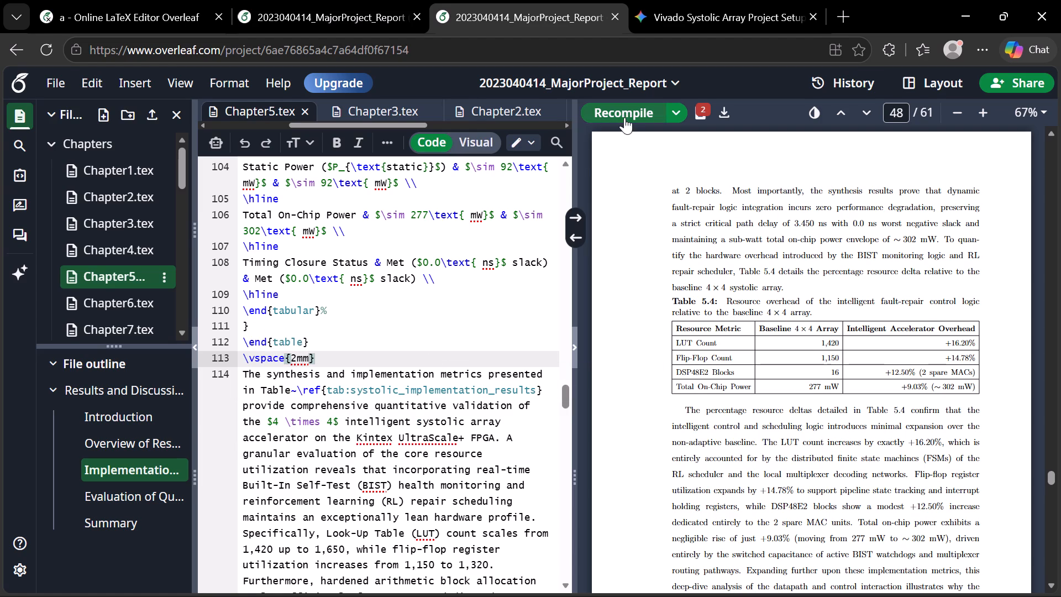
# Join the "The subsequent rows demonstrate" paragraph below Table 5.2 to the end of its preceding paragraph, separated by a space.
pyautogui.scroll(-4, 692, 266)
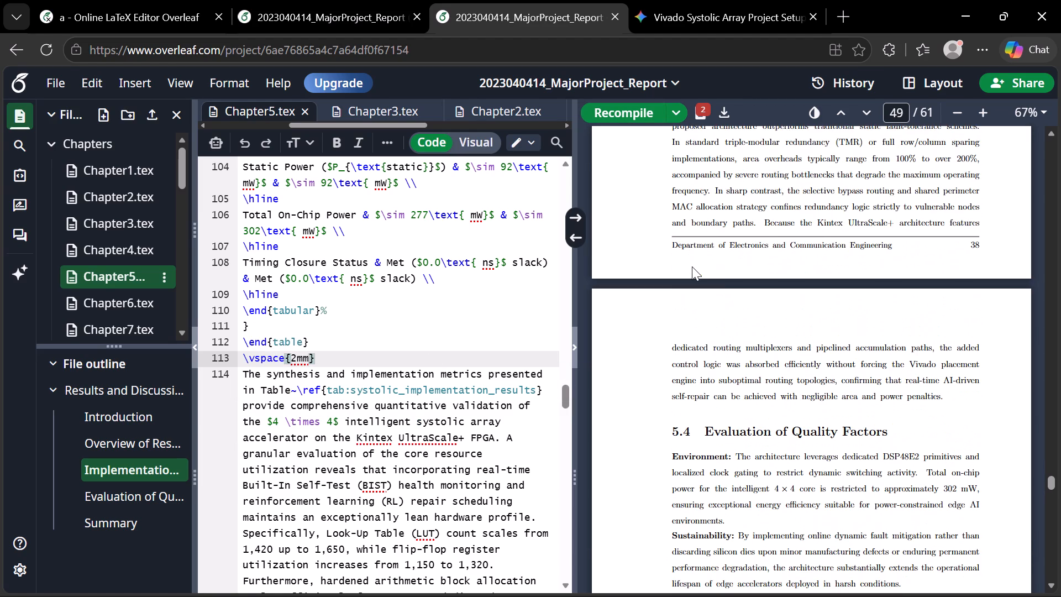
pyautogui.hscroll(1, 692, 266)
pyautogui.scroll(5, 692, 266)
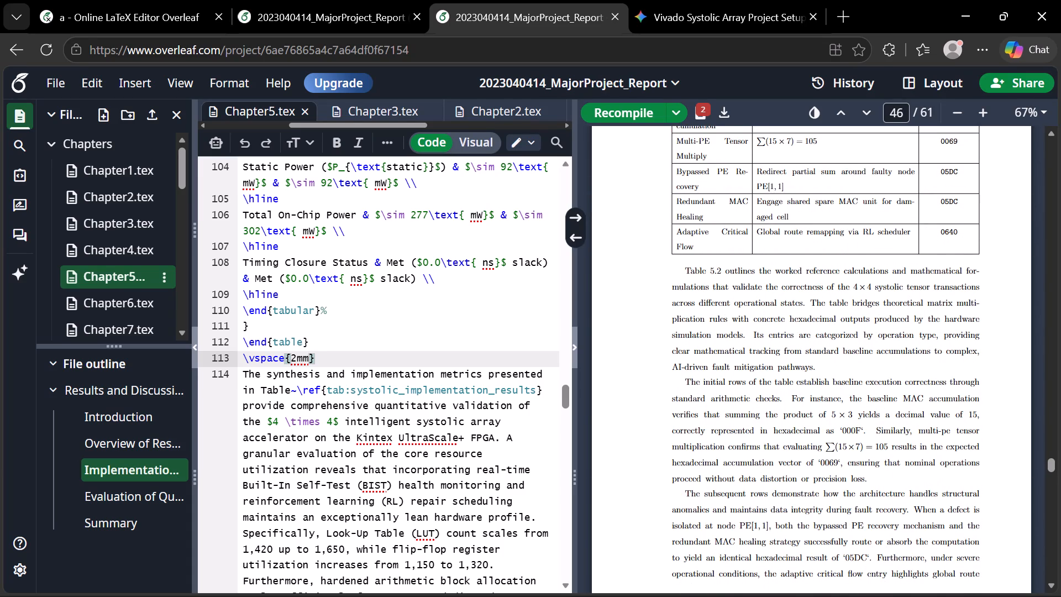
pyautogui.doubleClick(688, 379)
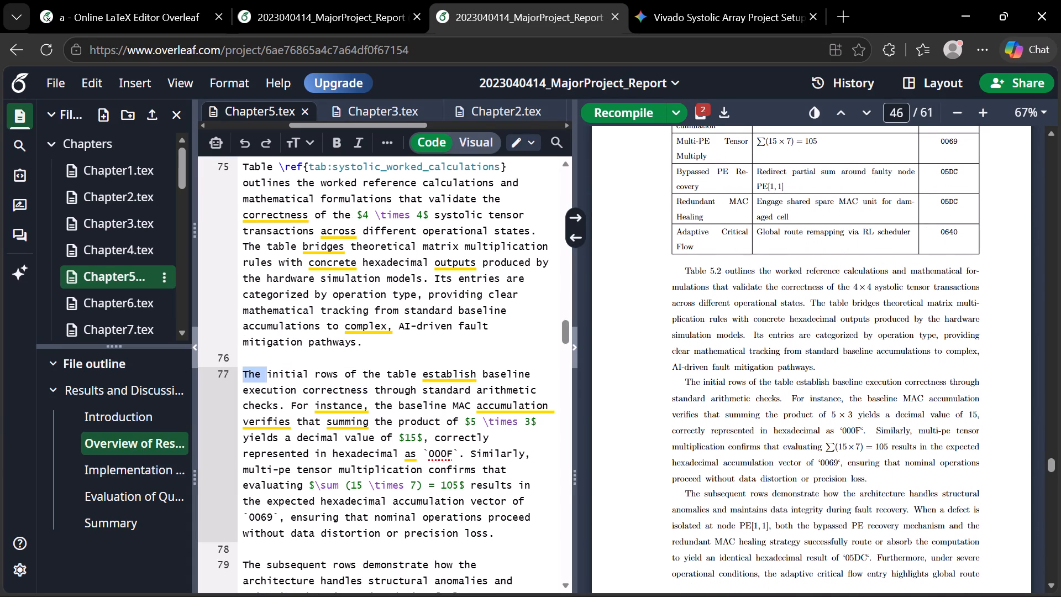
pyautogui.click(243, 565)
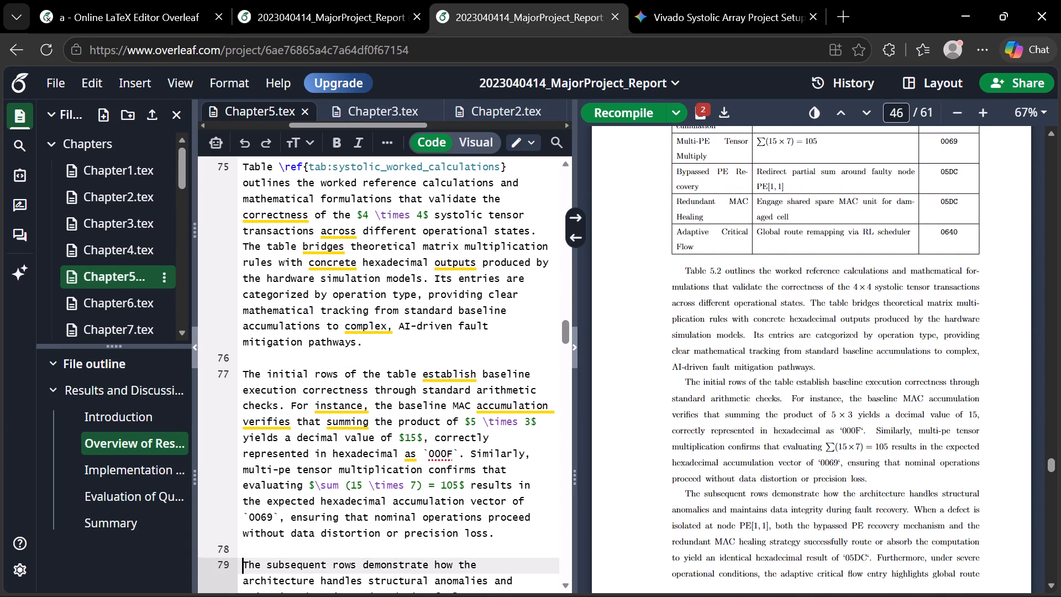
pyautogui.press('BackSpace')
pyautogui.press('BackSpace')
pyautogui.press('space')
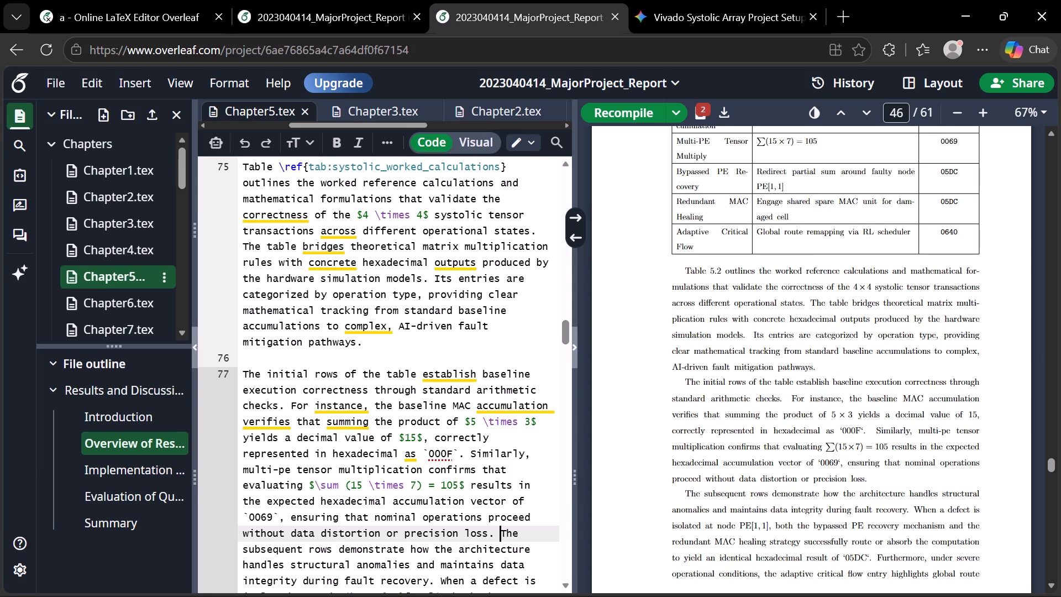
# Review the compiled pages from Table 5.2 back to Table 5.1 for paragraph breaks and spacing around the tables.
pyautogui.scroll(4, 808, 489)
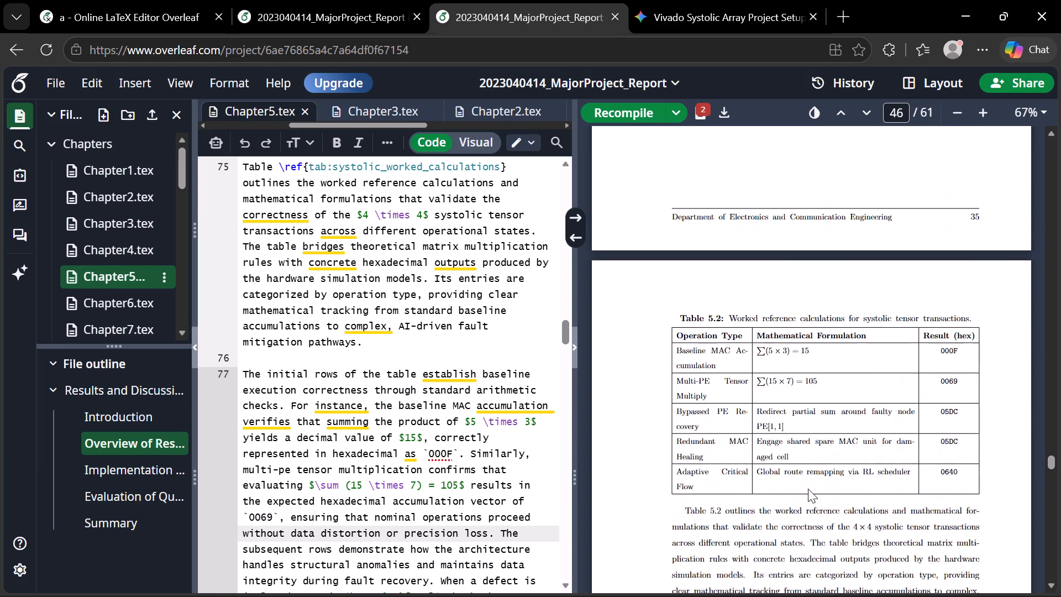
pyautogui.scroll(5, 808, 489)
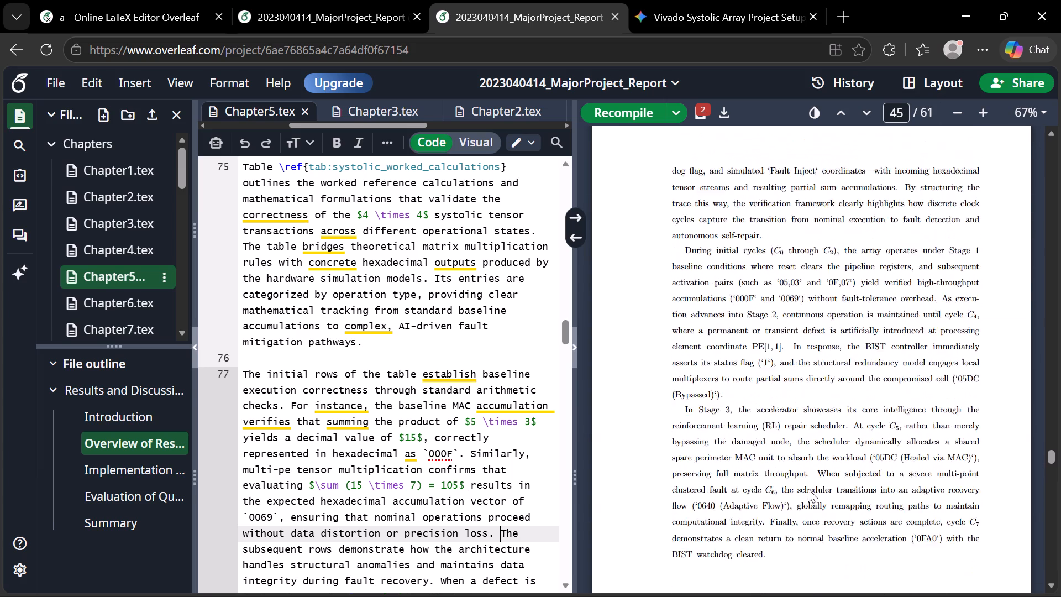
pyautogui.scroll(1, 808, 489)
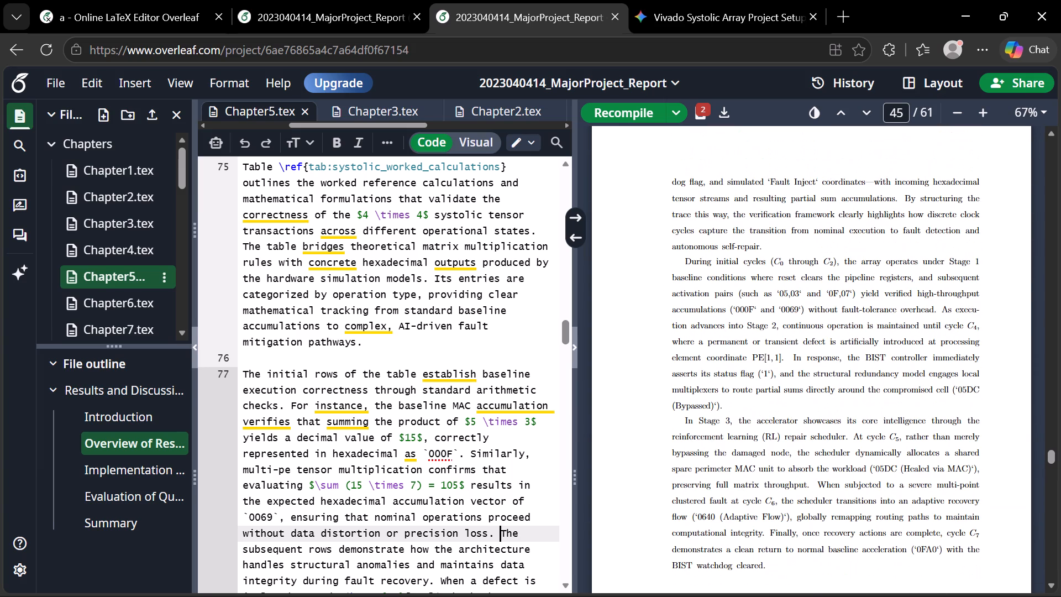
pyautogui.doubleClick(687, 260)
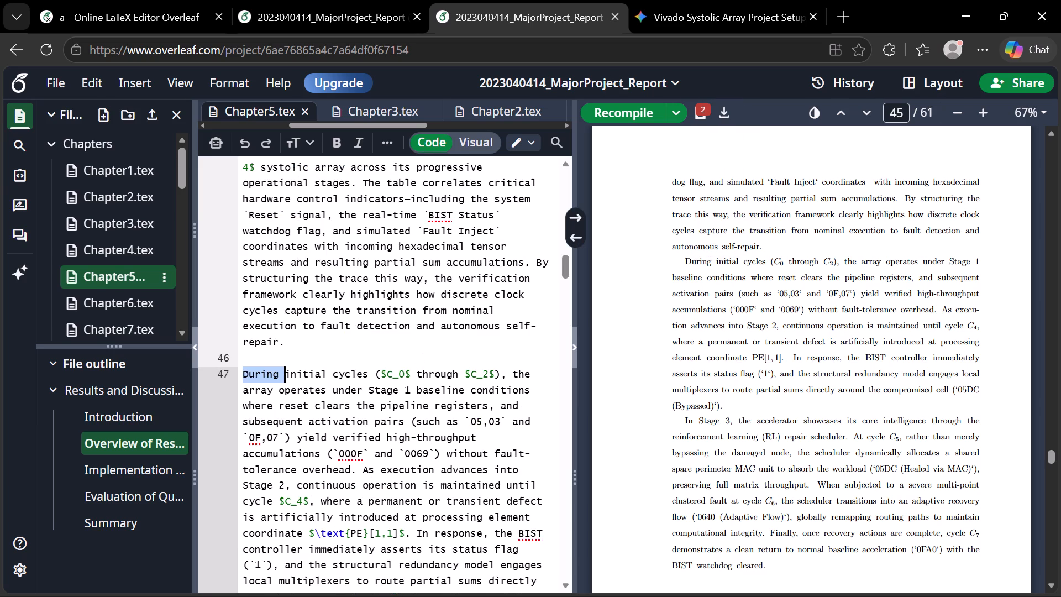
pyautogui.scroll(-3, 686, 425)
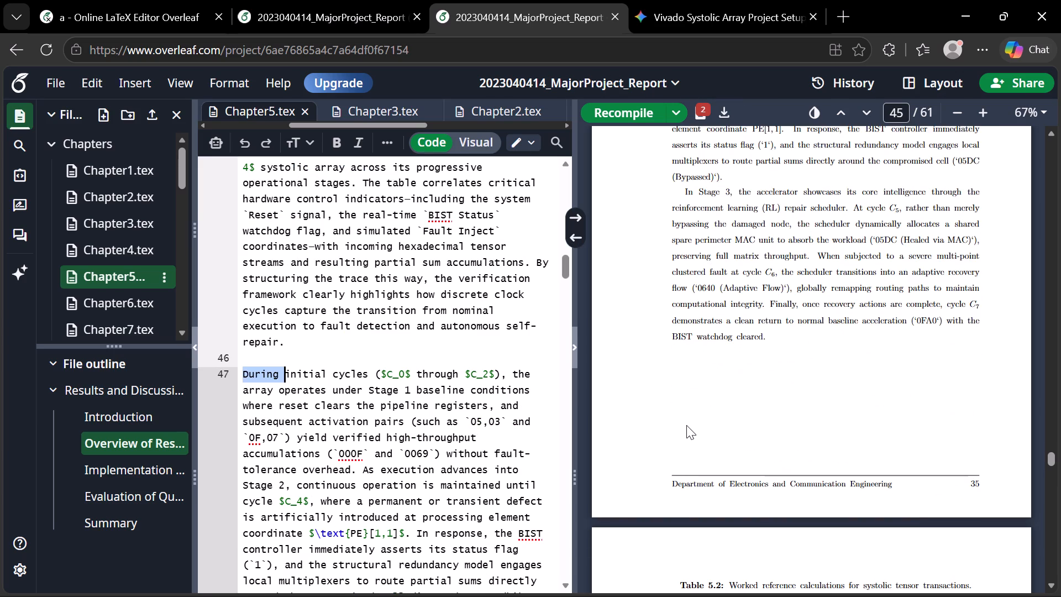
pyautogui.scroll(5, 686, 425)
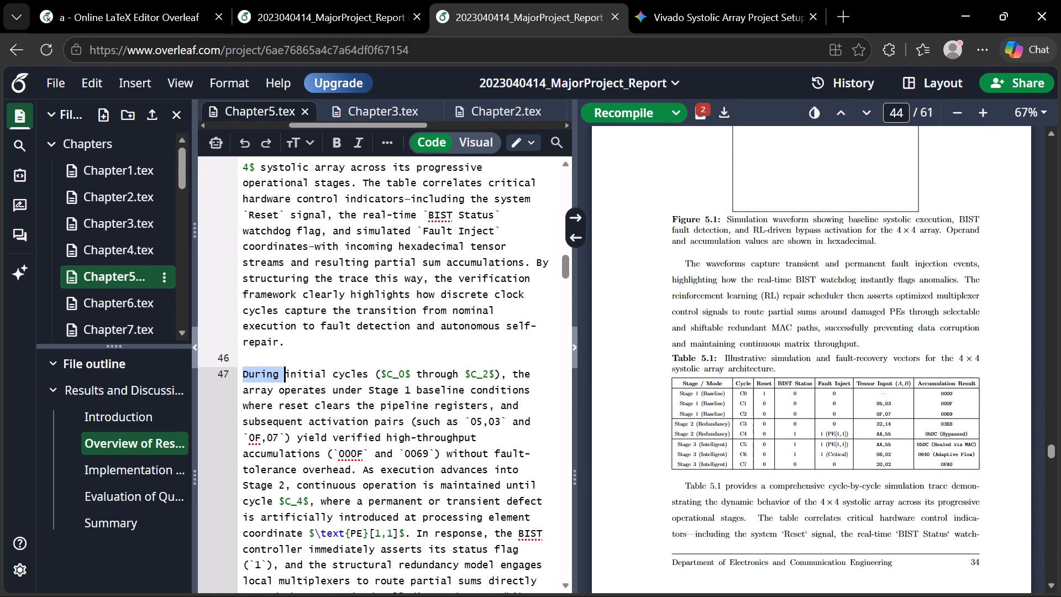
# Insert \vspace{2mm} on the blank line directly before Table 5.1 in Chapter5.tex.
pyautogui.doubleClick(847, 345)
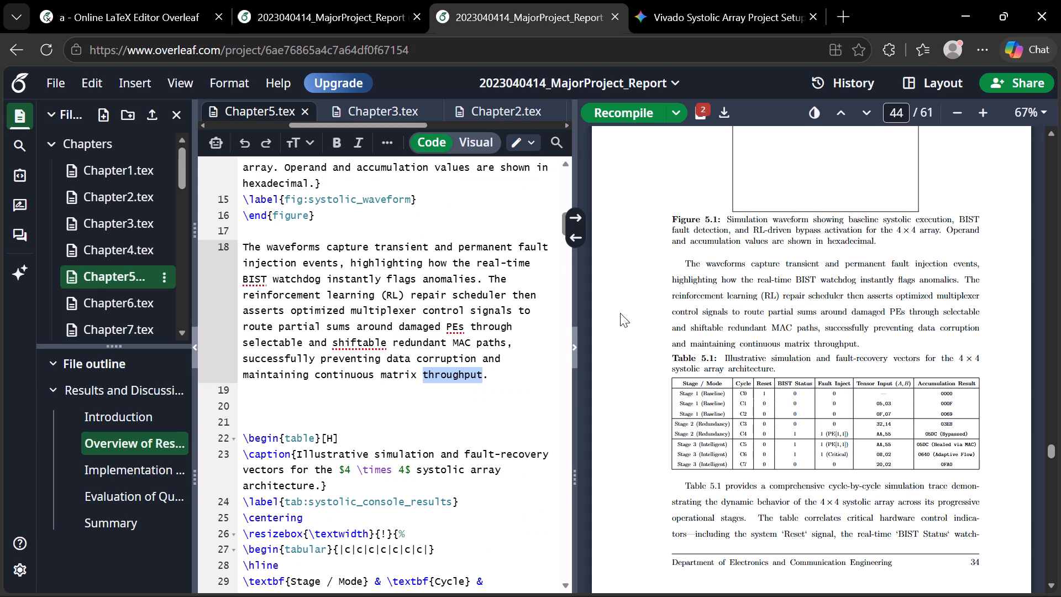
pyautogui.click(460, 407)
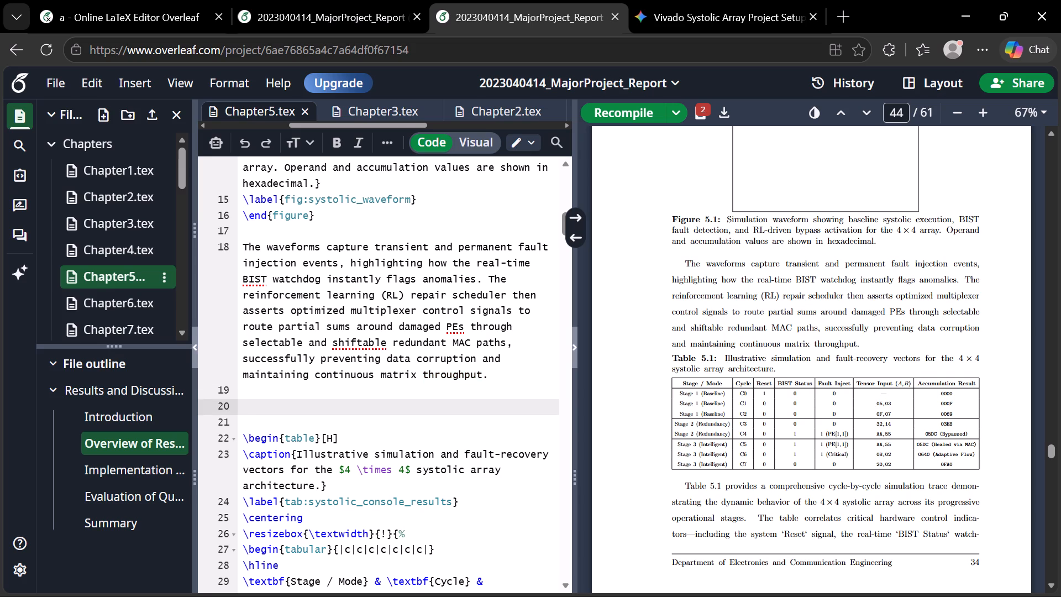
pyautogui.click(451, 421)
pyautogui.write('\\vspace')
pyautogui.hotkey('shift', '{')
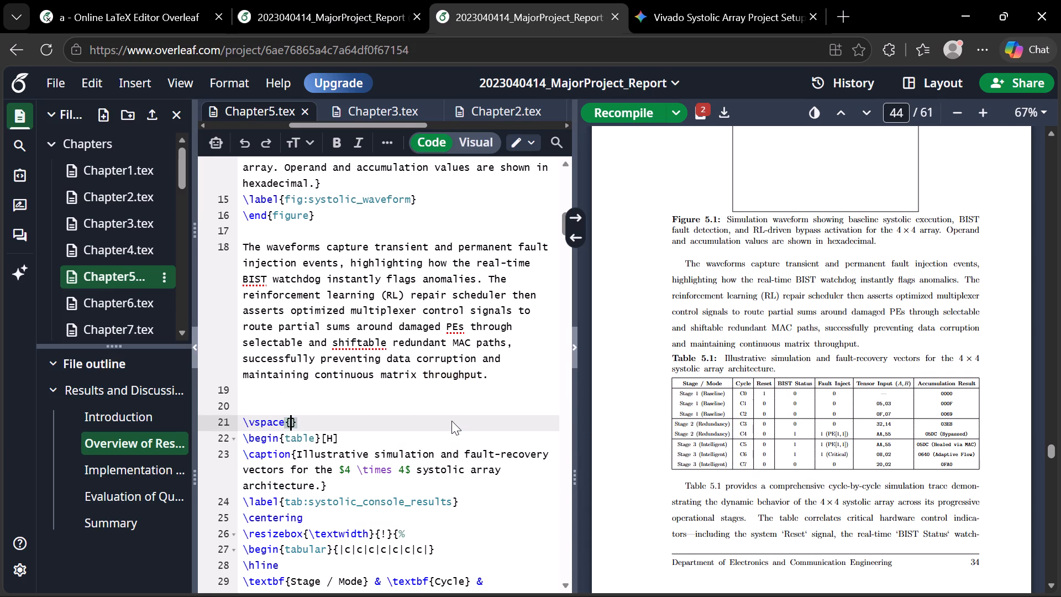
pyautogui.write('2mm')
# Recompile the report and check the Chapter 5 opening pages and the spacing around Table 5.1.
pyautogui.scroll(1, 803, 339)
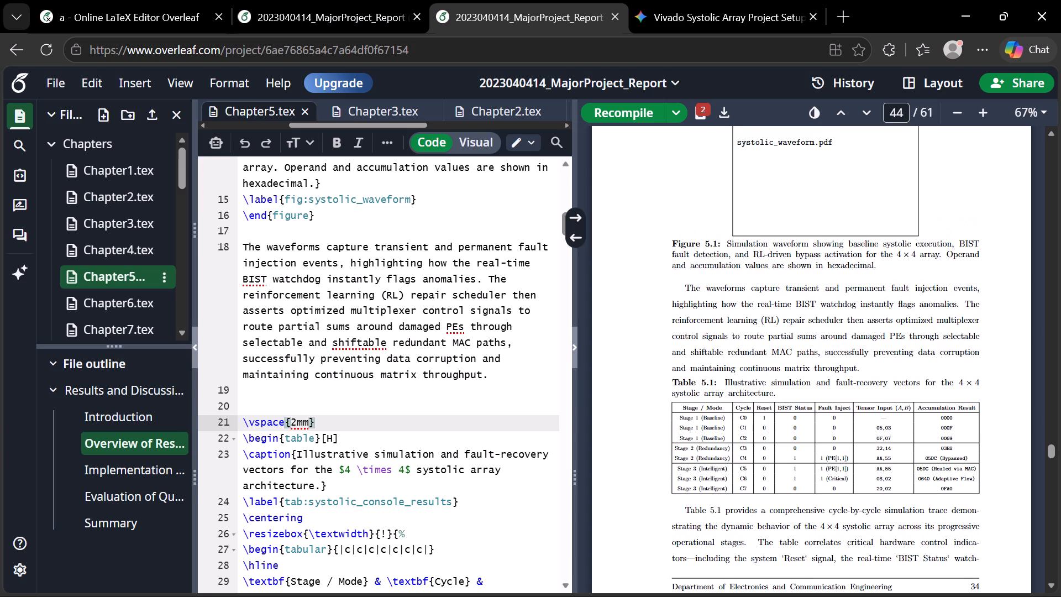
pyautogui.scroll(5, 803, 339)
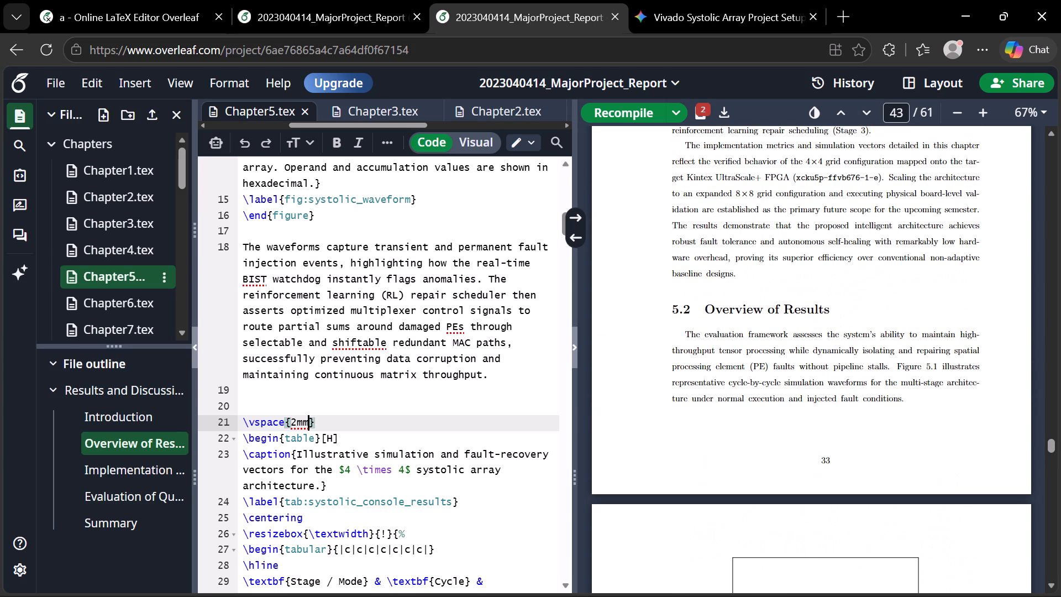
pyautogui.scroll(2, 803, 339)
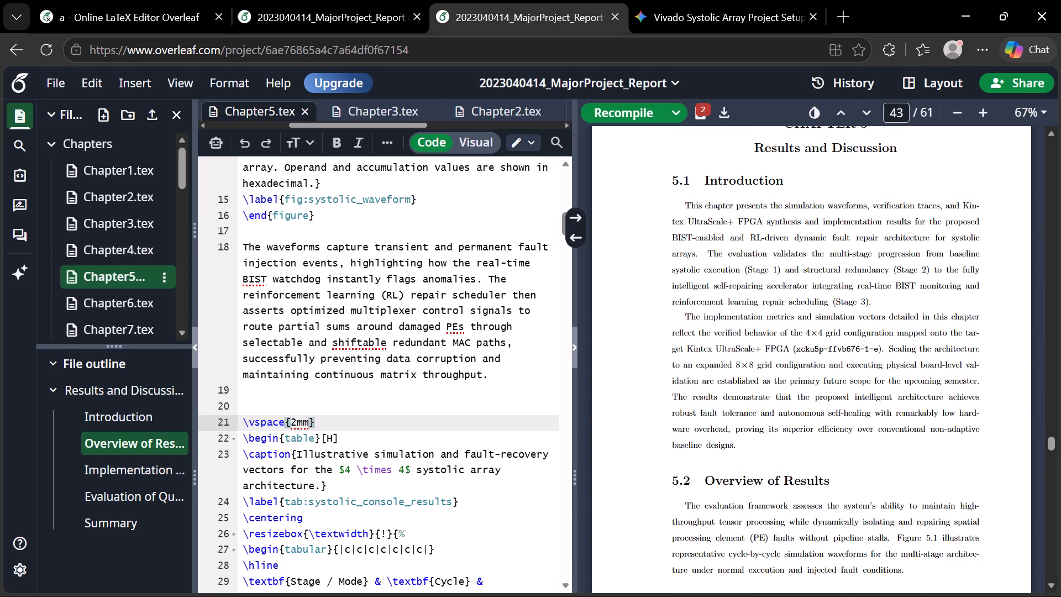
pyautogui.click(627, 109)
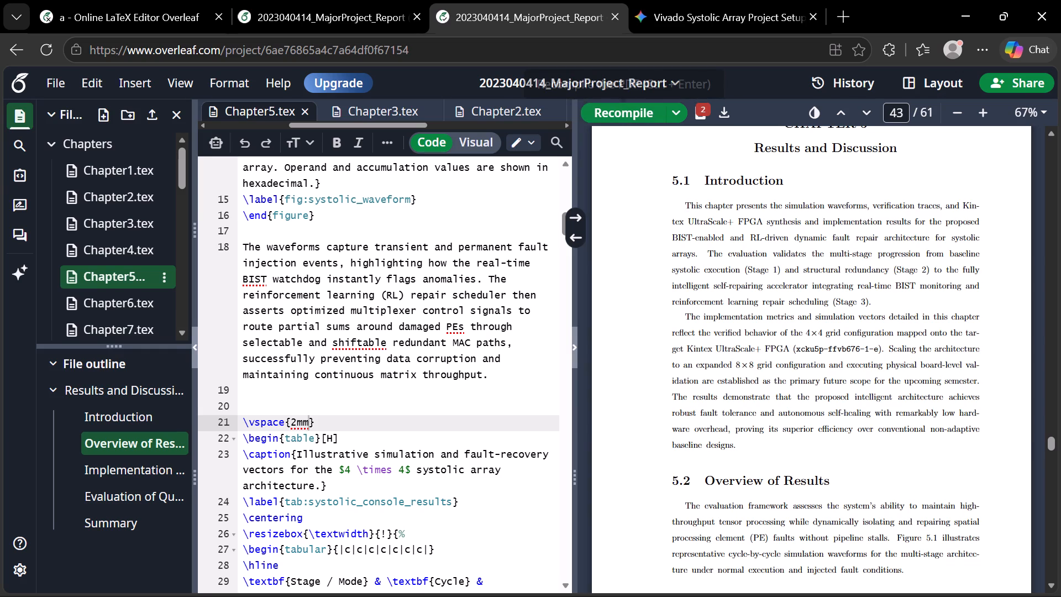
pyautogui.scroll(-5, 766, 369)
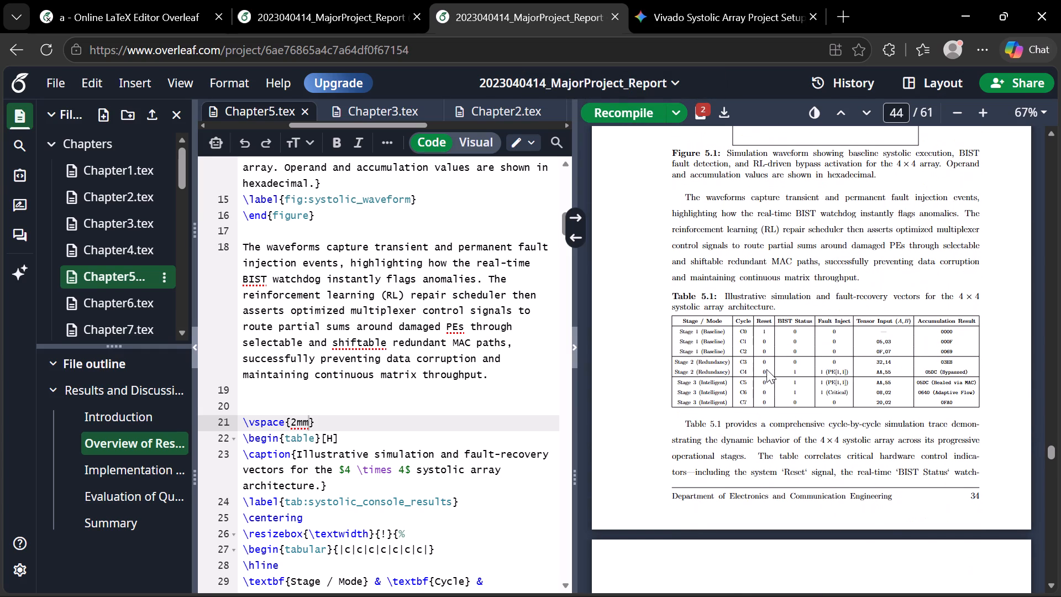
pyautogui.scroll(-1, 766, 369)
pyautogui.scroll(1, 766, 369)
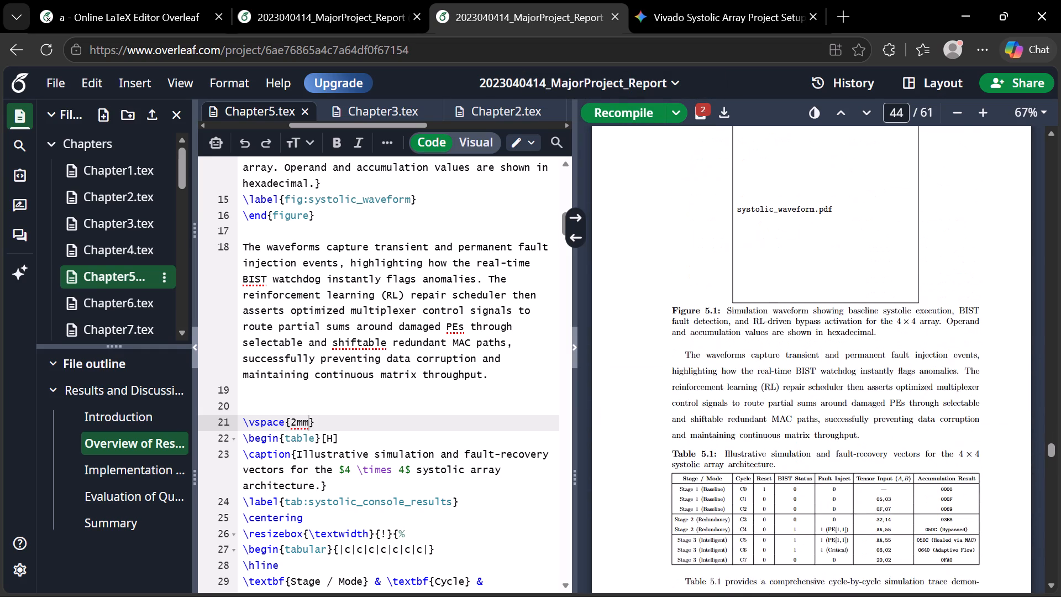
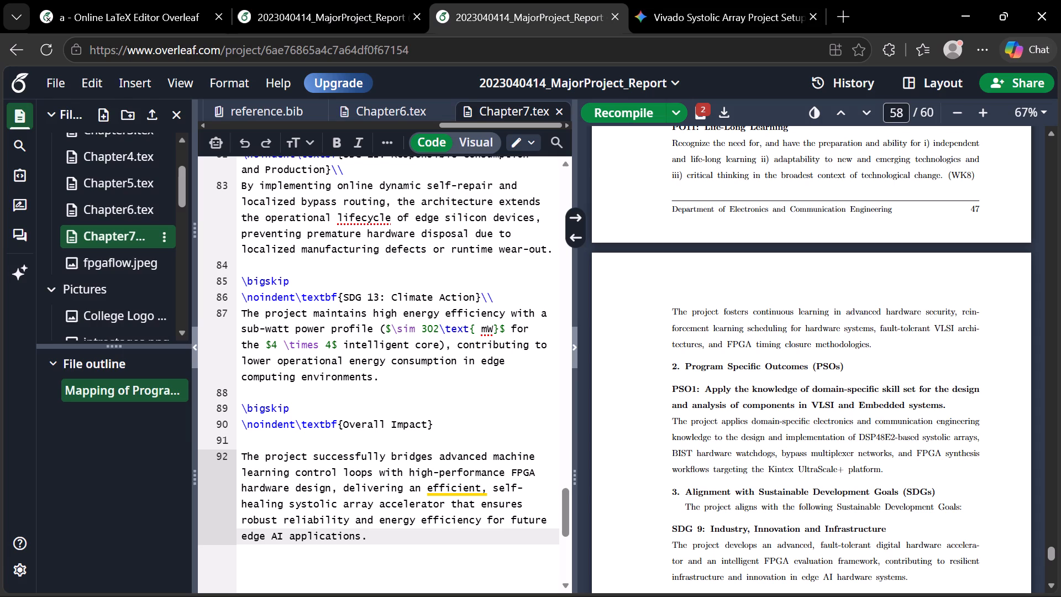
pyautogui.hotkey('ctrl', 'a')
pyautogui.hotkey('ctrl', 'v')
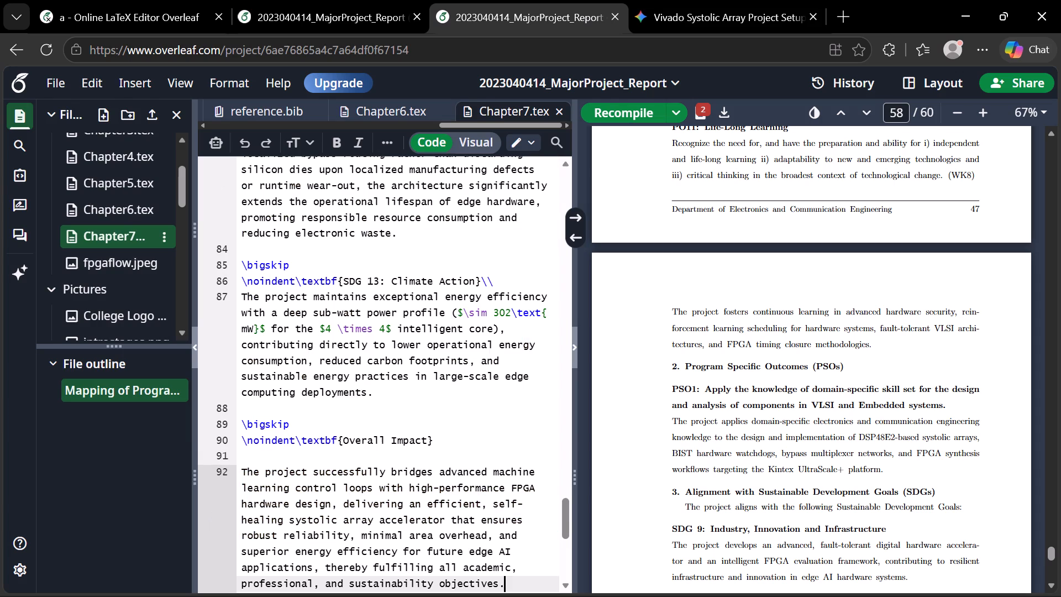
pyautogui.hotkey('ctrl', 's')
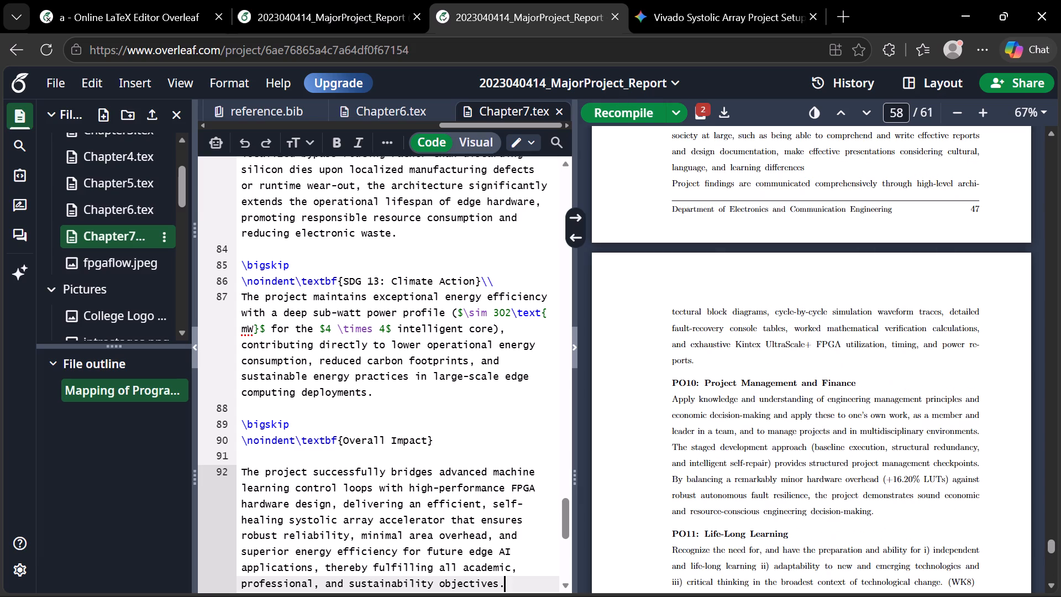
# Review the recompiled Chapter 7 mapping pages through to the references, checking content length and page breaks.
pyautogui.scroll(-3, 883, 337)
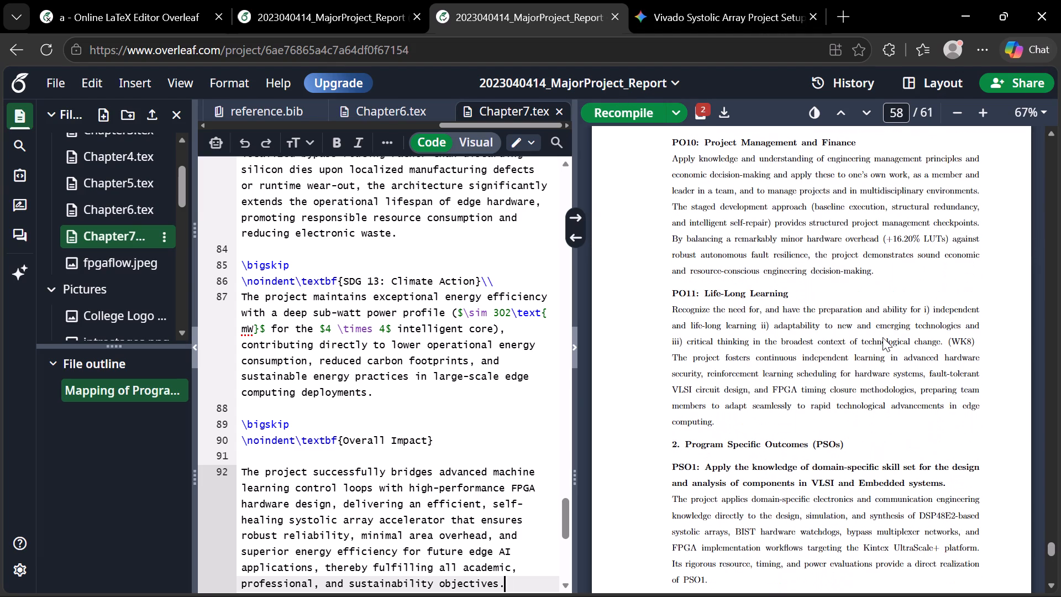
pyautogui.scroll(-4, 883, 337)
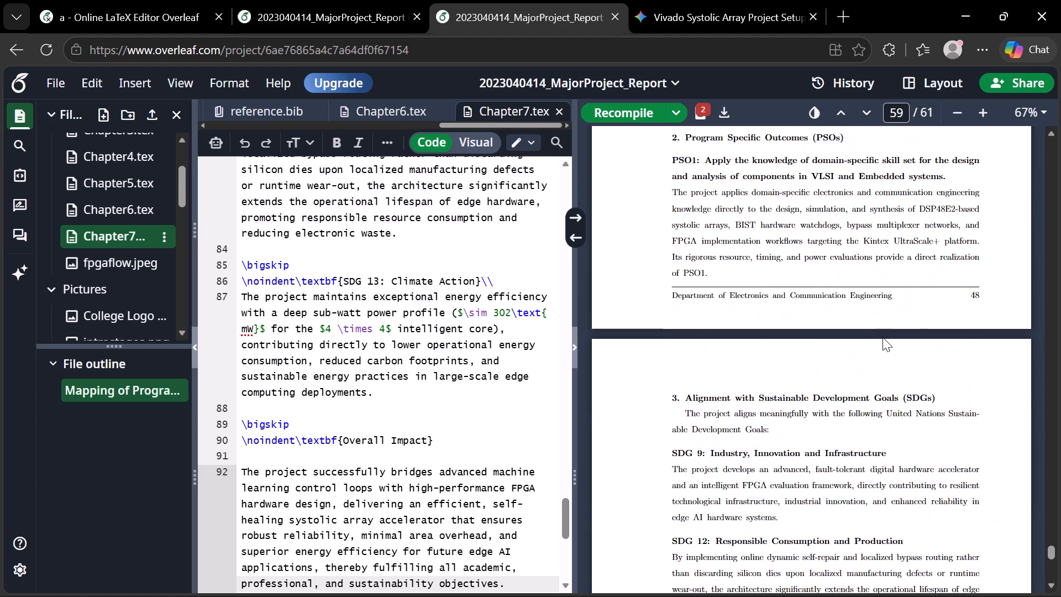
pyautogui.scroll(-5, 883, 337)
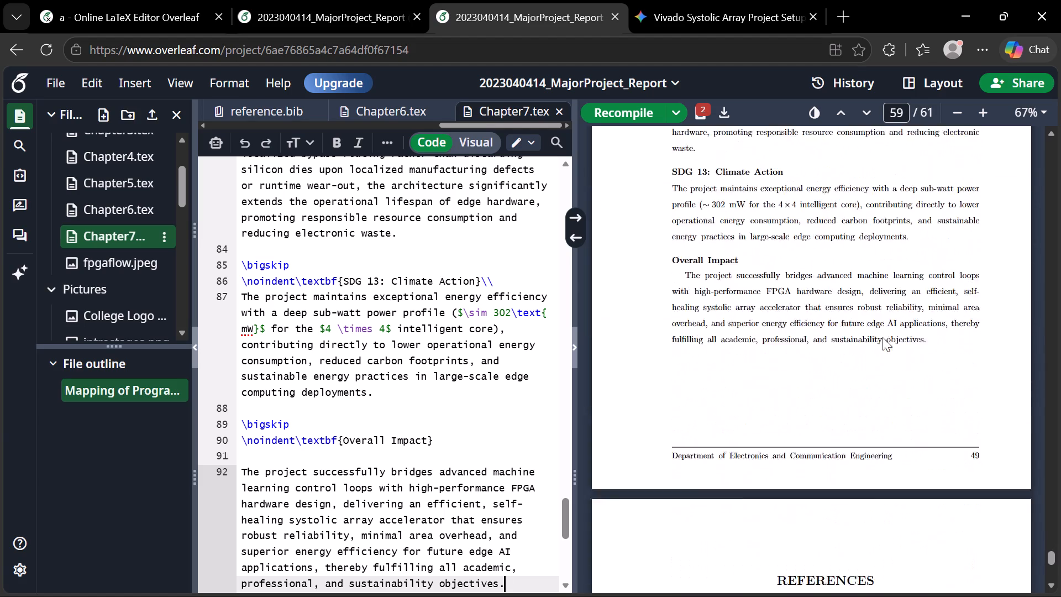
pyautogui.scroll(-2, 883, 337)
pyautogui.scroll(7, 883, 337)
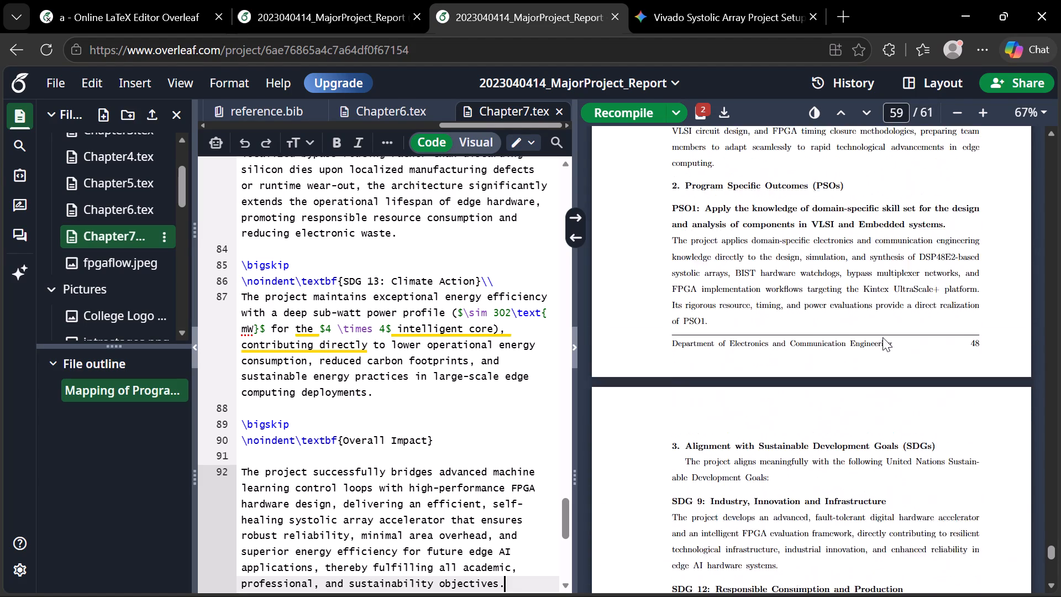
pyautogui.scroll(4, 883, 337)
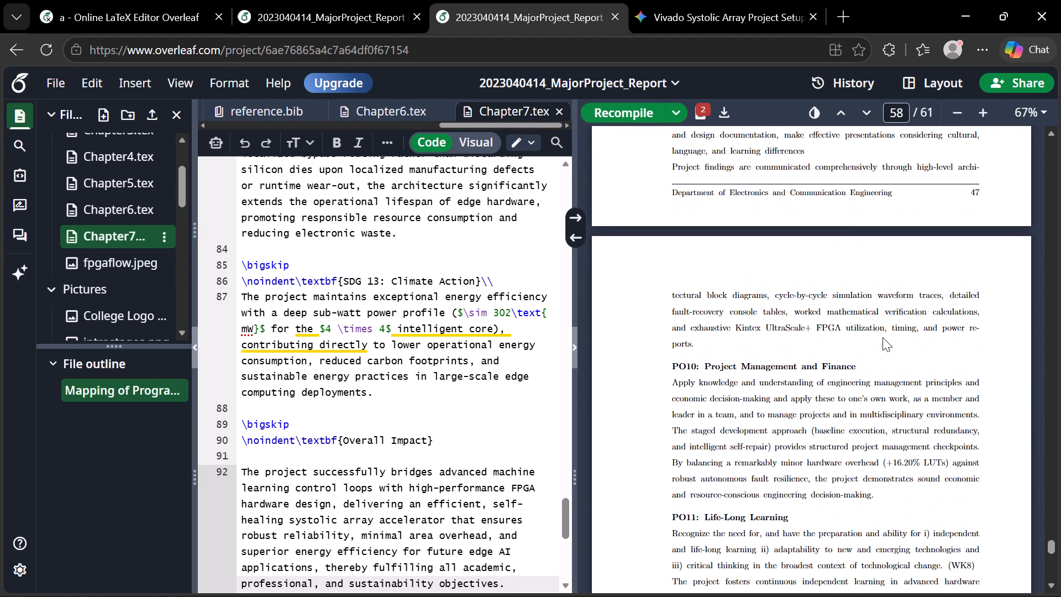
pyautogui.scroll(6, 883, 337)
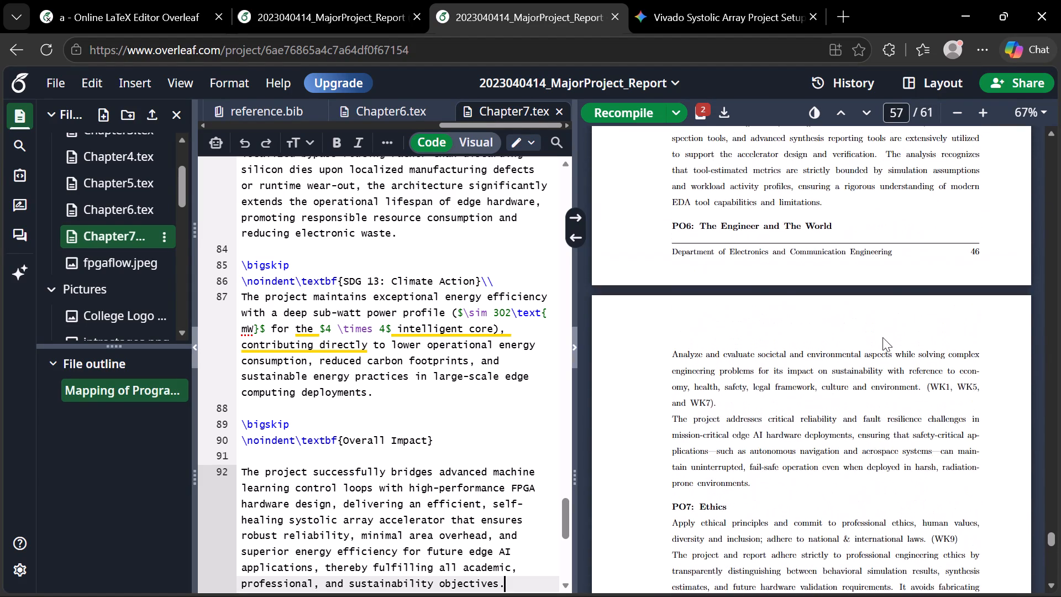
# Insert a \newpage before the "PO6: The Engineer and The World" heading in Chapter7.tex and recompile the report.
pyautogui.scroll(1, 883, 337)
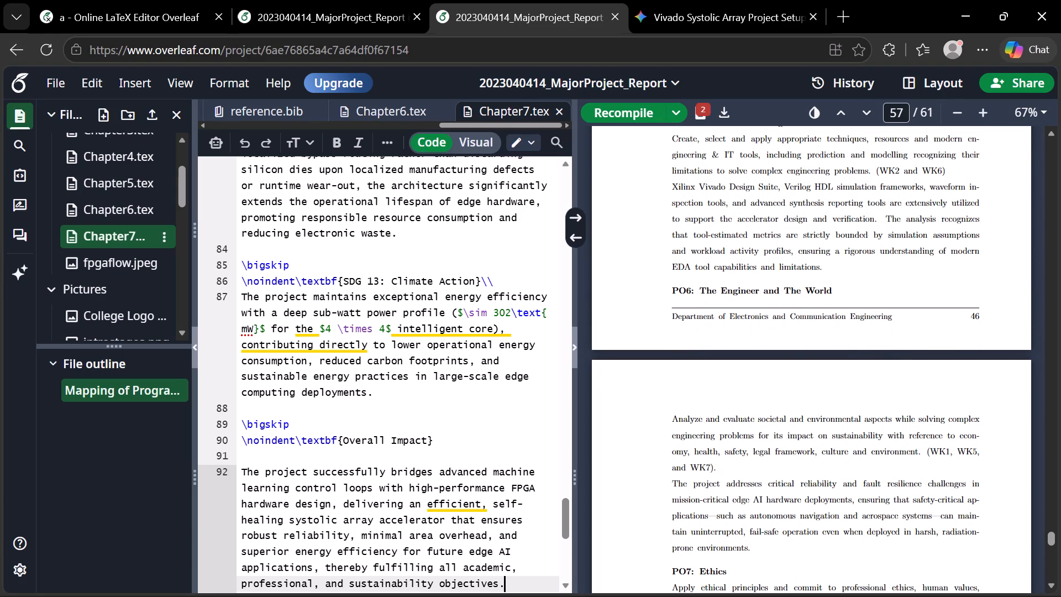
pyautogui.doubleClick(688, 287)
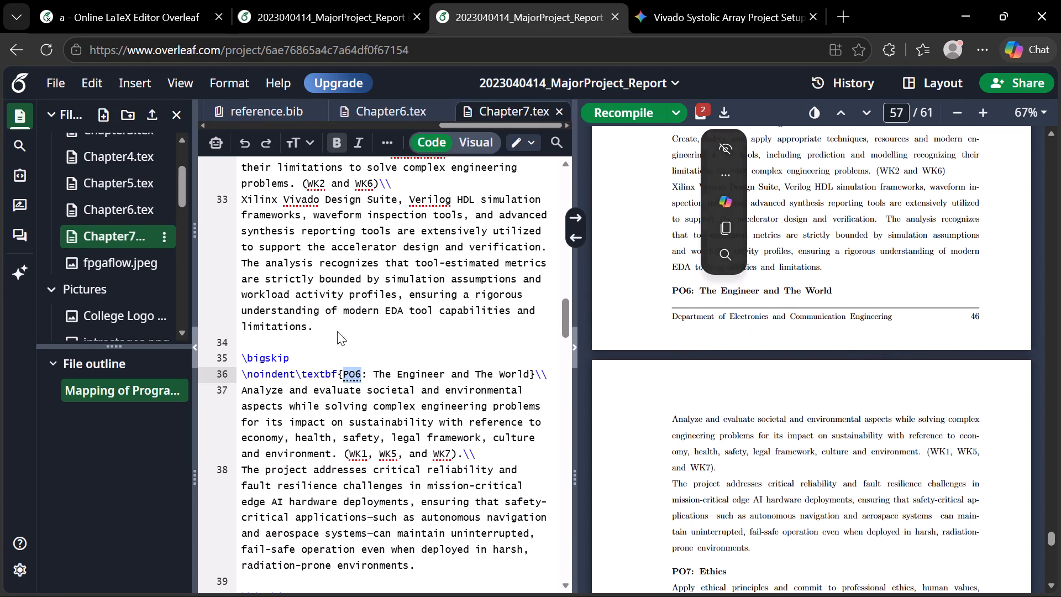
pyautogui.click(315, 350)
pyautogui.write('\\newpage')
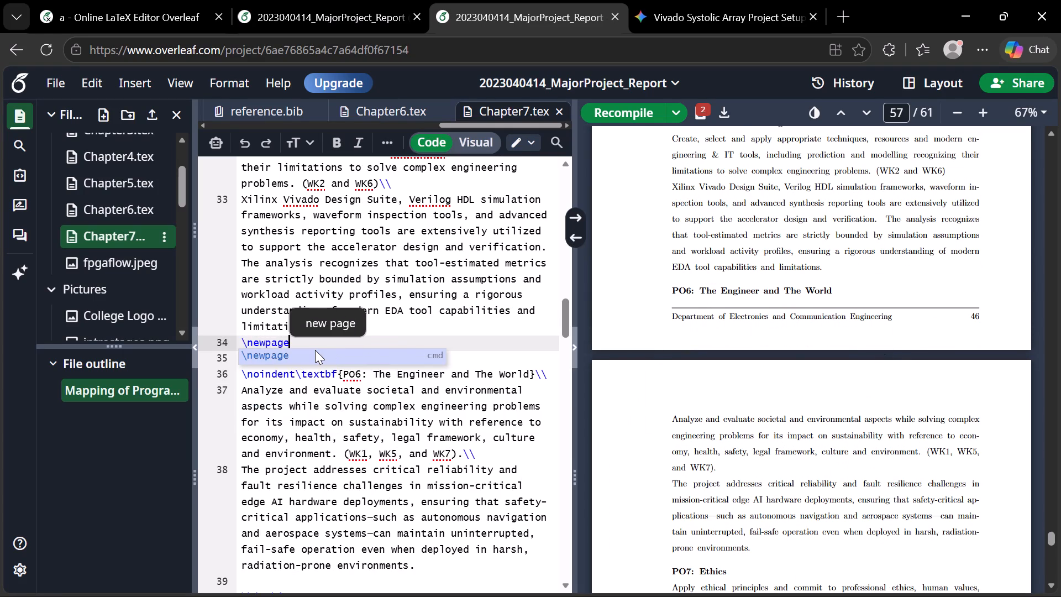
pyautogui.scroll(-2, 451, 439)
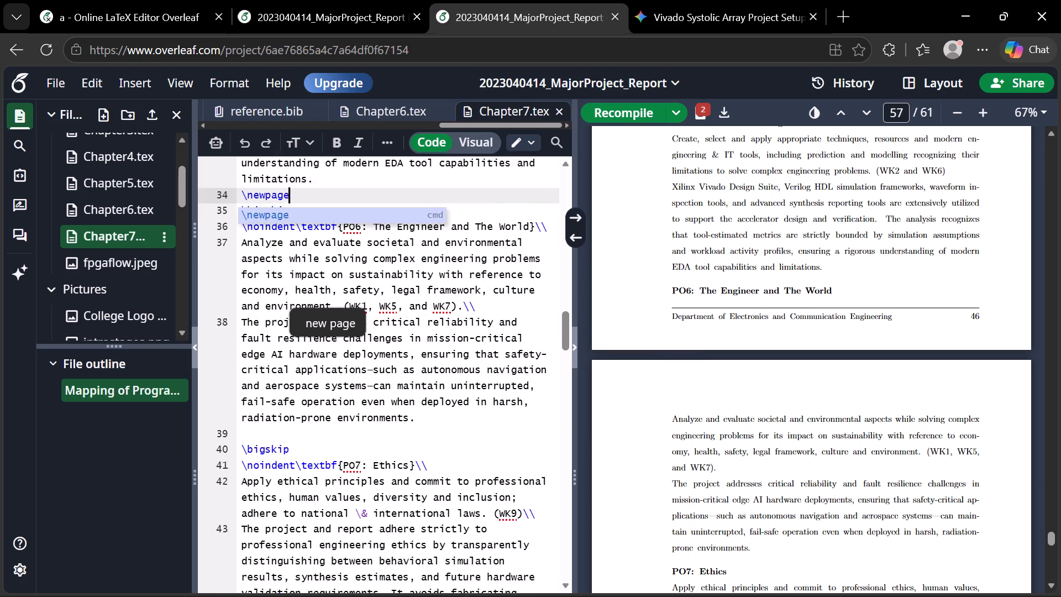
pyautogui.scroll(-1, 451, 439)
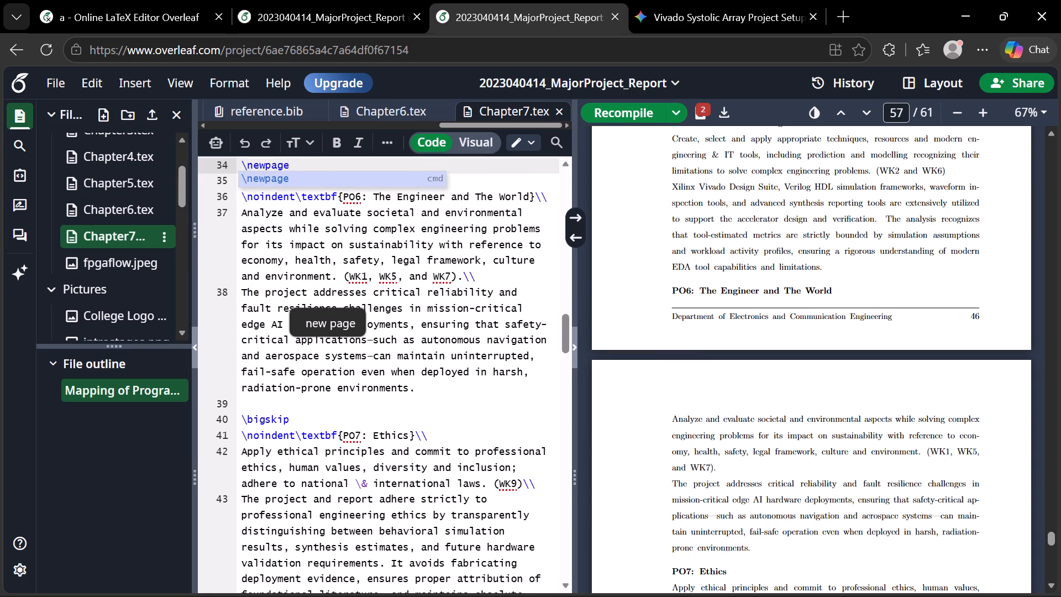
pyautogui.click(240, 299)
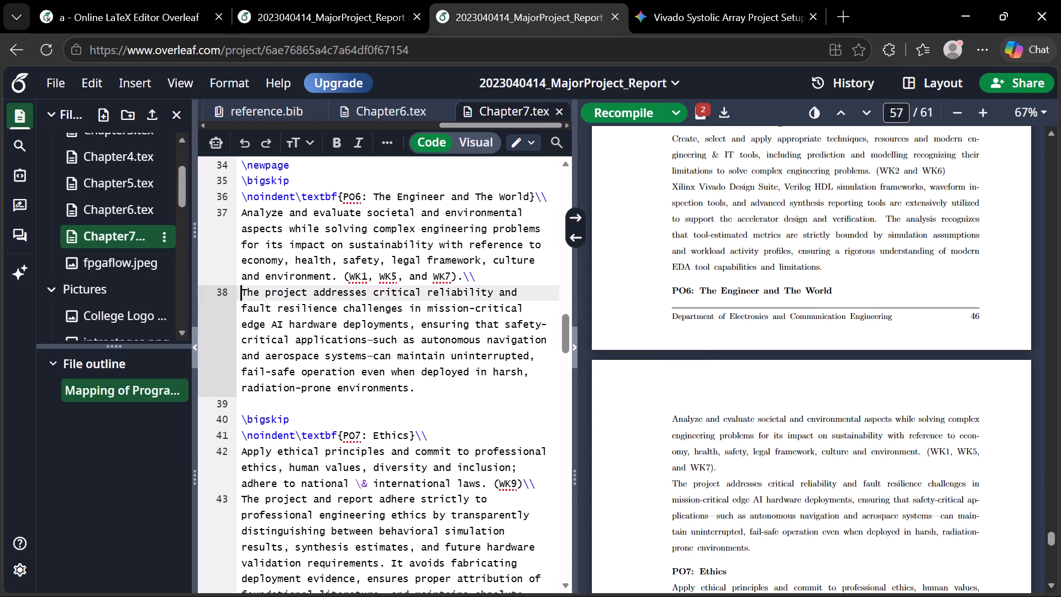
pyautogui.scroll(3, 717, 321)
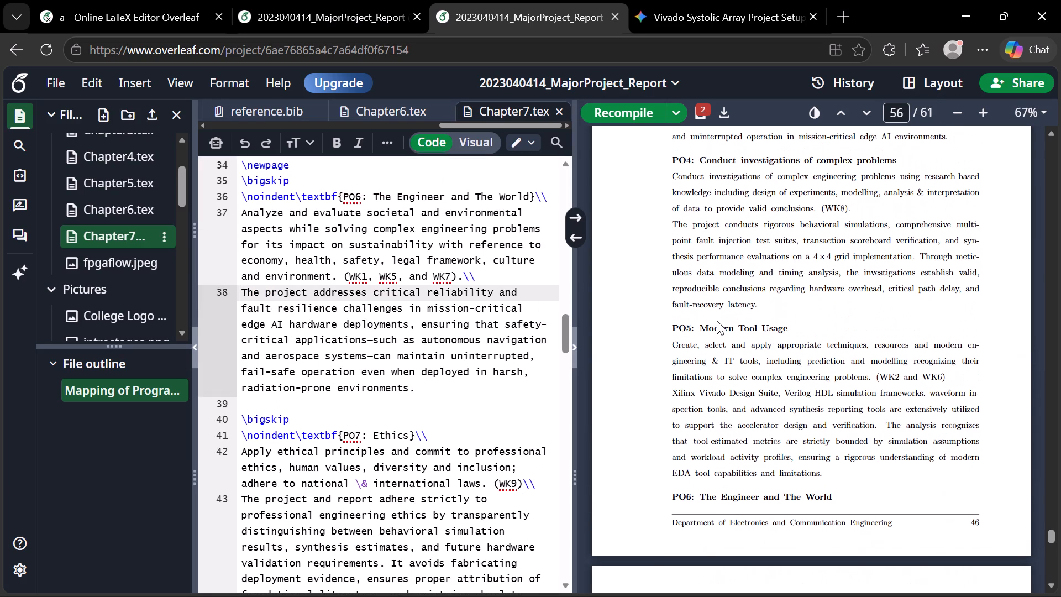
pyautogui.hotkey('ctrl', 's')
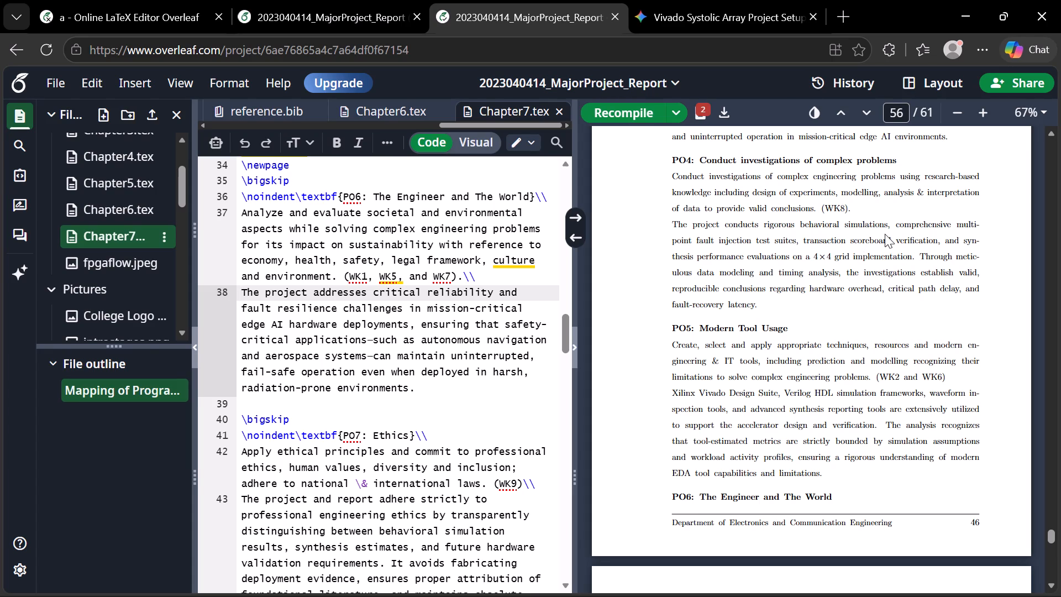
# Insert a \newpage before the "PO3: Design/ Development of Solutions" heading in Chapter7.tex and recompile.
pyautogui.scroll(1, 885, 234)
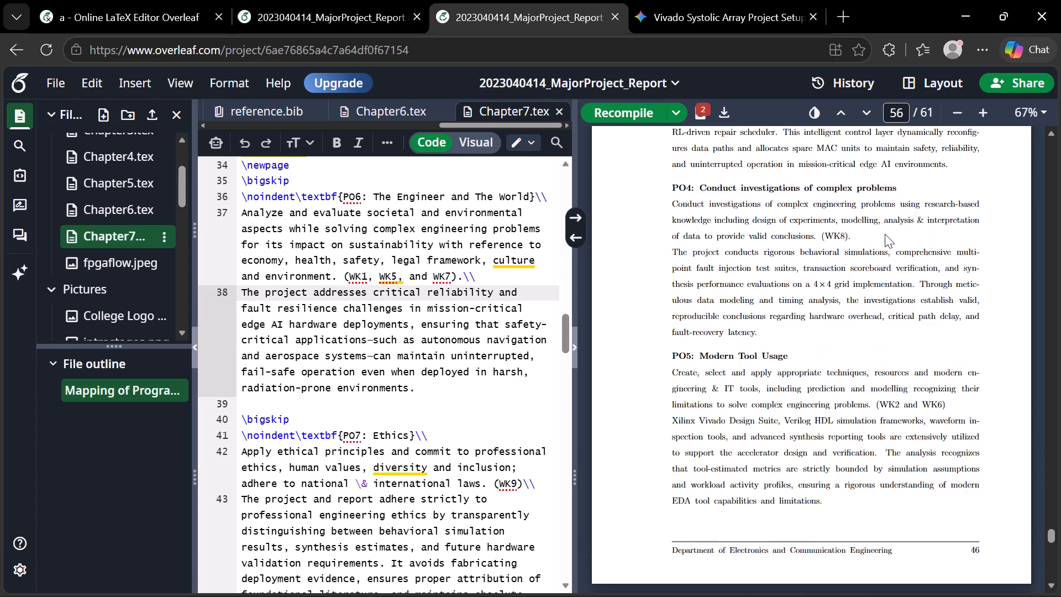
pyautogui.scroll(3, 885, 234)
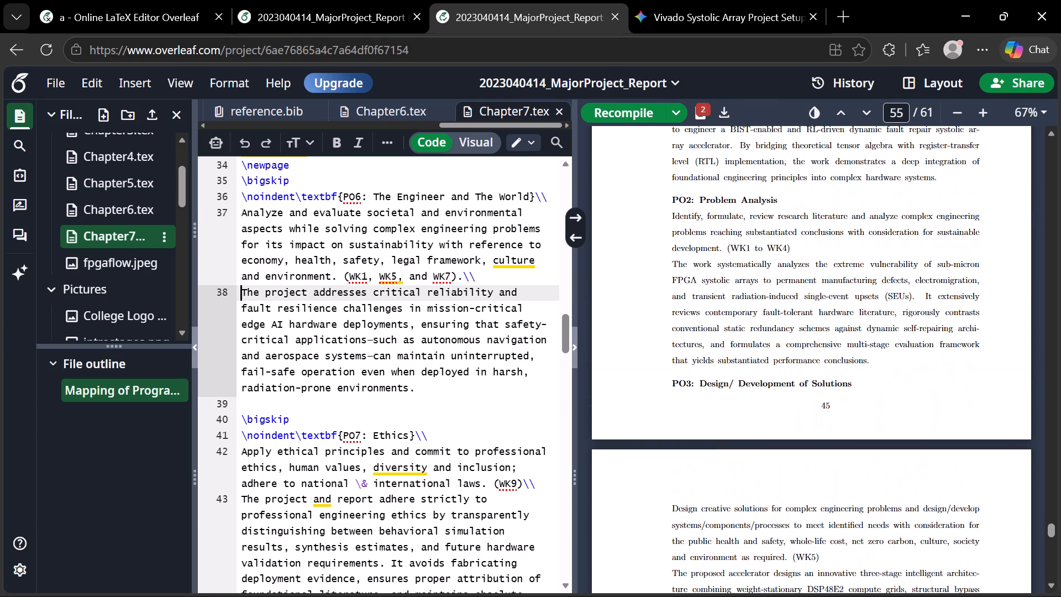
pyautogui.doubleClick(773, 381)
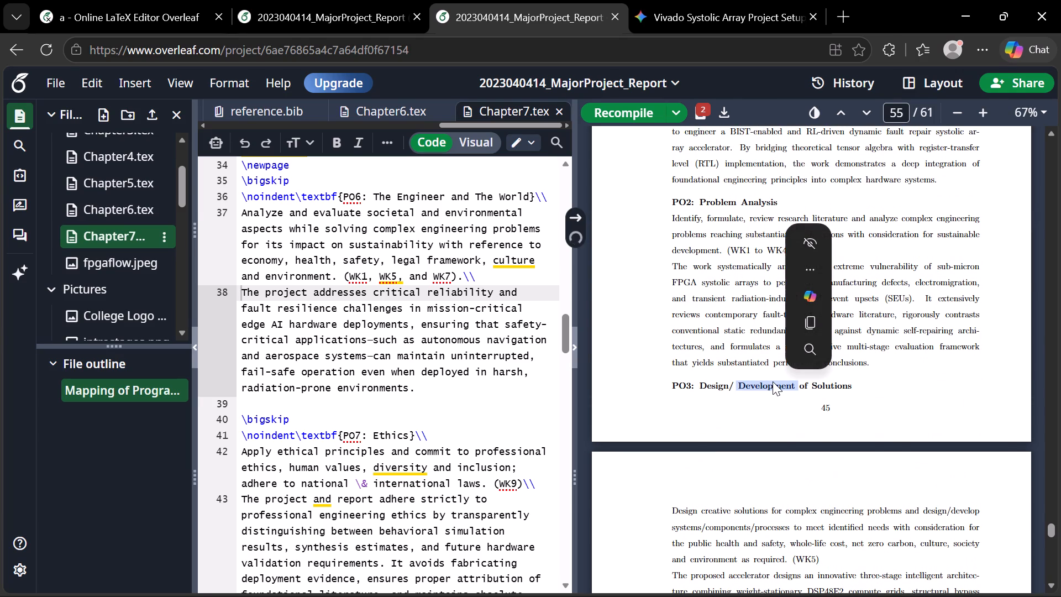
pyautogui.click(371, 354)
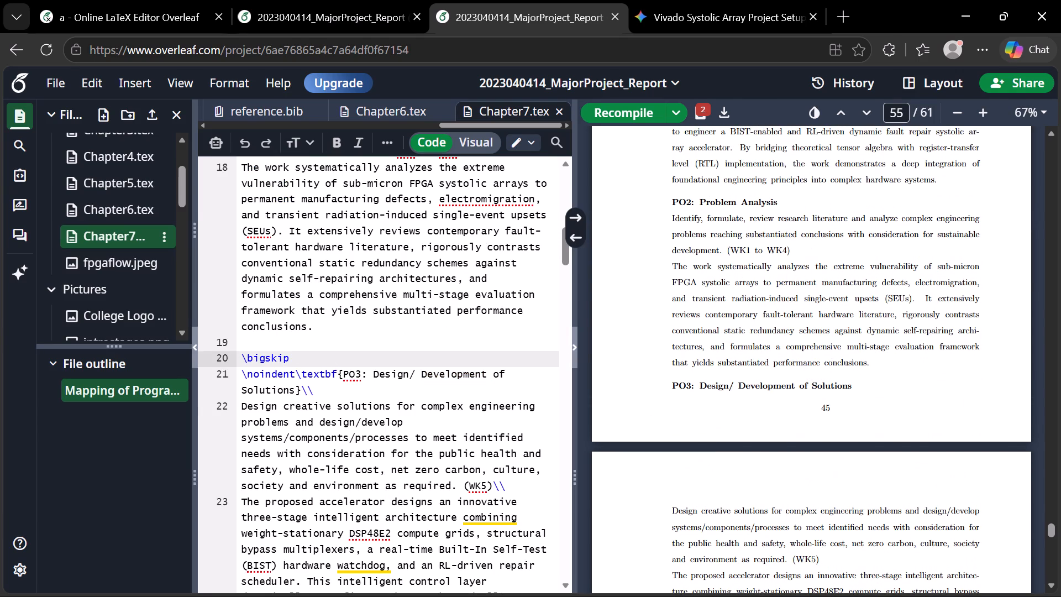
pyautogui.press('Up')
pyautogui.write('\\newpage')
pyautogui.hotkey('ctrl', 's')
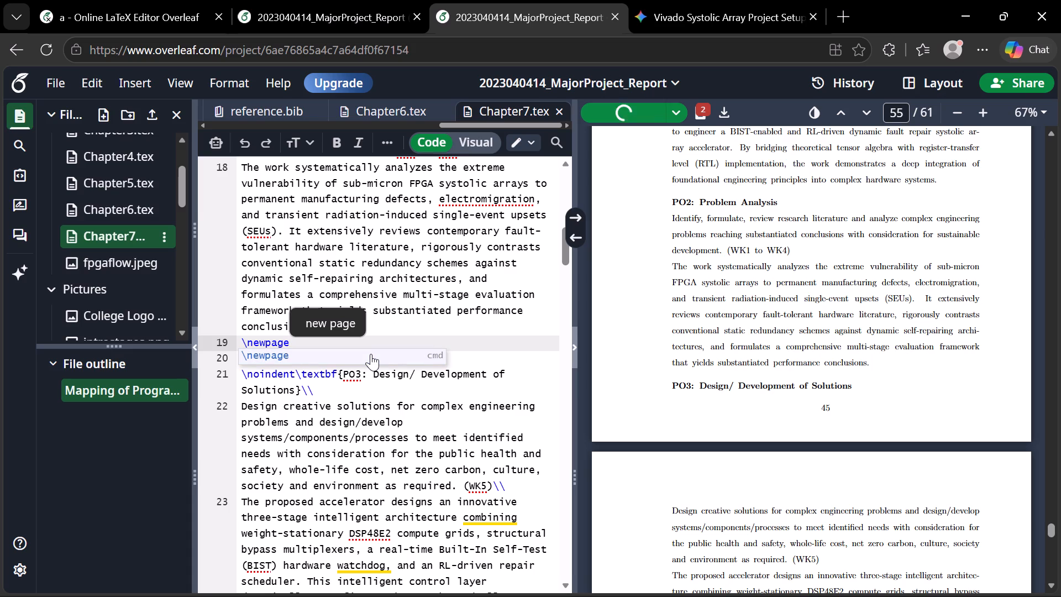
# Review the compiled report's page breaks from the PO mapping through to the references, and back through Chapter 6 to the simulation results.
pyautogui.scroll(1, 728, 285)
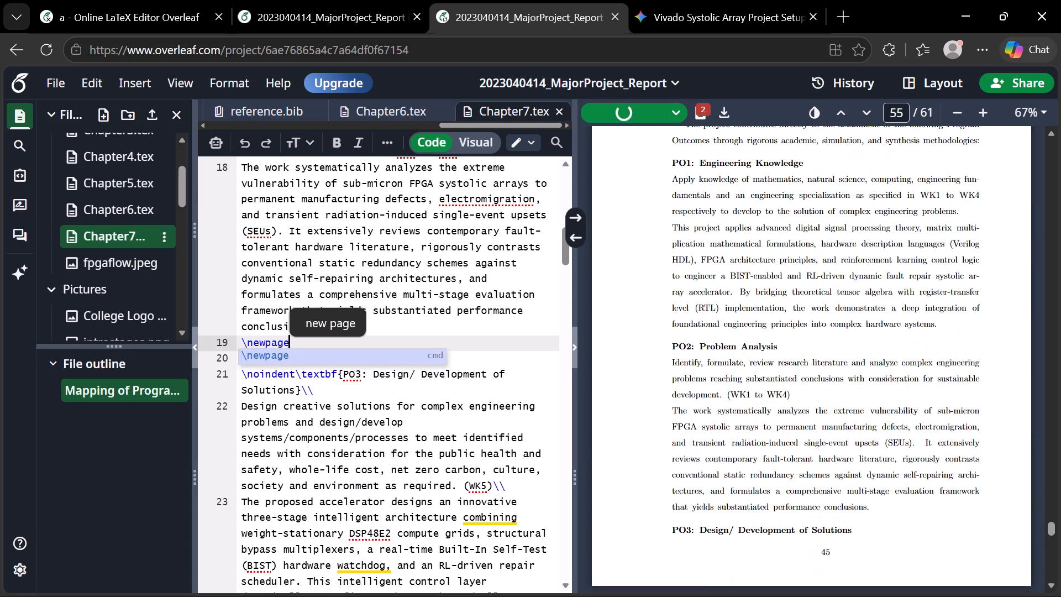
pyautogui.scroll(2, 728, 285)
pyautogui.scroll(-1, 728, 285)
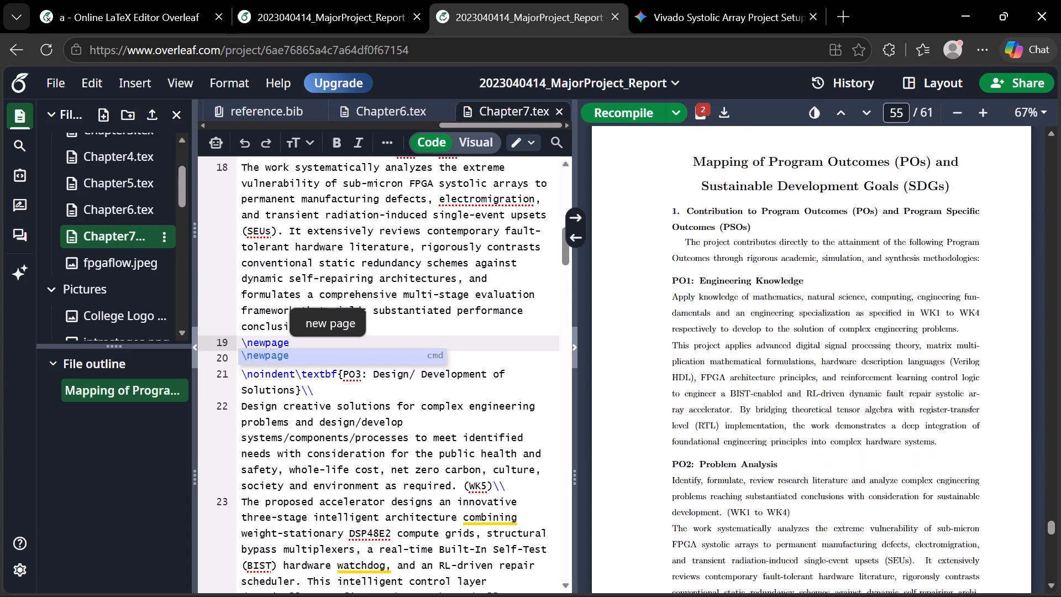
pyautogui.scroll(-3, 728, 285)
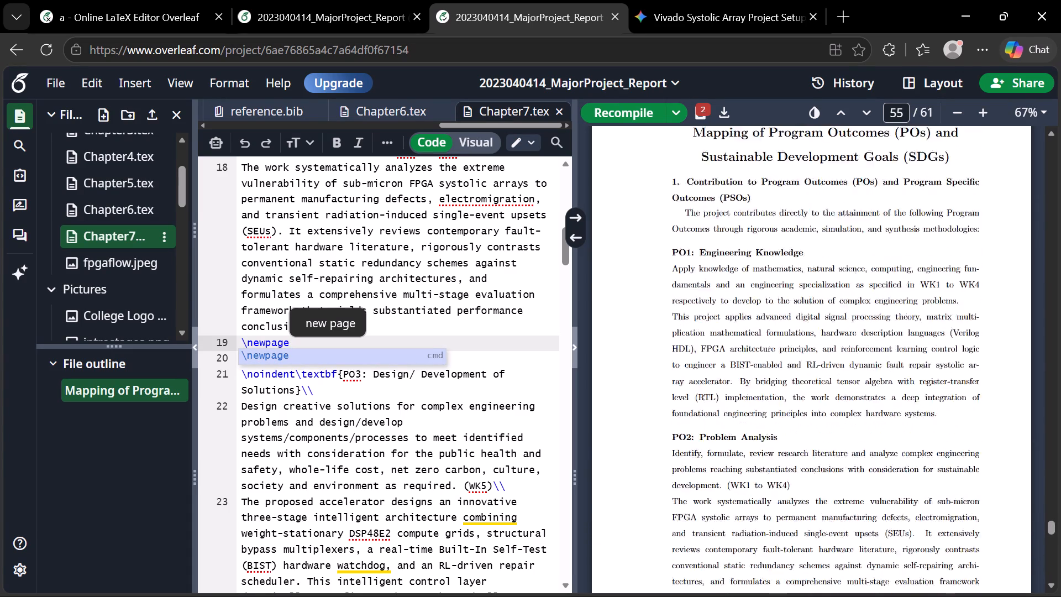
pyautogui.scroll(-7, 728, 285)
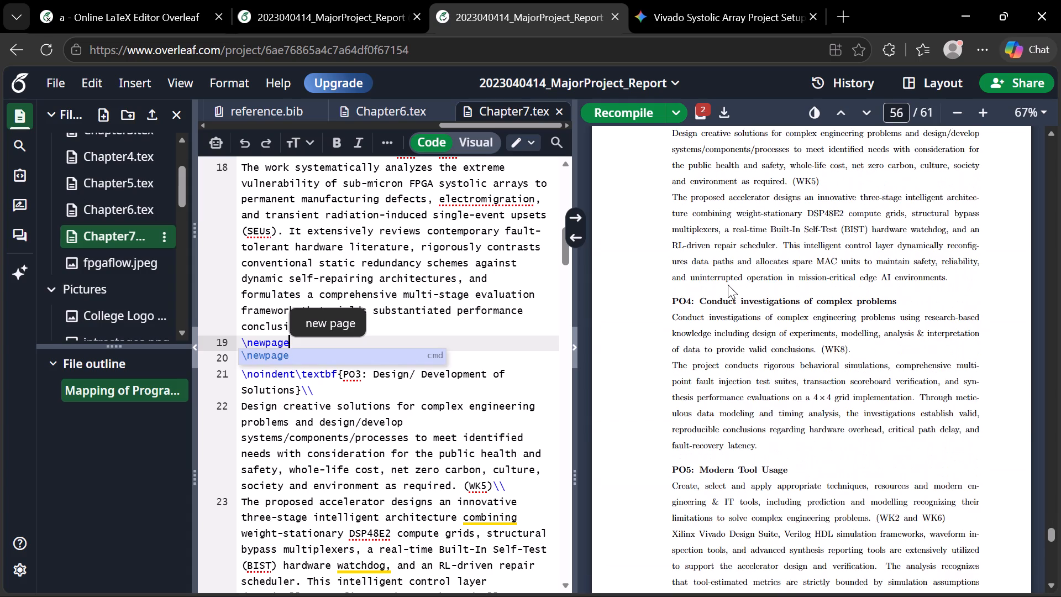
pyautogui.scroll(-5, 728, 285)
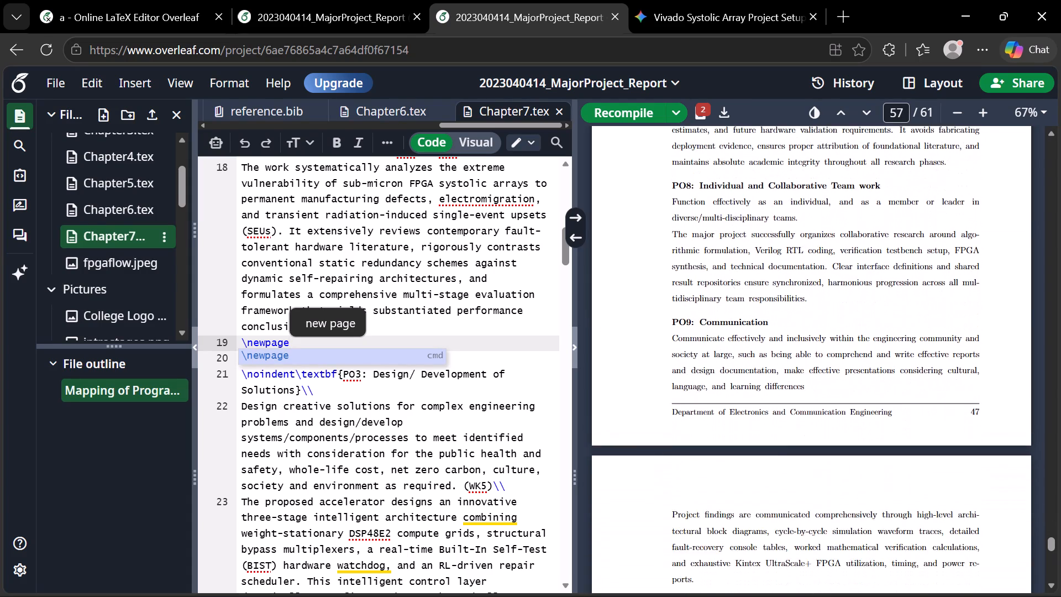
pyautogui.scroll(-4, 728, 285)
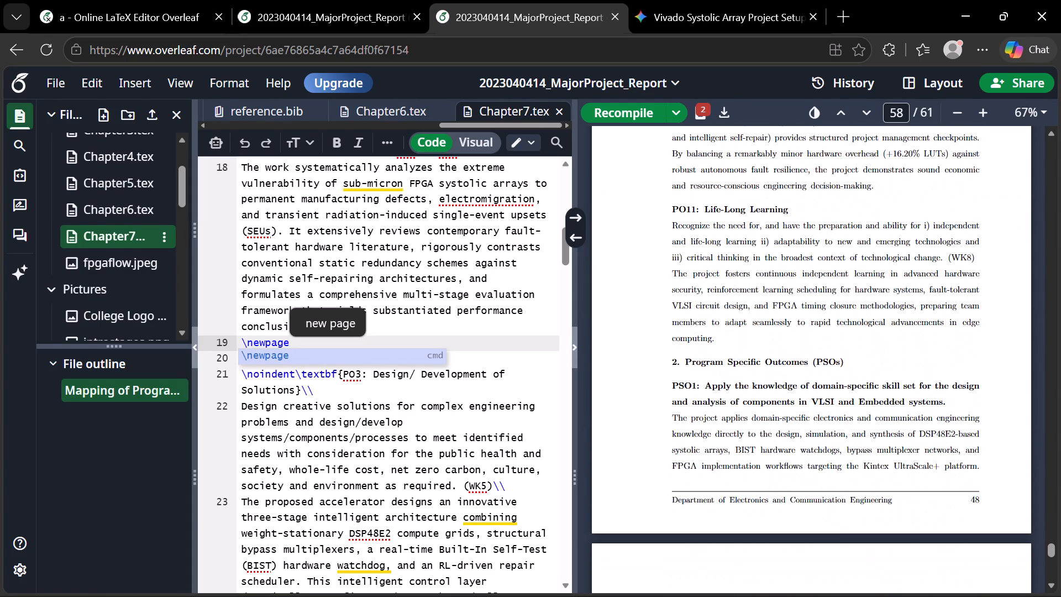
pyautogui.scroll(-5, 728, 285)
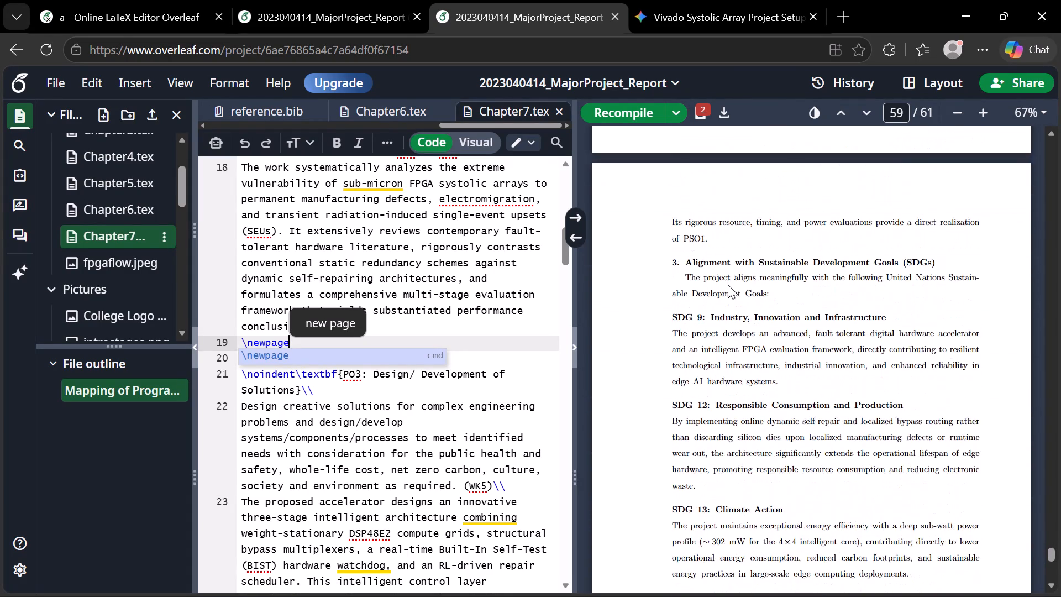
pyautogui.scroll(-4, 728, 285)
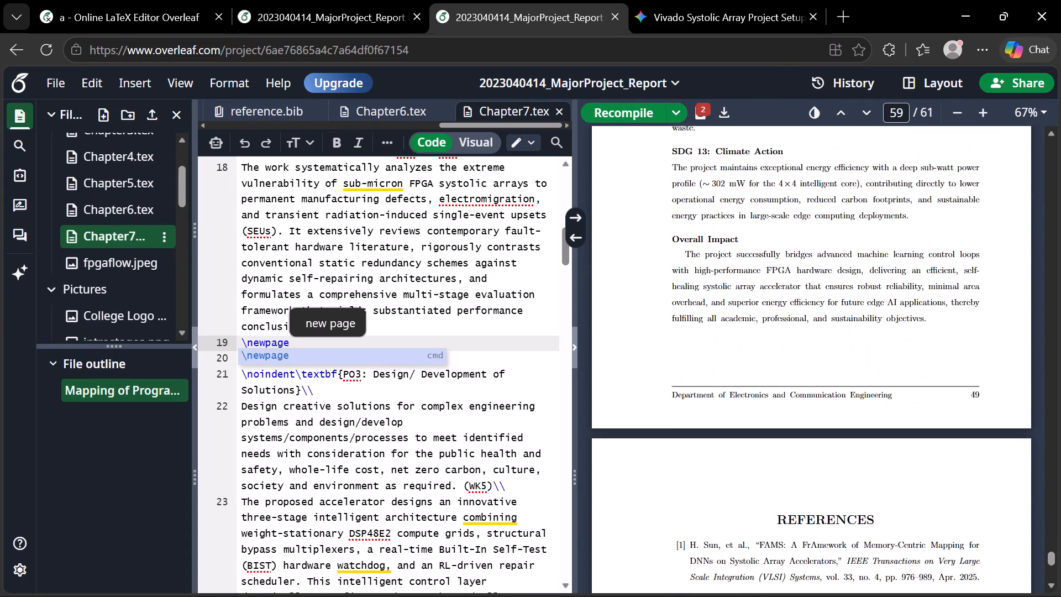
pyautogui.scroll(-7, 728, 285)
pyautogui.scroll(11, 728, 285)
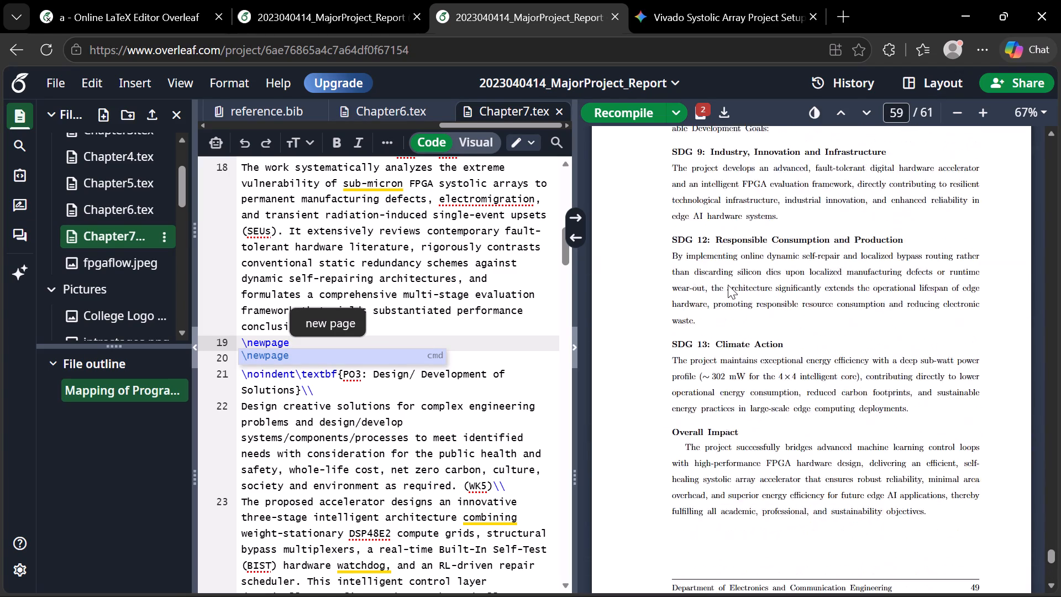
pyautogui.scroll(-13, 728, 285)
pyautogui.scroll(19, 728, 285)
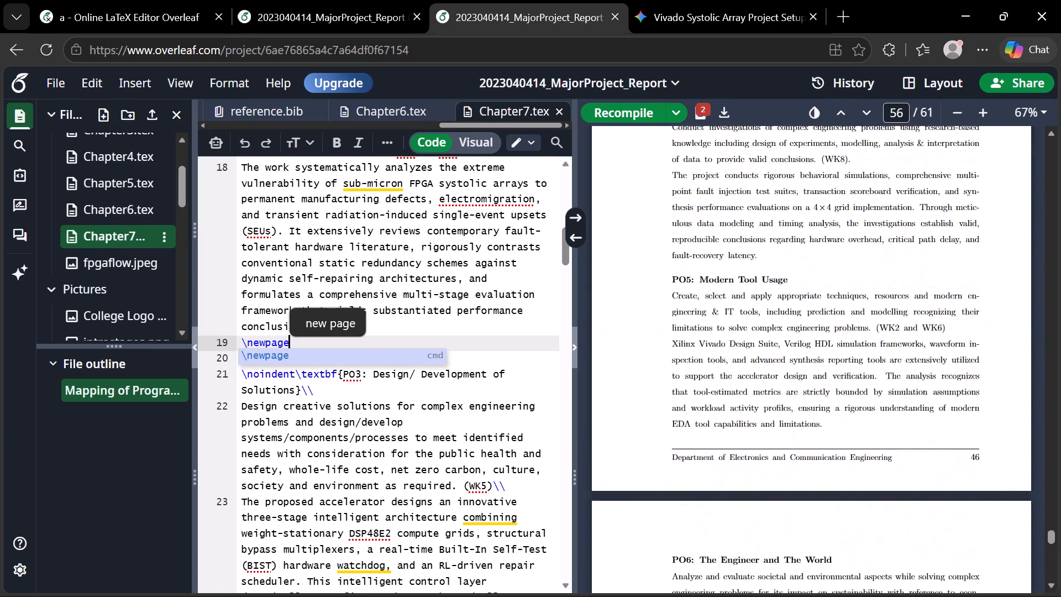
pyautogui.scroll(8, 728, 285)
pyautogui.scroll(-1, 728, 285)
pyautogui.scroll(6, 728, 285)
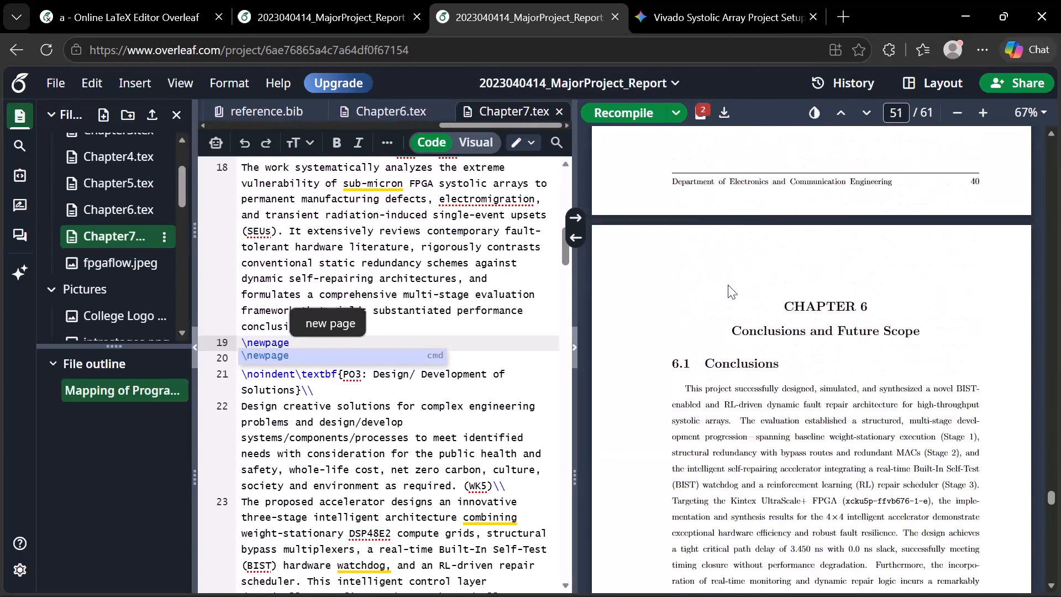
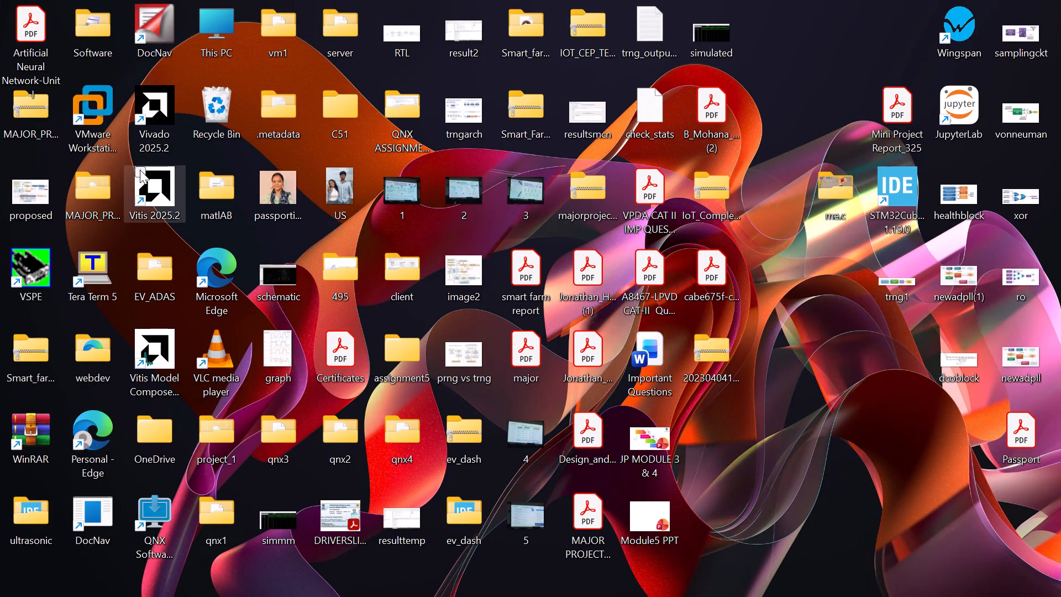
# Launch Vivado 2025.2 from the desktop.
pyautogui.doubleClick(150, 119)
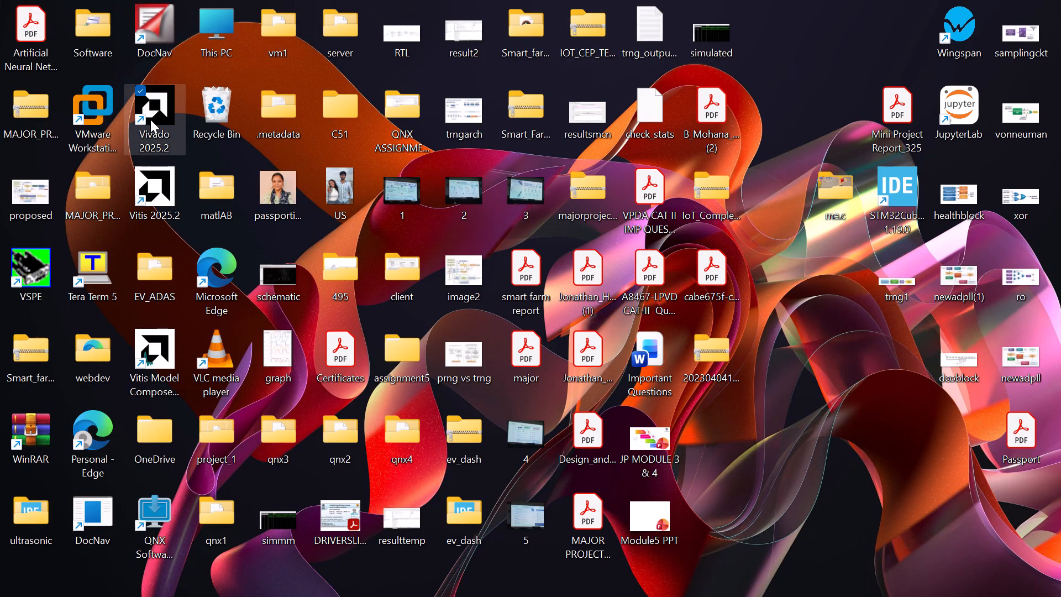
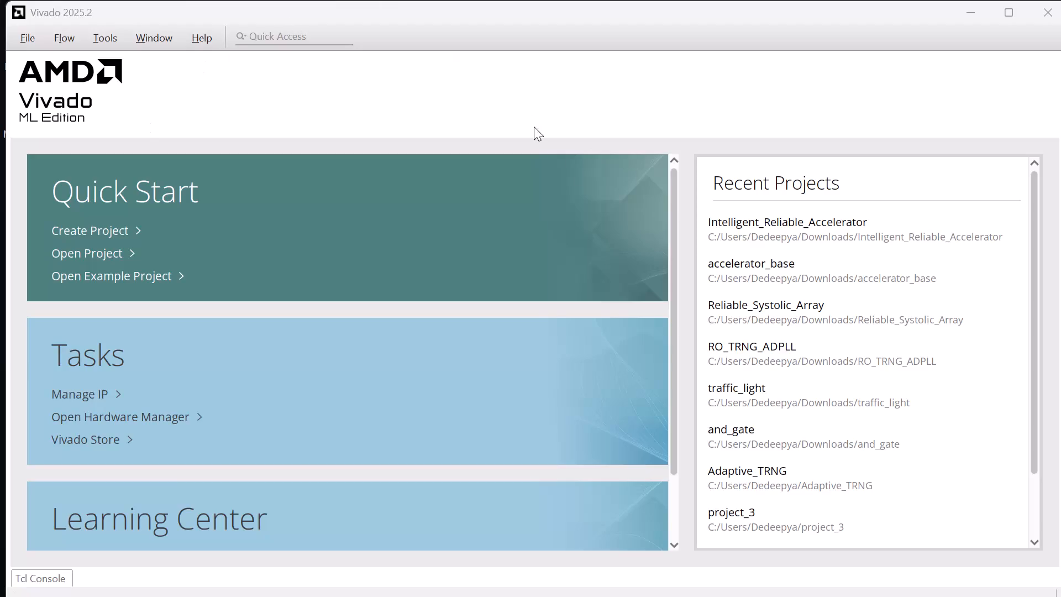
# Open the recent project Intelligent_Reliable_Accelerator.
pyautogui.click(728, 224)
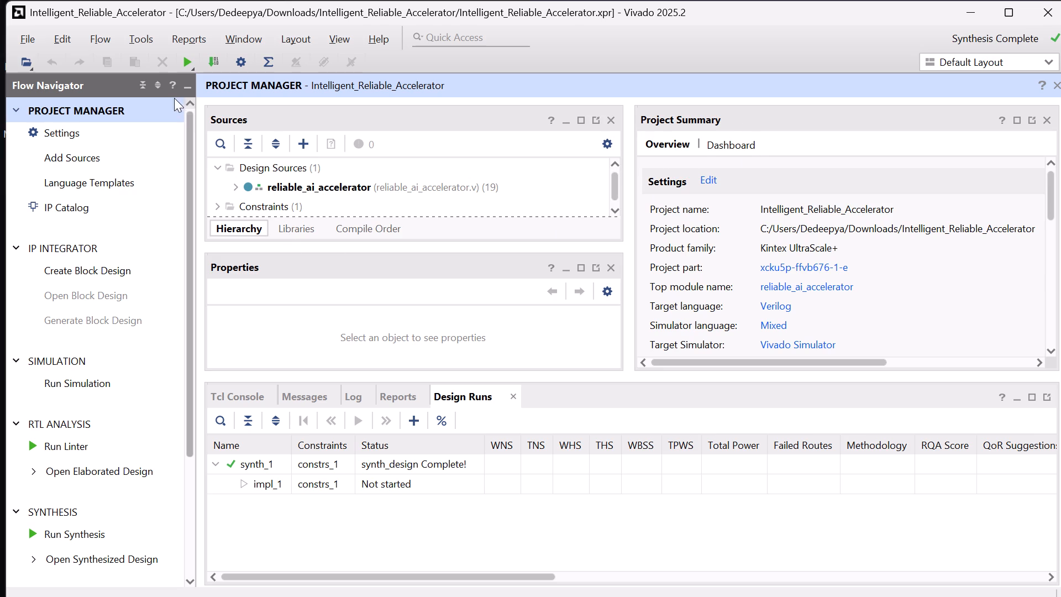
# Run a behavioral simulation of the Intelligent_Reliable_Accelerator project.
pyautogui.click(182, 64)
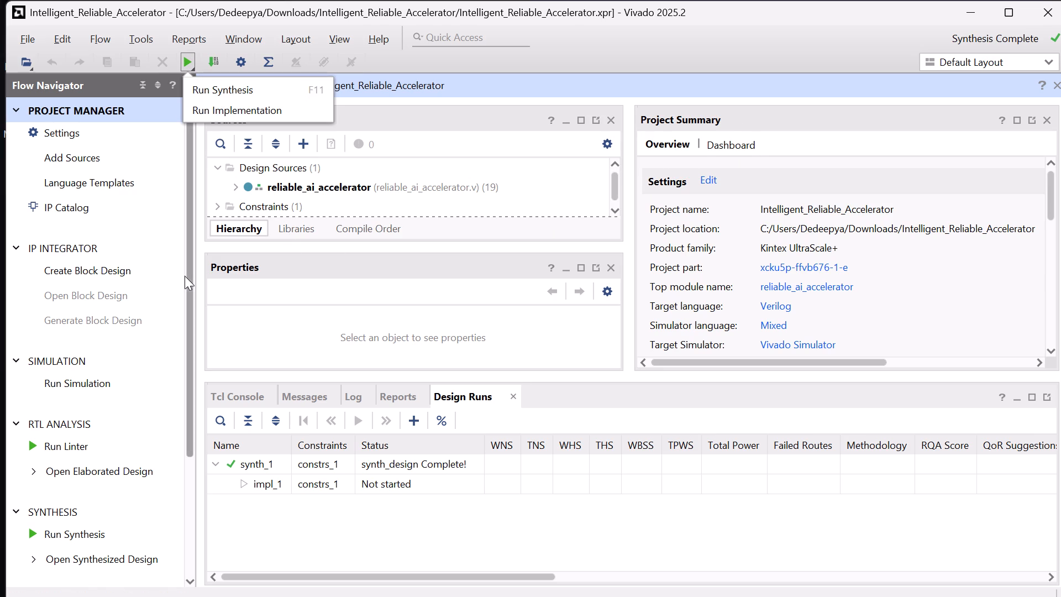
pyautogui.click(97, 384)
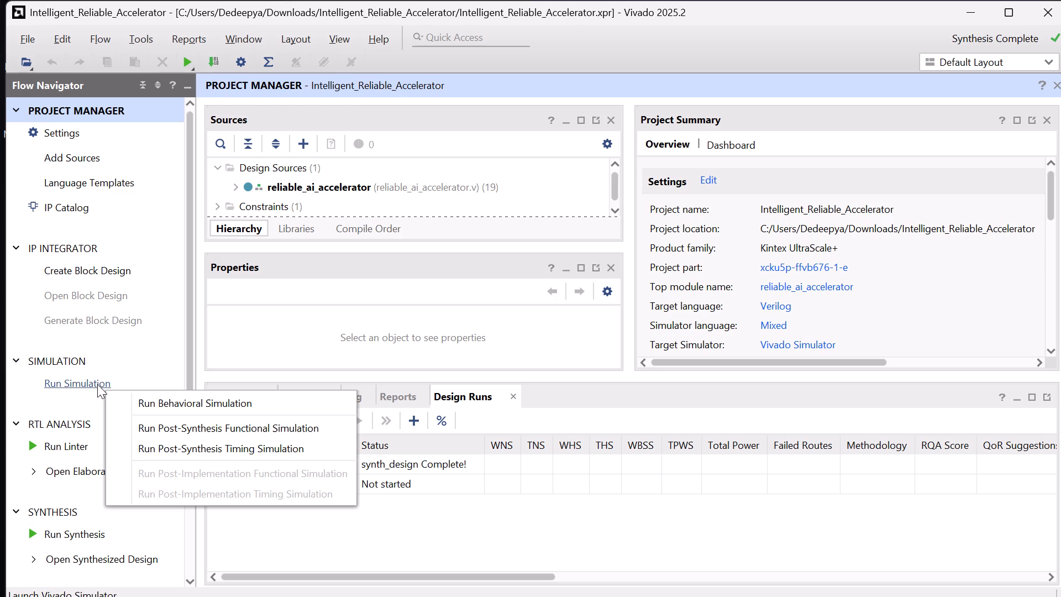
pyautogui.click(140, 395)
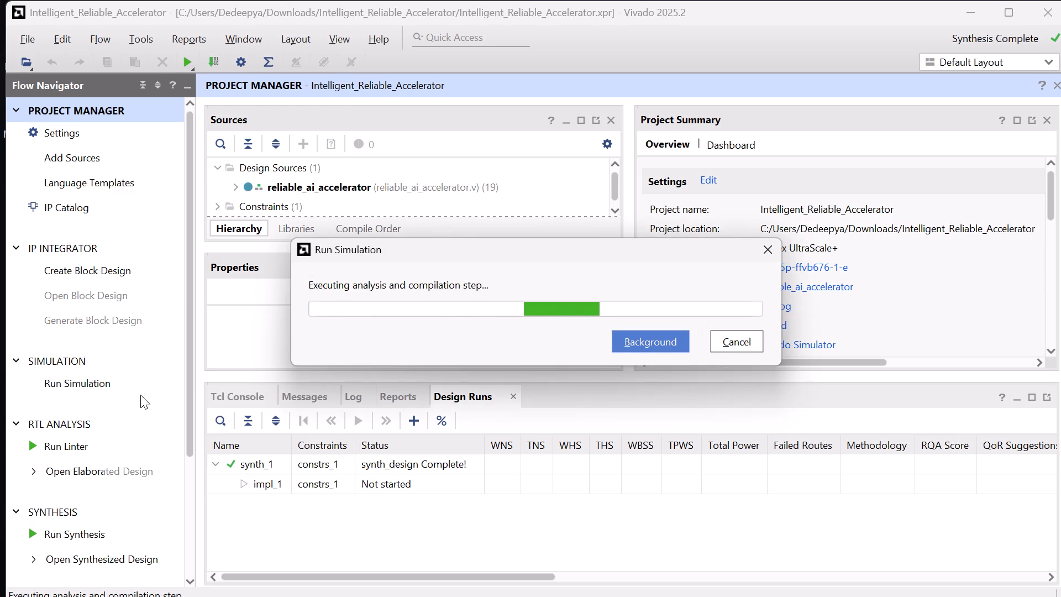
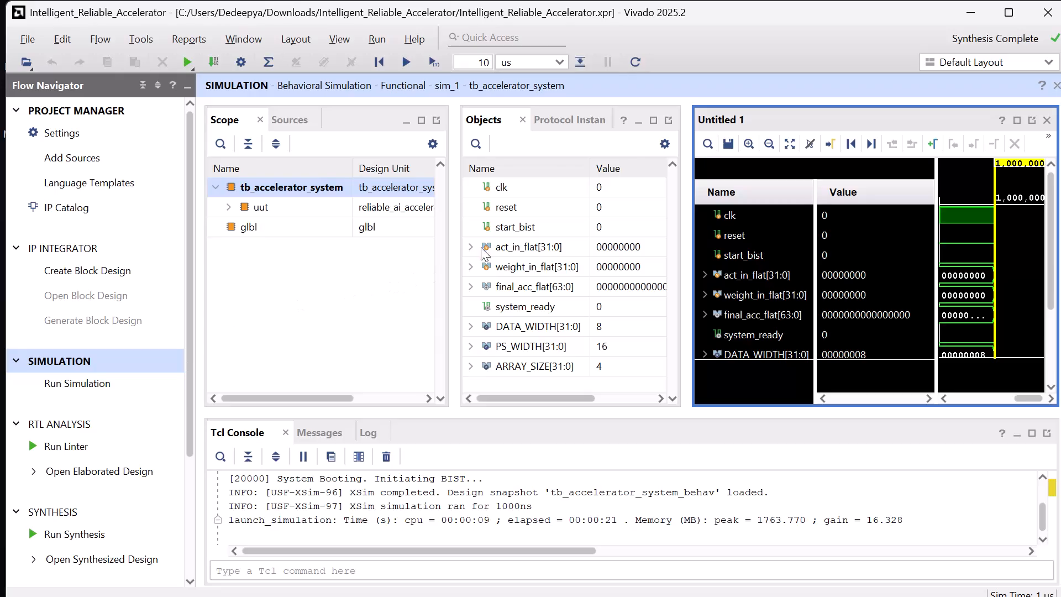
# Maximize the waveform window, run the simulation until the testbench finishes, and return to the Untitled 1 waveform.
pyautogui.click(1021, 117)
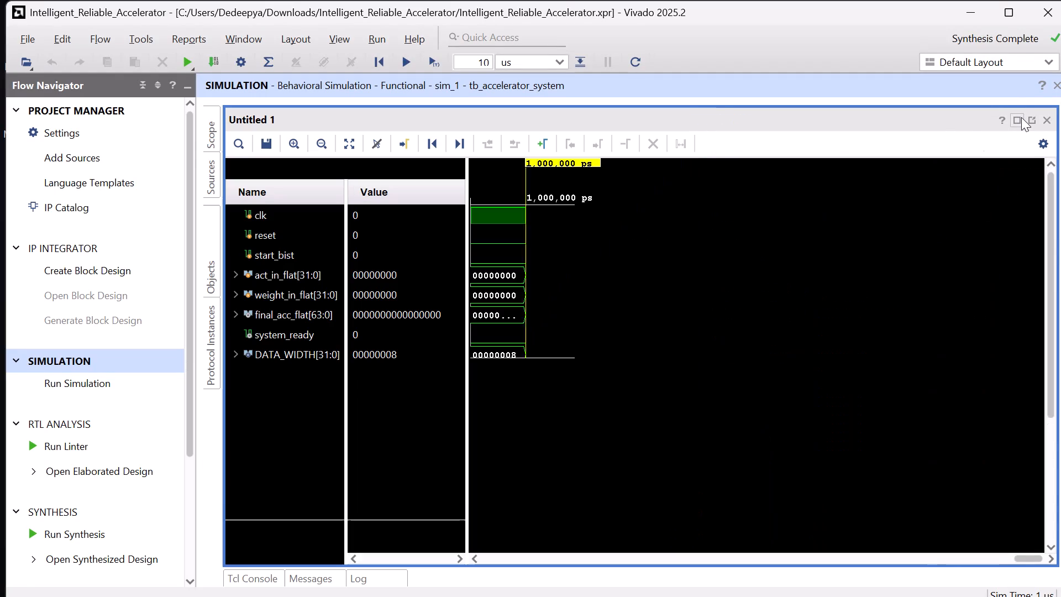
pyautogui.click(466, 149)
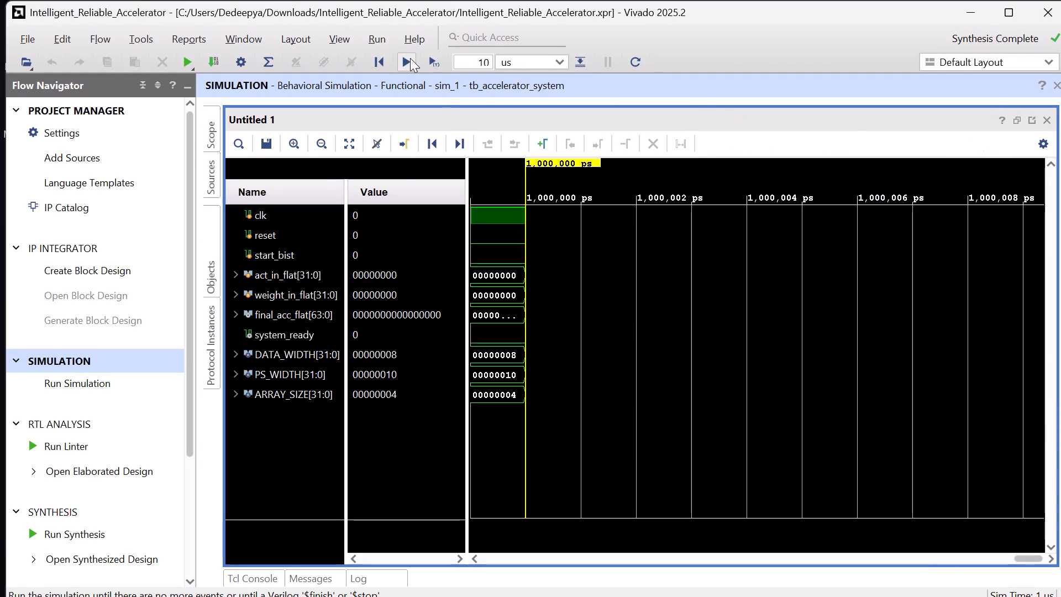
pyautogui.click(410, 58)
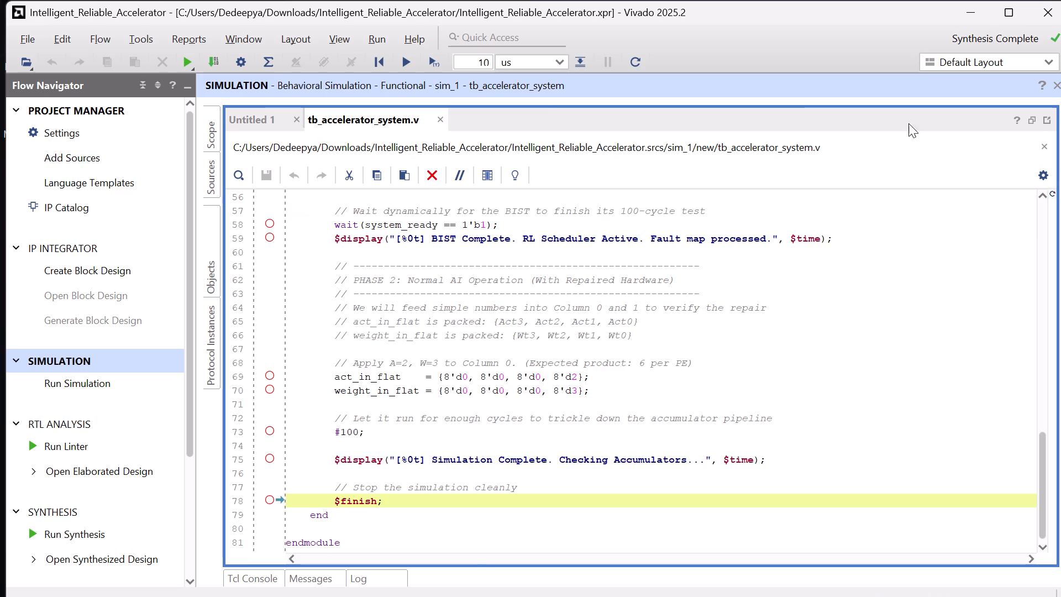
pyautogui.click(275, 110)
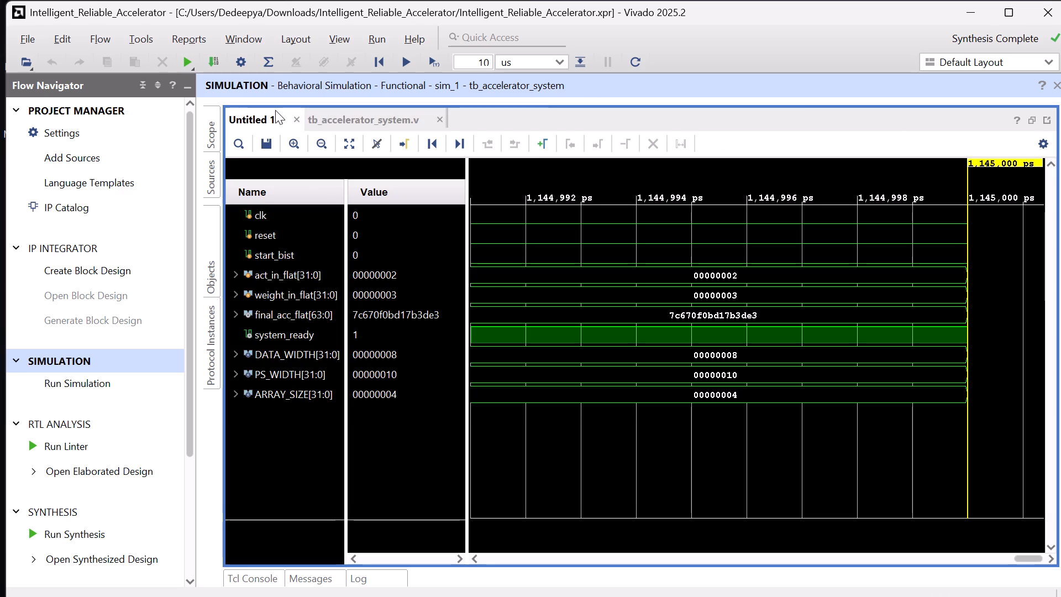
# Examine the signal waveforms around the end of the simulation run.
pyautogui.hscroll(6, 640, 422)
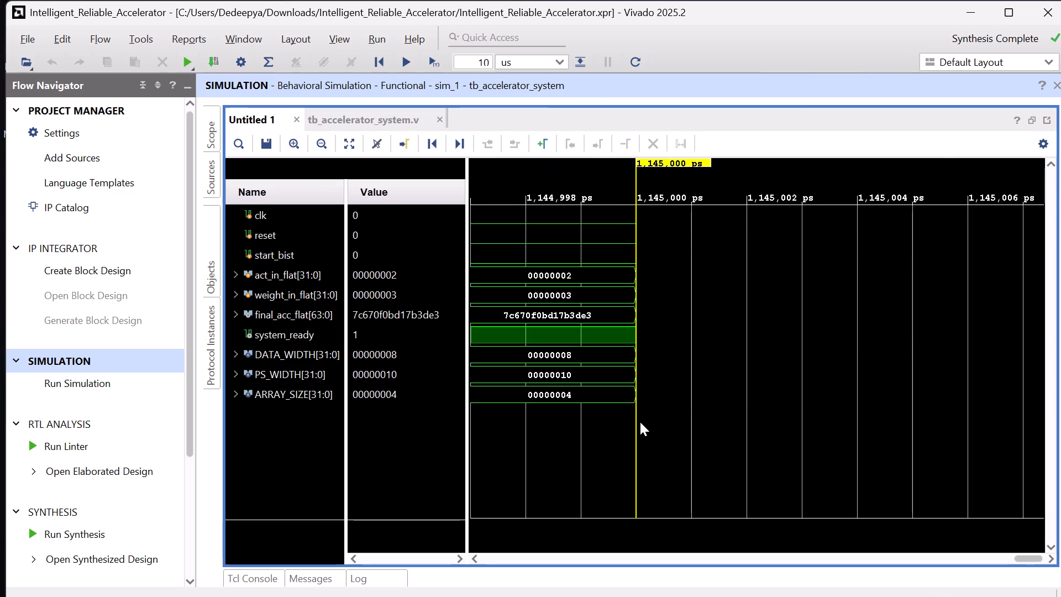
pyautogui.hscroll(19, 640, 422)
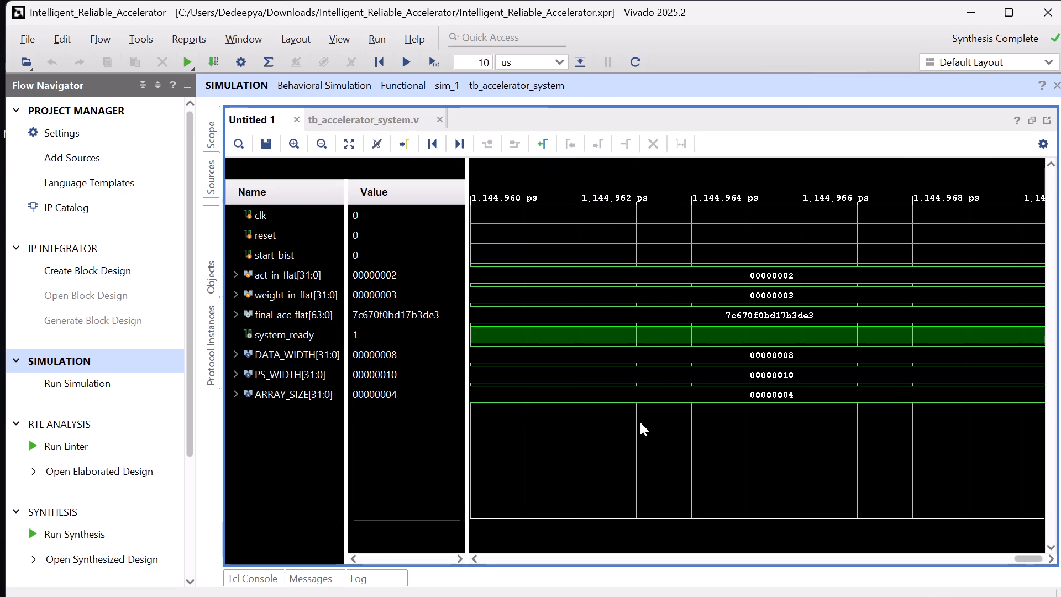
pyautogui.hscroll(16, 640, 422)
pyautogui.hscroll(17, 640, 422)
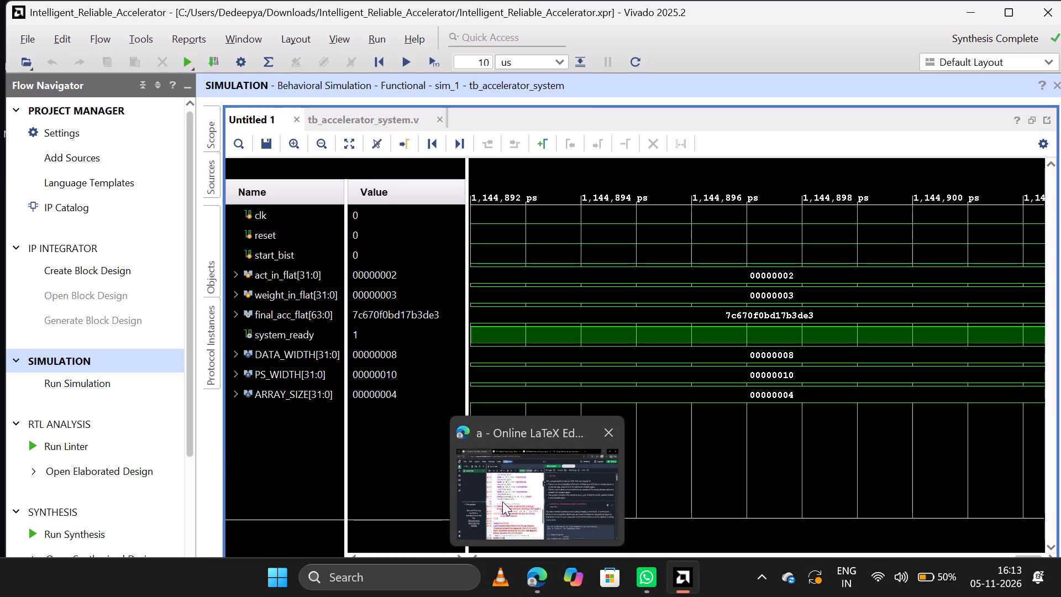
pyautogui.click(502, 501)
pyautogui.click(491, 7)
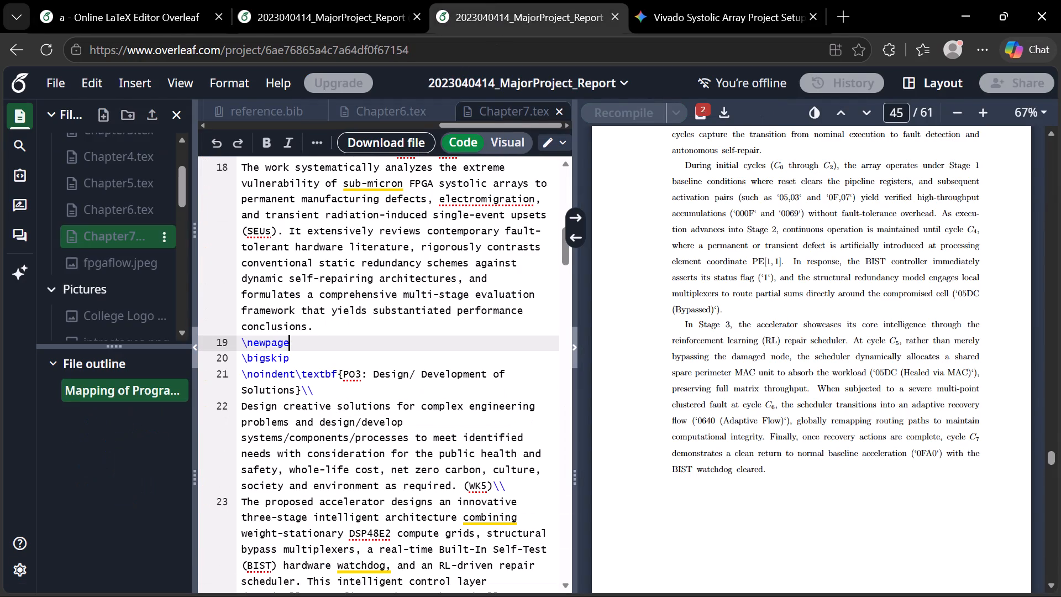
pyautogui.scroll(3, 753, 380)
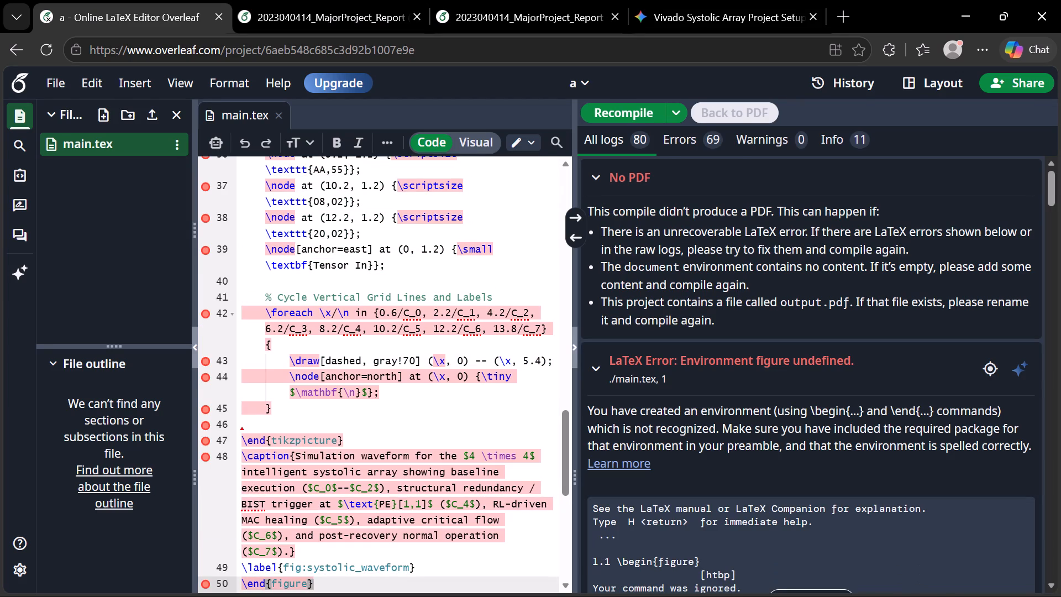
# Examine the compile logs and errors for main.tex in project a.
pyautogui.scroll(-2, 688, 465)
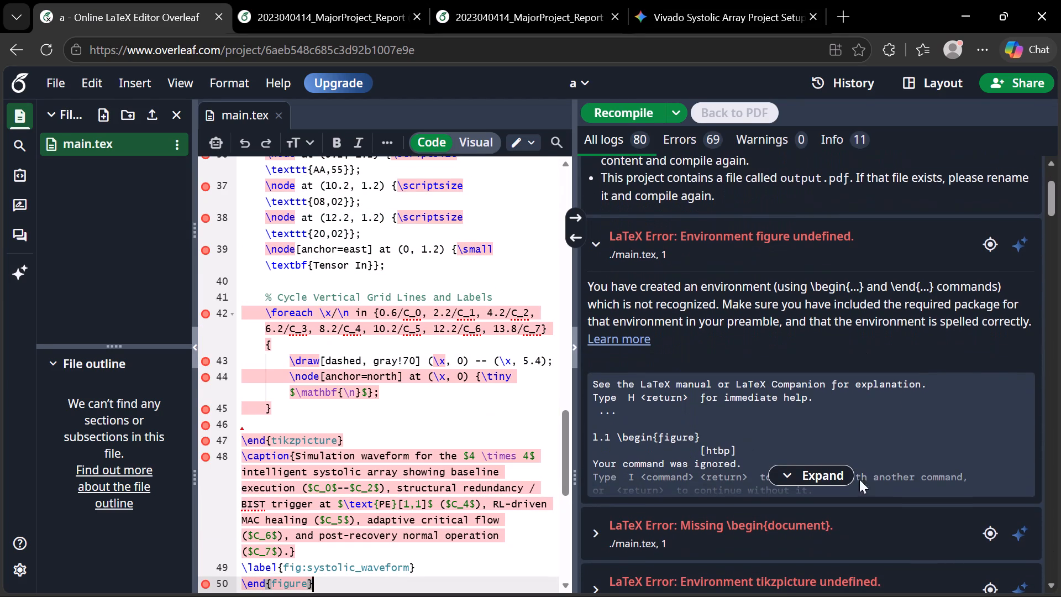
pyautogui.scroll(5, 817, 331)
pyautogui.click(686, 143)
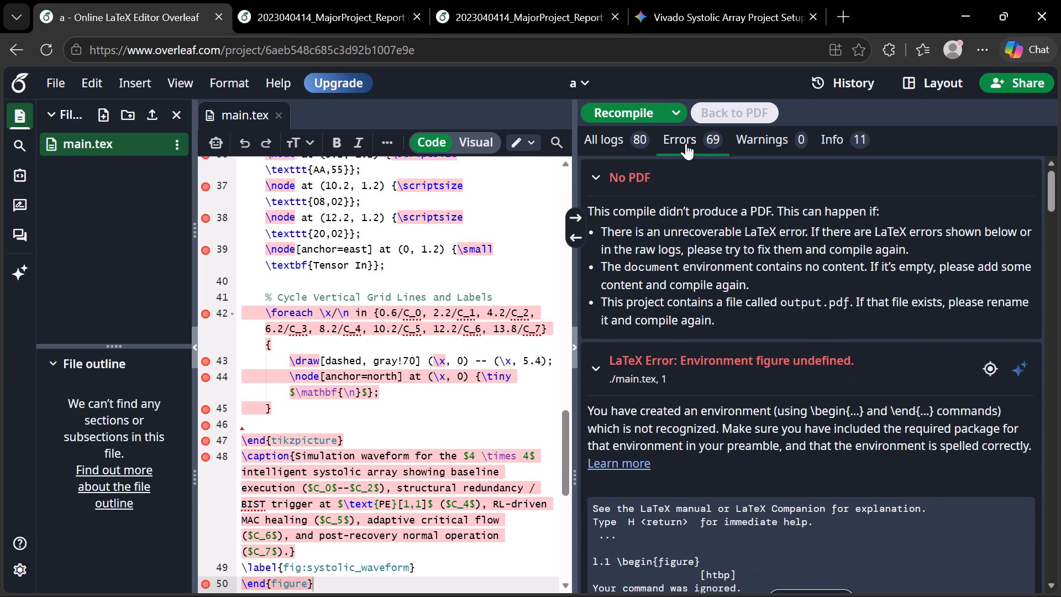
pyautogui.click(622, 138)
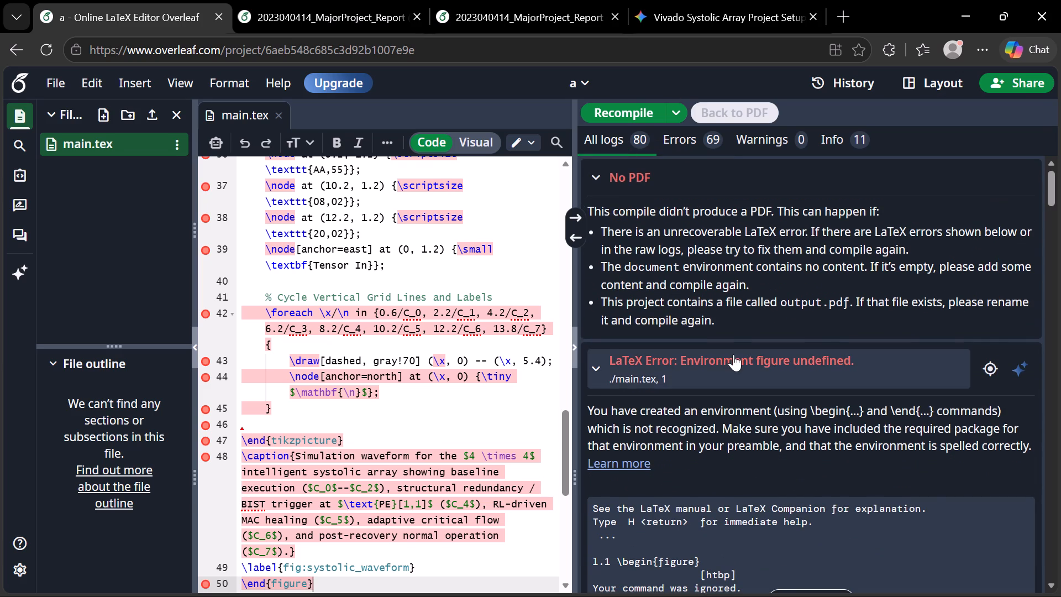
pyautogui.scroll(-3, 733, 354)
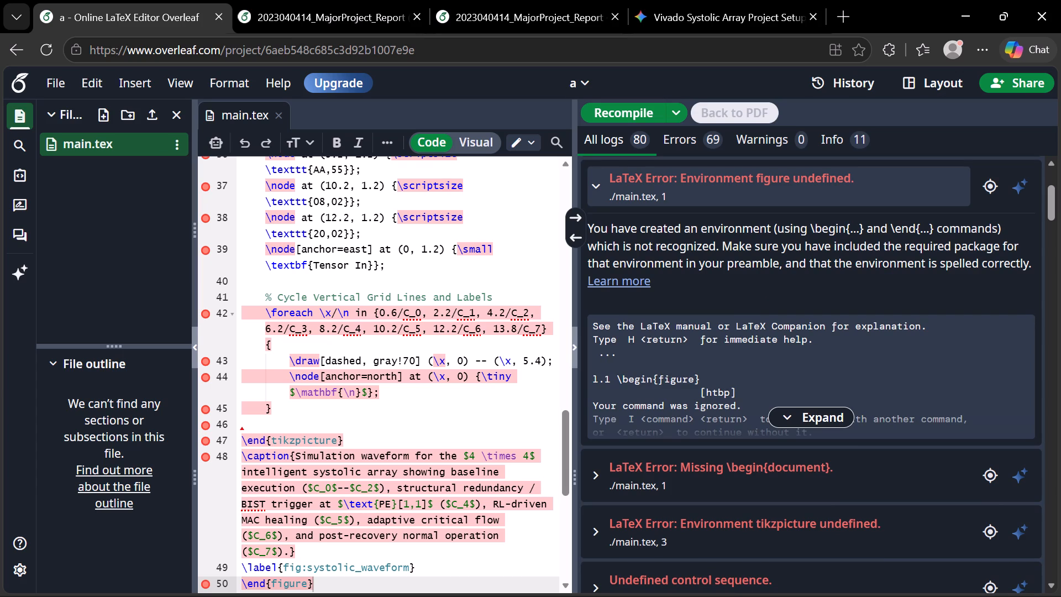
pyautogui.scroll(-3, 320, 386)
pyautogui.scroll(10, 320, 386)
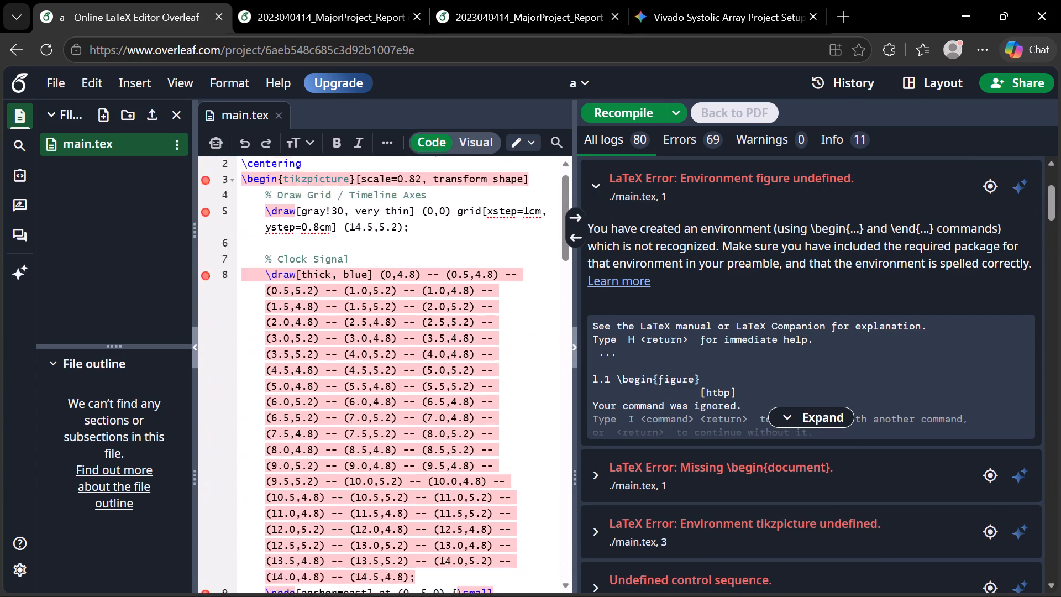
# Replace the selected figure block in the report's Chapter5.tex with the corrected TikZ waveform code and recompile.
pyautogui.click(540, 0)
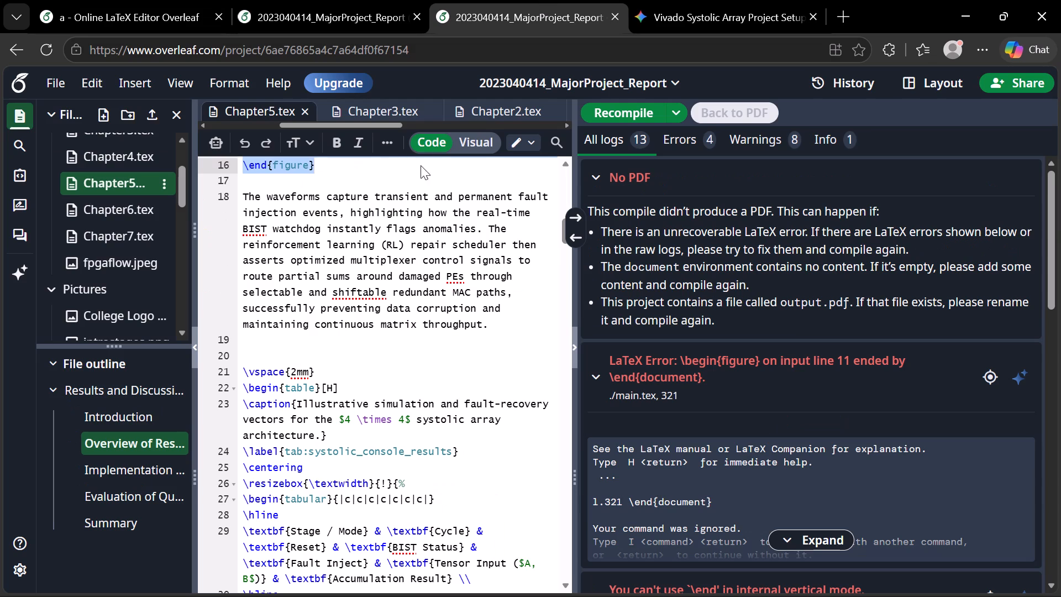
pyautogui.scroll(3, 417, 197)
pyautogui.hotkey('ctrl', 'v')
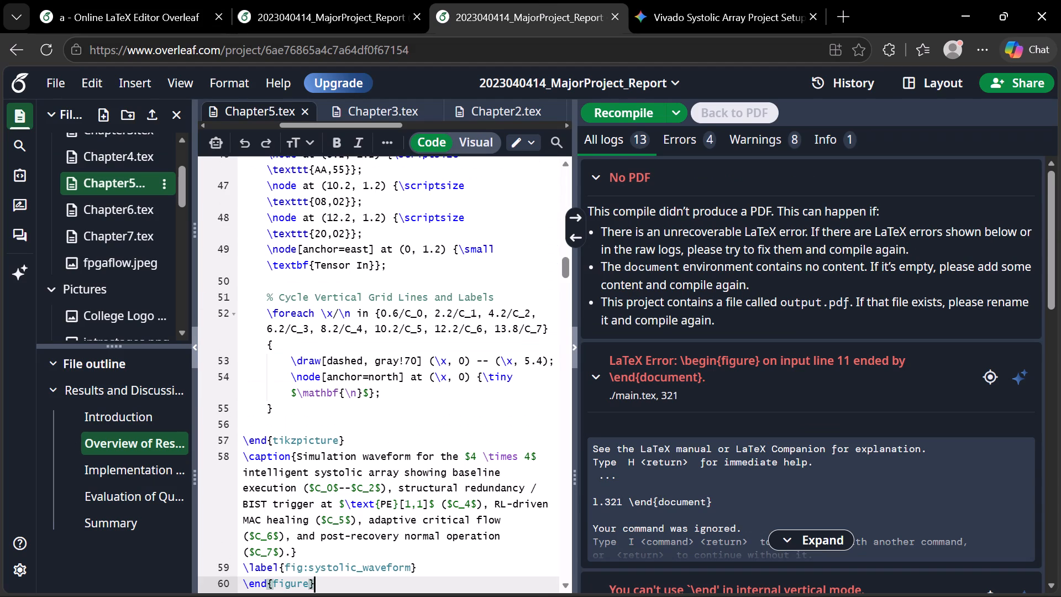
pyautogui.hotkey('ctrl', 's')
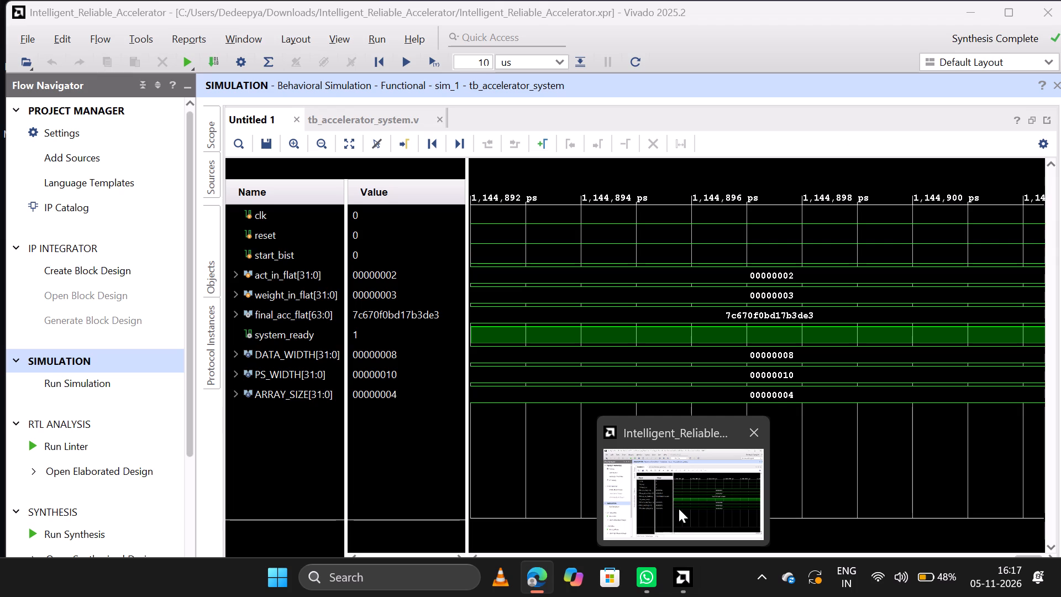
# Switch to the Vivado window with the tb_accelerator_system behavioral simulation.
pyautogui.click(679, 509)
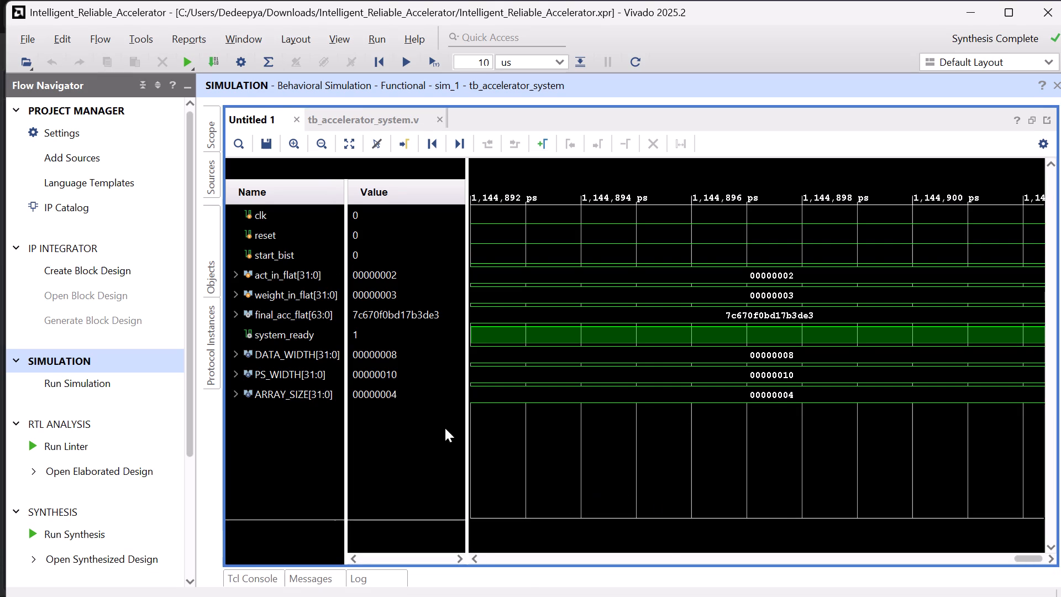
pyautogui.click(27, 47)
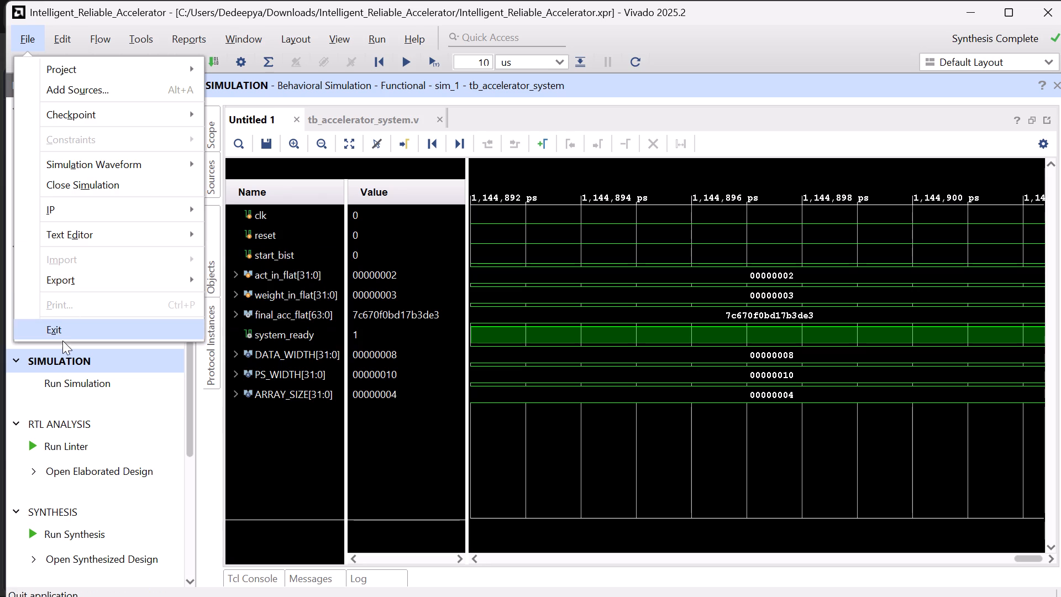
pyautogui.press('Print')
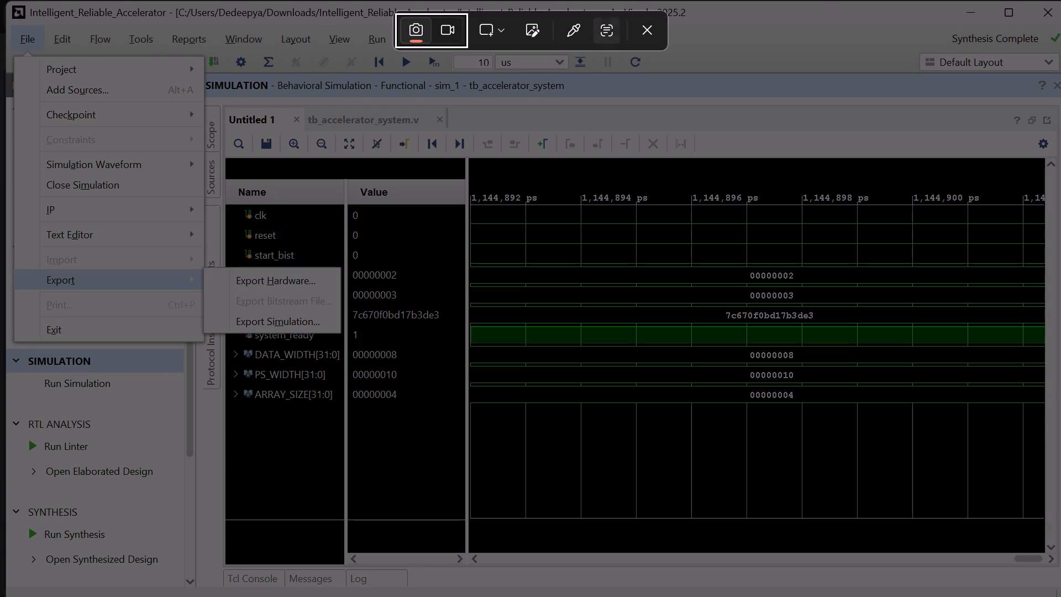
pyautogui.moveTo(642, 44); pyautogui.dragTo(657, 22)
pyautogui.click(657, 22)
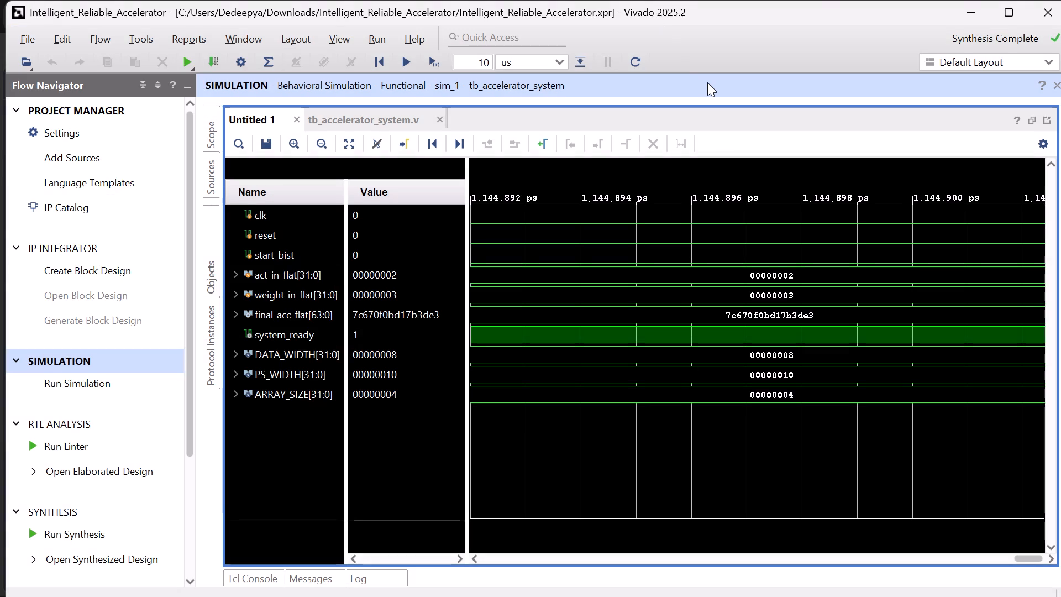
# Capture a screenshot of the Vivado window with the behavioral simulation waveform.
pyautogui.press('Print')
pyautogui.click(493, 23)
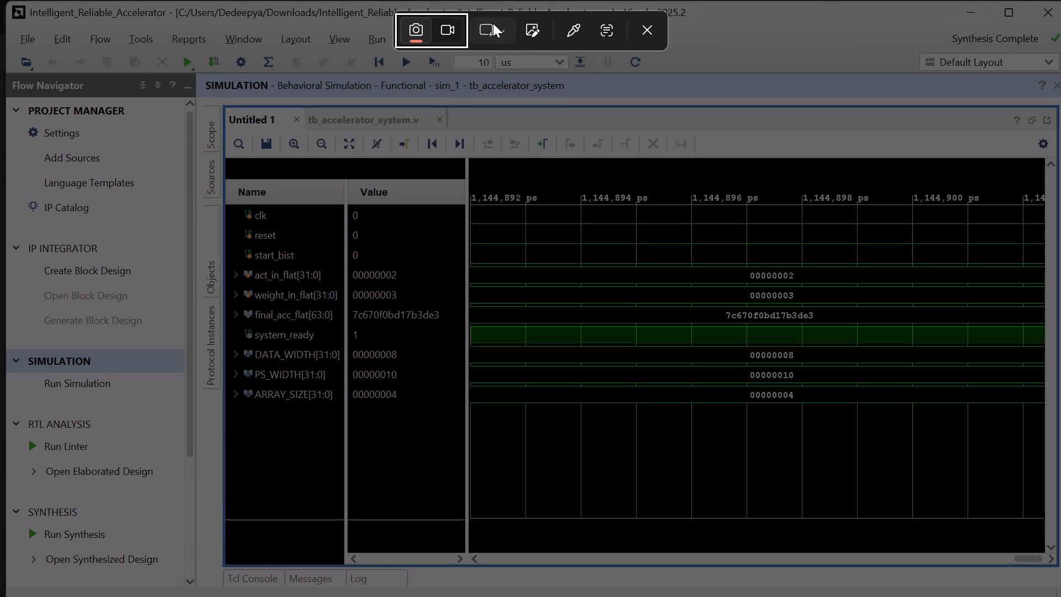
pyautogui.click(505, 94)
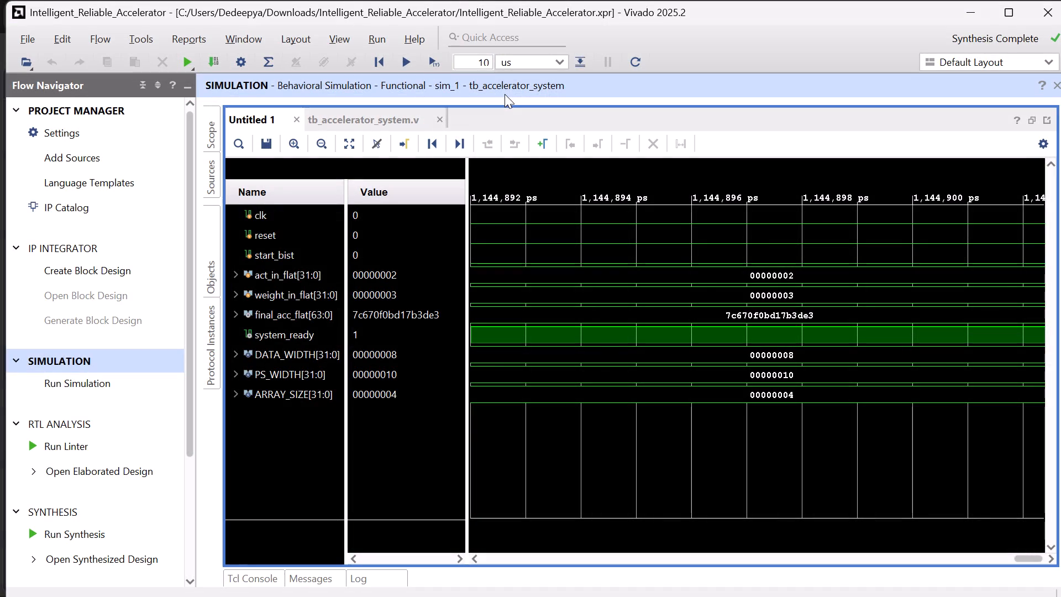
# Run the behavioral simulation onward and move the waveform cursor to the last simulated time.
pyautogui.click(401, 59)
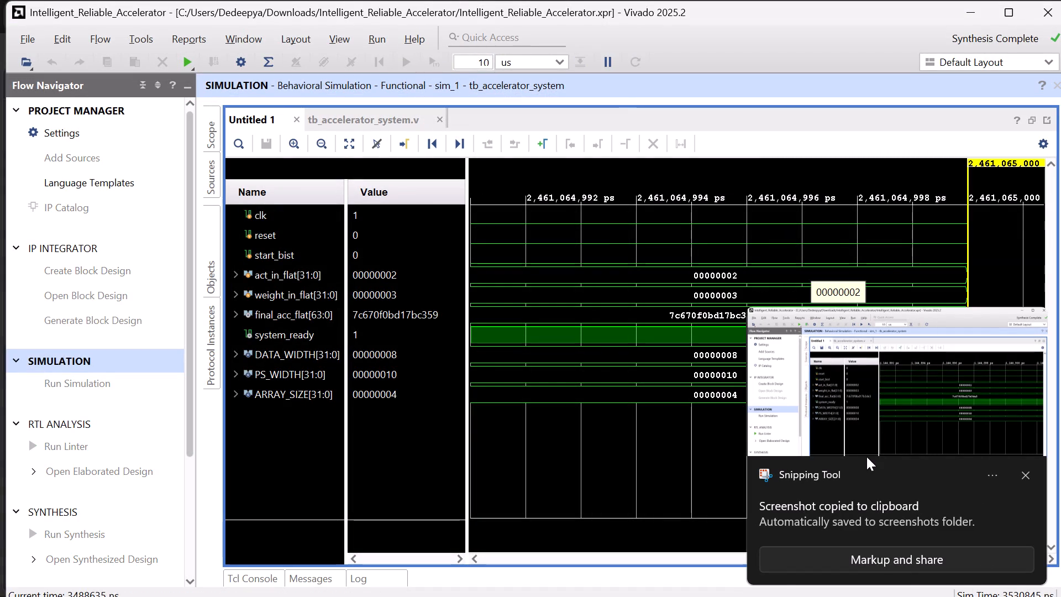
pyautogui.click(1021, 480)
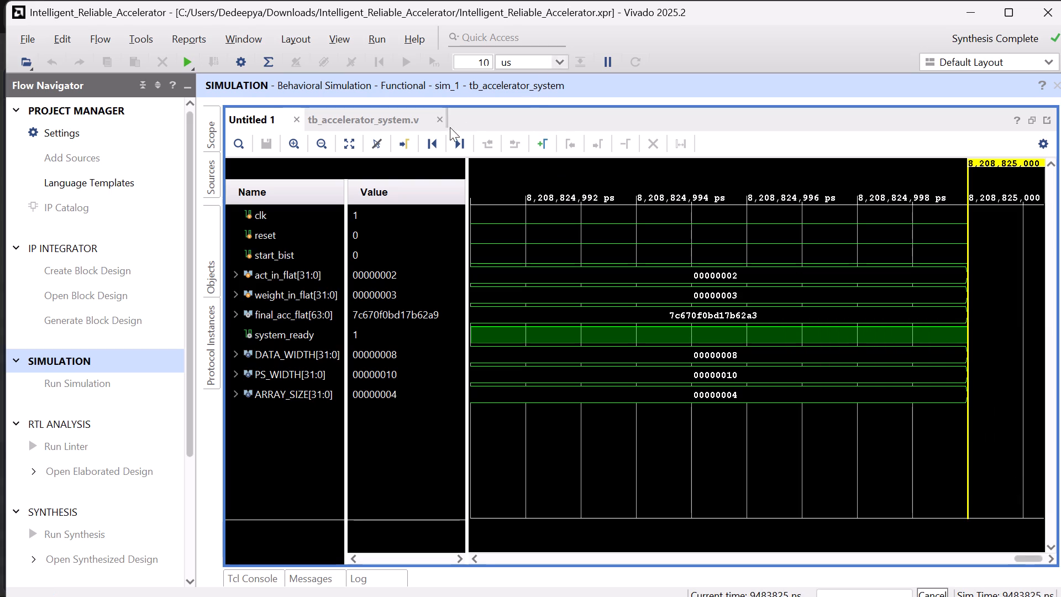
pyautogui.click(458, 138)
pyautogui.click(458, 138)
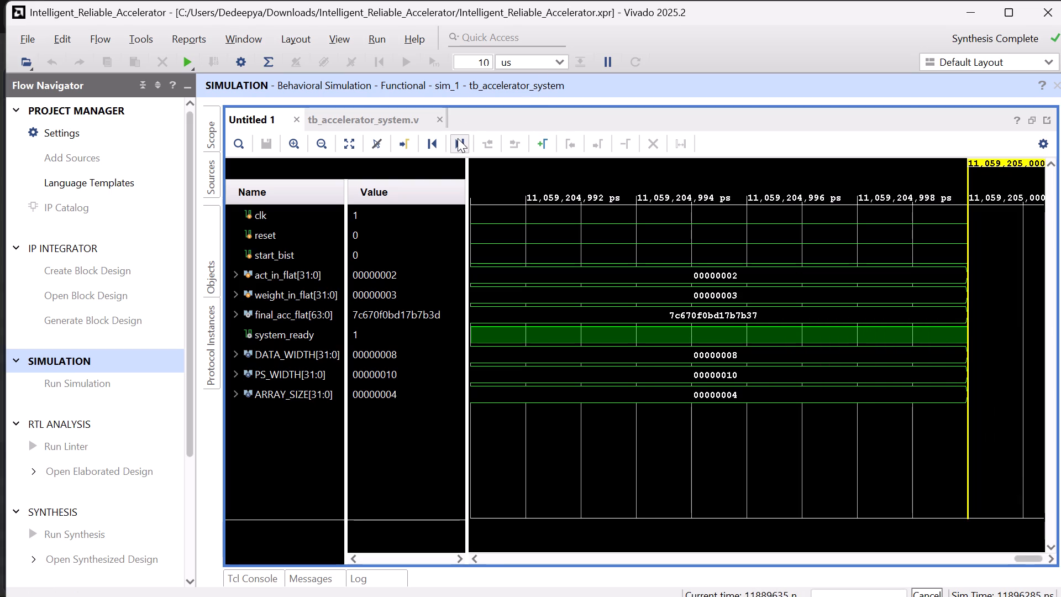
pyautogui.tripleClick(458, 138)
pyautogui.tripleClick(458, 138)
pyautogui.tripleClick(458, 138)
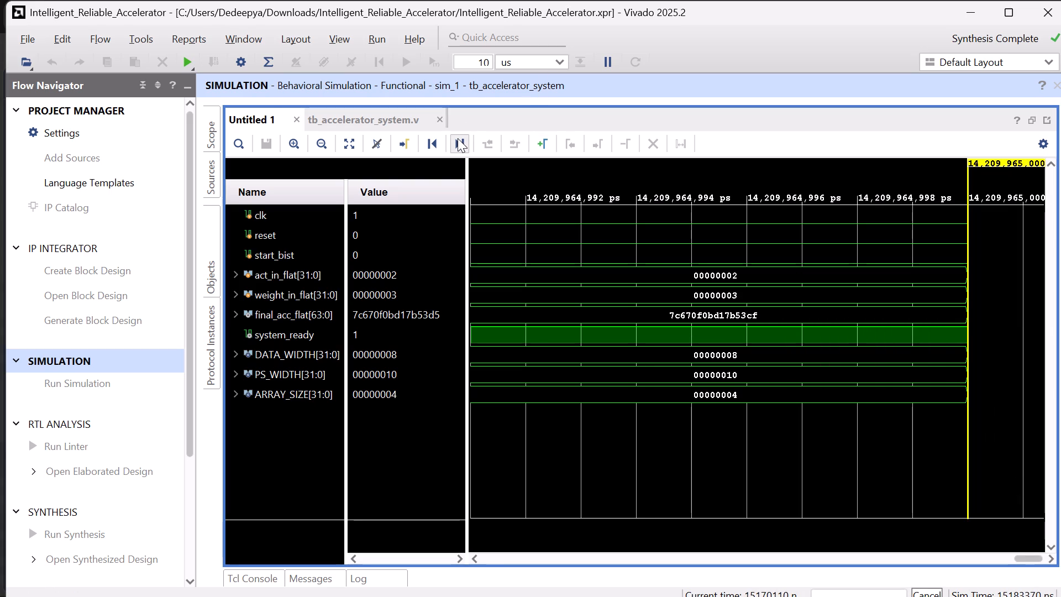
pyautogui.tripleClick(458, 138)
pyautogui.tripleClick(458, 138)
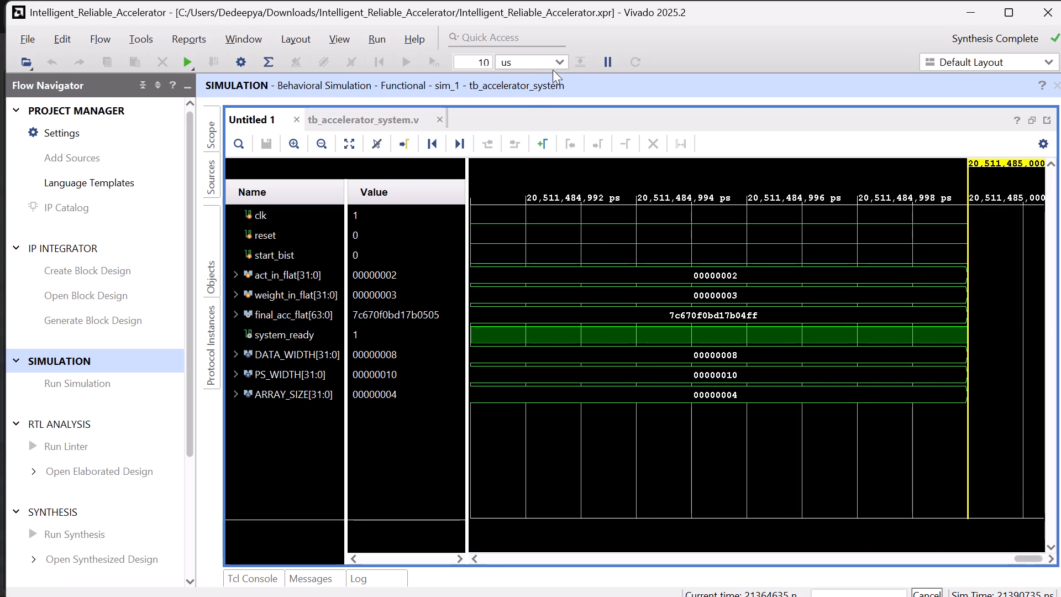
# Set the simulation run duration to 50 us.
pyautogui.click(553, 62)
pyautogui.click(471, 66)
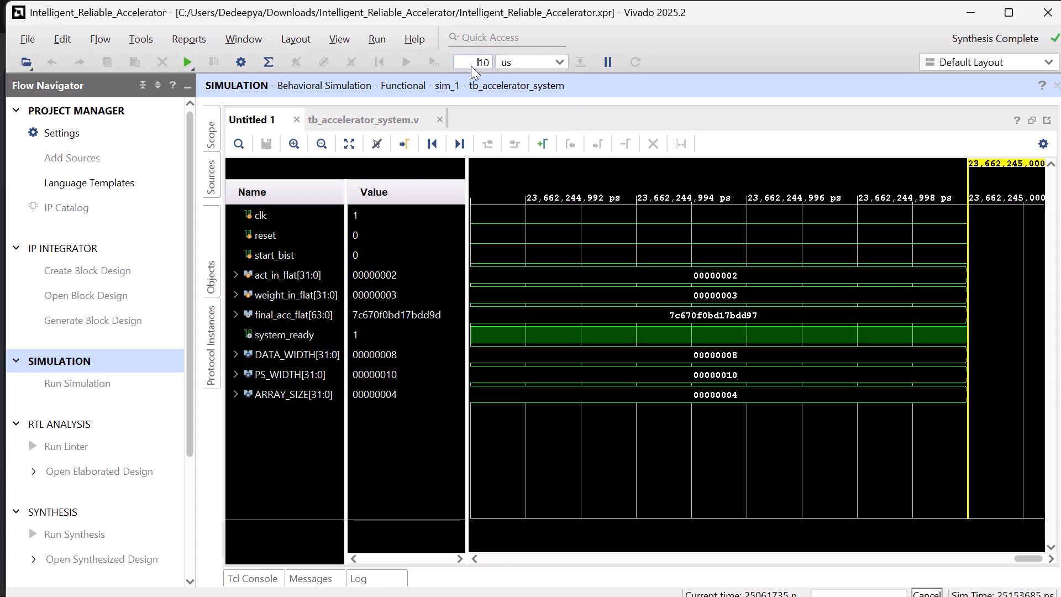
pyautogui.click(487, 60)
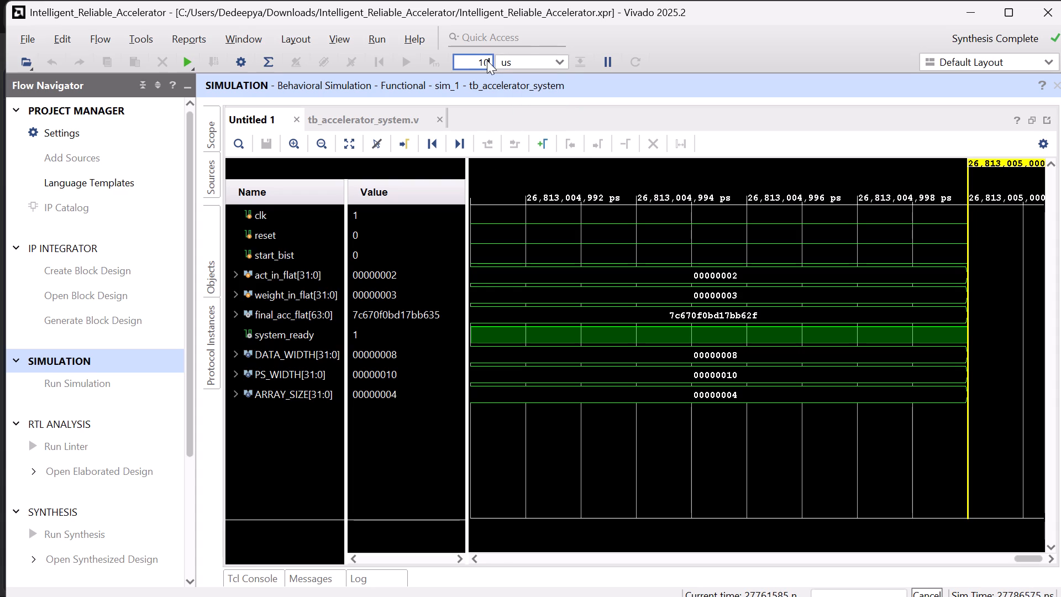
pyautogui.press('BackSpace')
pyautogui.press('BackSpace')
pyautogui.write('50')
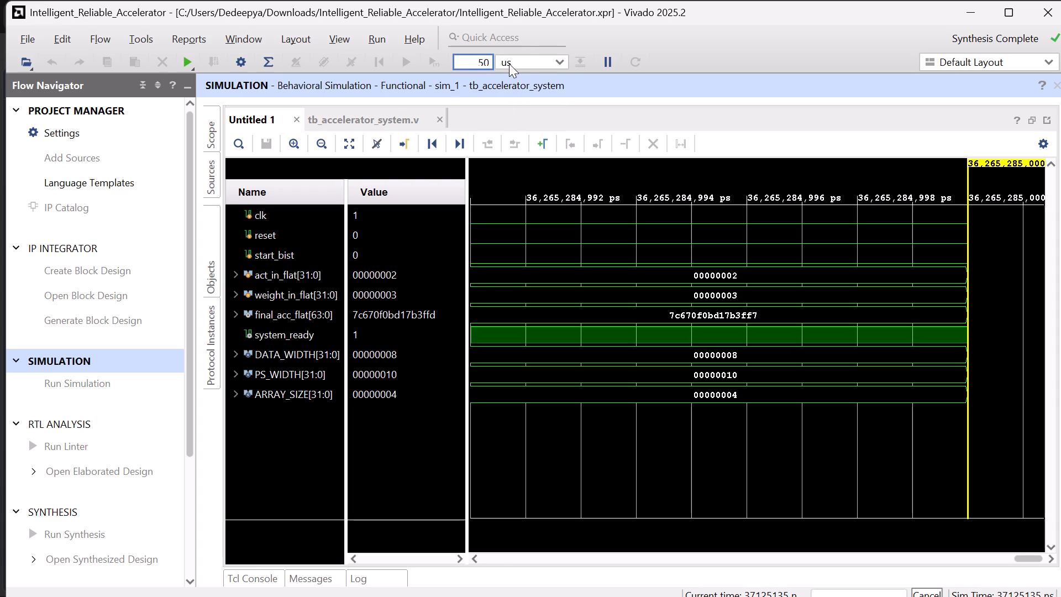
pyautogui.click(521, 64)
# Break the running simulation, run it again, and break it once more.
pyautogui.click(610, 57)
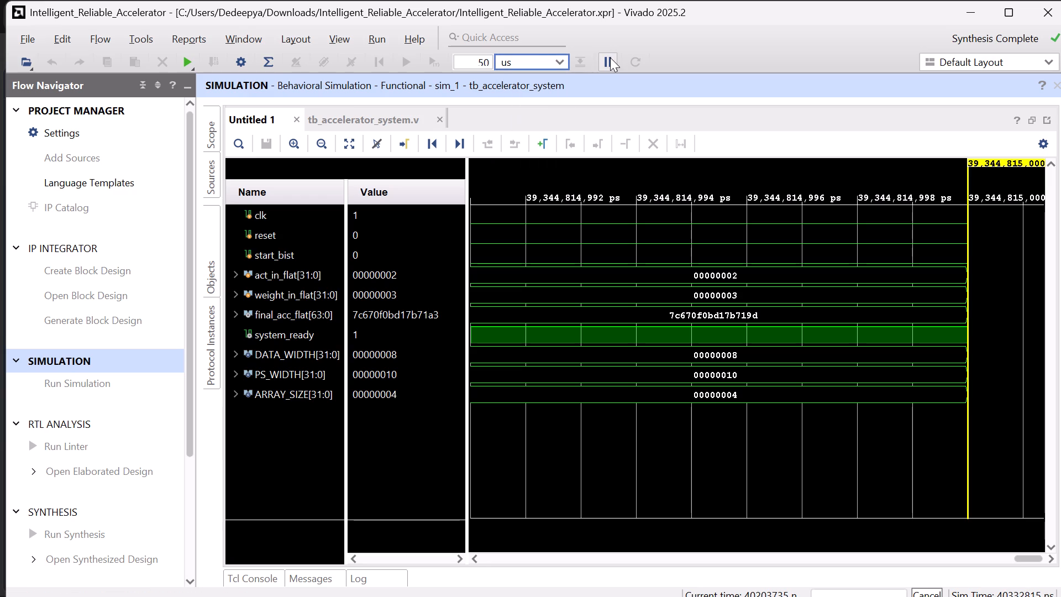
pyautogui.click(610, 57)
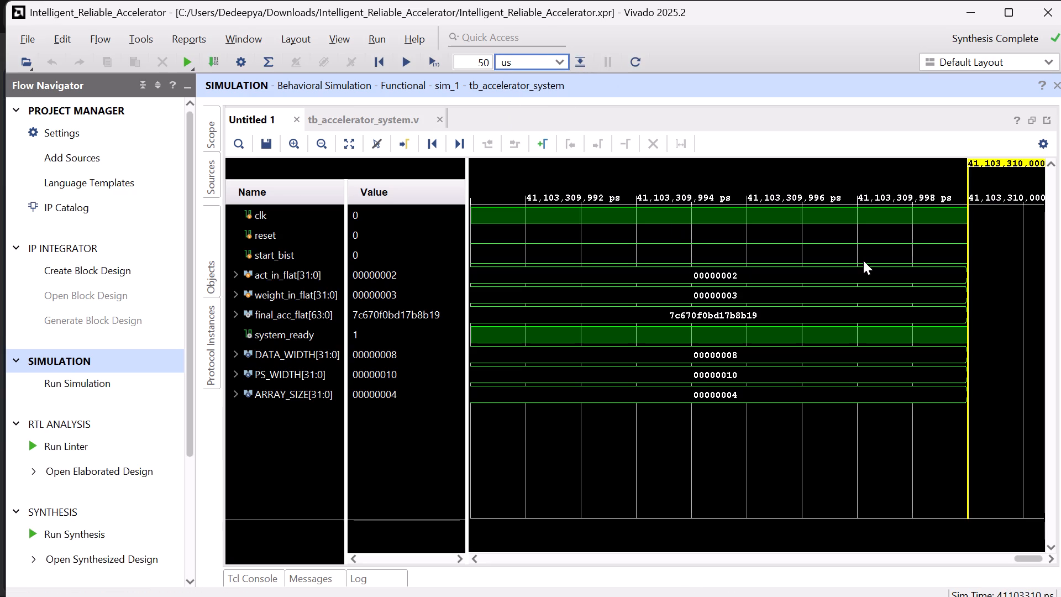
pyautogui.hscroll(-3, 863, 260)
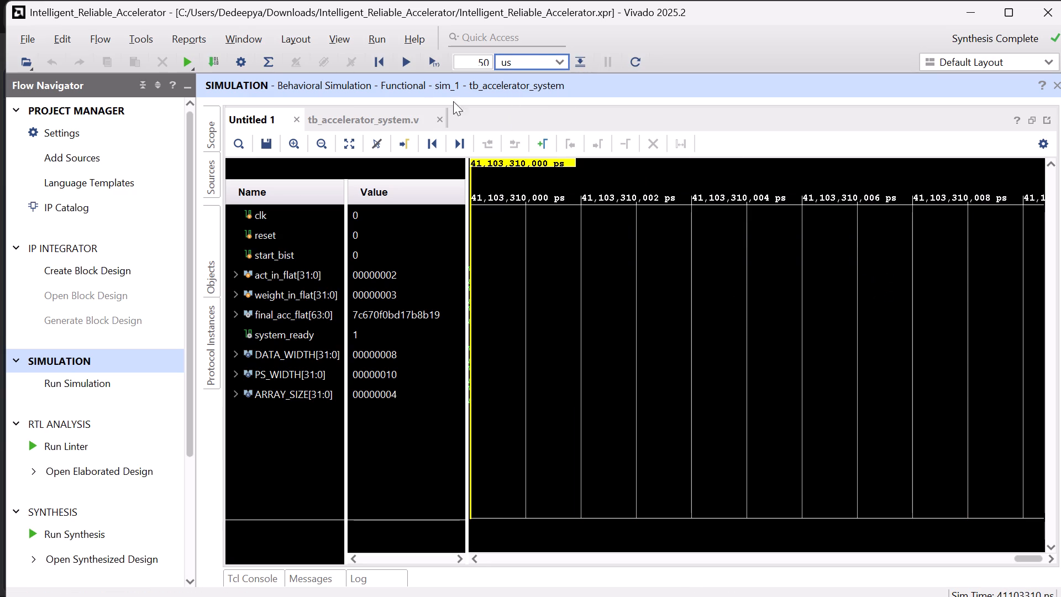
pyautogui.click(407, 60)
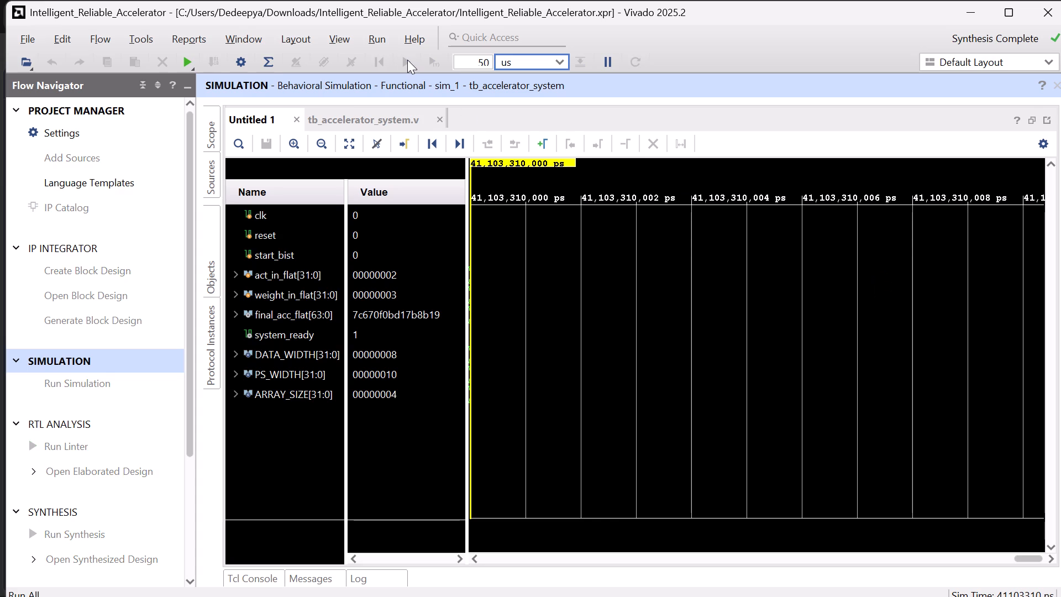
pyautogui.click(613, 56)
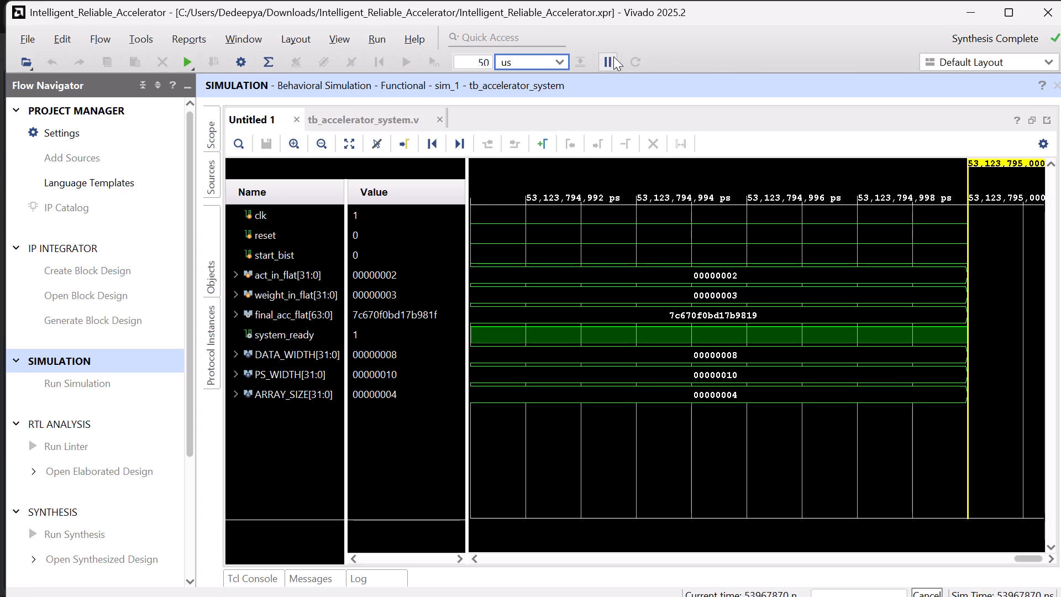
# Exit Vivado and return to the report in Overleaf.
pyautogui.click(17, 38)
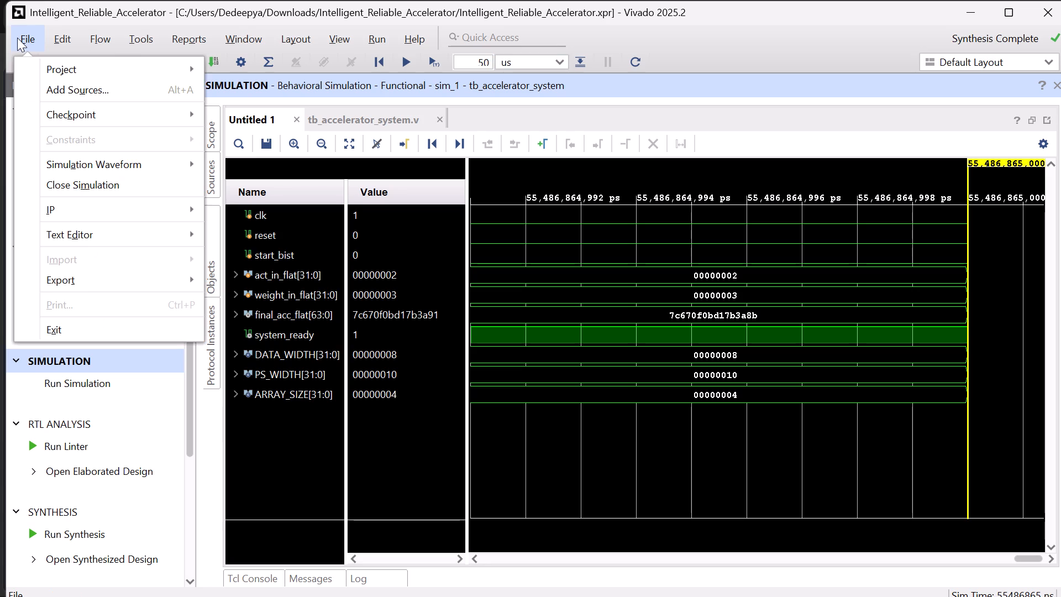
pyautogui.click(73, 324)
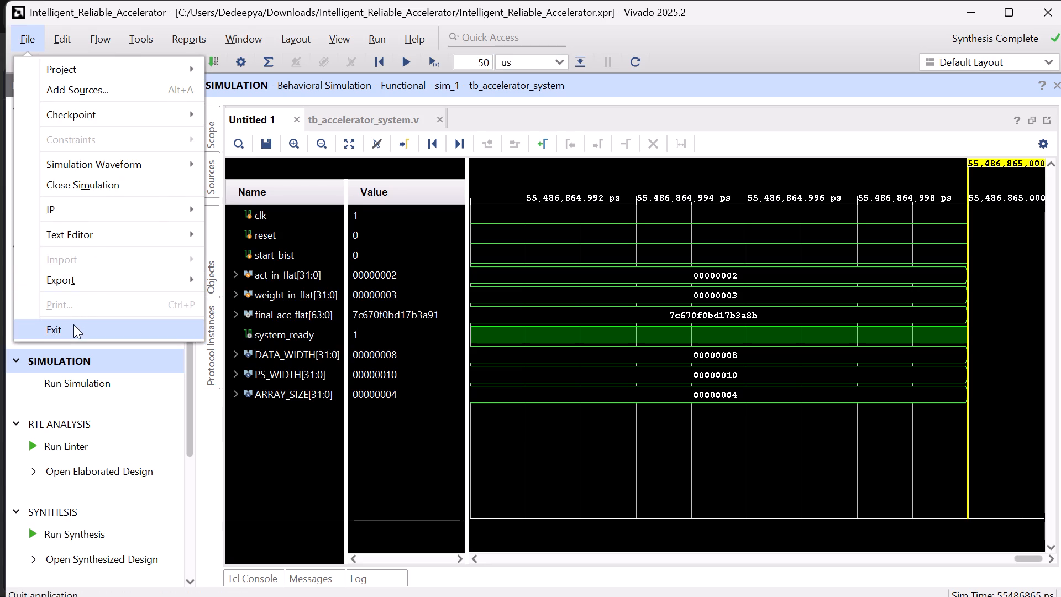
pyautogui.click(499, 343)
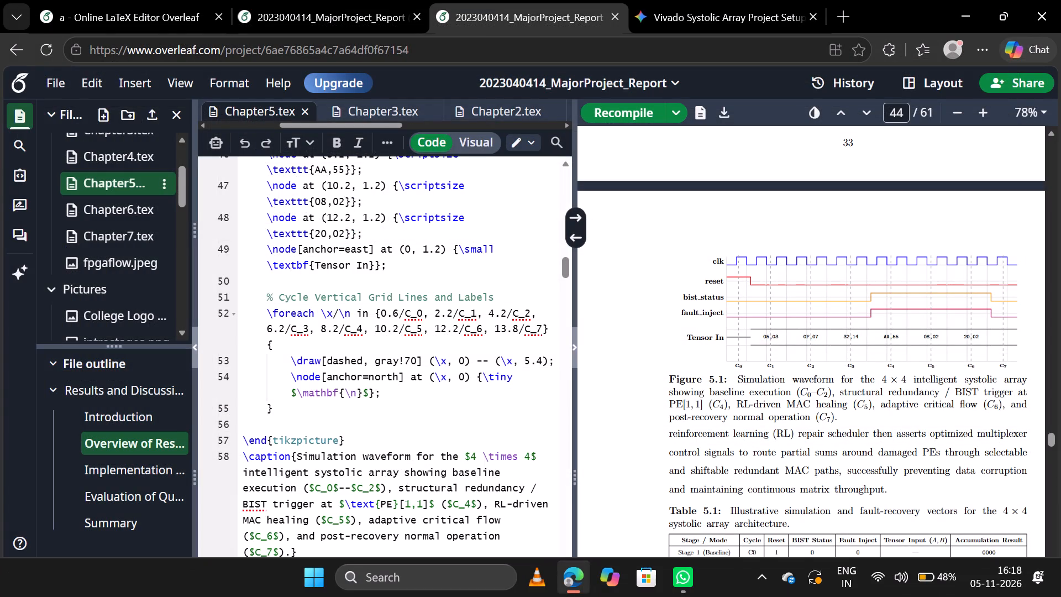
# Search for Vivado on the computer and launch it.
pyautogui.click(309, 568)
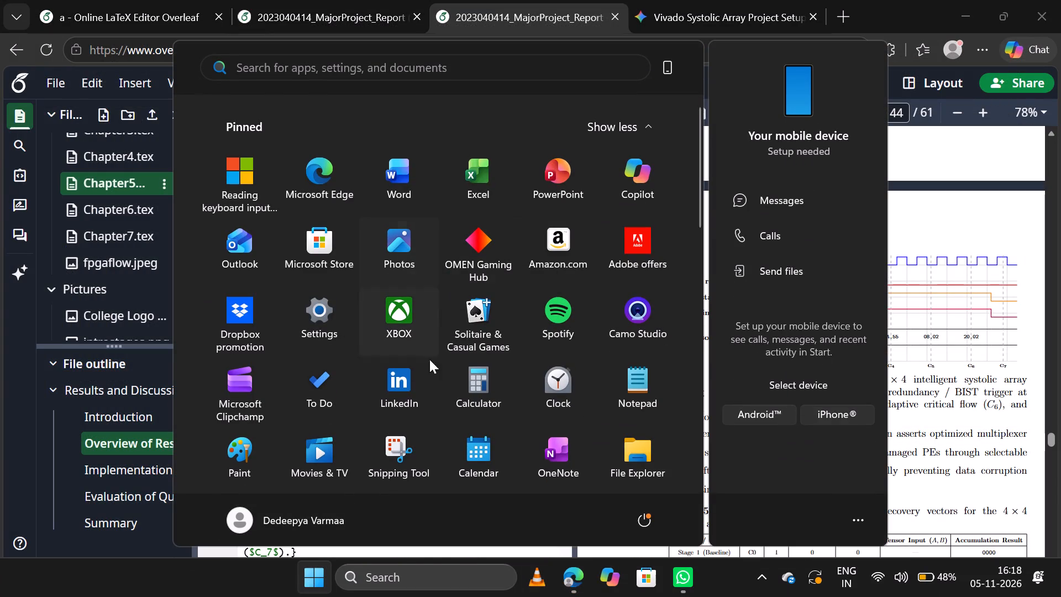
pyautogui.click(576, 61)
pyautogui.write('vivado')
pyautogui.click(597, 328)
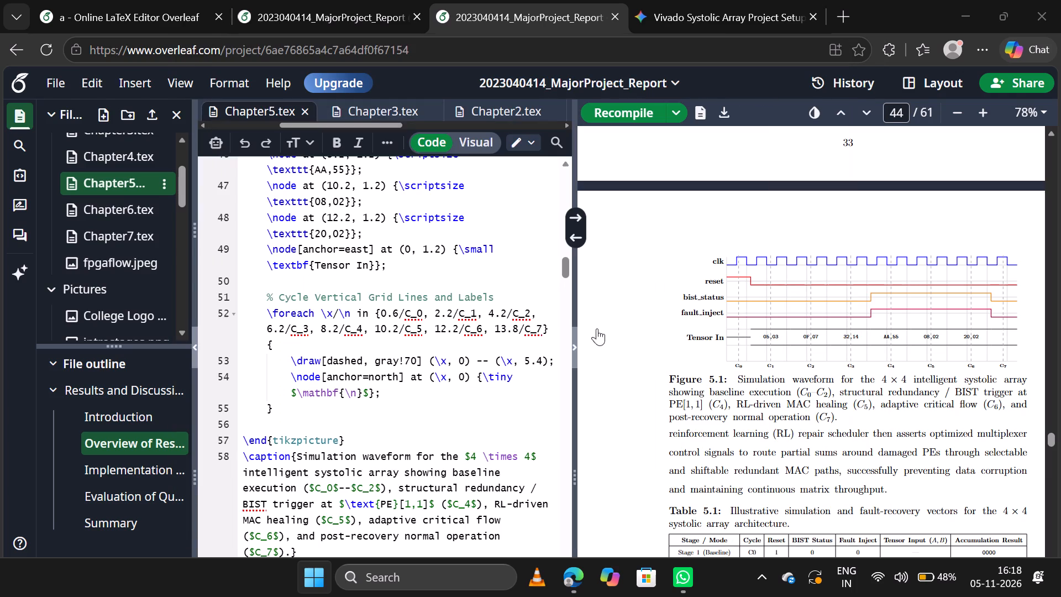
# Examine the layout of Figure 5.1, its surrounding text and Table 5.1 in the compiled report.
pyautogui.hscroll(-1, 857, 378)
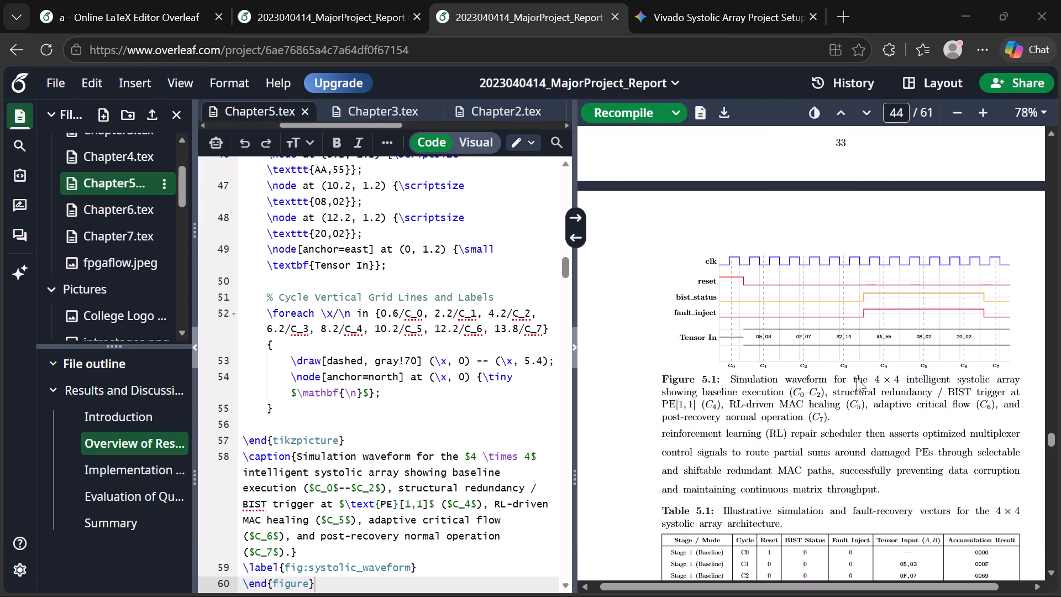
pyautogui.hscroll(-2, 857, 378)
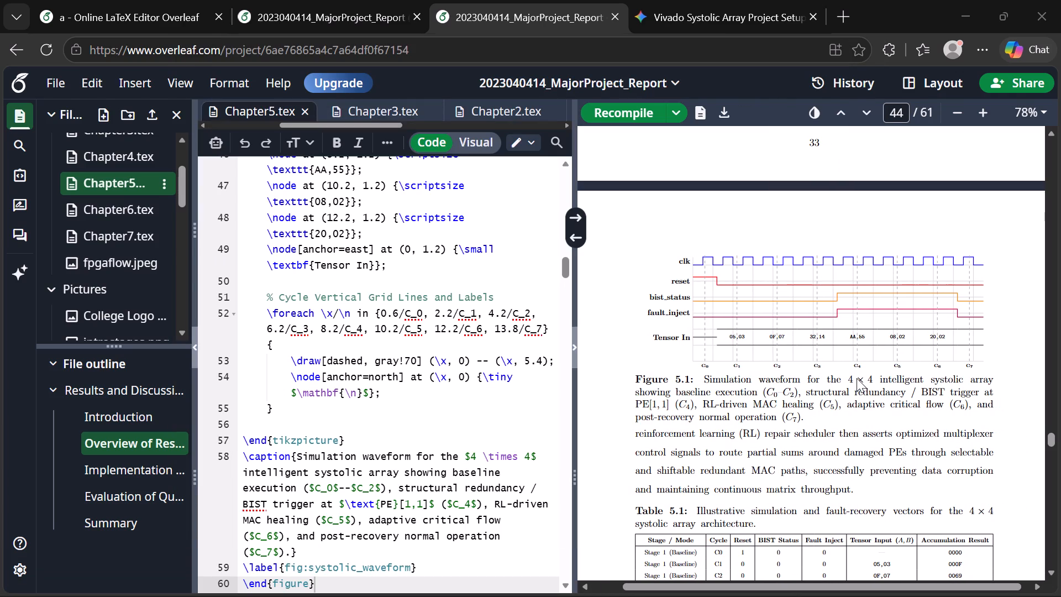
pyautogui.hscroll(-1, 857, 378)
pyautogui.scroll(-1, 857, 378)
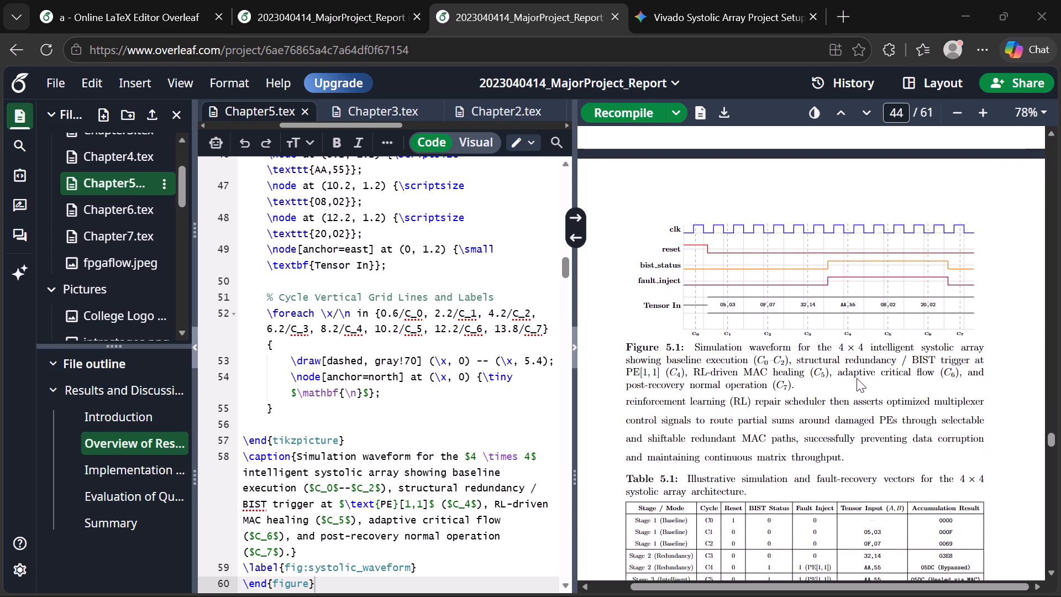
pyautogui.scroll(-1, 857, 378)
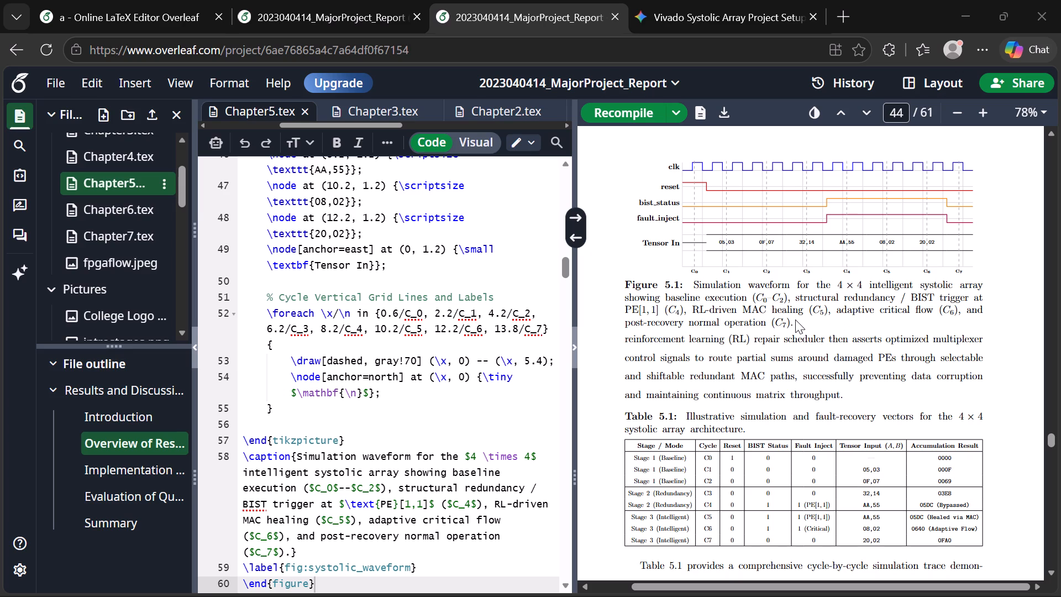
pyautogui.scroll(5, 795, 320)
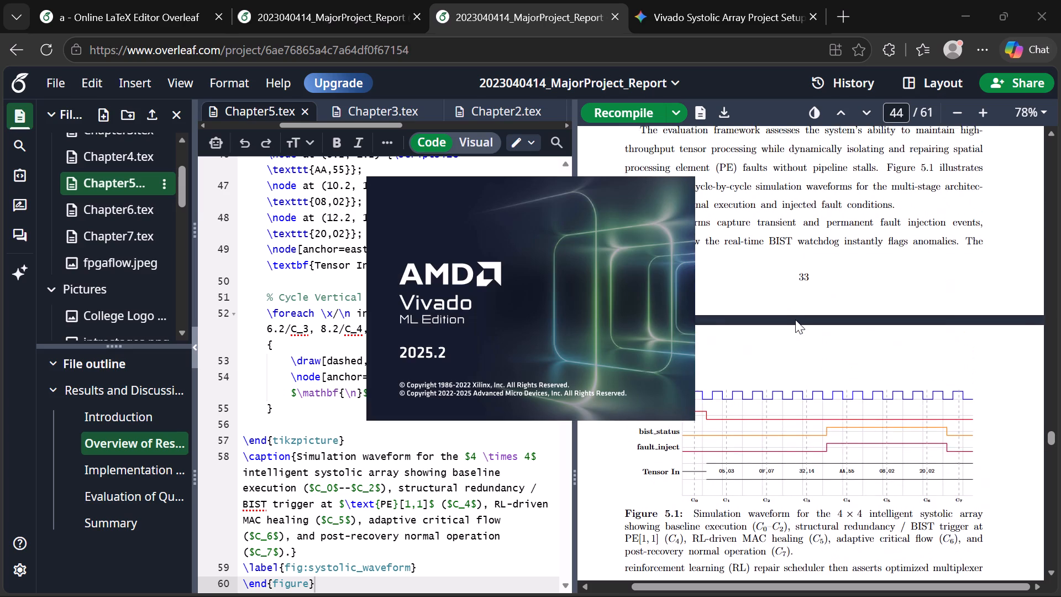
pyautogui.scroll(-3, 795, 320)
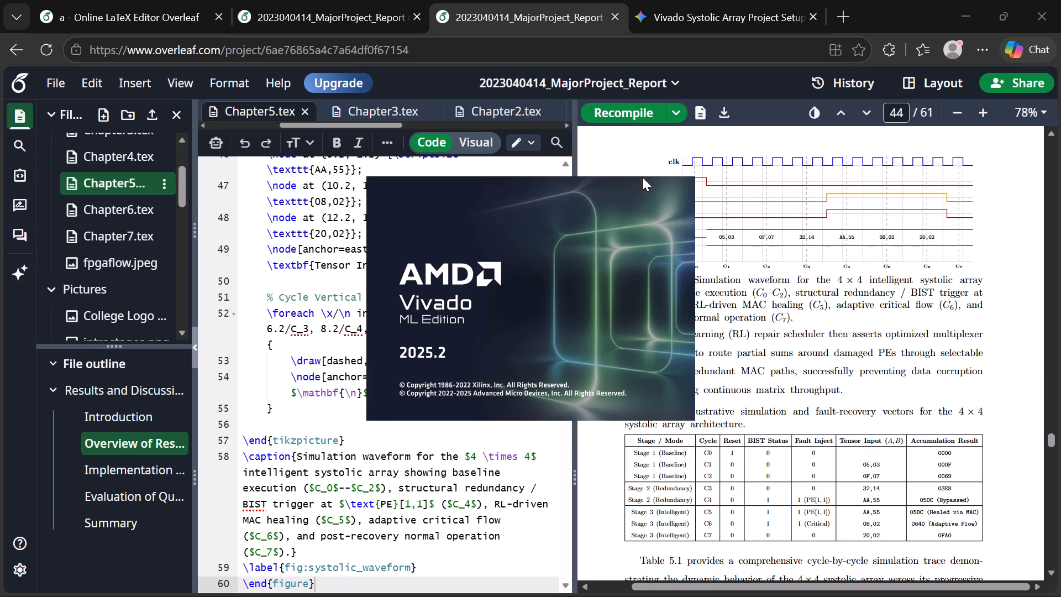
pyautogui.click(759, 203)
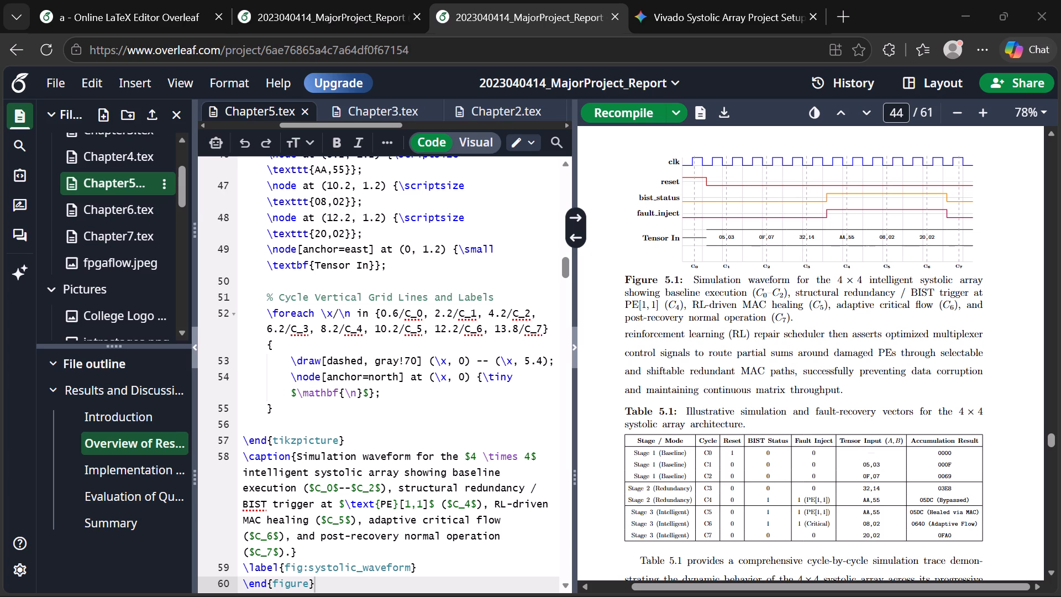
# Insert \newpage in Chapter5.tex between the waveform figure and the "The waveforms capture" paragraph, and recompile the report.
pyautogui.scroll(4, 733, 316)
pyautogui.doubleClick(655, 338)
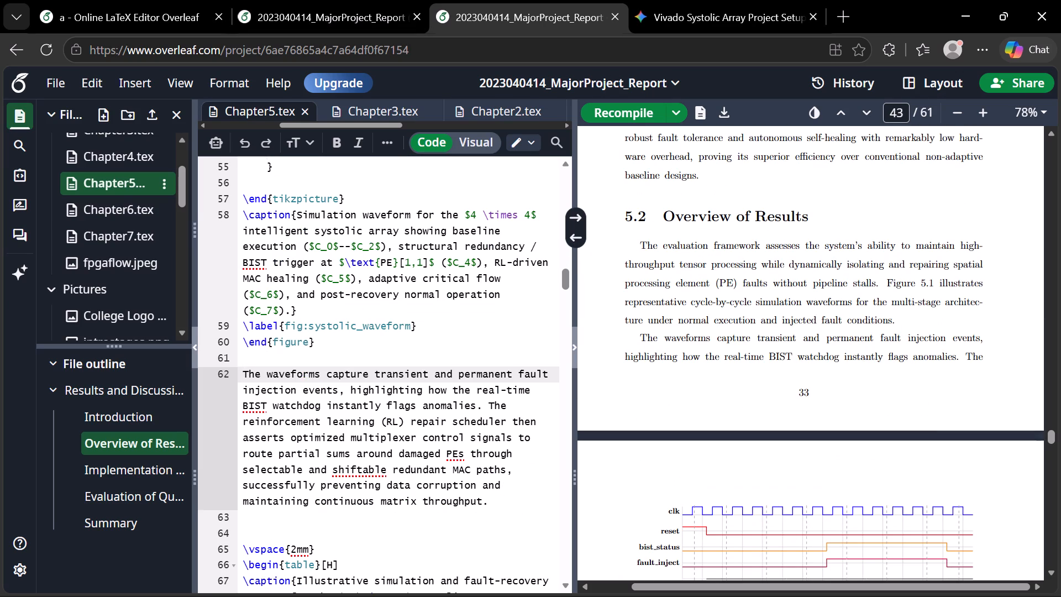
pyautogui.click(318, 361)
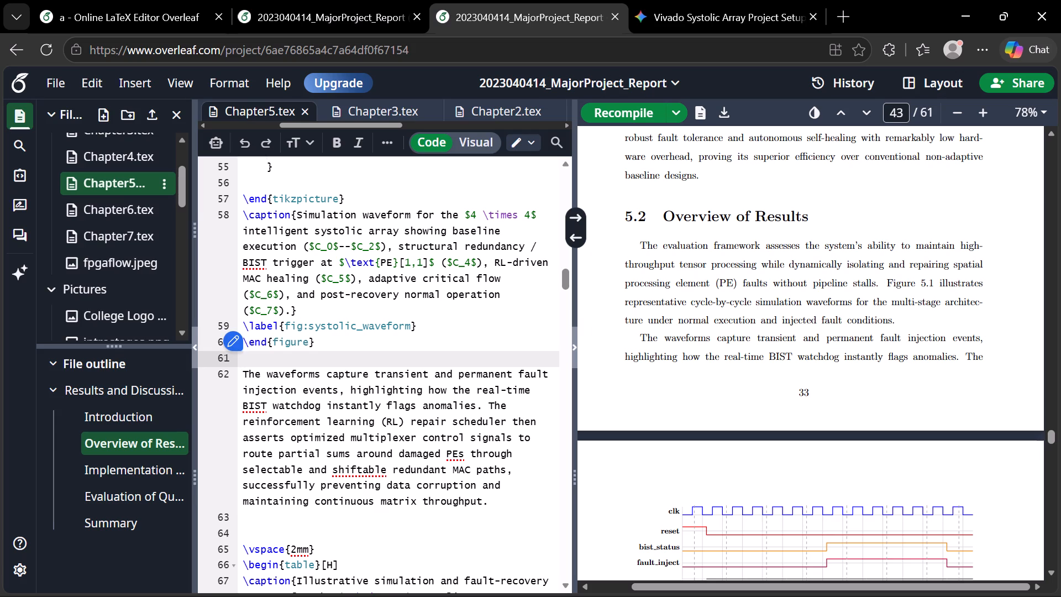
pyautogui.write('\\newpage')
pyautogui.hotkey('ctrl', 's')
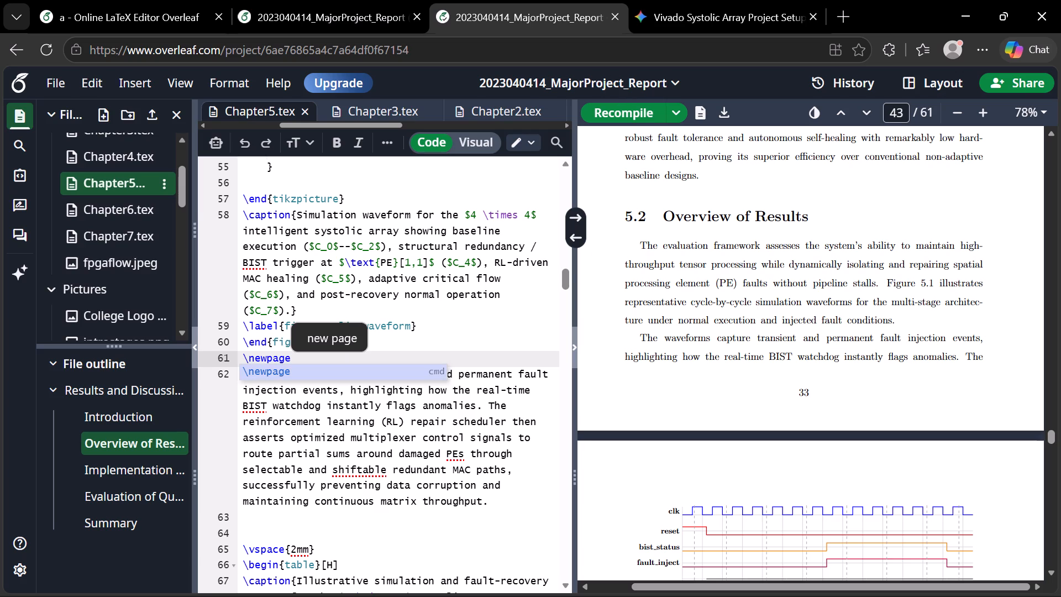
# Add a 3 mm vspace line between \newpage and the "The waveforms capture" paragraph, and recompile the report.
pyautogui.scroll(-3, 726, 332)
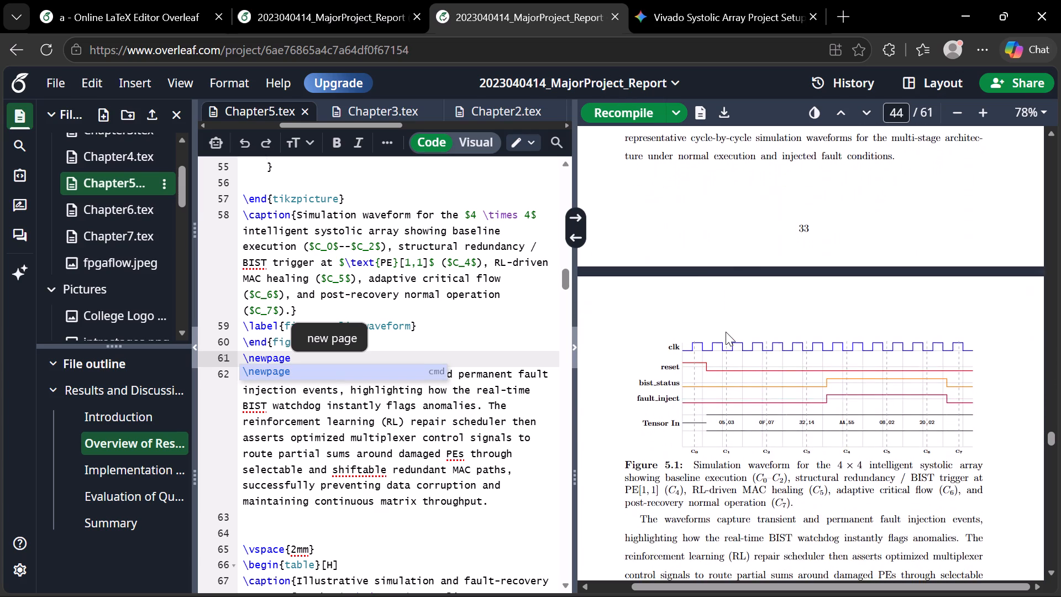
pyautogui.scroll(-2, 726, 332)
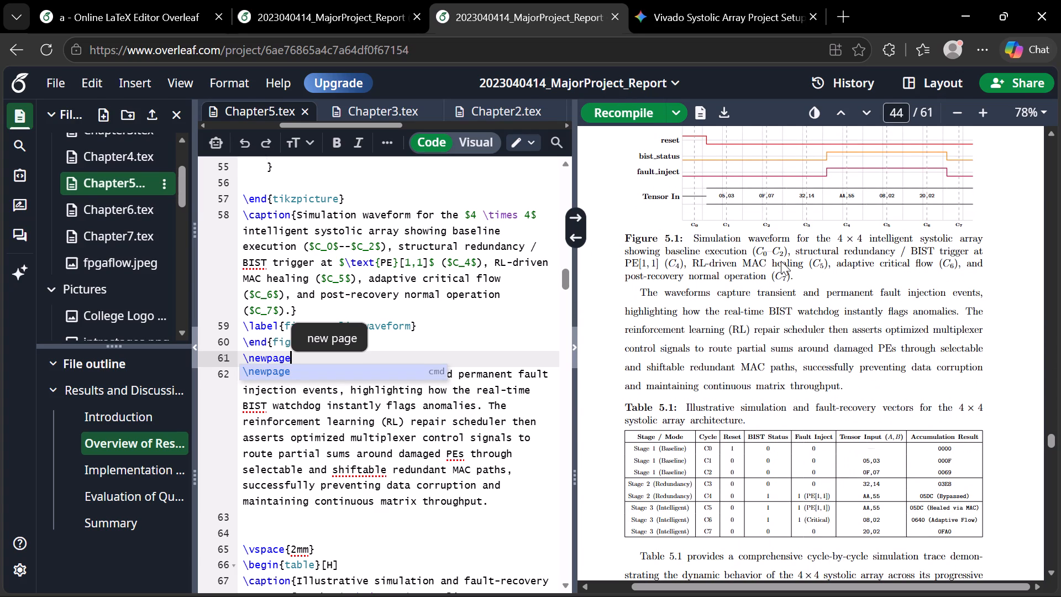
pyautogui.doubleClick(646, 296)
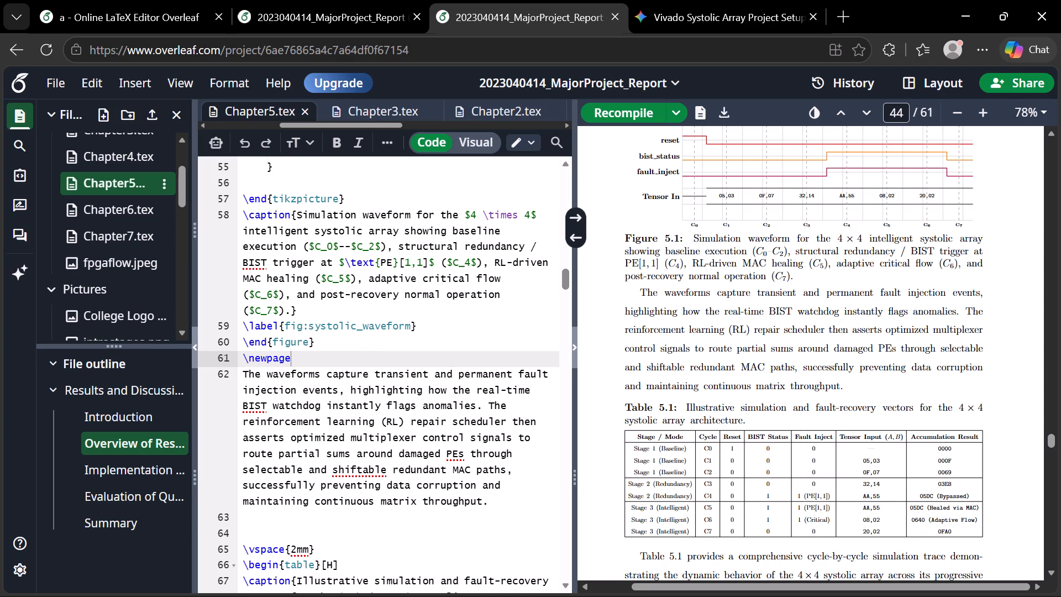
pyautogui.click(380, 357)
pyautogui.press('Return')
pyautogui.write(']vspace{3mm')
pyautogui.hotkey('ctrl', 's')
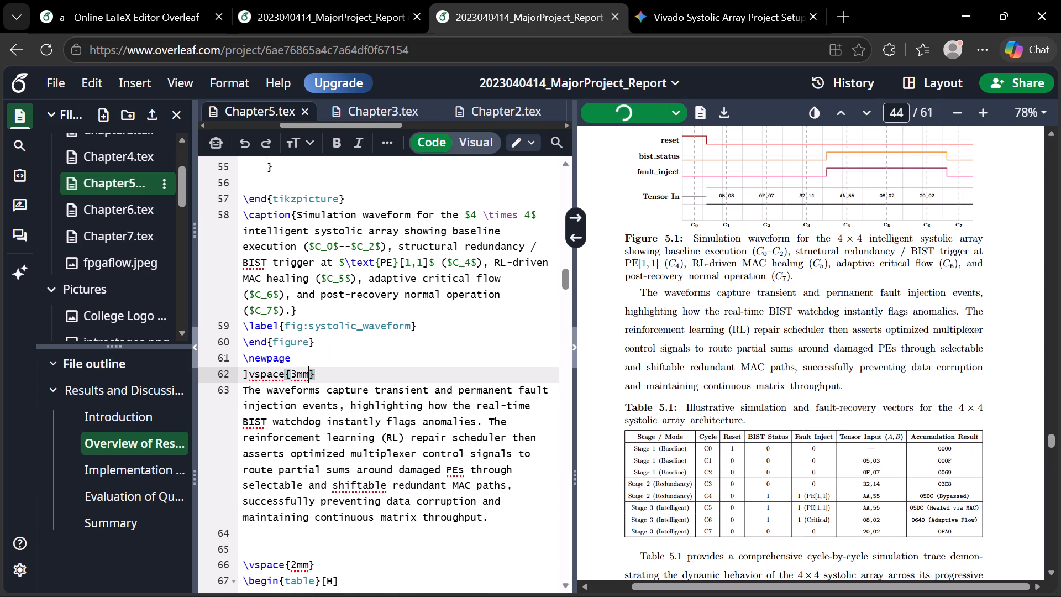
# Replace the stray bracket before vspace{3mm} with a backslash and recompile the report.
pyautogui.click(249, 371)
pyautogui.press('Print')
pyautogui.press('BackSpace')
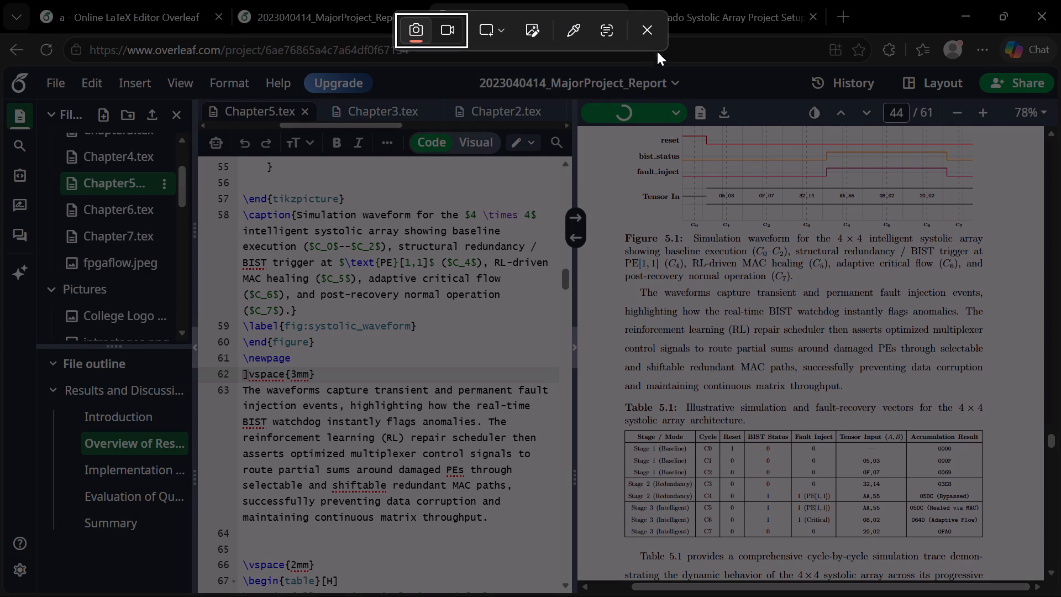
pyautogui.click(650, 41)
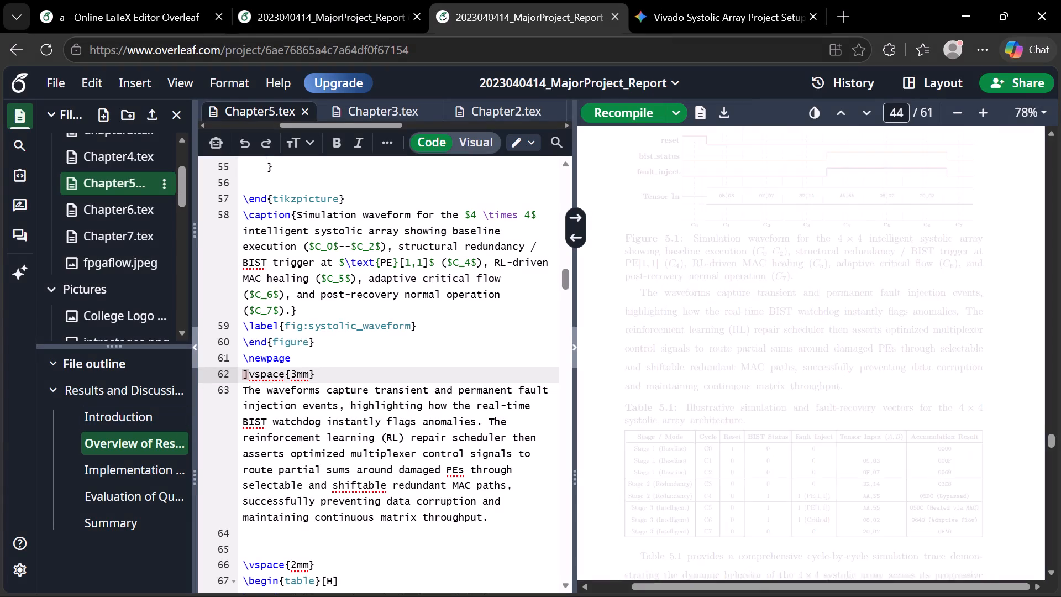
pyautogui.press('BackSpace')
pyautogui.press('\\')
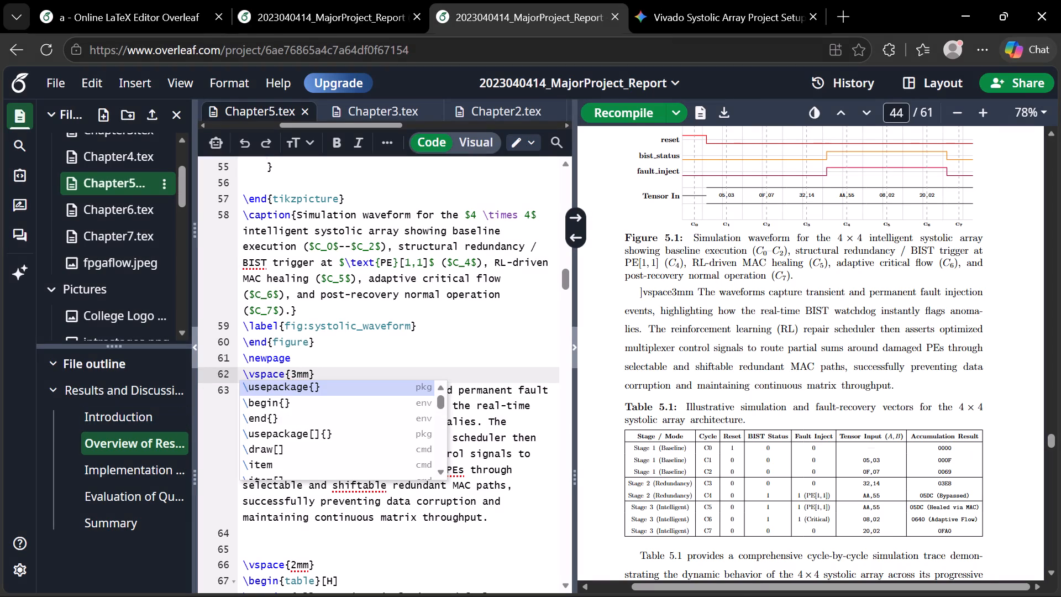
pyautogui.hotkey('ctrl', 's')
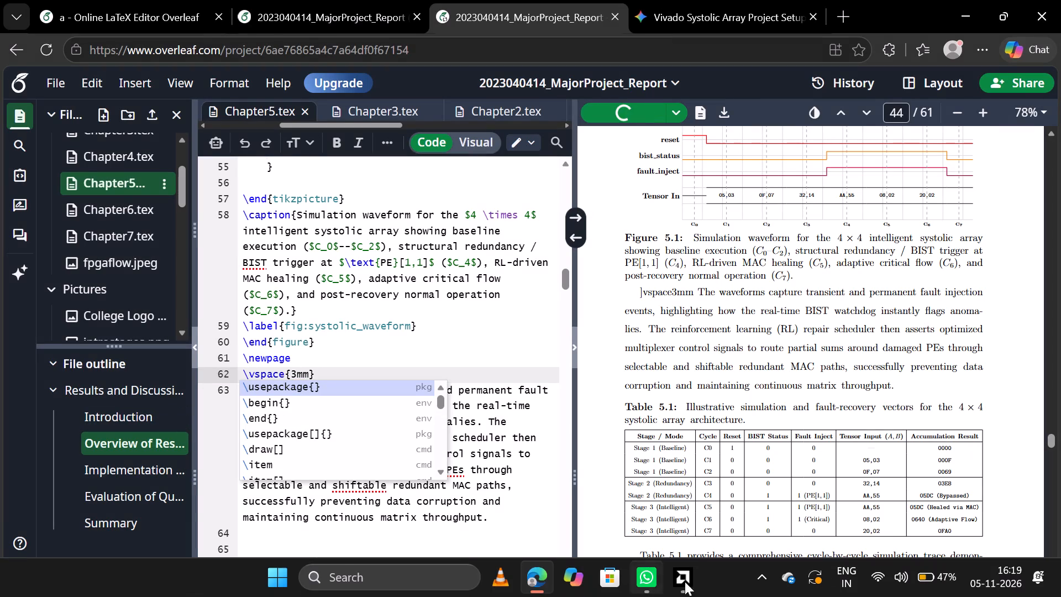
# Switch to Vivado and open the recent project Reliable_Systolic_Array.
pyautogui.click(695, 578)
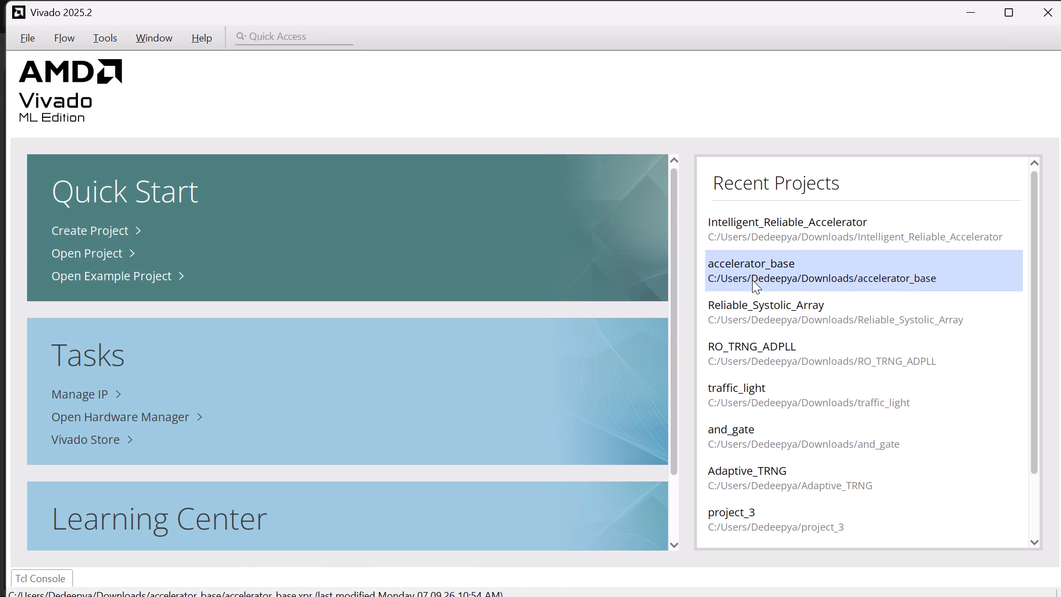
pyautogui.click(754, 307)
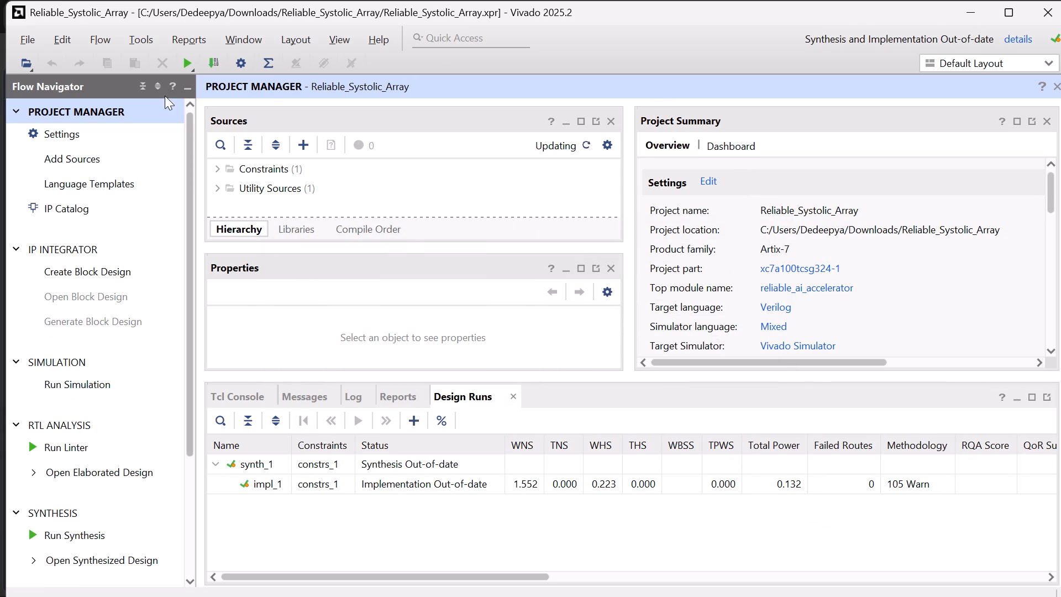
# Start the behavioral simulation of the Reliable_Systolic_Array project.
pyautogui.click(81, 378)
pyautogui.click(138, 400)
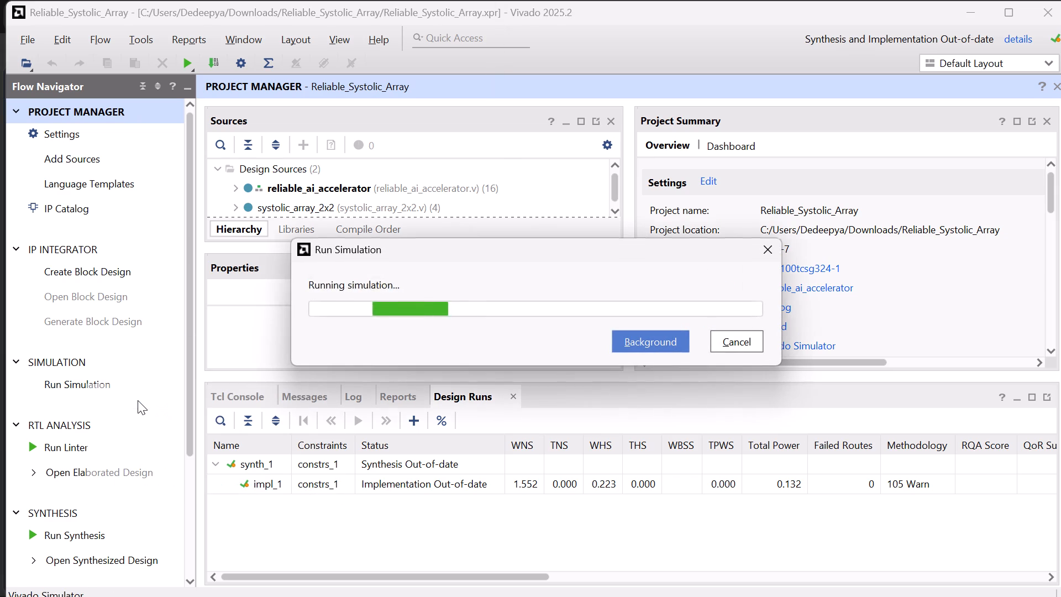
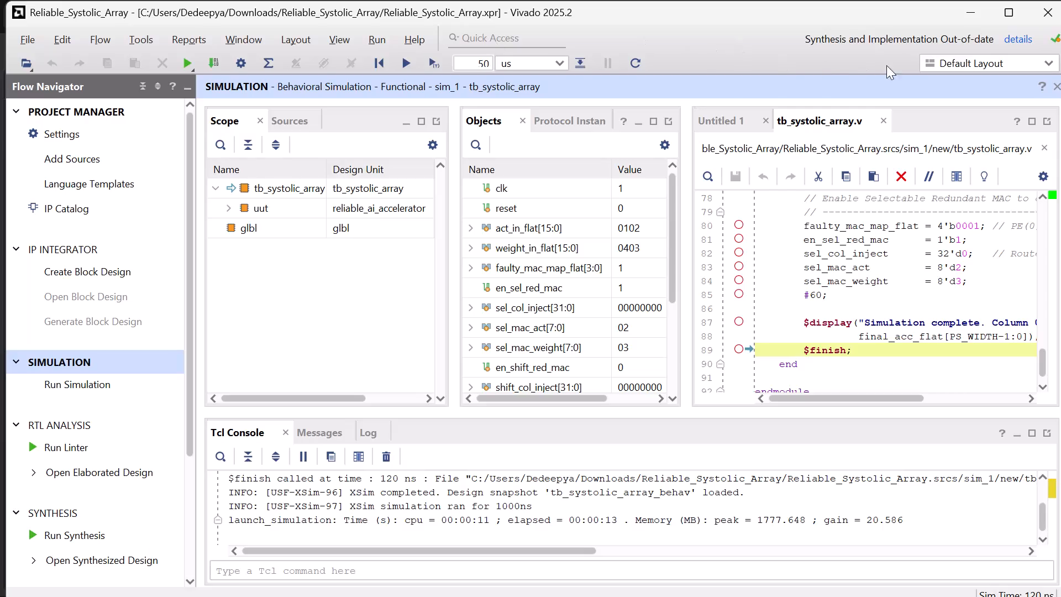
# Open the Untitled 1 waveform and look through the testbench signals from clk down to ARRAY_SIZE.
pyautogui.click(734, 113)
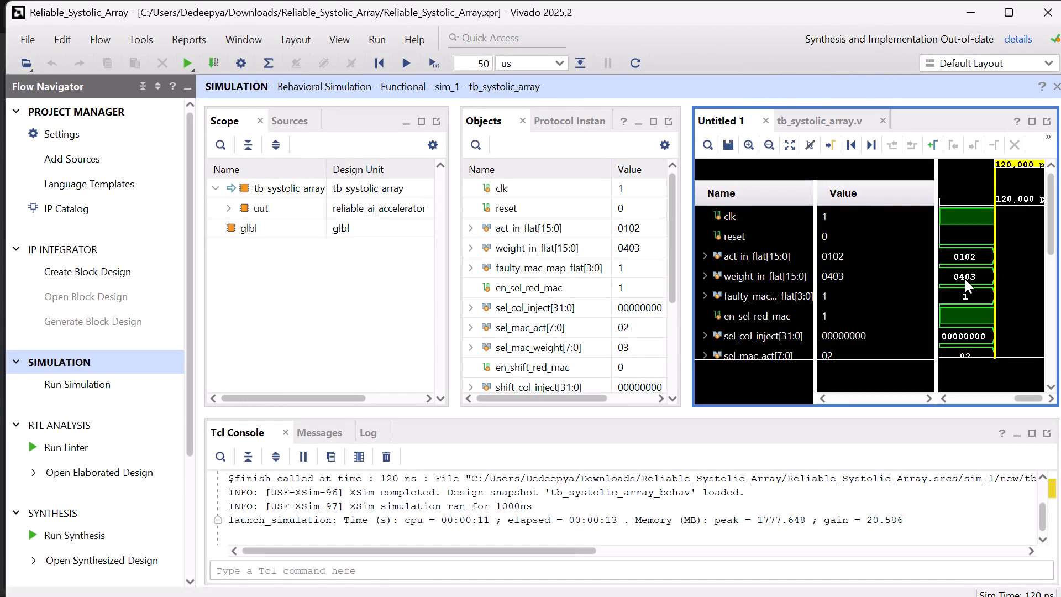
pyautogui.hscroll(-1, 965, 279)
pyautogui.hscroll(1, 965, 279)
pyautogui.scroll(-1, 965, 279)
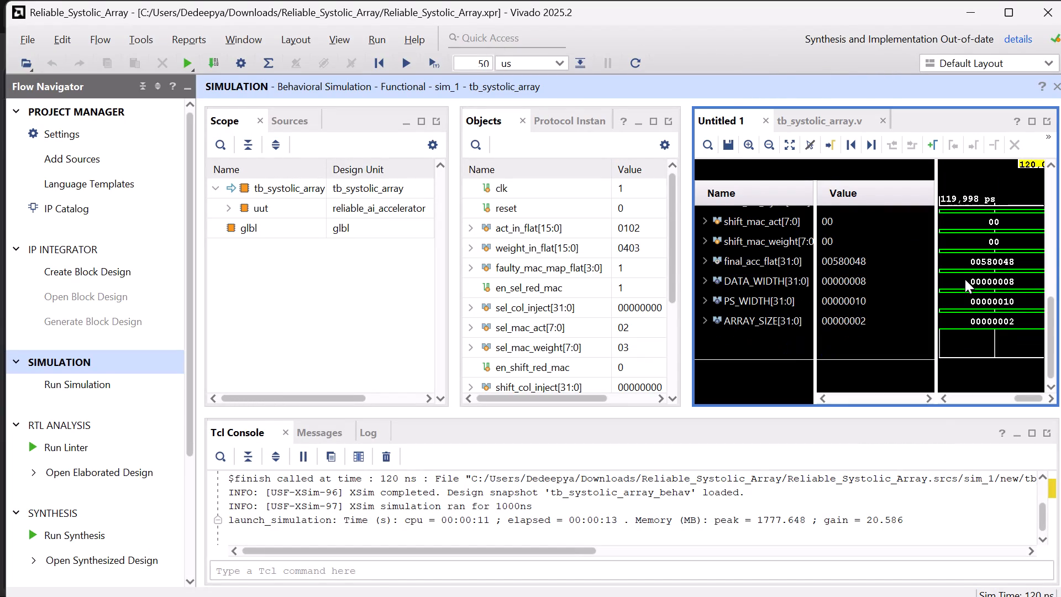
pyautogui.scroll(3, 965, 279)
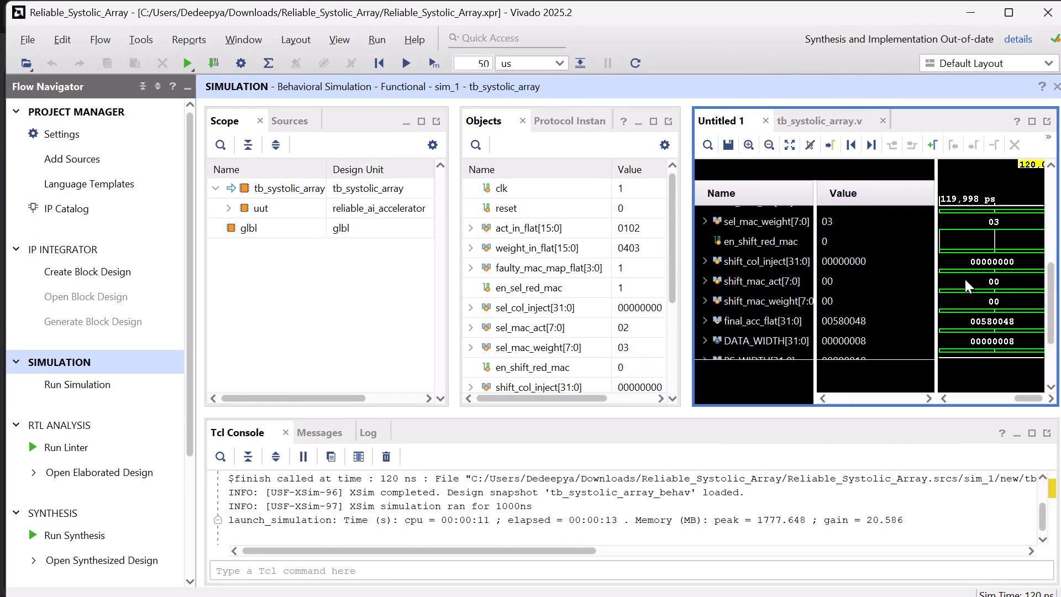
pyautogui.scroll(20, 965, 279)
pyautogui.scroll(-6, 965, 279)
pyautogui.scroll(9, 965, 279)
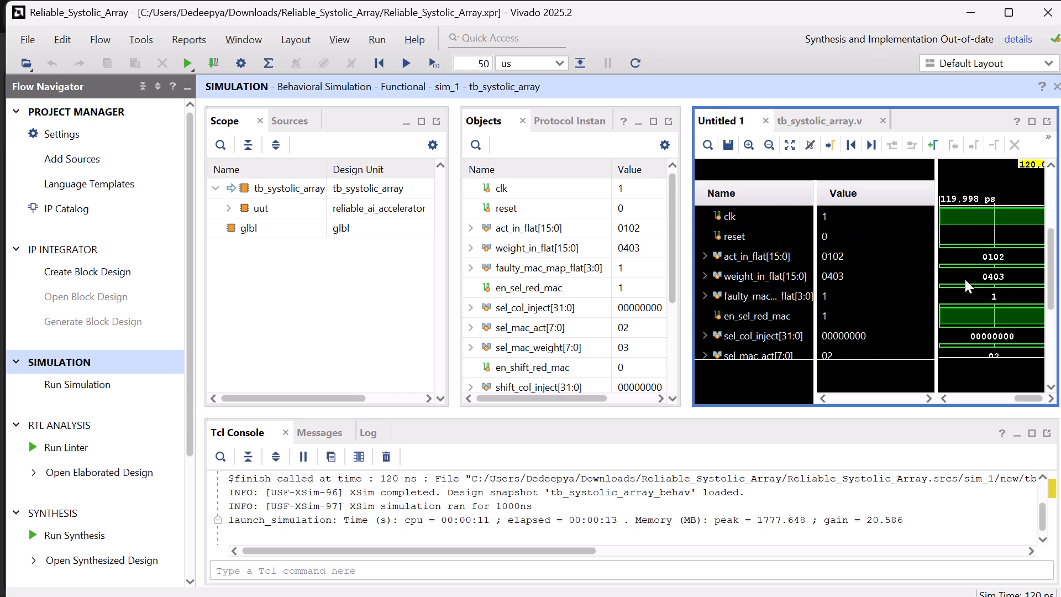
# Maximize the Untitled 1 waveform window and examine the traces around the 120,000 ps marker.
pyautogui.click(1031, 127)
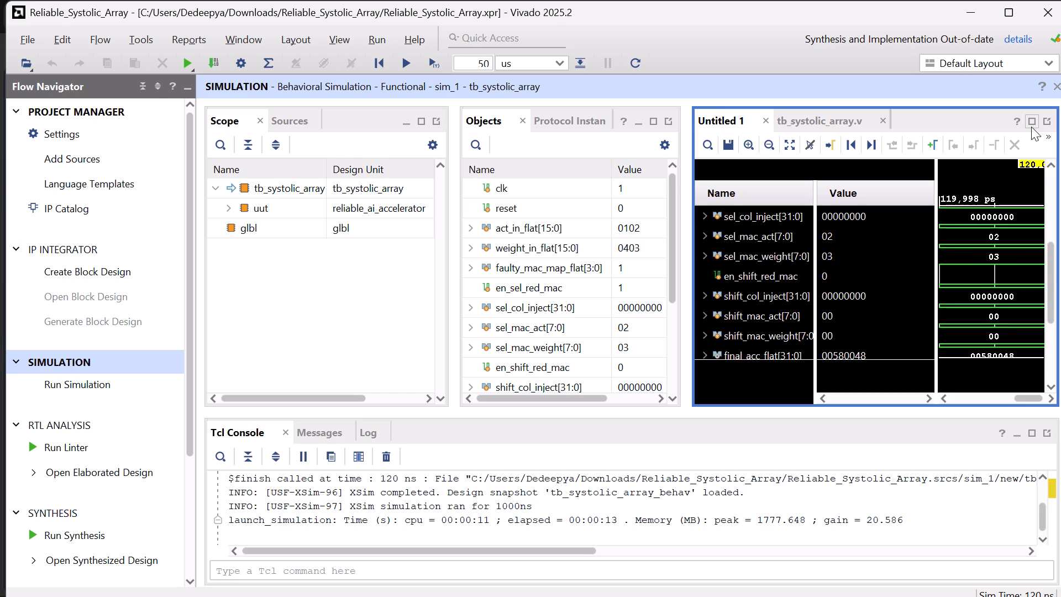
pyautogui.hscroll(2, 652, 281)
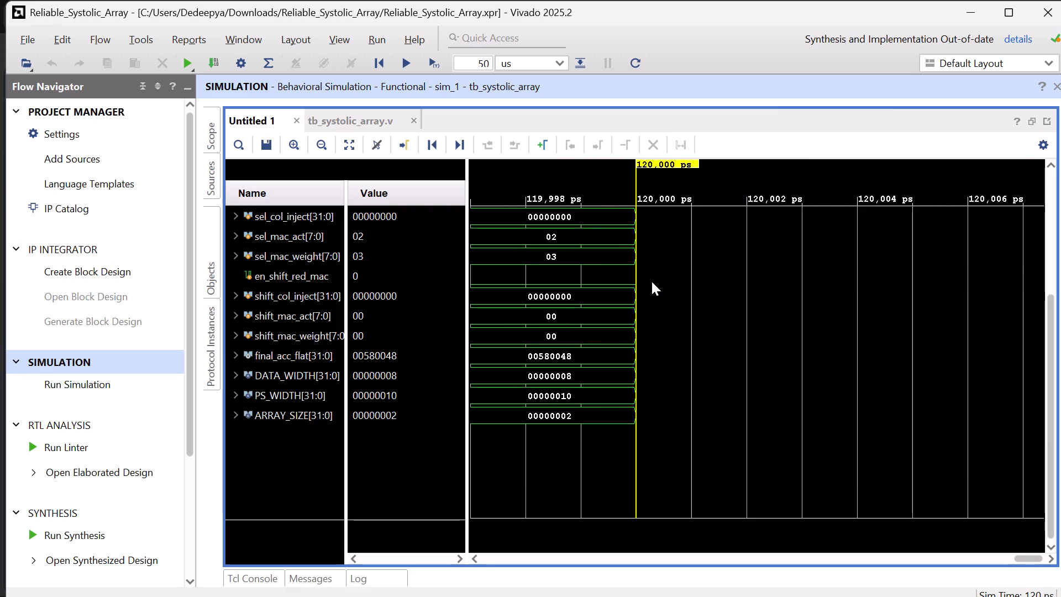
pyautogui.hscroll(7, 652, 281)
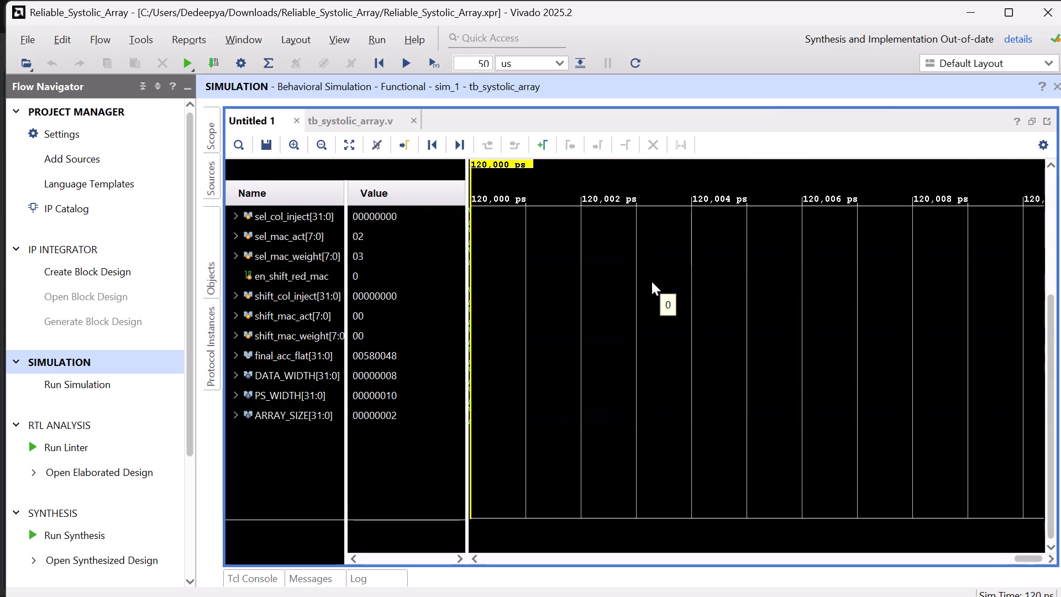
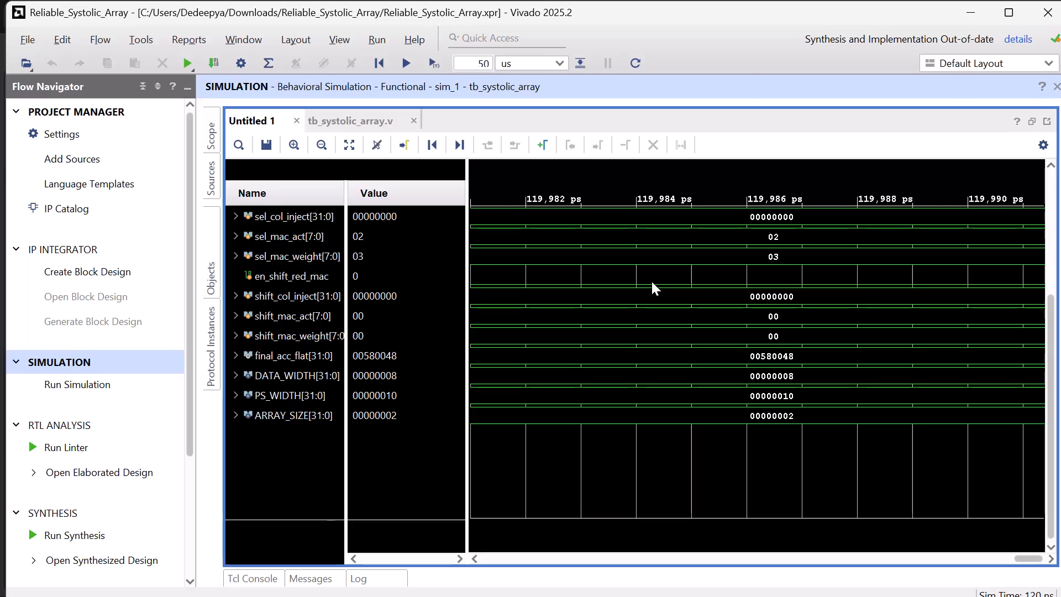
# Close the tb_systolic_array behavioral simulation and exit Vivado.
pyautogui.hscroll(5, 652, 281)
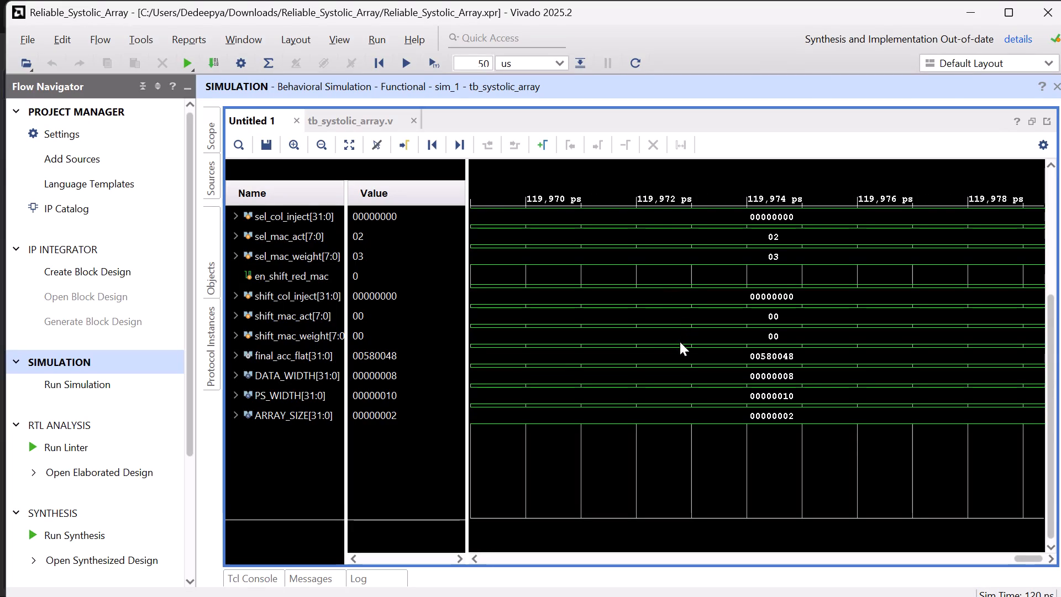
pyautogui.click(1054, 89)
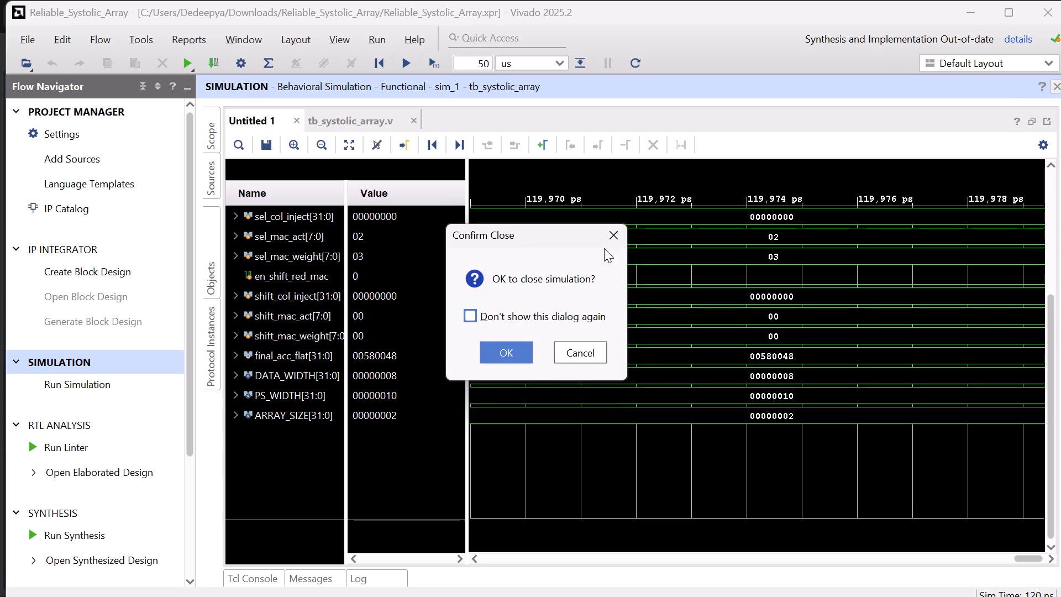
pyautogui.click(526, 349)
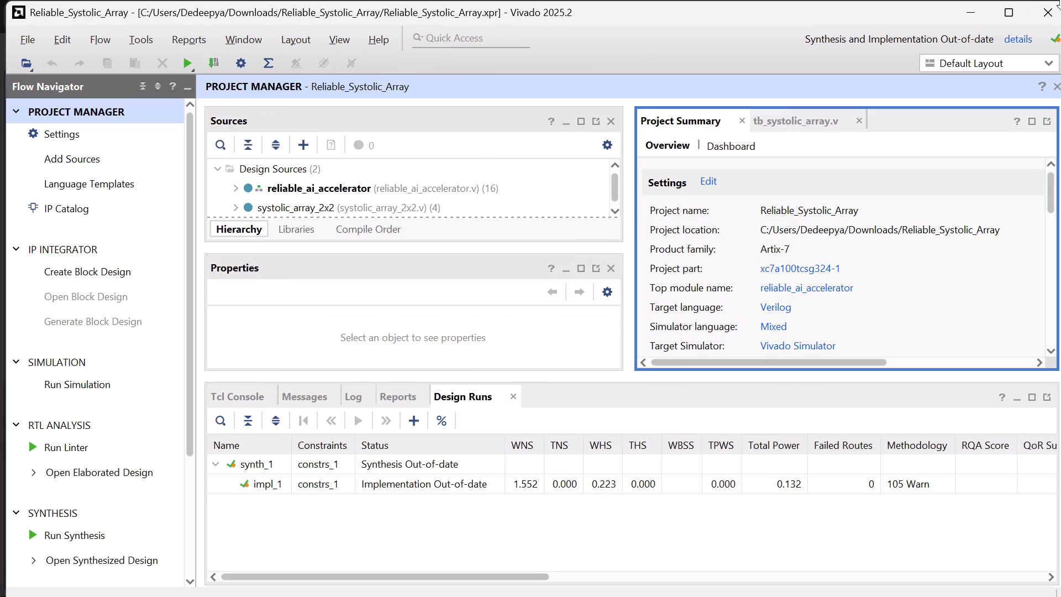
pyautogui.click(1046, 10)
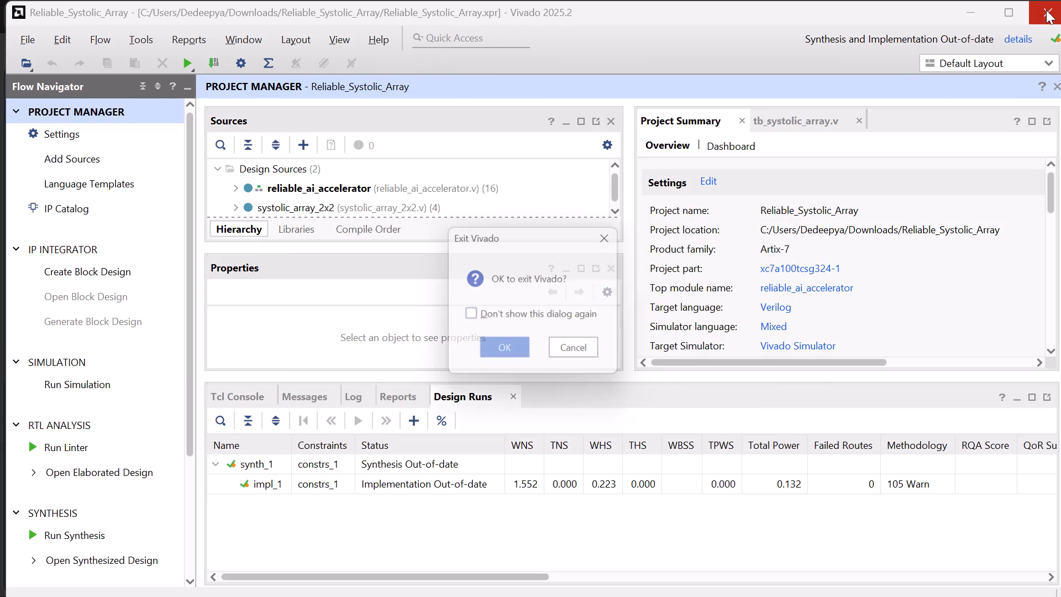
pyautogui.click(524, 349)
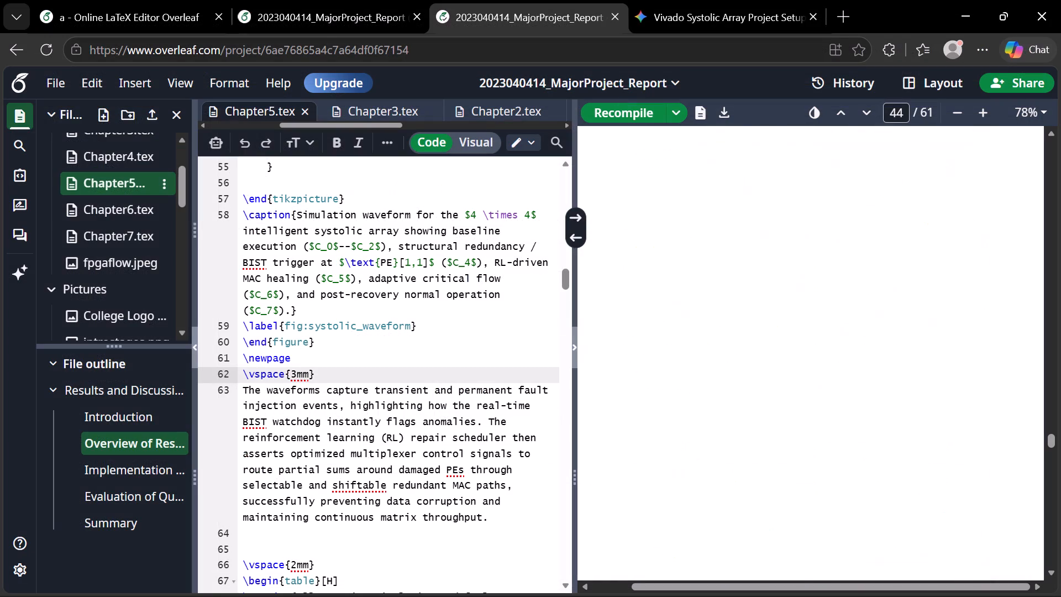
# Review the compiled Chapter 5 pages in Overleaf around the Figure 5.1 waveform, Table 5.1 and the text that follows.
pyautogui.scroll(-1, 720, 332)
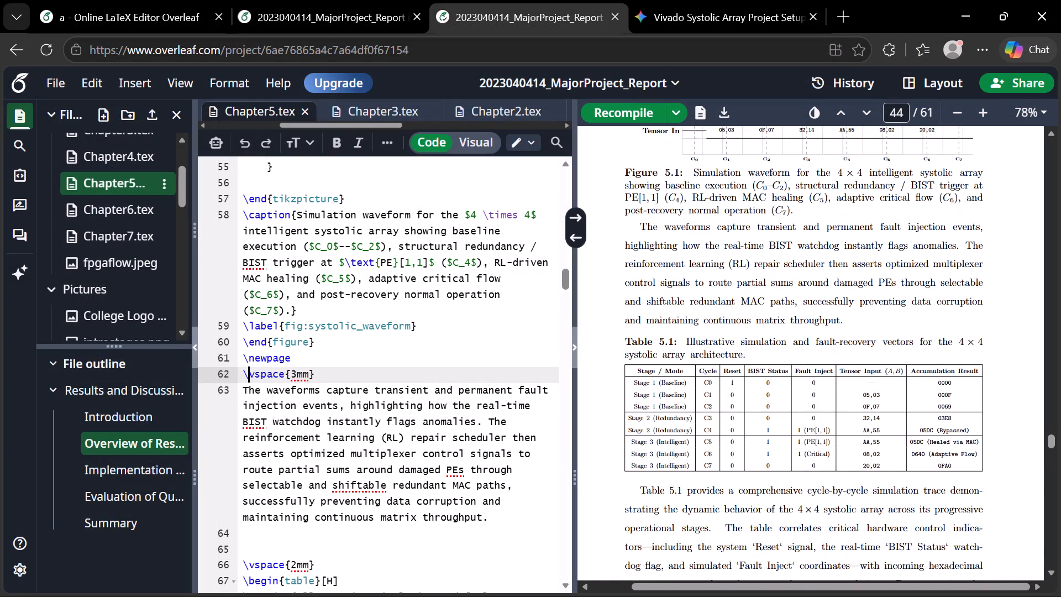
pyautogui.scroll(-1, 720, 332)
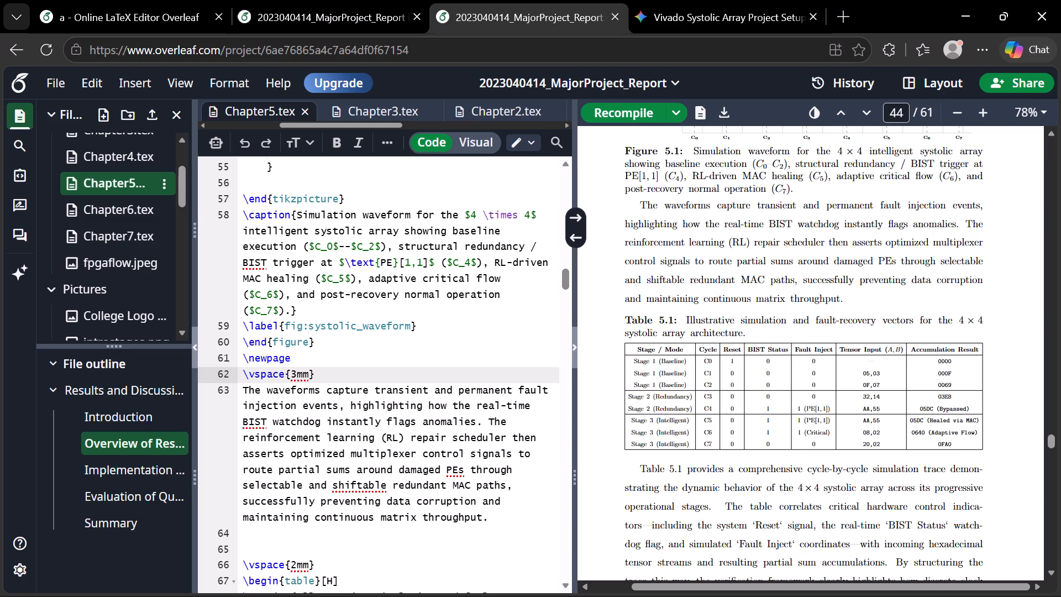
pyautogui.scroll(2, 649, 203)
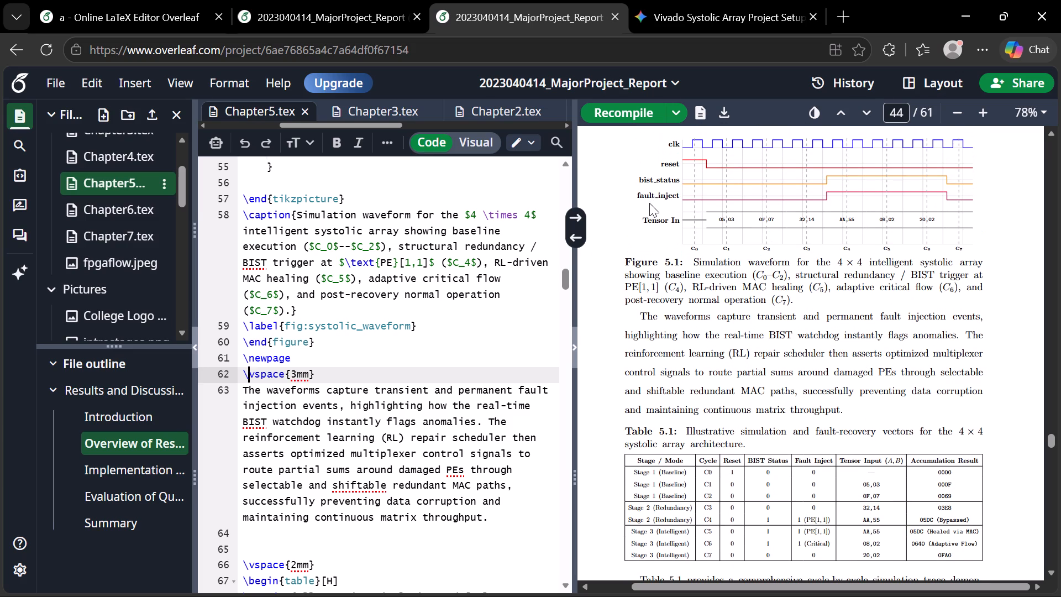
pyautogui.scroll(-1, 649, 203)
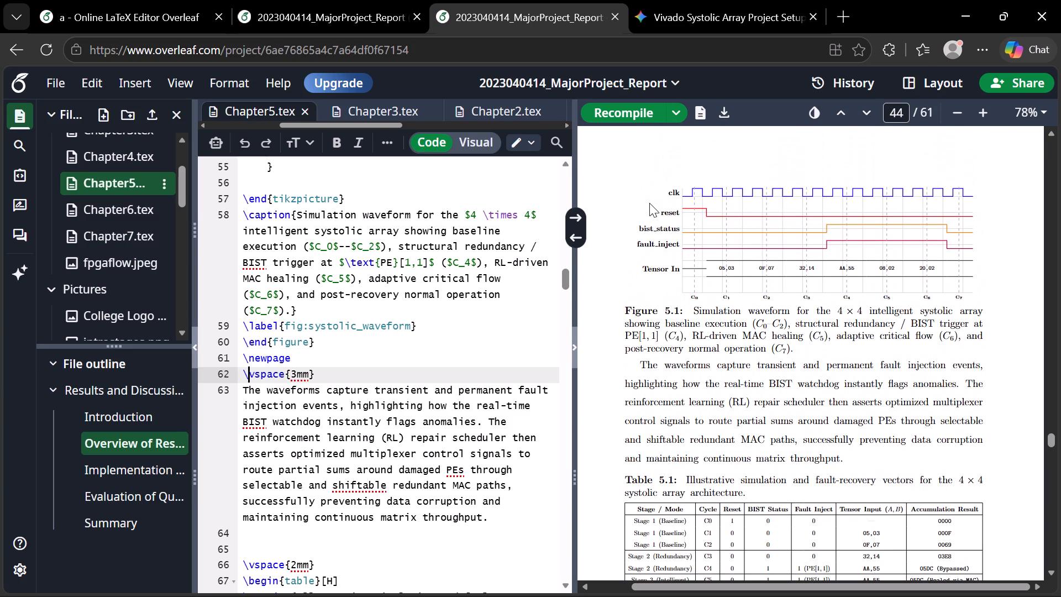
pyautogui.scroll(-7, 649, 203)
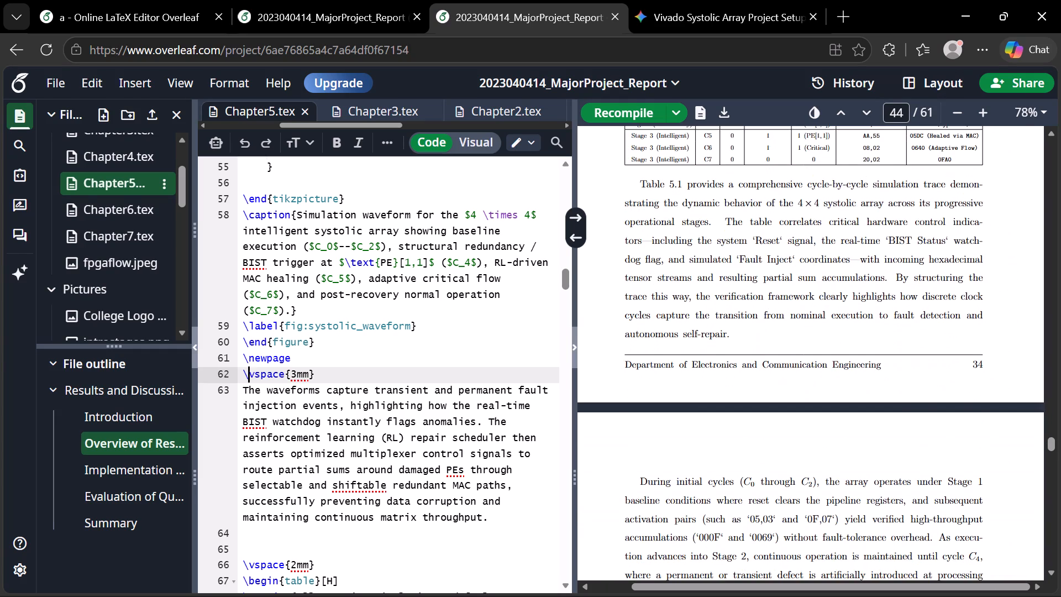
pyautogui.scroll(8, 649, 203)
pyautogui.scroll(-1, 649, 203)
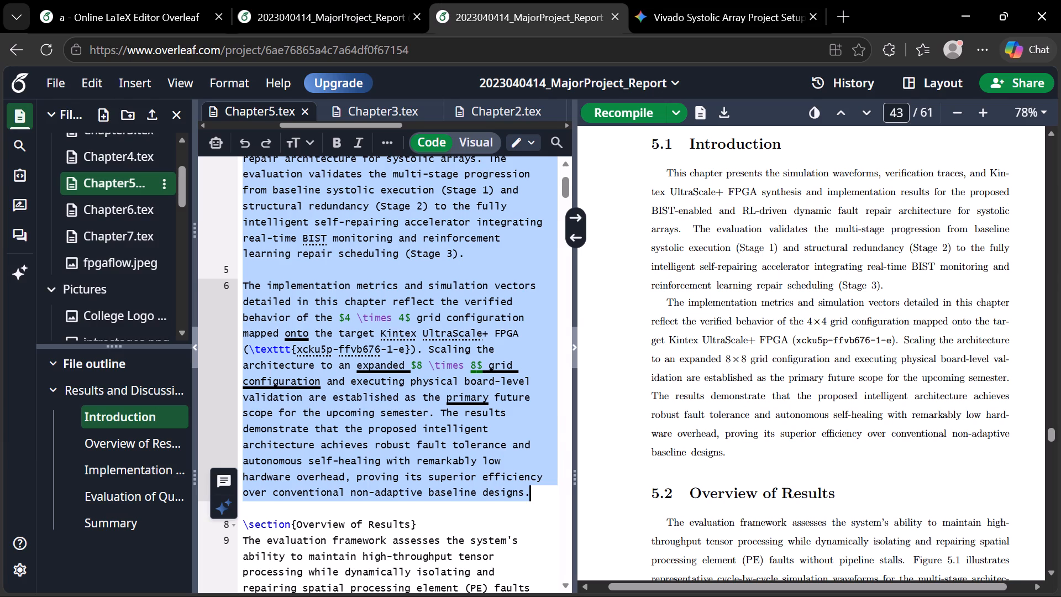
pyautogui.keyDown('ctrl'); pyautogui.click(374, 305); pyautogui.keyUp('ctrl')
pyautogui.hotkey('ctrl', 's')
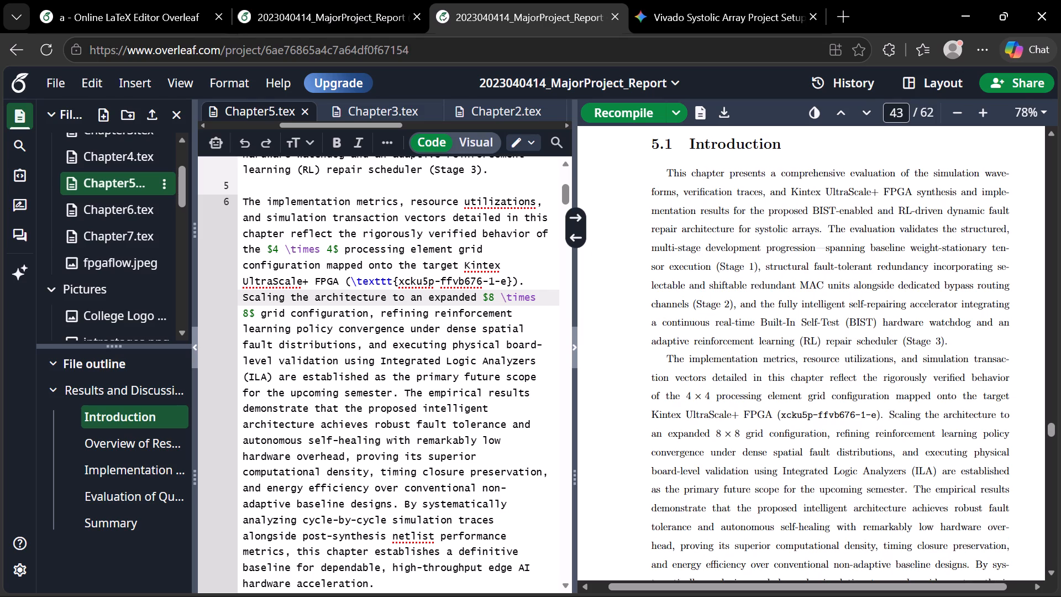
# Merge the Introduction paragraph starting "The implementation metrics, resource utilizations" into the paragraph before it.
pyautogui.tripleClick(664, 361)
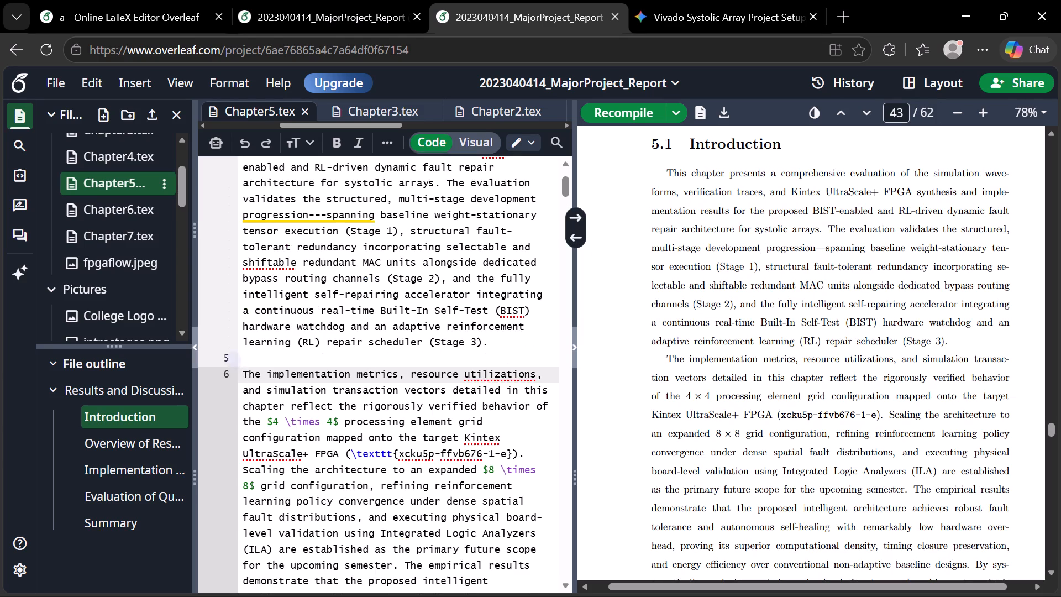
pyautogui.press('BackSpace')
pyautogui.press('BackSpace')
pyautogui.press('space')
pyautogui.press('BackSpace')
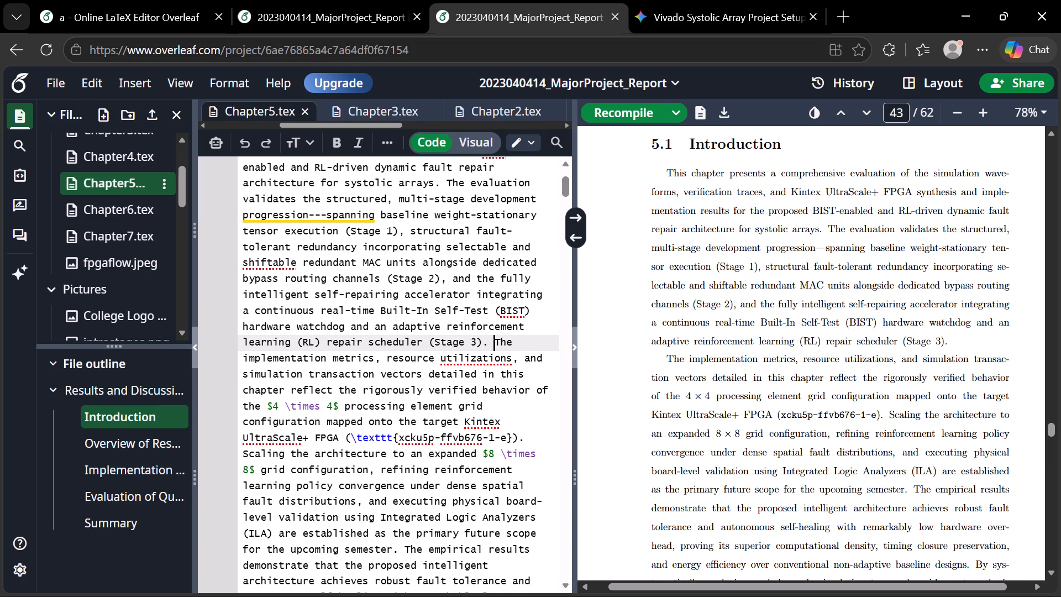
# Remove the \newpage command after the waveform figure in Chapter5.tex and recompile the report.
pyautogui.scroll(-5, 727, 353)
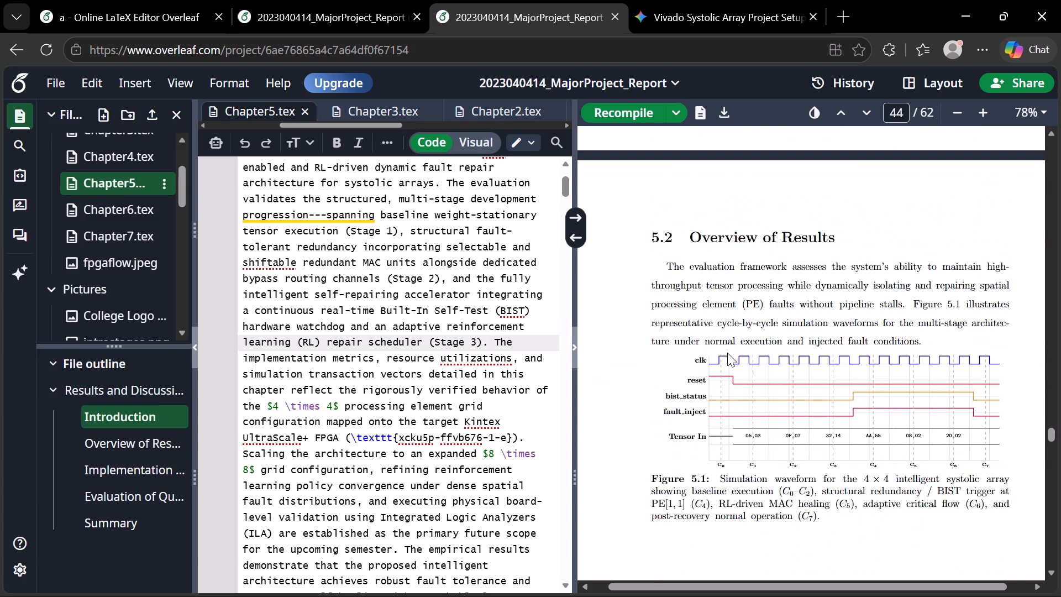
pyautogui.scroll(-6, 727, 353)
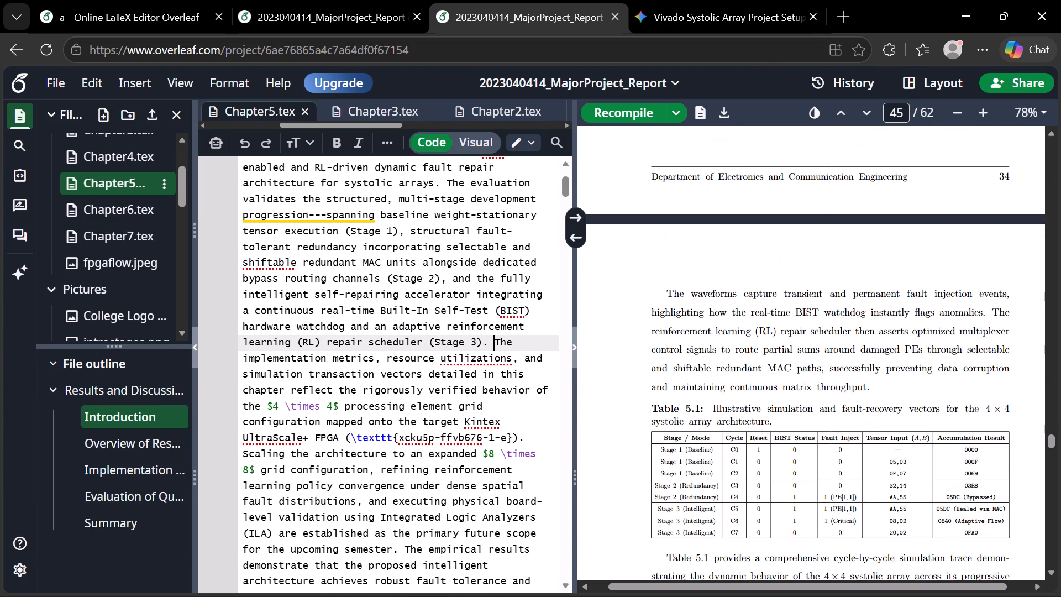
pyautogui.doubleClick(684, 295)
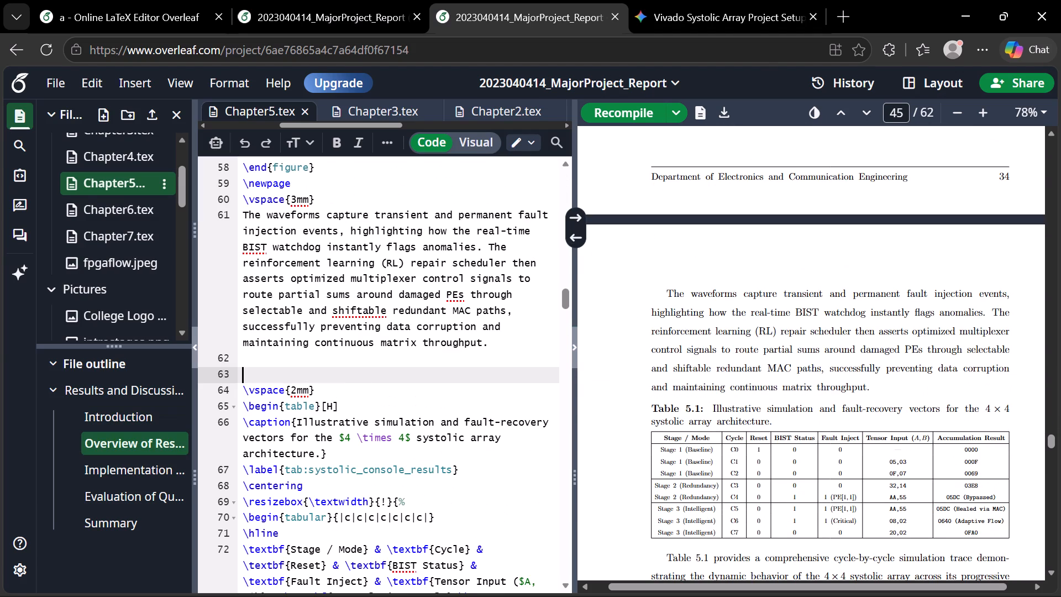
pyautogui.click(298, 184)
pyautogui.press('BackSpace')
pyautogui.press('BackSpace')
pyautogui.press('BackSpace')
pyautogui.press('BackSpace')
pyautogui.hotkey('ctrl', 'BackSpace')
pyautogui.press('BackSpace')
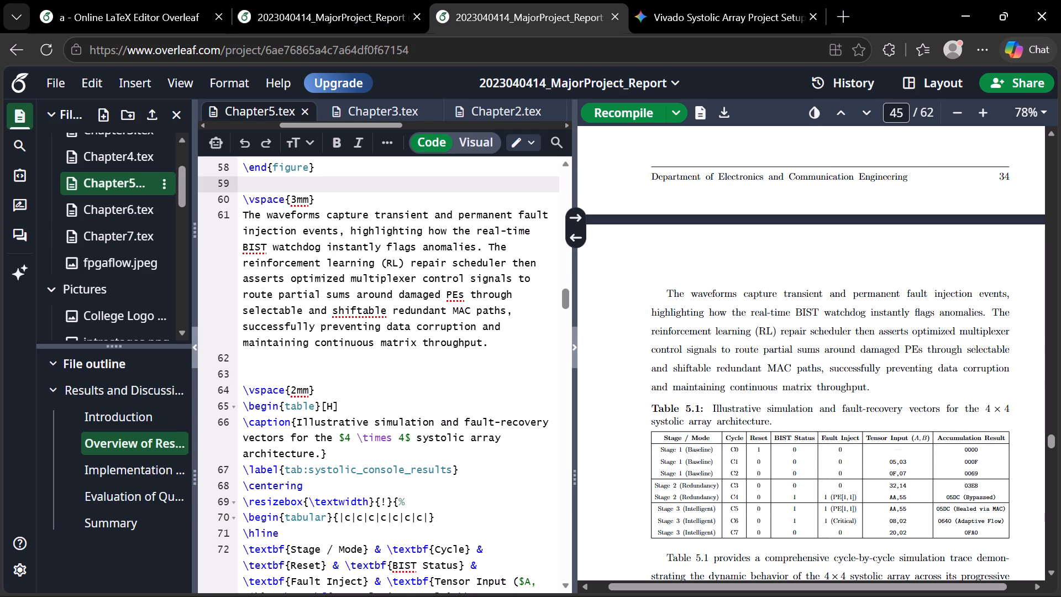
pyautogui.hotkey('ctrl', 's')
# Merge the paragraph starting "The initial rows of the table" into the preceding Table 5.2 paragraph.
pyautogui.scroll(-2, 774, 311)
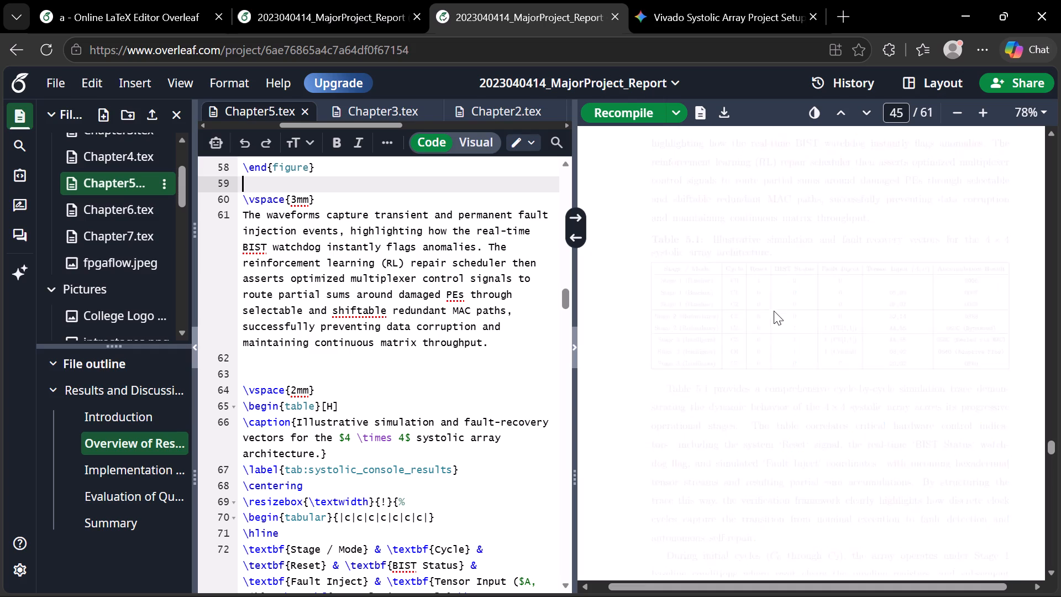
pyautogui.scroll(-4, 744, 378)
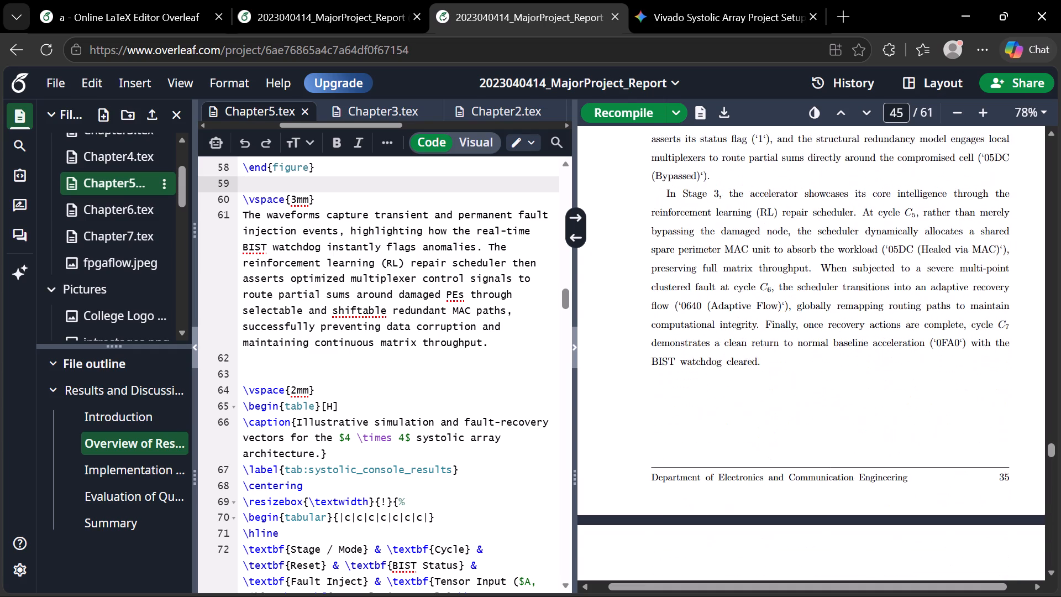
pyautogui.scroll(-6, 744, 378)
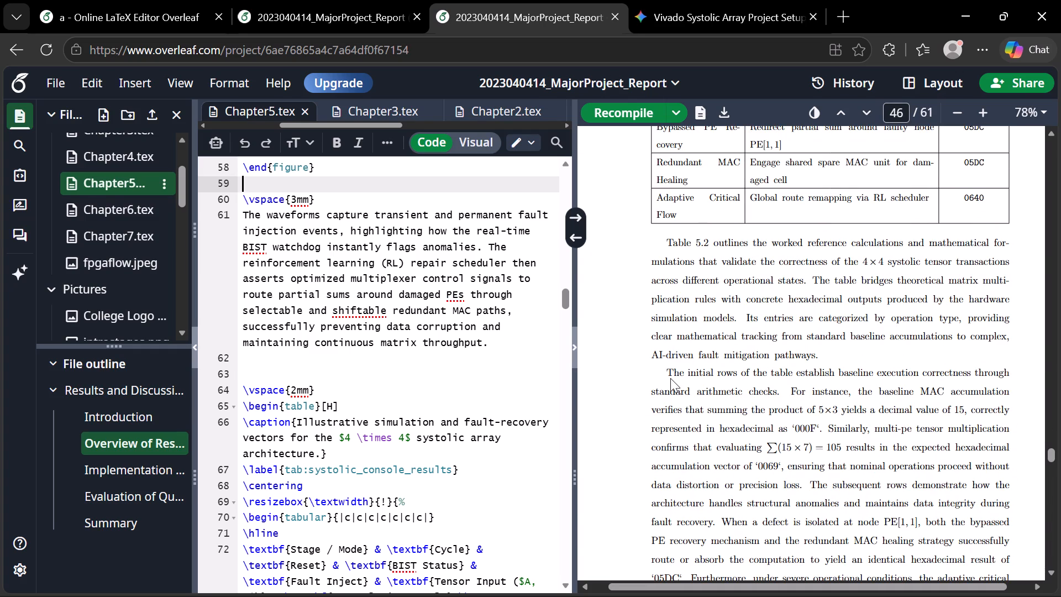
pyautogui.doubleClick(673, 371)
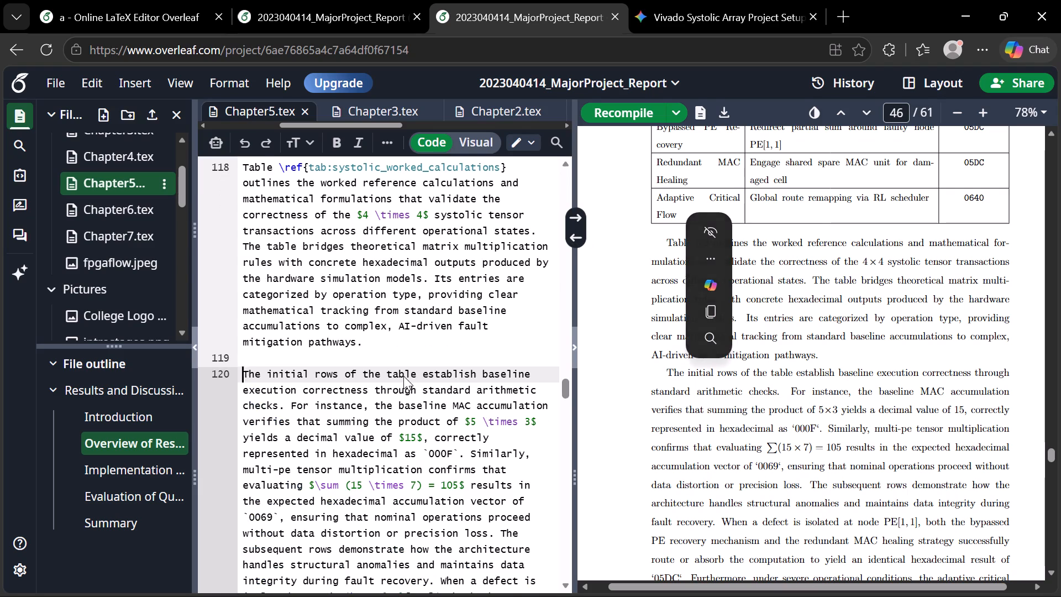
pyautogui.press('BackSpace')
pyautogui.press('BackSpace')
pyautogui.press('space')
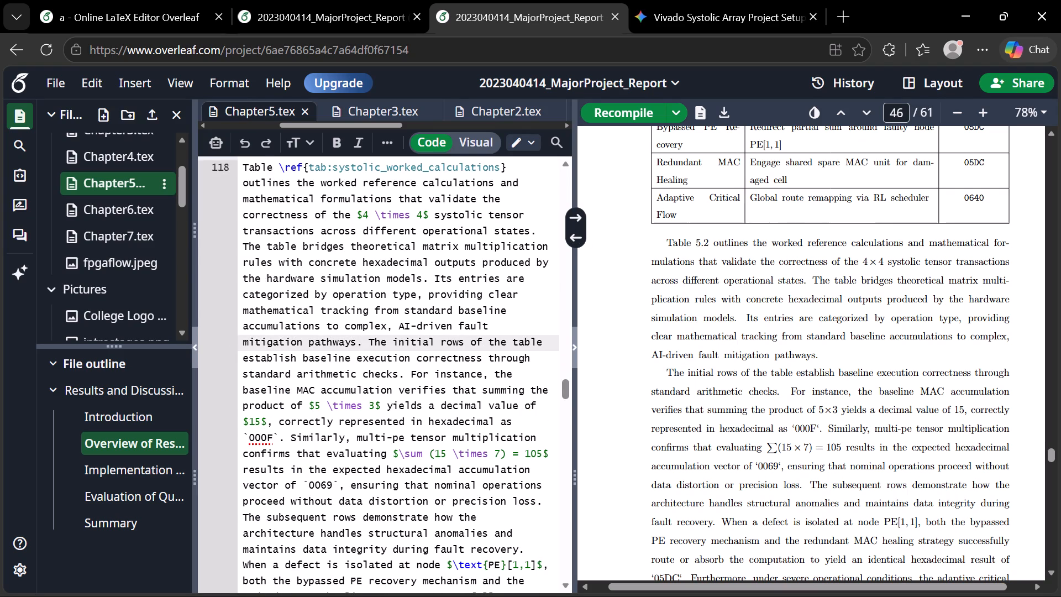
# Review the compiled report's page layout from the Table 5.2 discussion through the end of the Chapter 6 future scope.
pyautogui.scroll(-6, 692, 412)
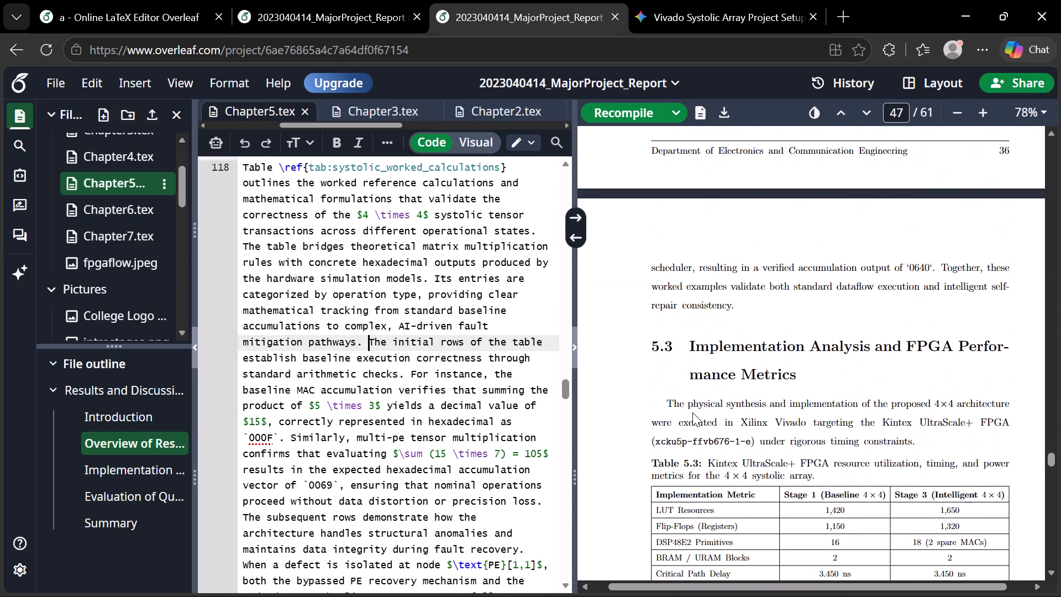
pyautogui.scroll(-3, 692, 412)
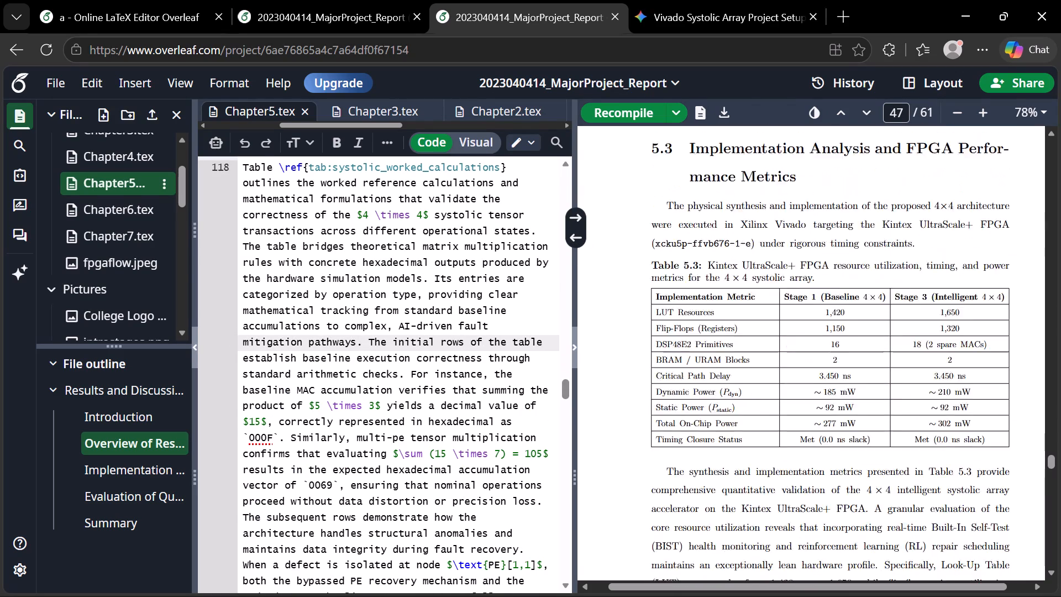
pyautogui.scroll(-7, 692, 412)
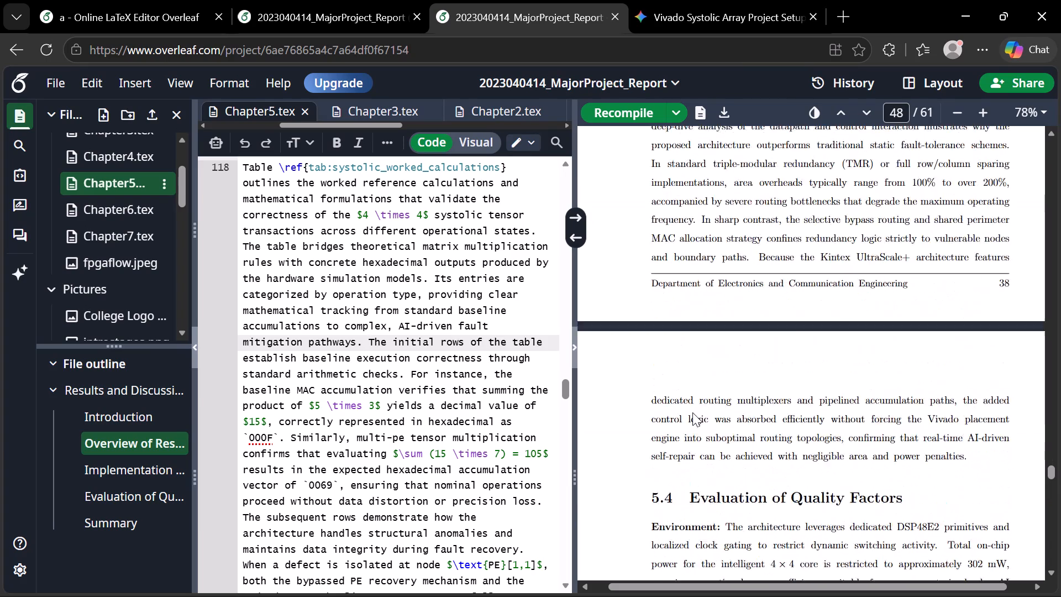
pyautogui.scroll(-9, 692, 412)
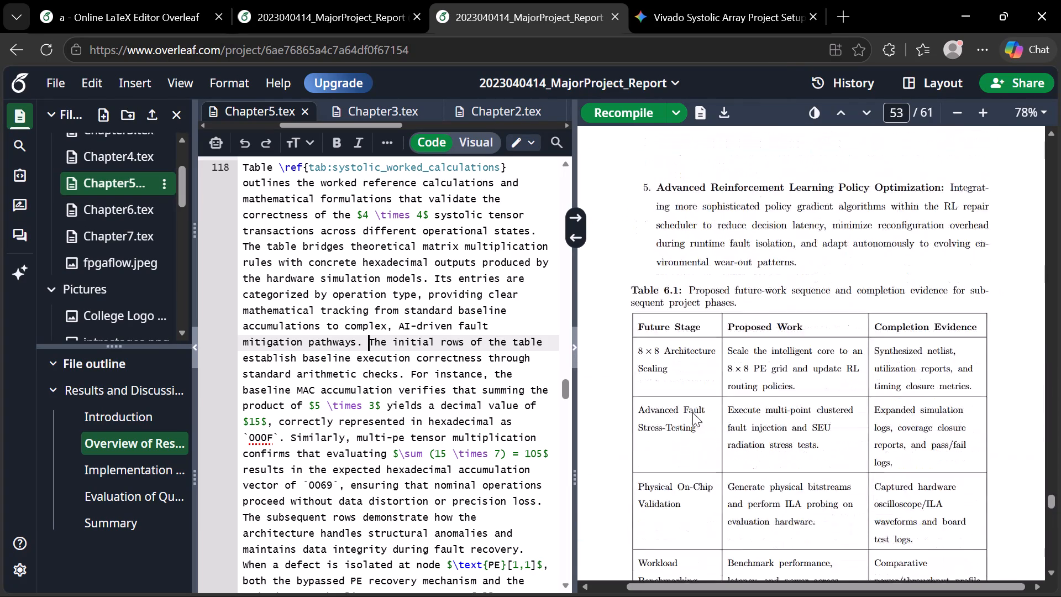
pyautogui.scroll(-6, 692, 412)
pyautogui.scroll(4, 692, 412)
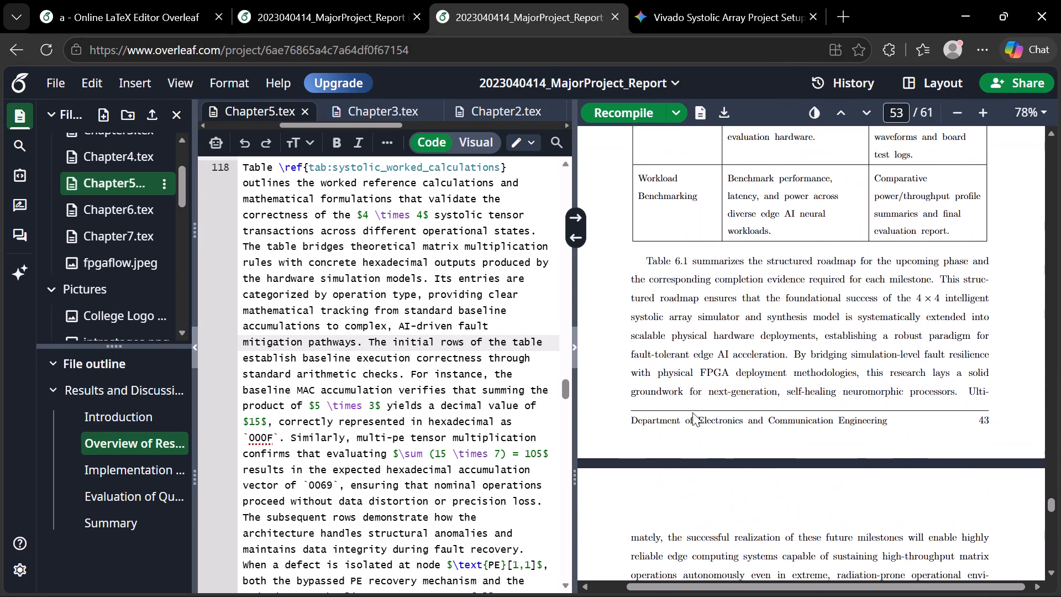
pyautogui.scroll(1, 692, 412)
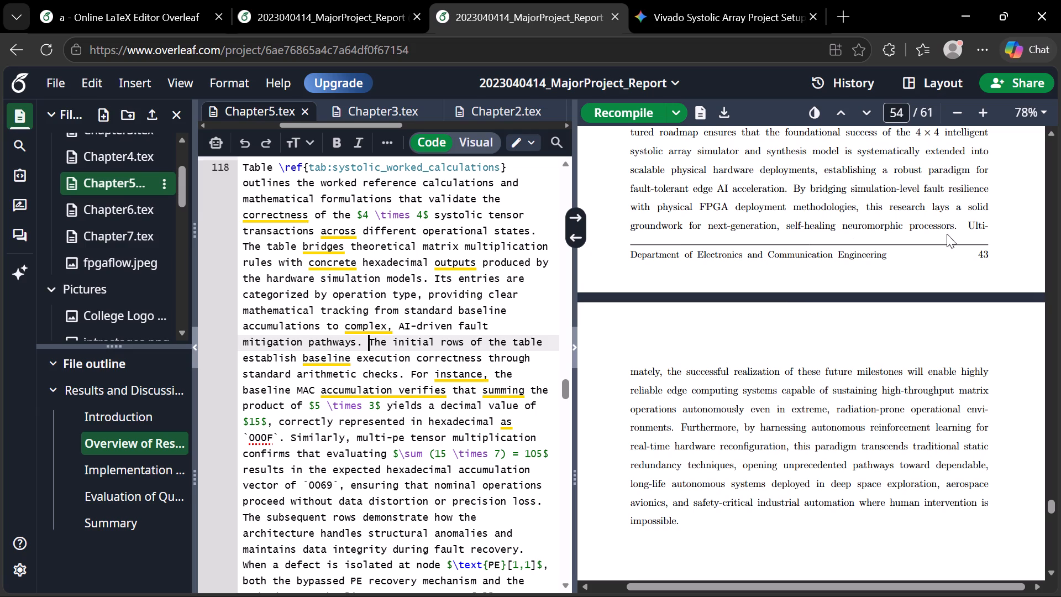
# Split the Table 6.1 discussion in Chapter6.tex so the sentence starting "Ultimately, the successful realization" begins a new paragraph.
pyautogui.doubleClick(971, 226)
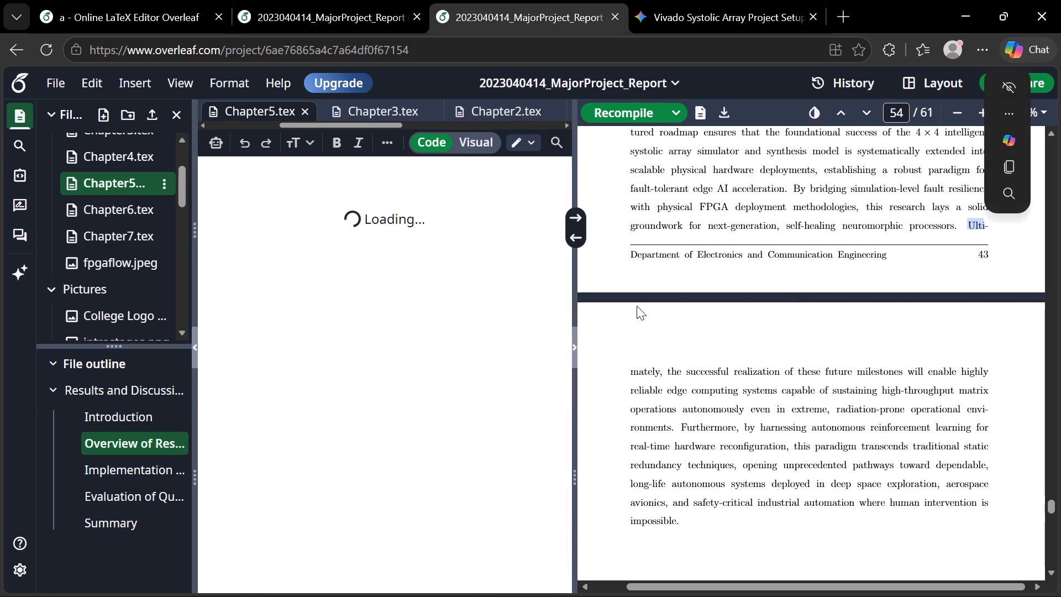
pyautogui.click(388, 376)
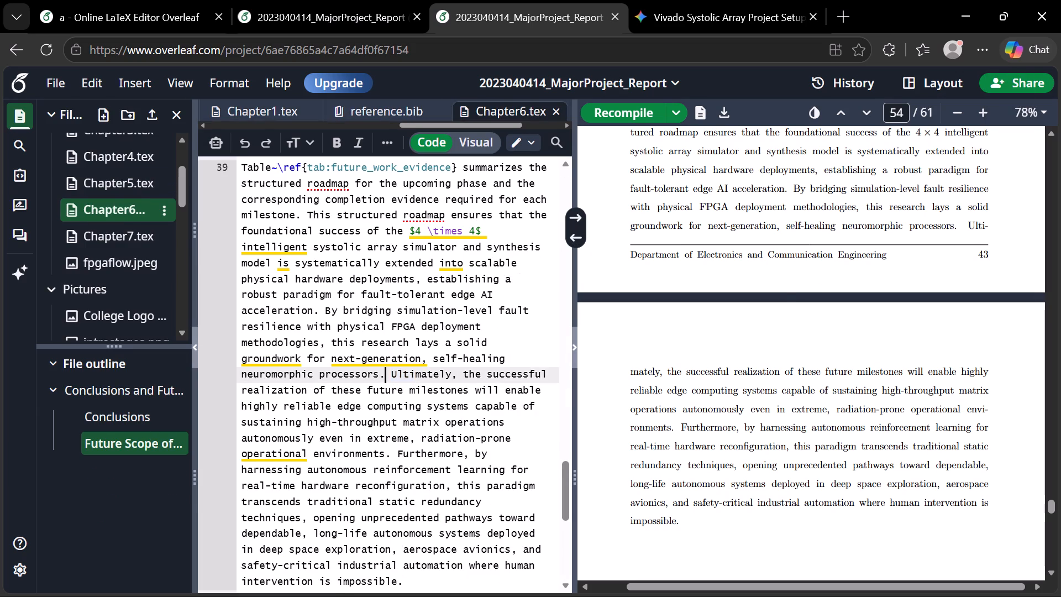
pyautogui.press('Return')
pyautogui.press('Return')
# Examine the compiled future scope pages around Table 6.1 and the short closing page of Chapter 6.
pyautogui.scroll(-1, 801, 364)
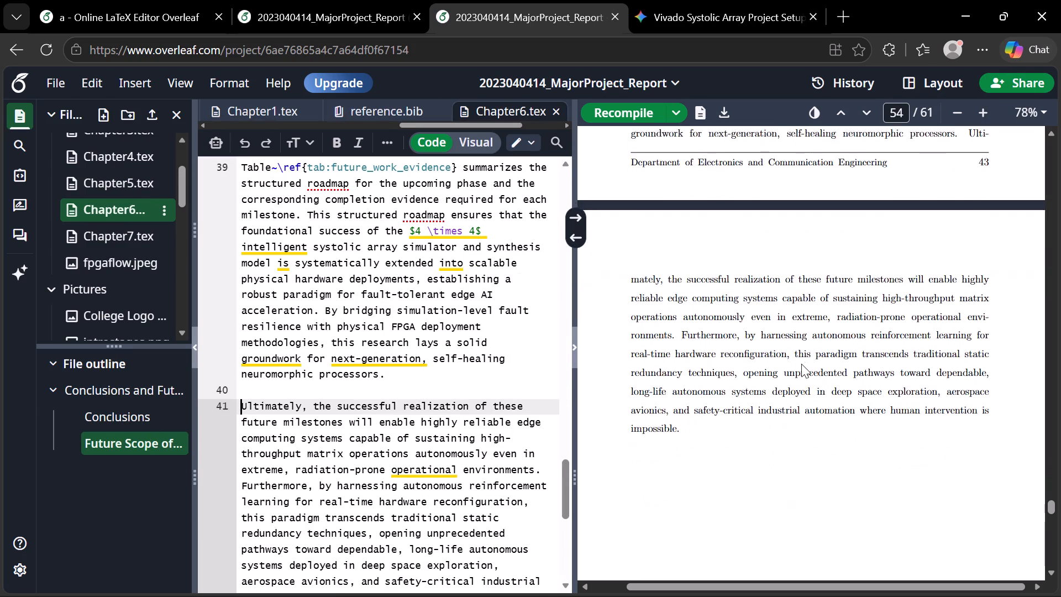
pyautogui.scroll(-1, 801, 364)
pyautogui.scroll(9, 801, 364)
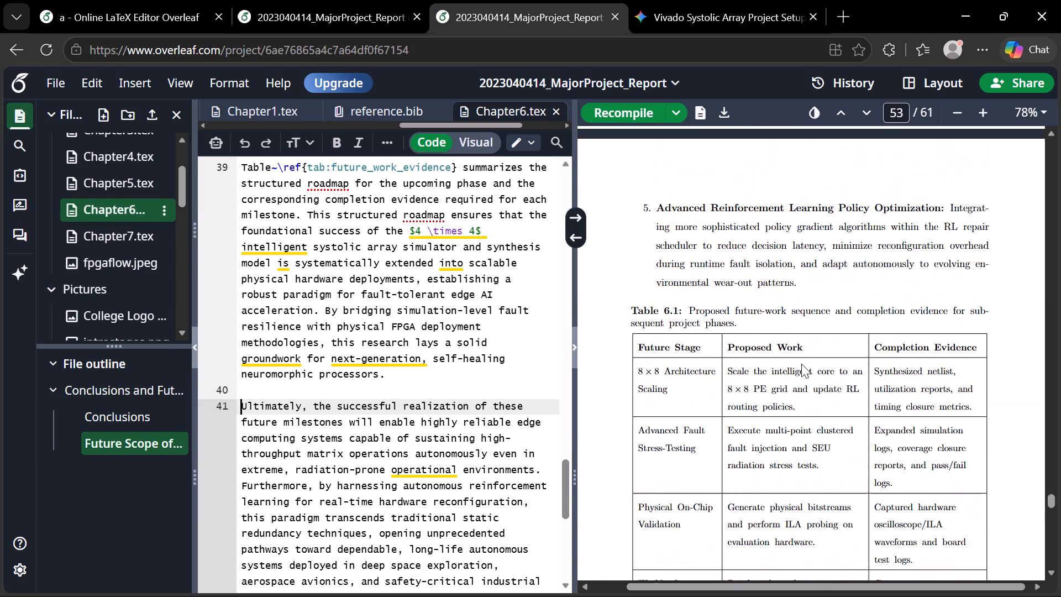
pyautogui.scroll(6, 801, 364)
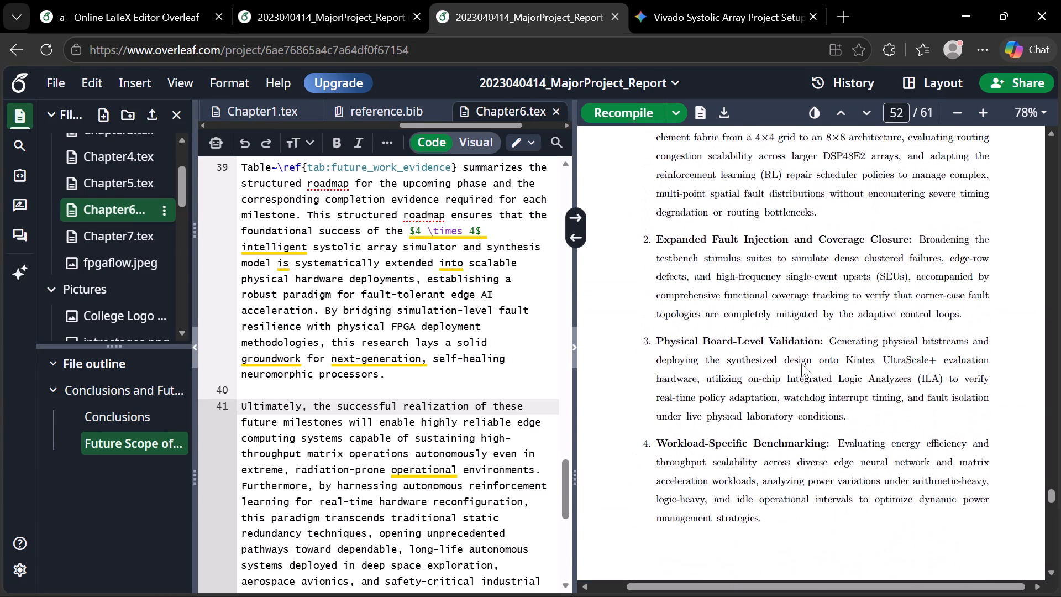
pyautogui.scroll(-1, 801, 364)
pyautogui.scroll(1, 801, 364)
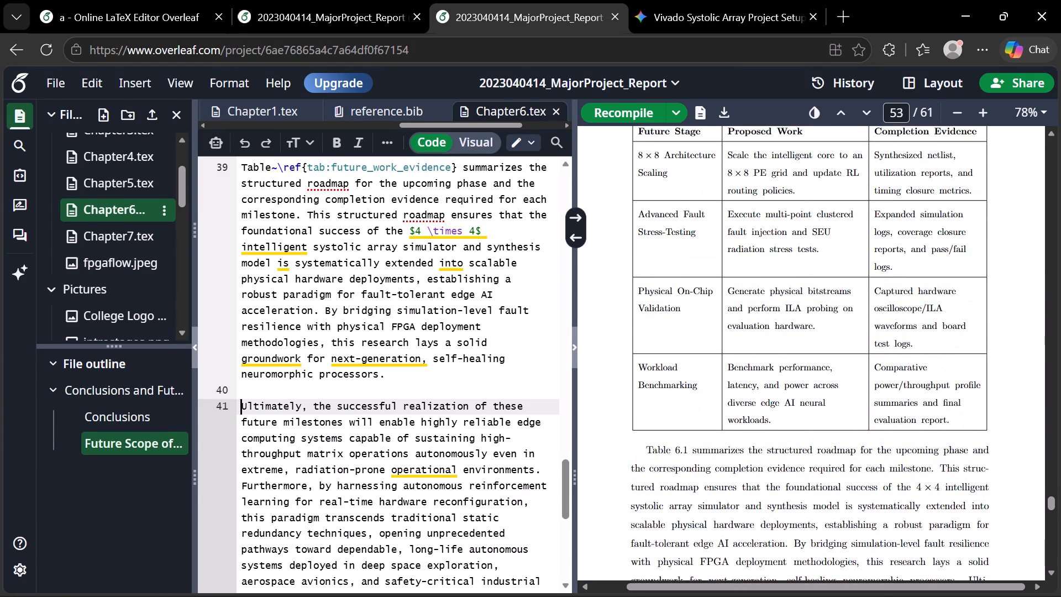
pyautogui.scroll(-7, 801, 364)
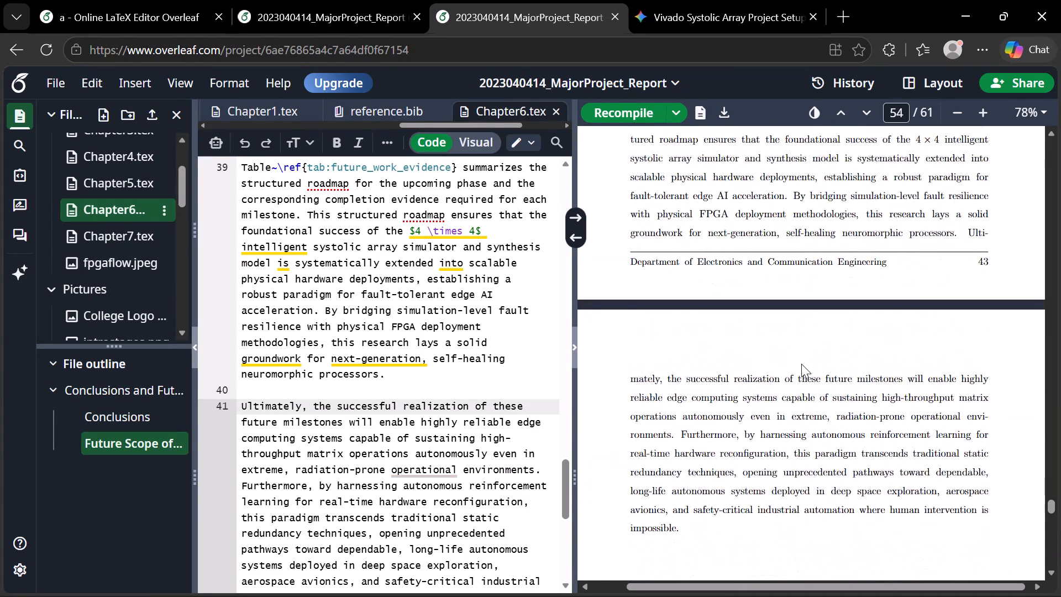
pyautogui.scroll(-2, 801, 364)
pyautogui.scroll(1, 801, 364)
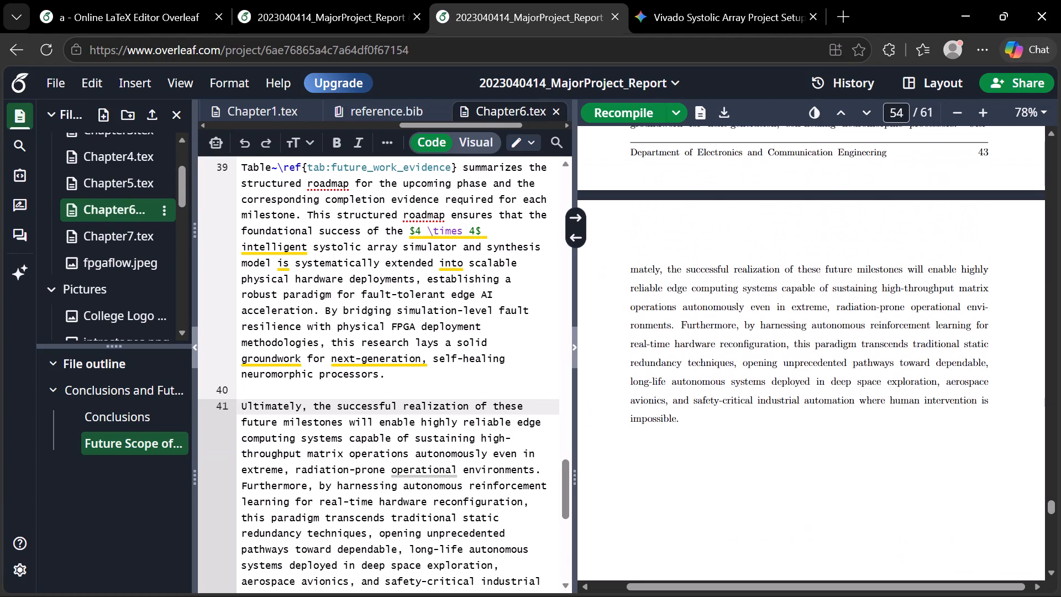
pyautogui.doubleClick(681, 422)
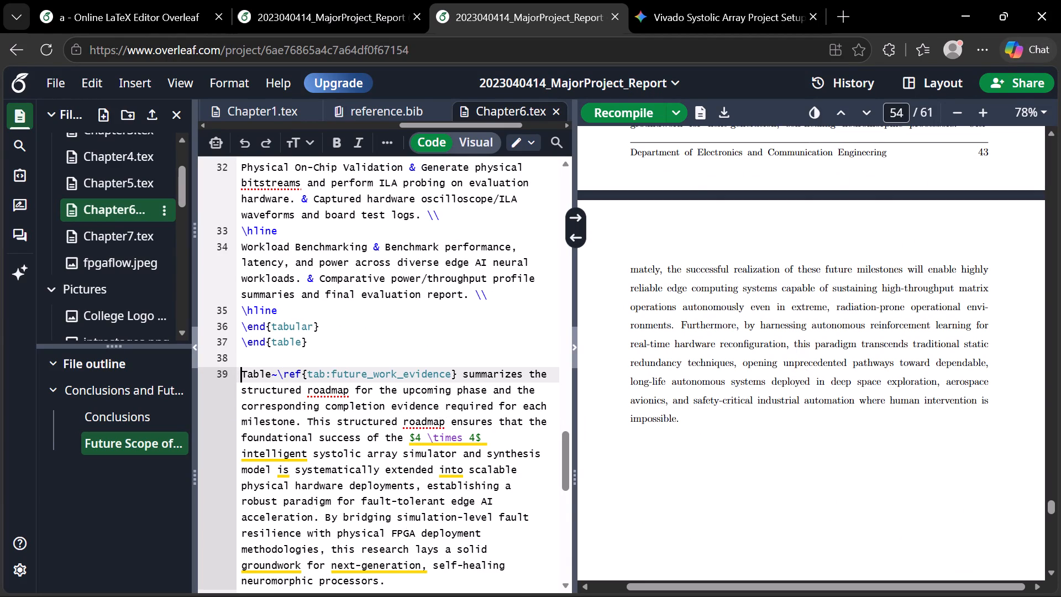
pyautogui.scroll(-4, 366, 452)
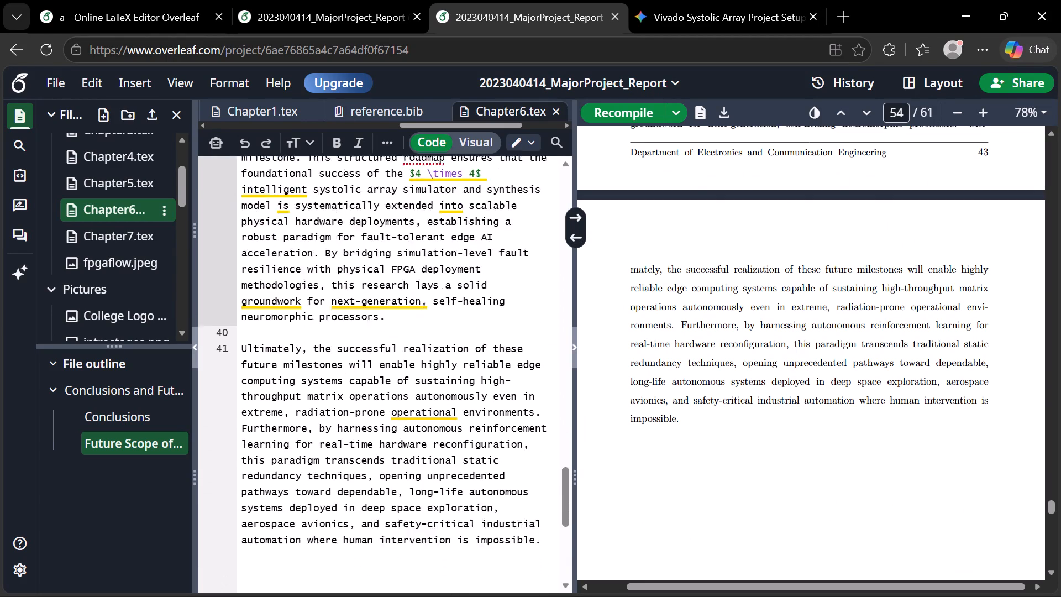
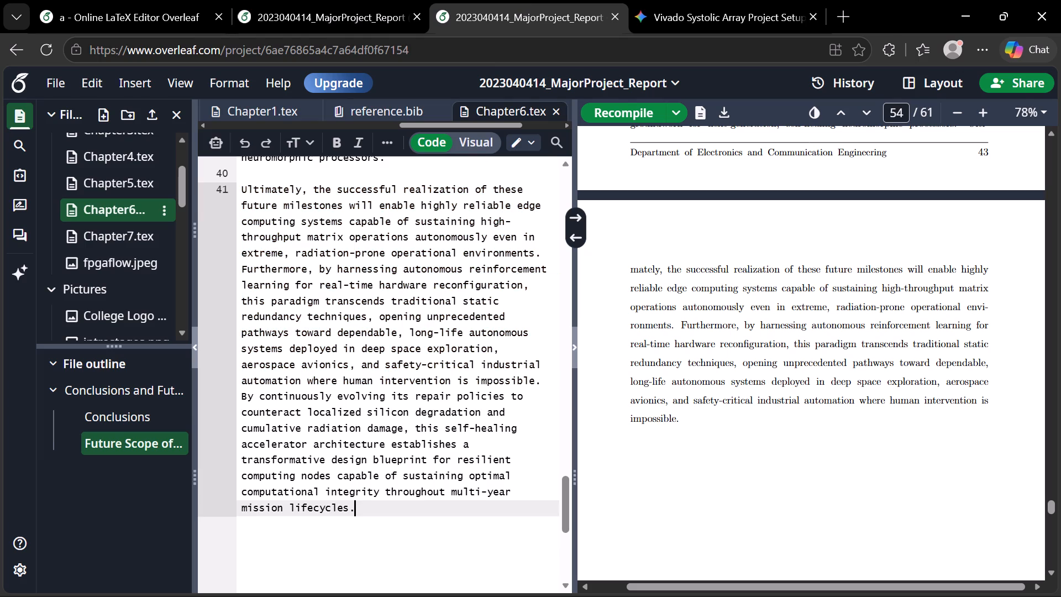
# Recompile the report and check the expanded closing paragraph of Chapter 6 and the preceding Table 6.1 page in the PDF.
pyautogui.hotkey('ctrl', 's')
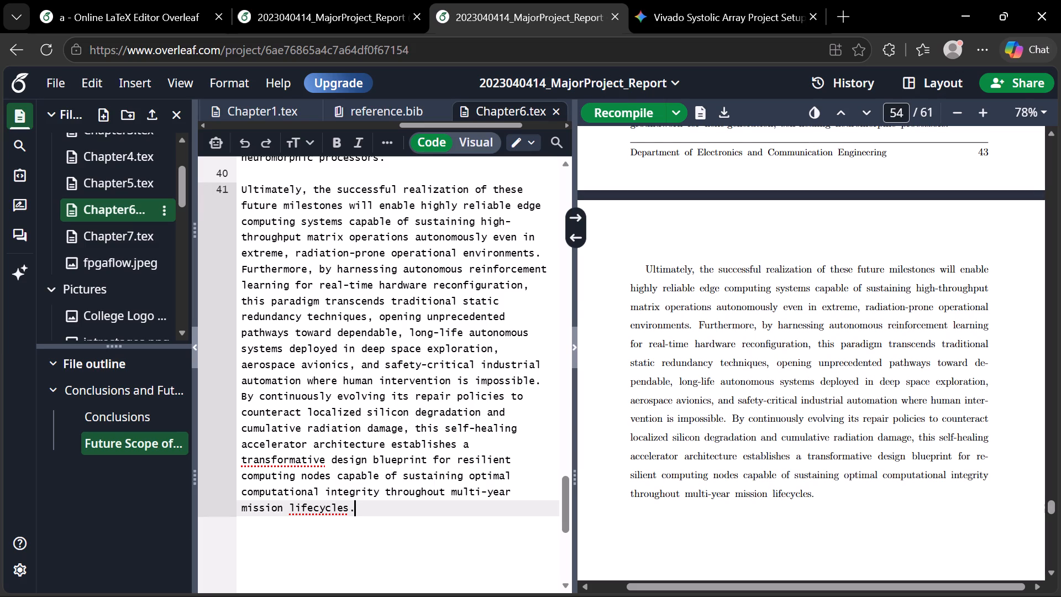
pyautogui.scroll(-5, 857, 311)
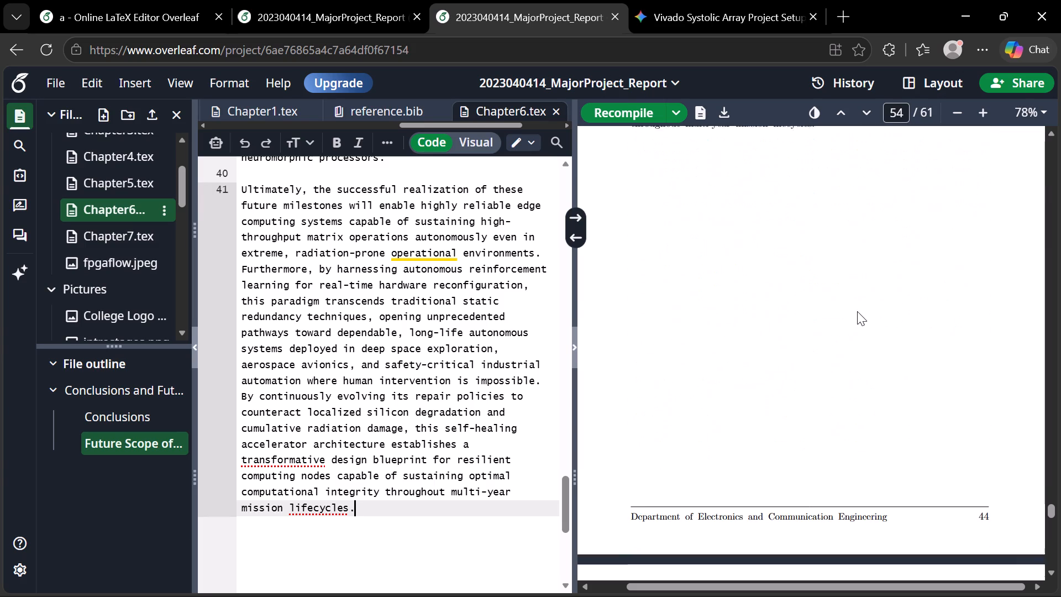
pyautogui.scroll(-1, 857, 311)
pyautogui.scroll(8, 857, 311)
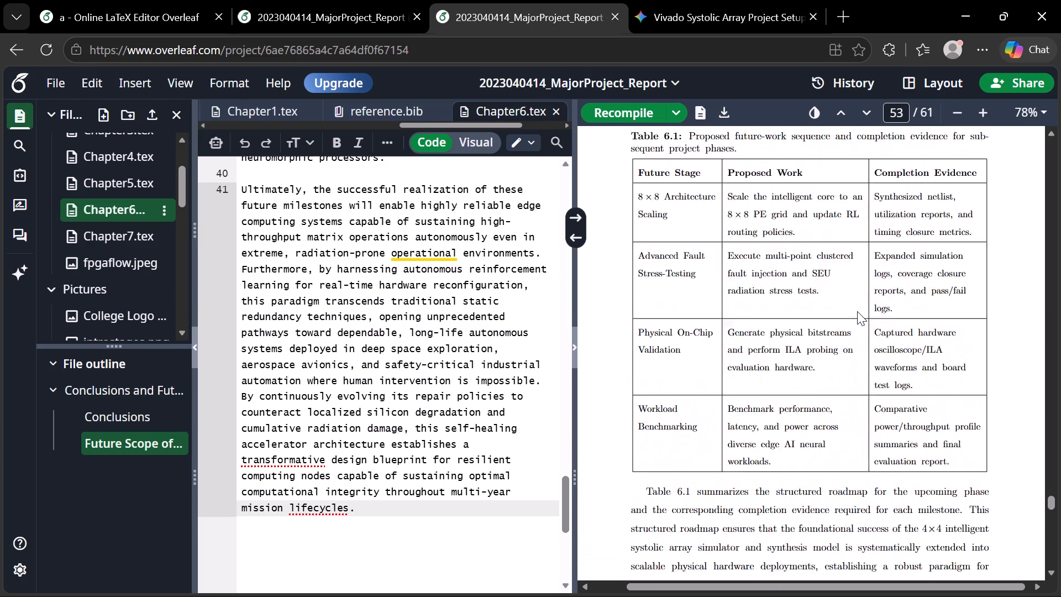
pyautogui.scroll(2, 857, 311)
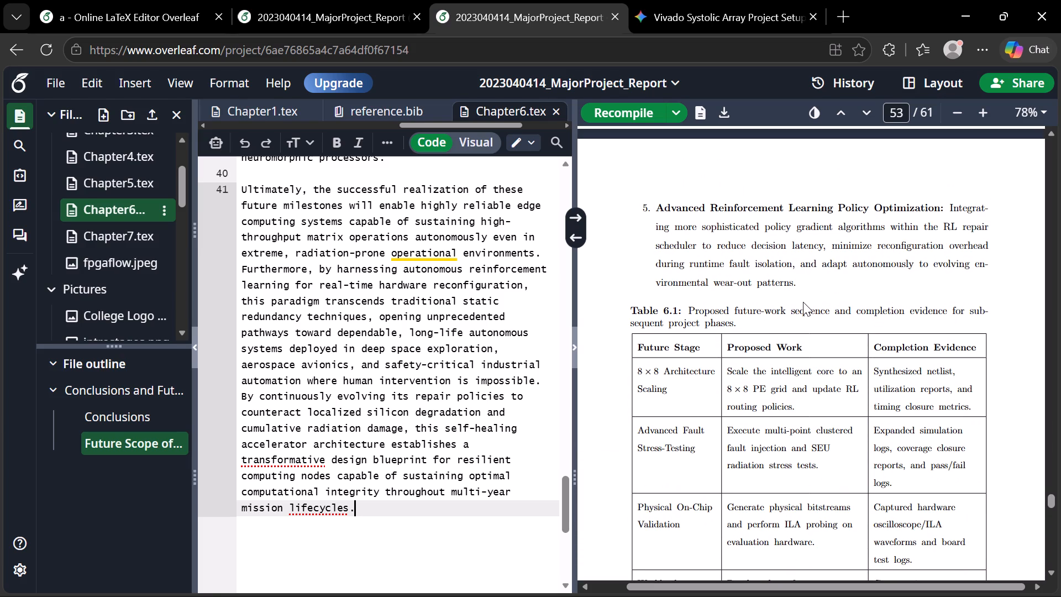
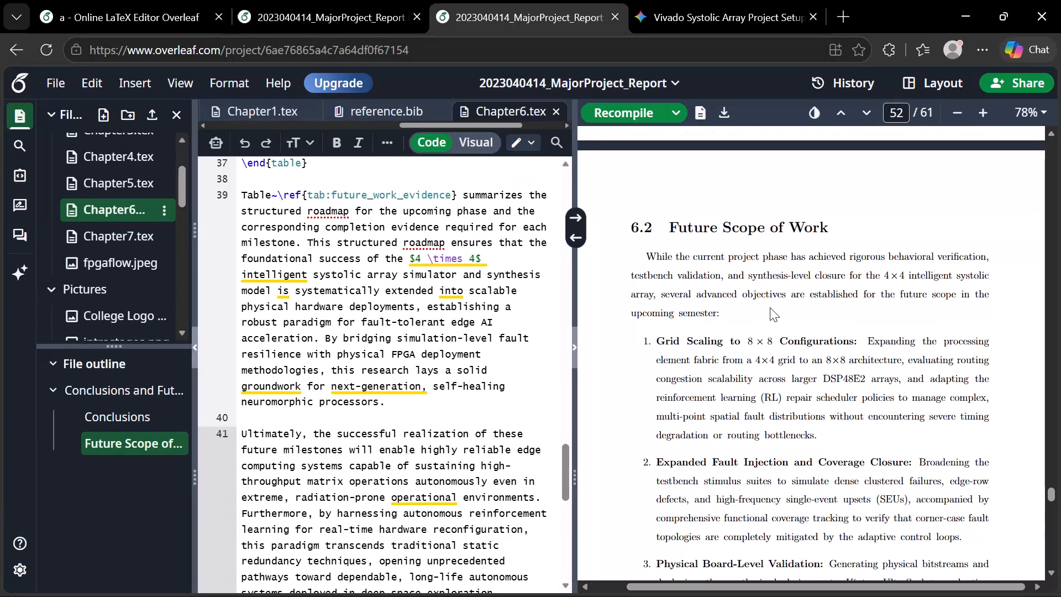
# Examine the compiled pages from section 6.2 Future Scope of Work through the end of Chapter 6 to the Program Outcomes mapping.
pyautogui.scroll(-4, 770, 307)
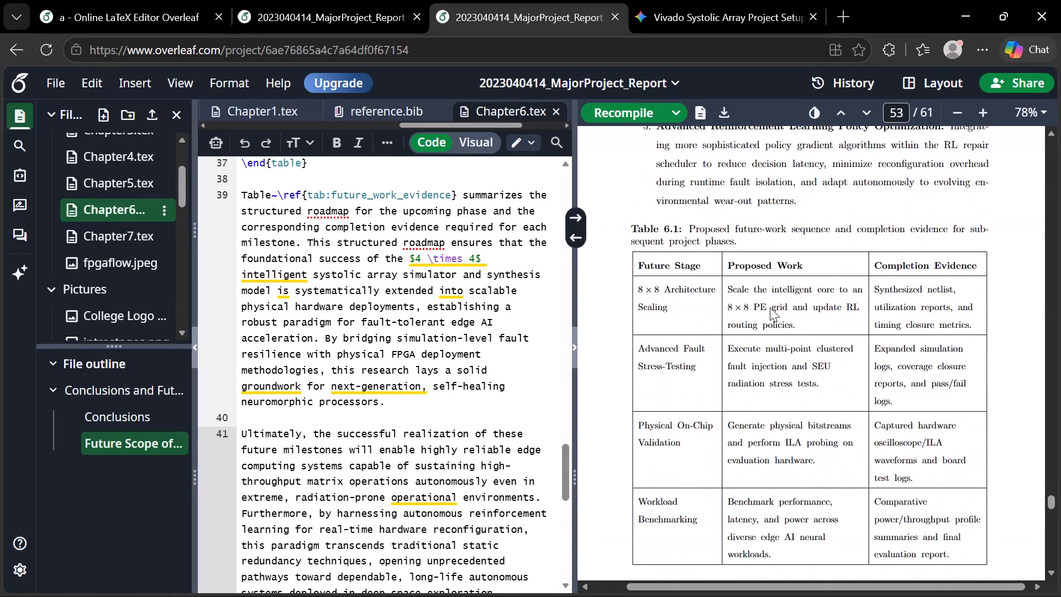
pyautogui.scroll(-3, 770, 307)
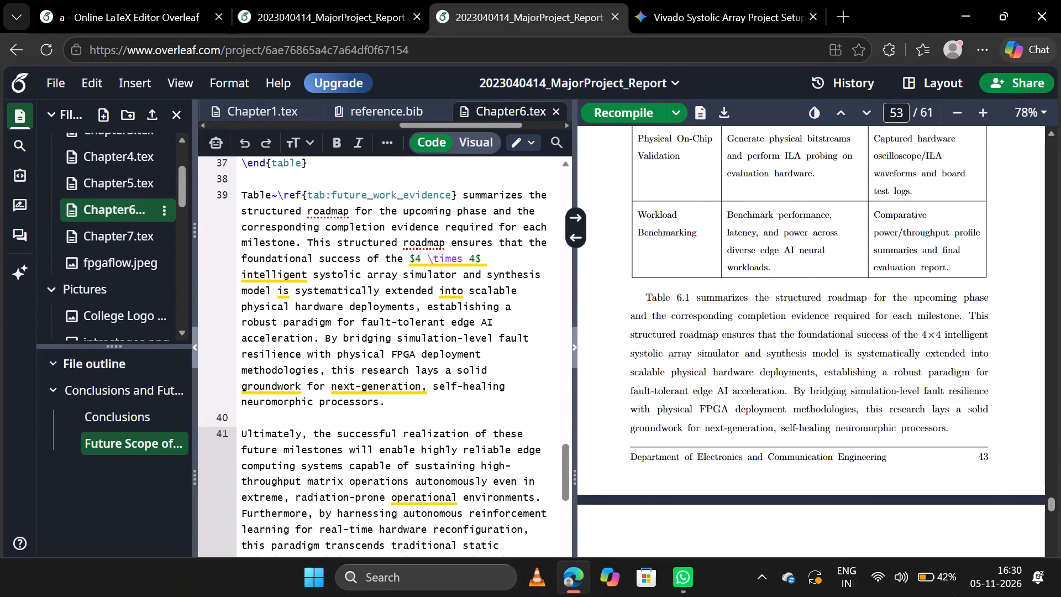
pyautogui.scroll(-4, 843, 386)
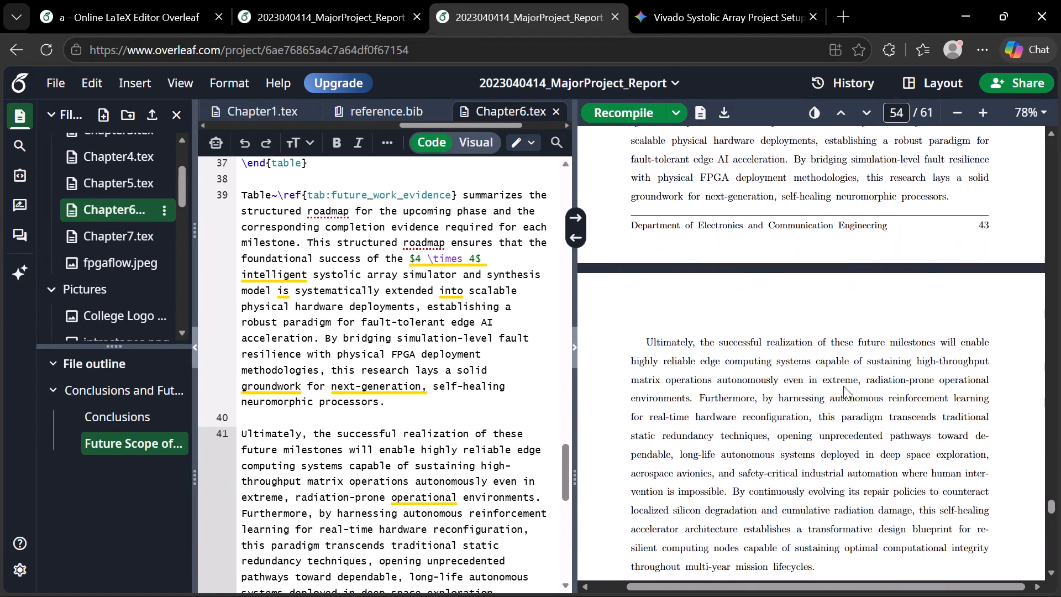
pyautogui.scroll(-6, 843, 386)
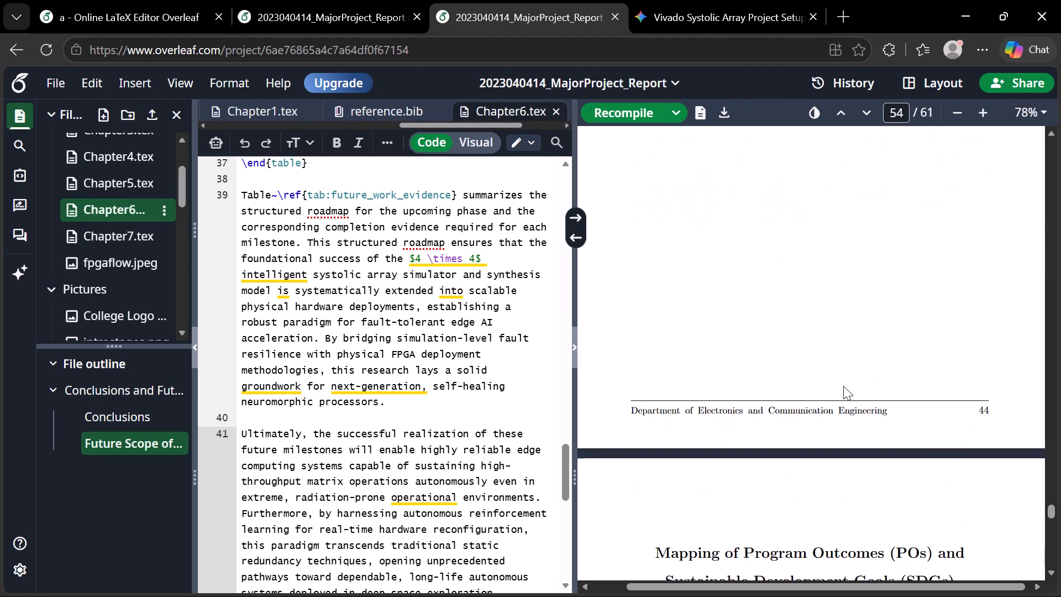
pyautogui.scroll(-4, 843, 386)
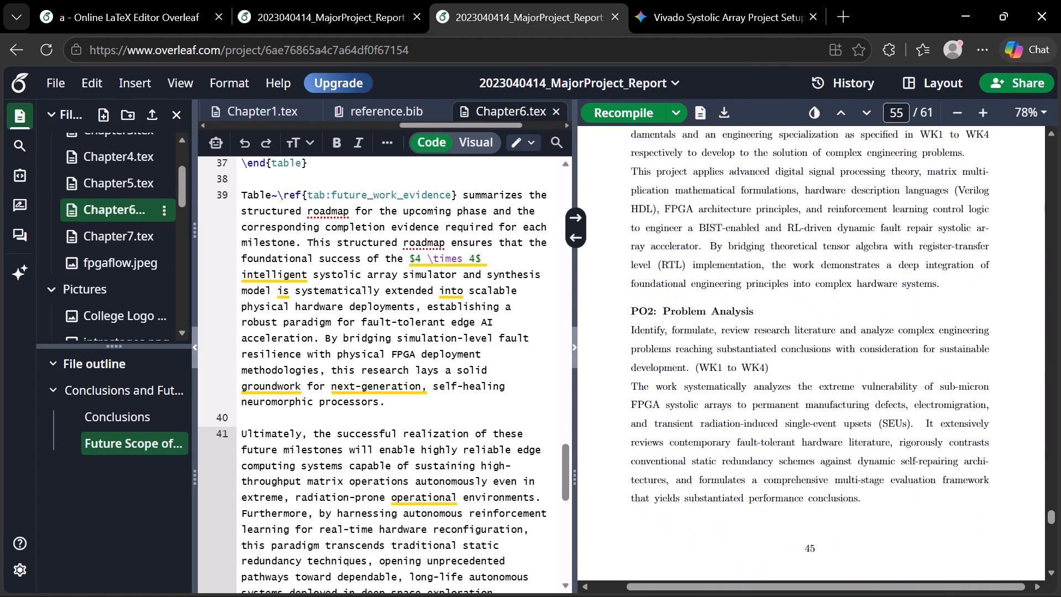
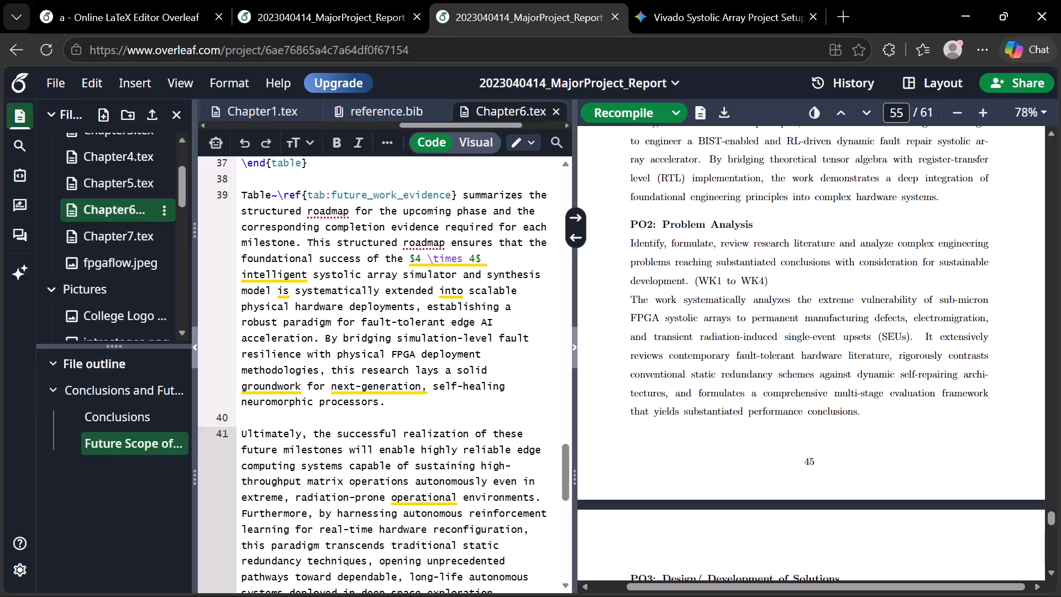
# Review the program outcomes pages of the compiled report, from PO2: Problem Analysis through PO7: Ethics.
pyautogui.scroll(-7, 729, 339)
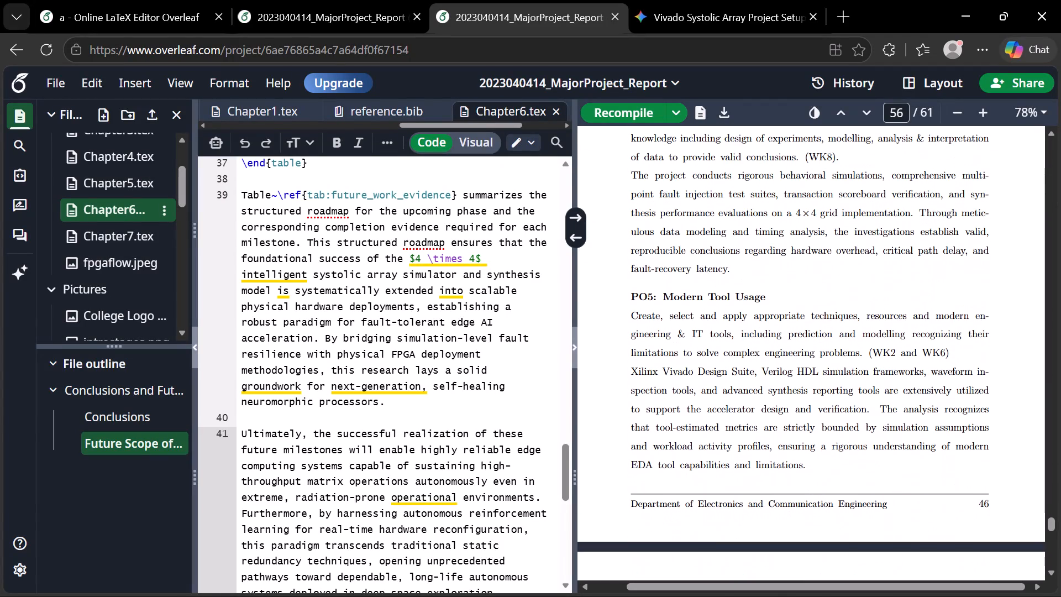
pyautogui.scroll(-3, 729, 339)
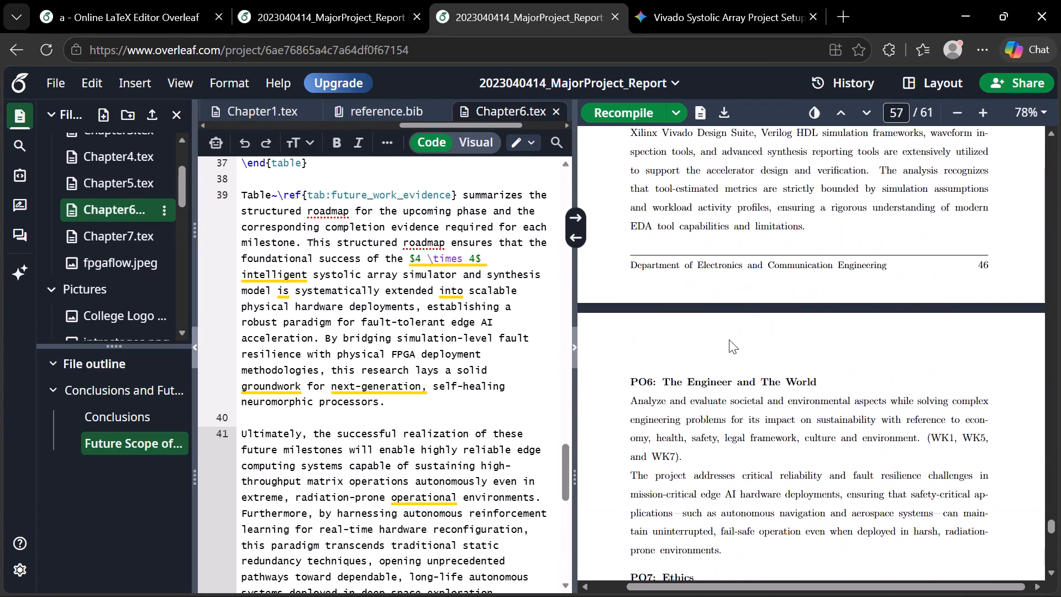
pyautogui.scroll(-3, 729, 339)
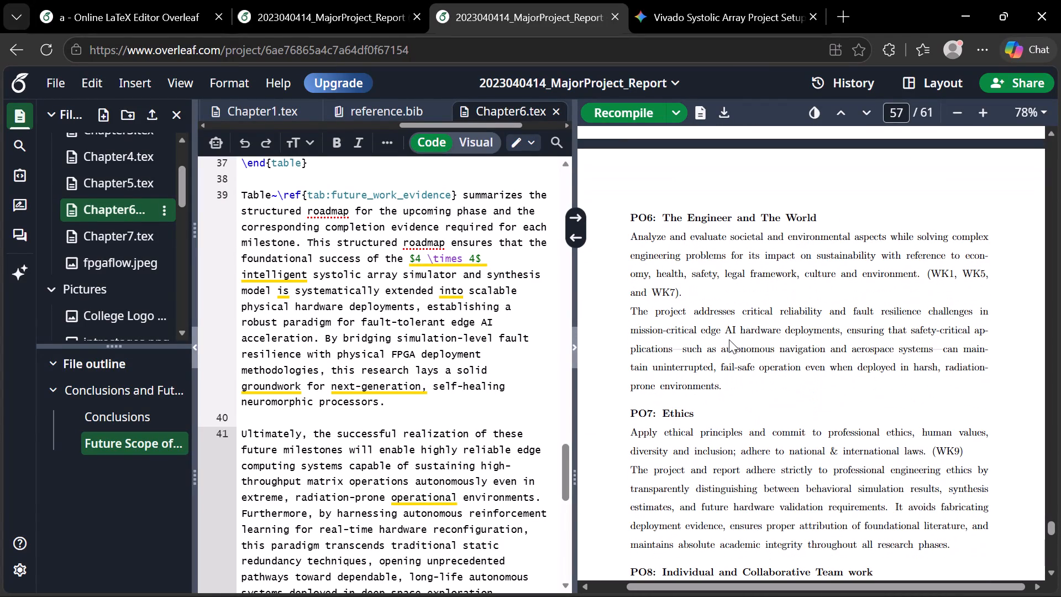
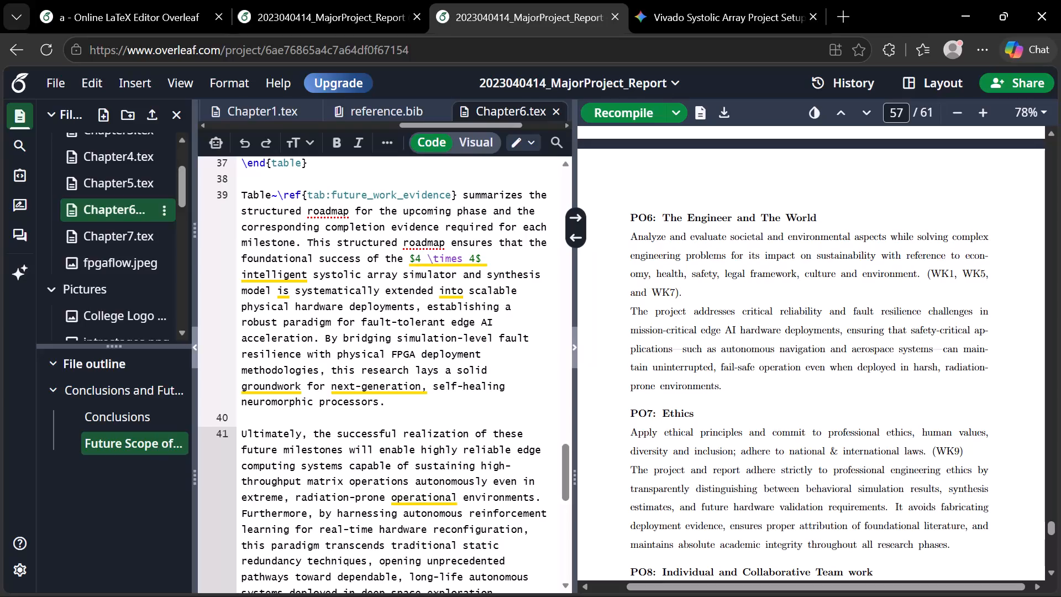
# Review the compiled report backward from the program outcomes pages to the opening of Chapter 6, Conclusions and Future Scope.
pyautogui.scroll(10, 790, 353)
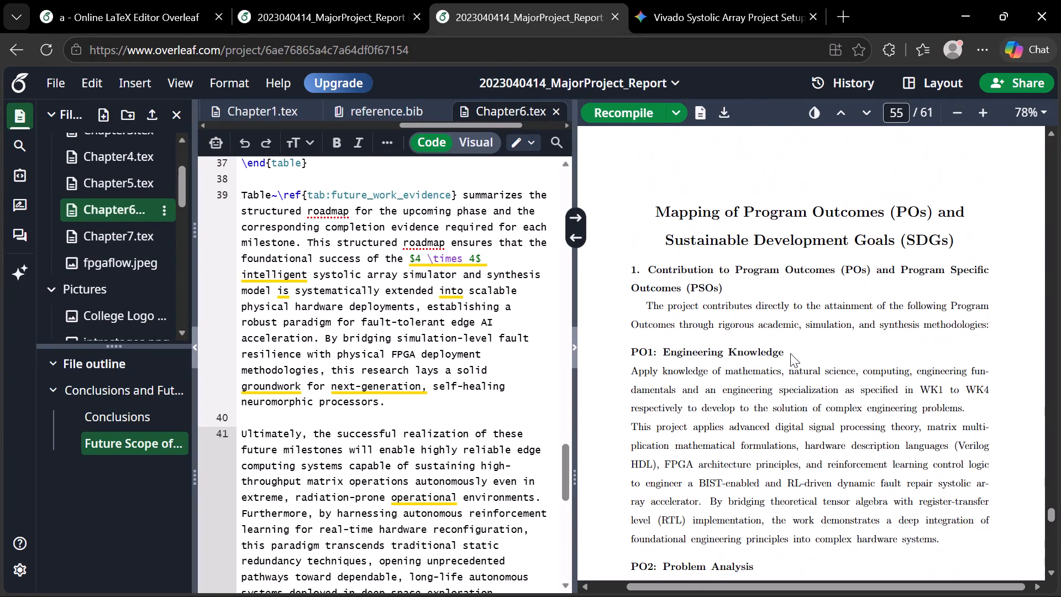
pyautogui.scroll(9, 790, 353)
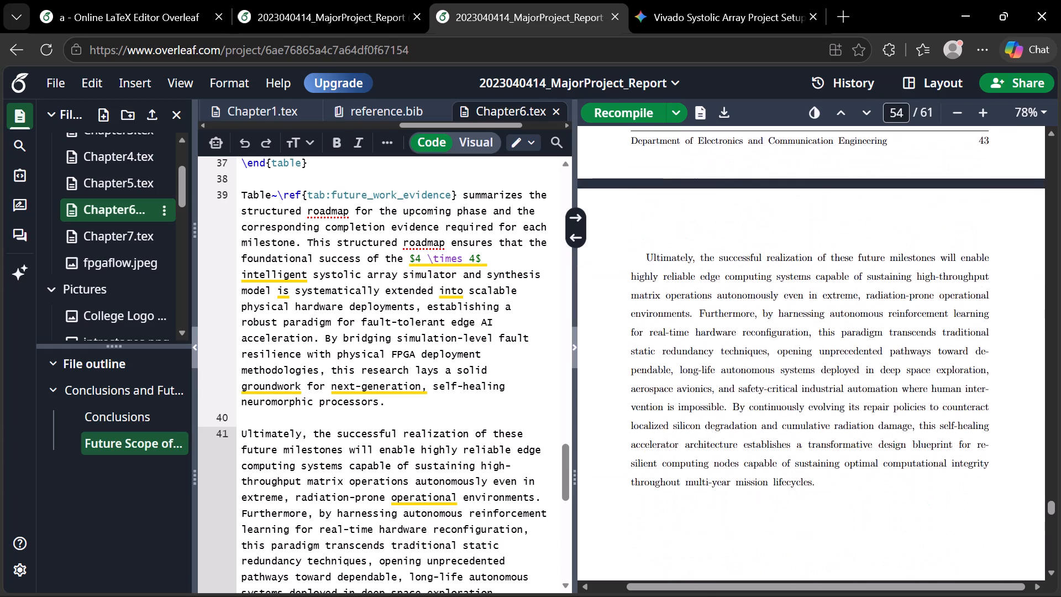
pyautogui.scroll(9, 790, 353)
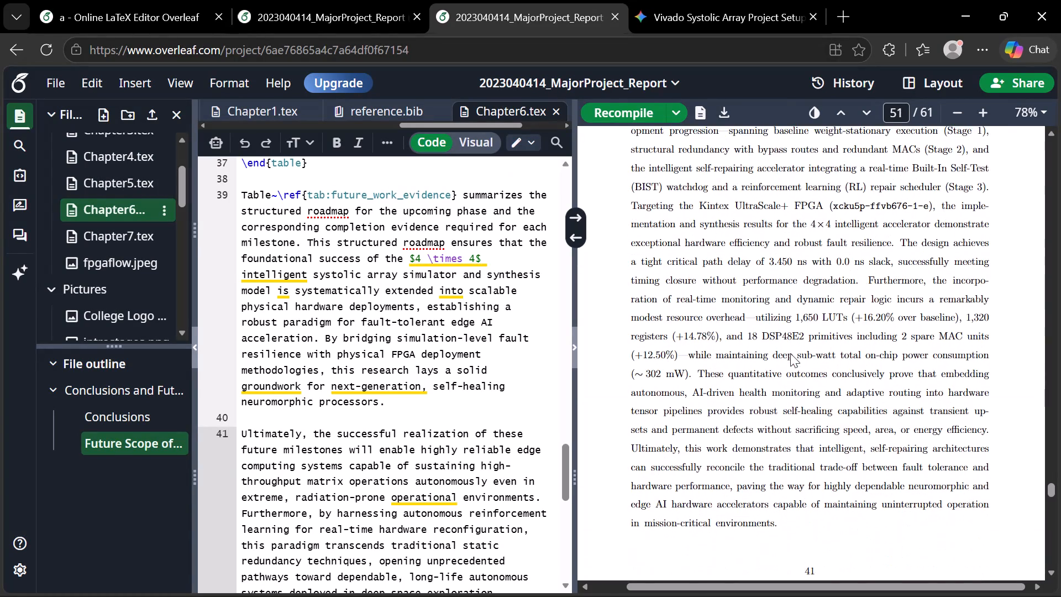
pyautogui.scroll(7, 790, 353)
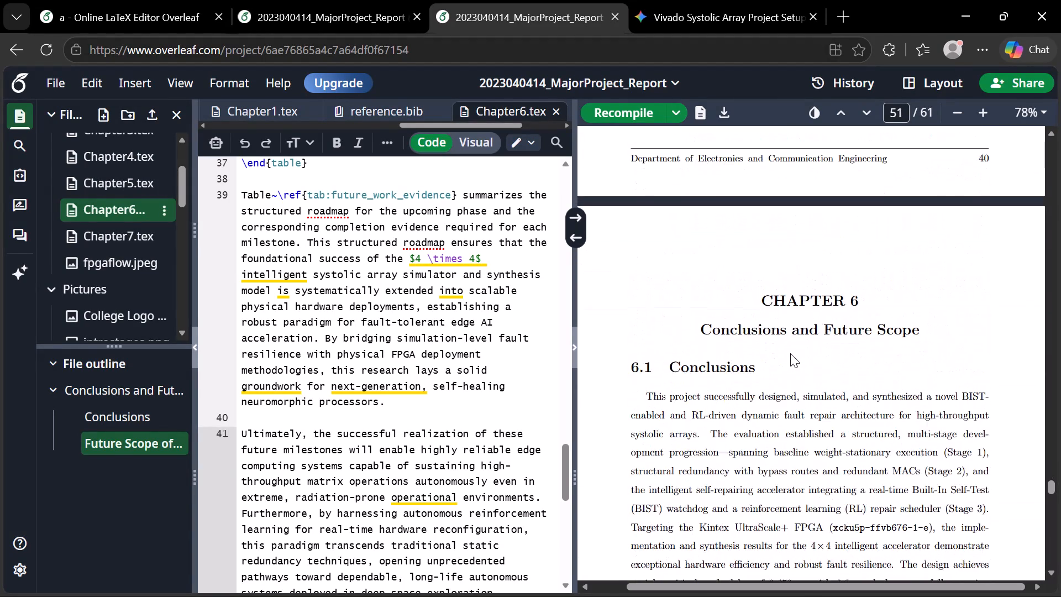
# Review the compiled Chapter 5 pages backward, through its sections and tables, to Section 4.5 of Chapter 4.
pyautogui.scroll(8, 790, 353)
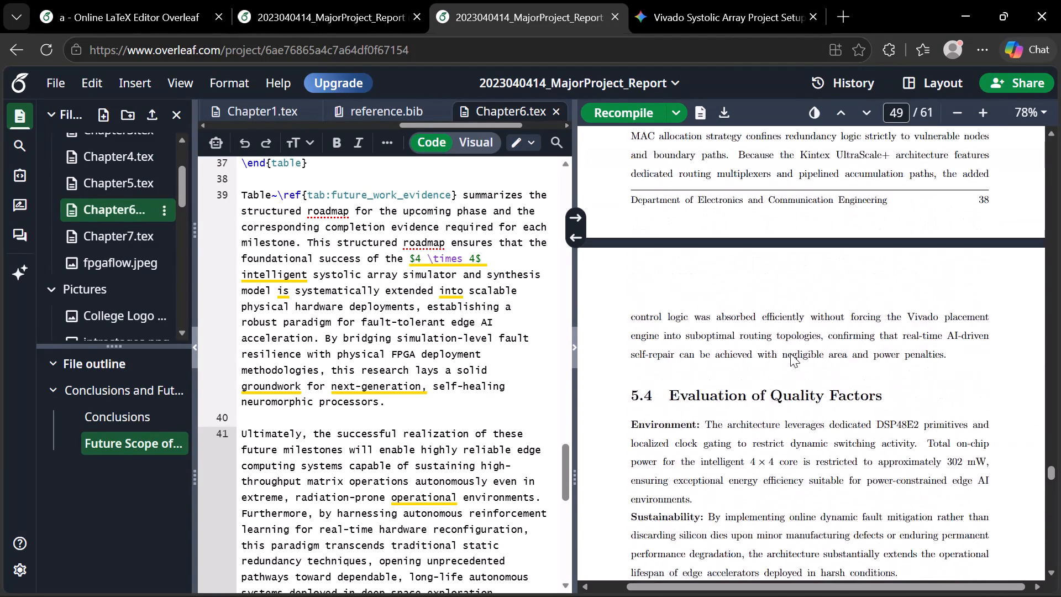
pyautogui.scroll(7, 790, 353)
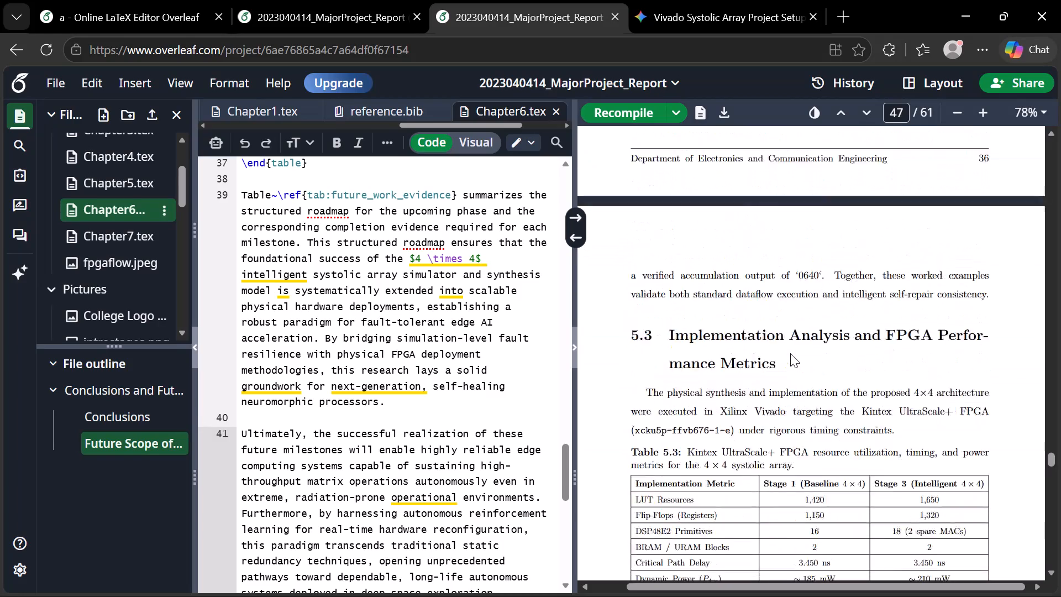
pyautogui.scroll(8, 790, 353)
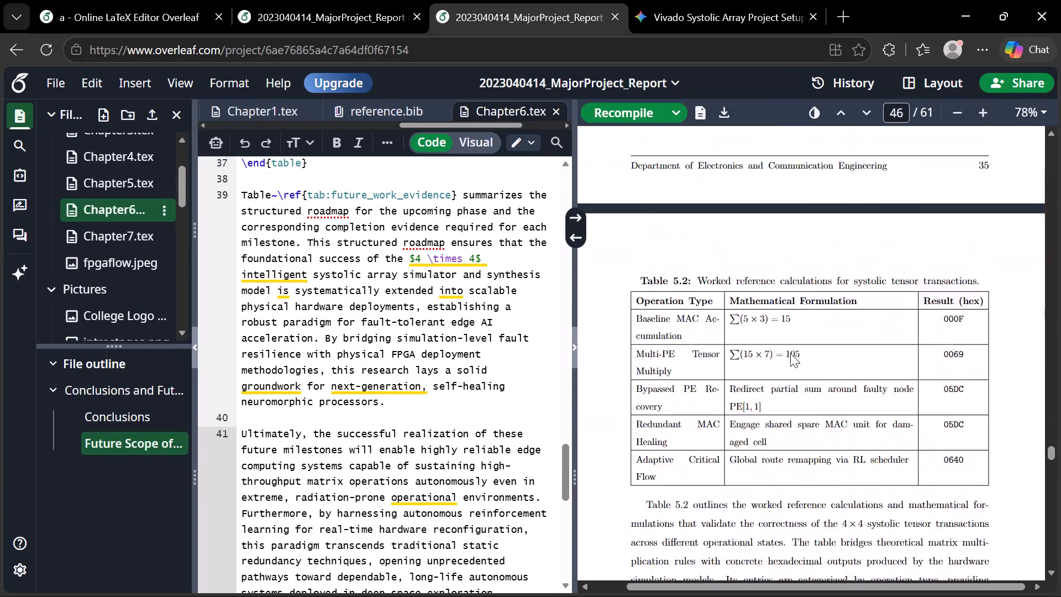
pyautogui.scroll(8, 790, 353)
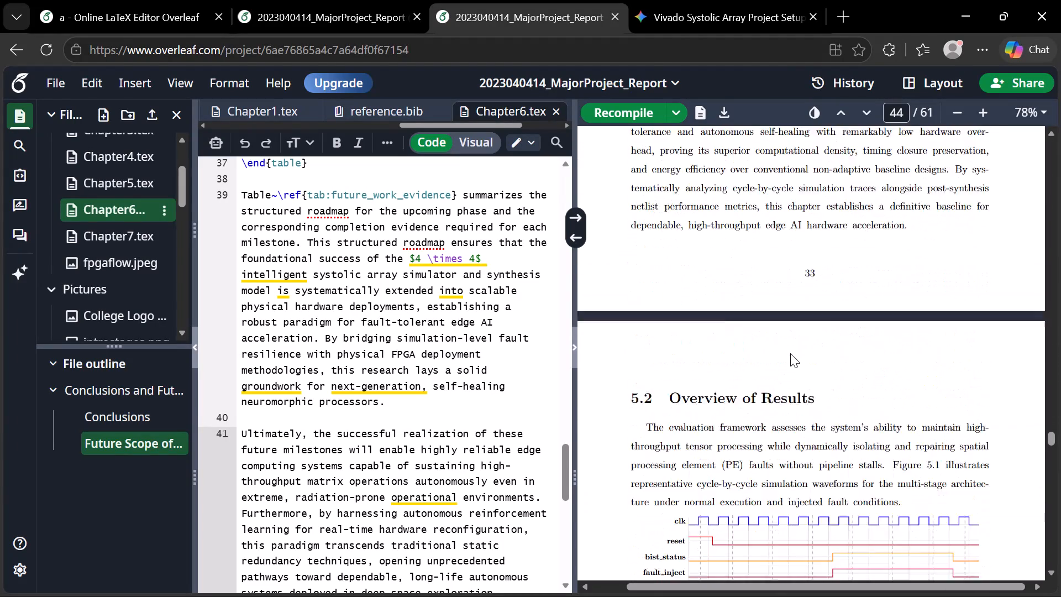
pyautogui.scroll(8, 790, 353)
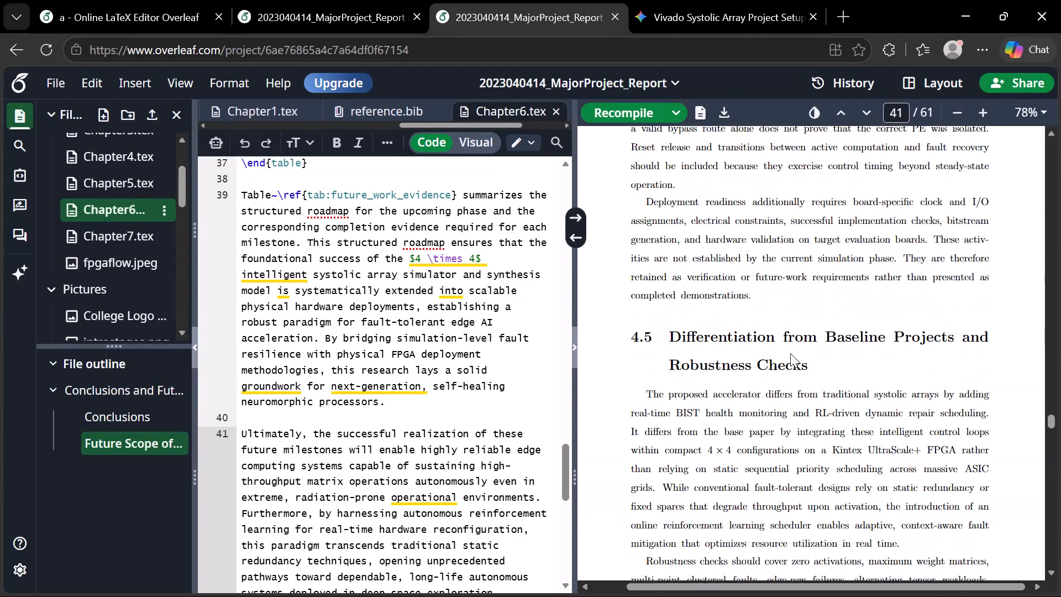
# In Section 4.5 of the Chapter 4 source, merge the "Robustness checks" paragraph into the preceding one, separated by a space.
pyautogui.scroll(1, 790, 353)
pyautogui.scroll(-1, 790, 353)
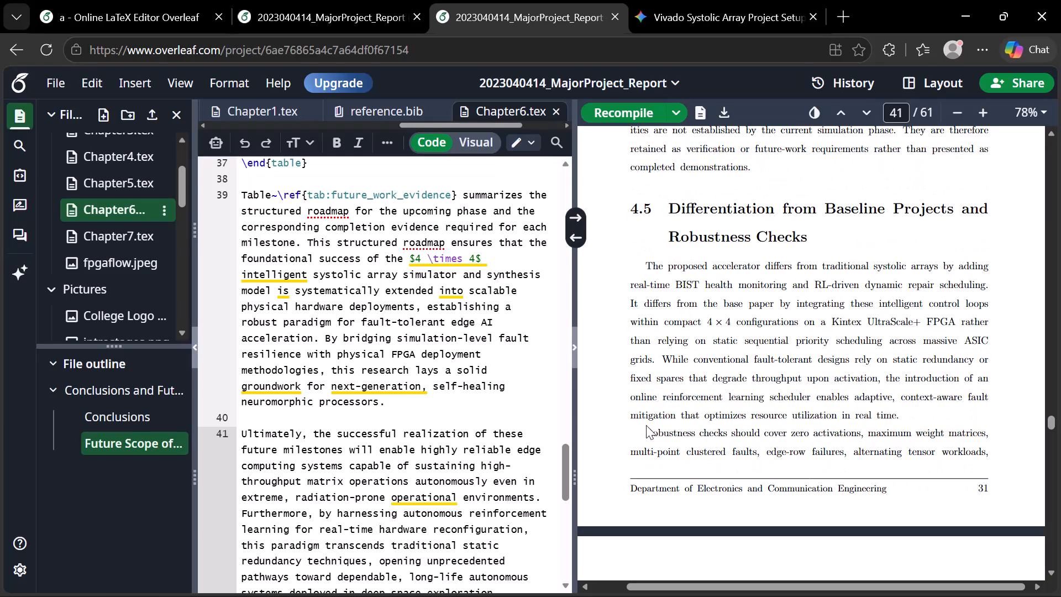
pyautogui.doubleClick(638, 446)
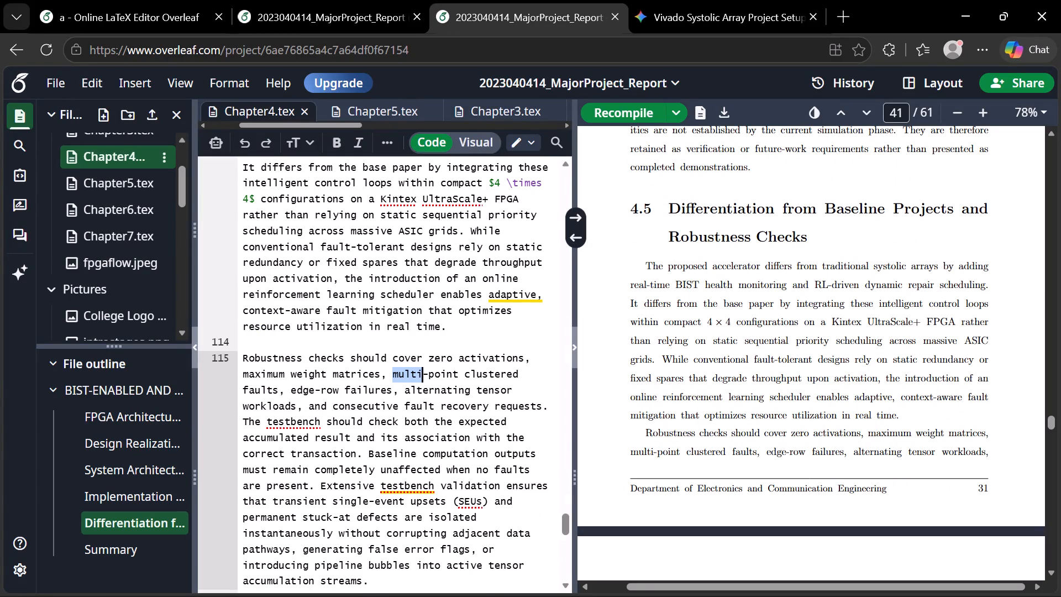
pyautogui.click(243, 357)
pyautogui.press('BackSpace')
pyautogui.press('BackSpace')
pyautogui.press('space')
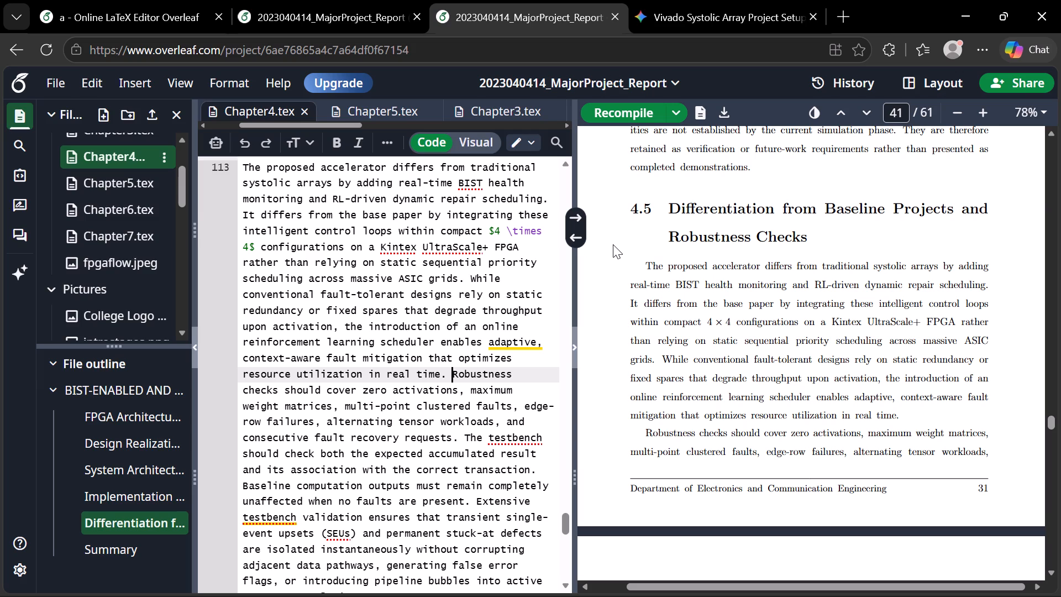
# In Section 4.4, merge the "Deployment readiness" paragraph into the preceding fault-control validation paragraph, separated by a space.
pyautogui.scroll(4, 820, 262)
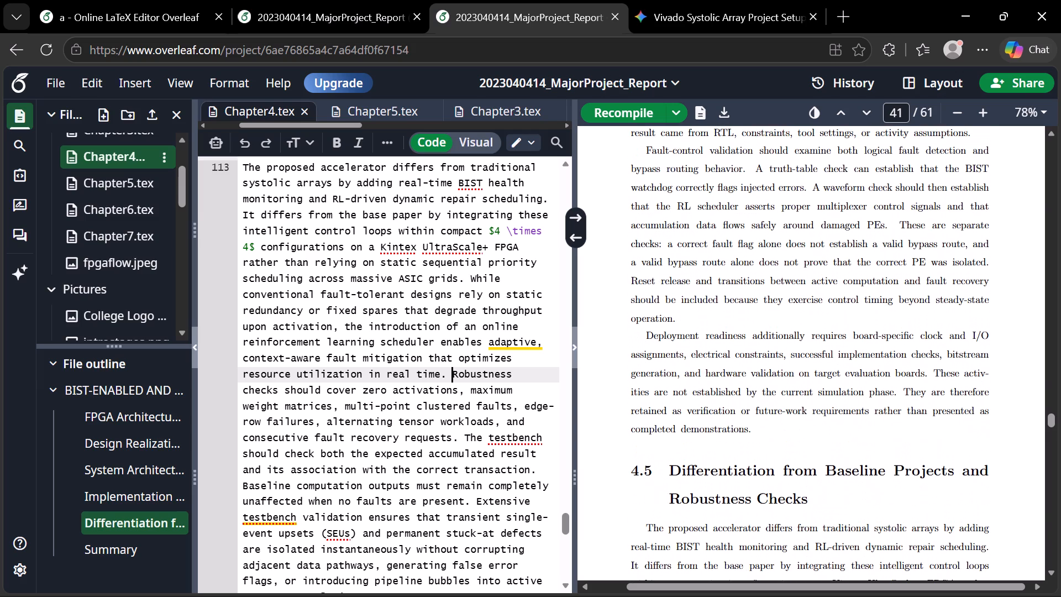
pyautogui.doubleClick(653, 334)
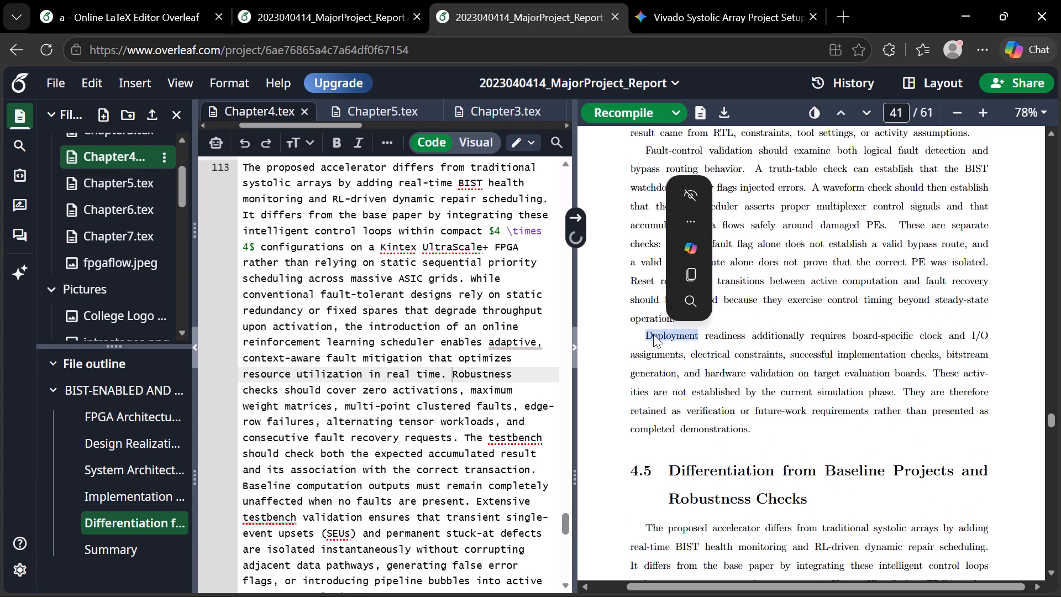
pyautogui.click(238, 374)
pyautogui.press('BackSpace')
pyautogui.press('BackSpace')
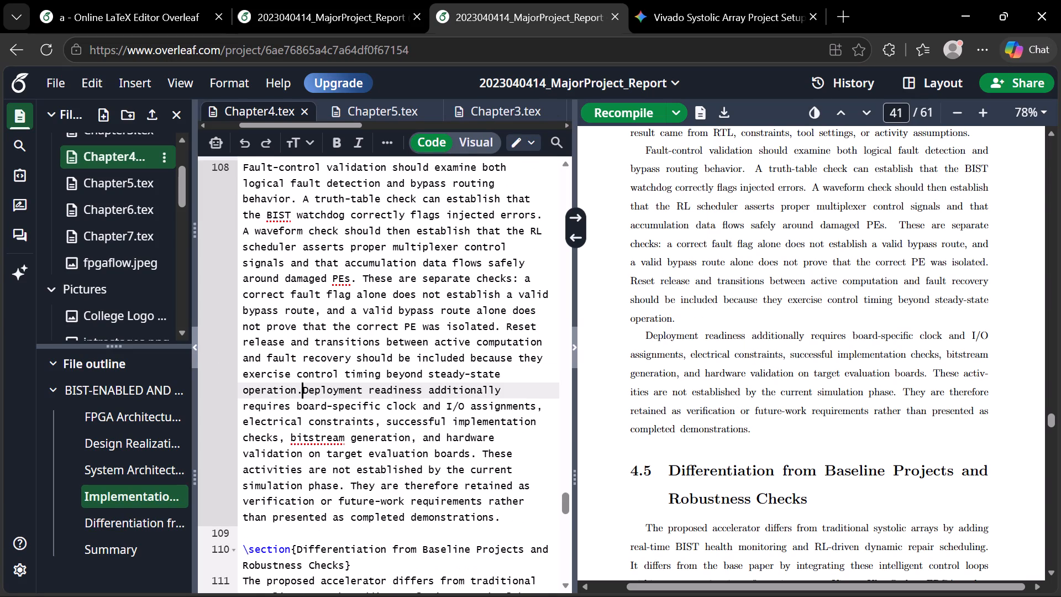
pyautogui.press('space')
# Add \noindent before the "Fault-control validation" paragraph in Section 4.4 and recompile the report.
pyautogui.scroll(3, 685, 342)
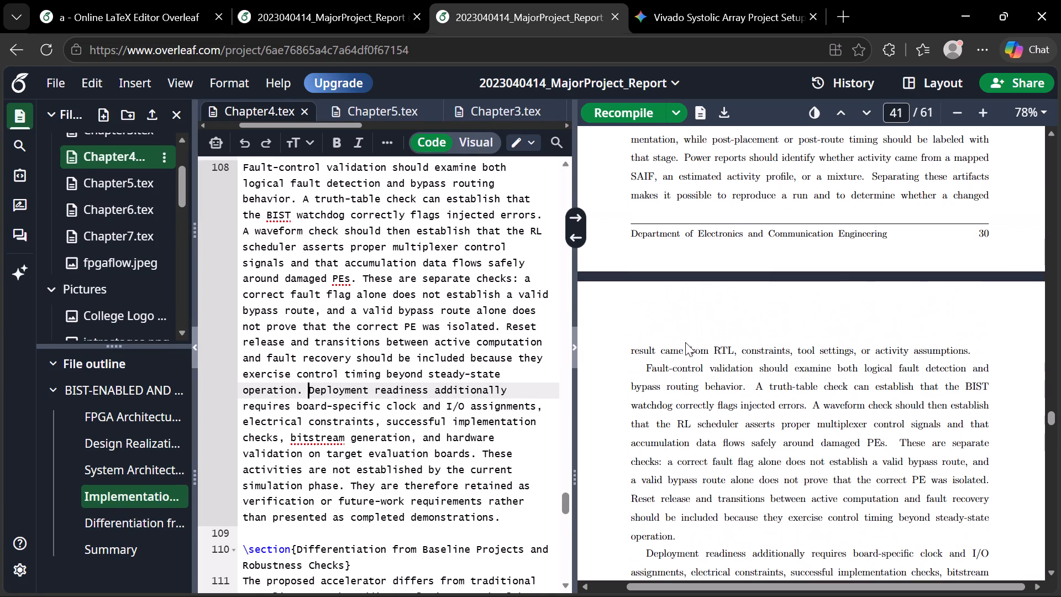
pyautogui.doubleClick(649, 365)
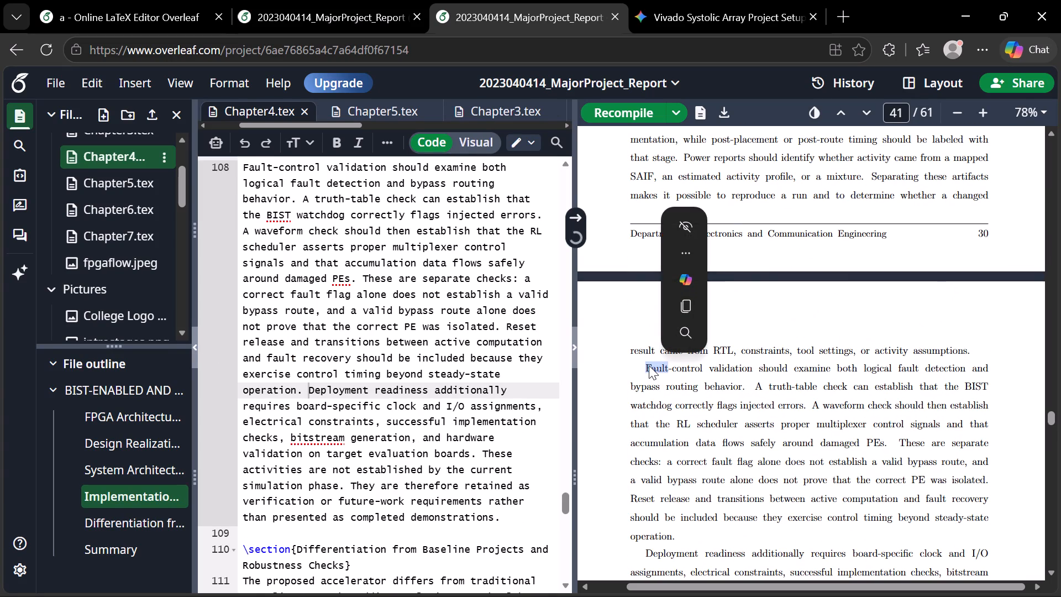
pyautogui.click(241, 370)
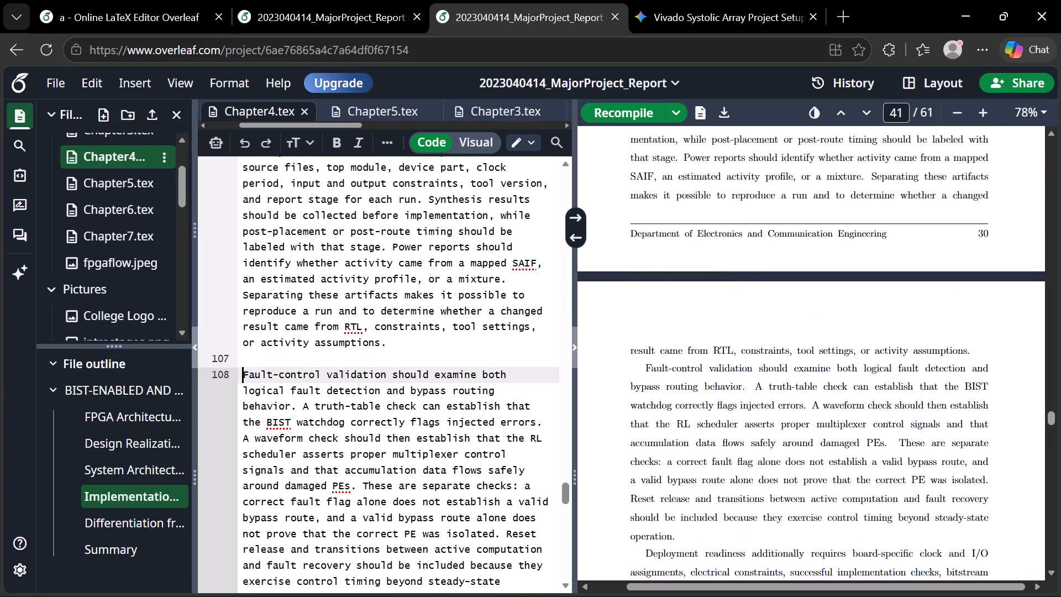
pyautogui.write('\\noo')
pyautogui.press('BackSpace')
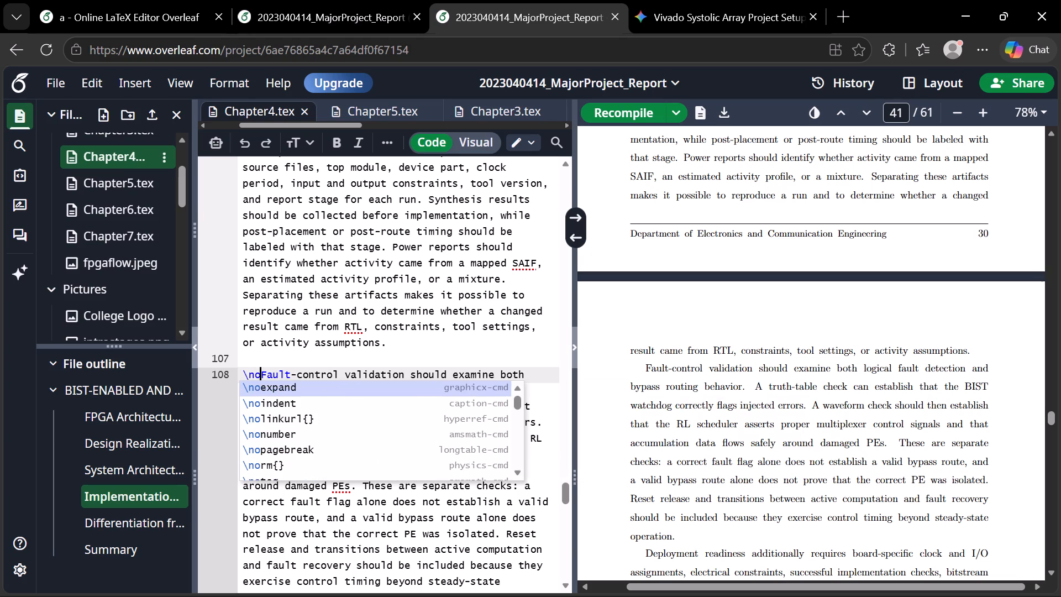
pyautogui.write('ine')
pyautogui.press('BackSpace')
pyautogui.write('dent')
pyautogui.press('space')
pyautogui.hotkey('ctrl', 's')
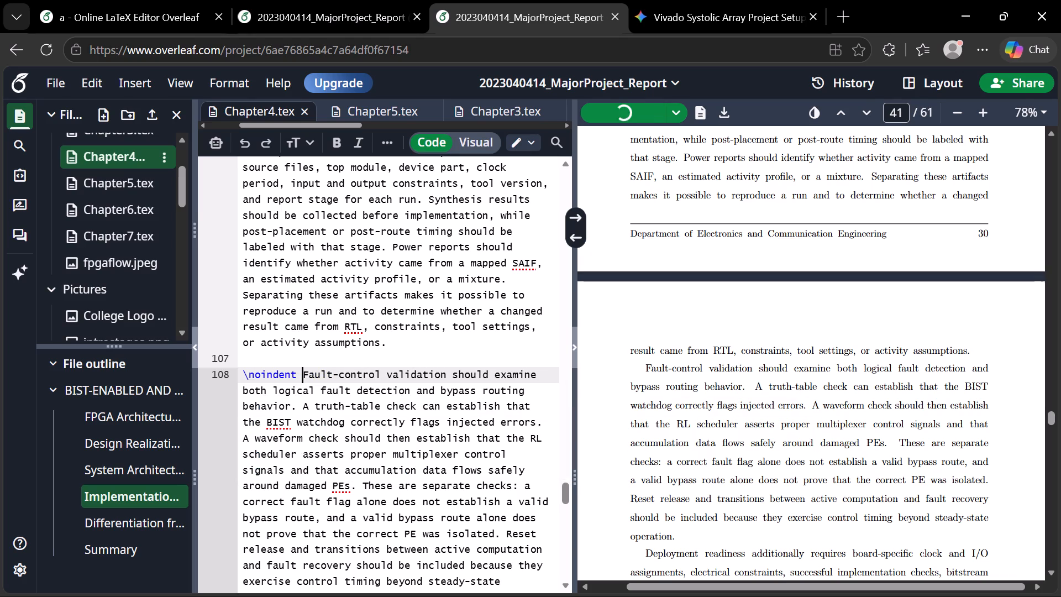
# Merge the "The flow proceeds" paragraph into the preceding paragraph that summarizes Figure 4.2, separated by a space.
pyautogui.scroll(4, 695, 328)
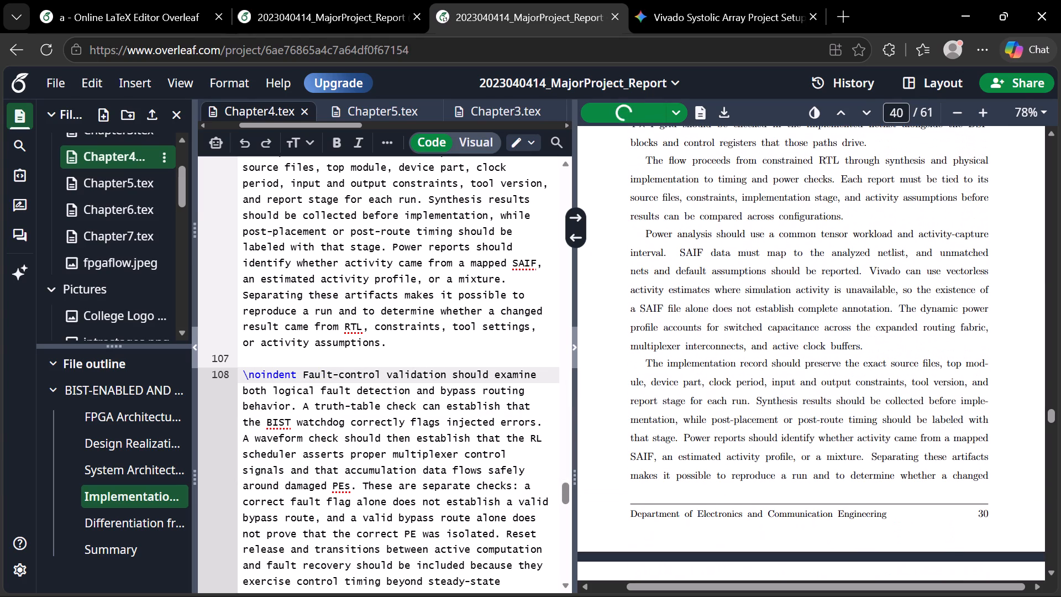
pyautogui.scroll(1, 695, 328)
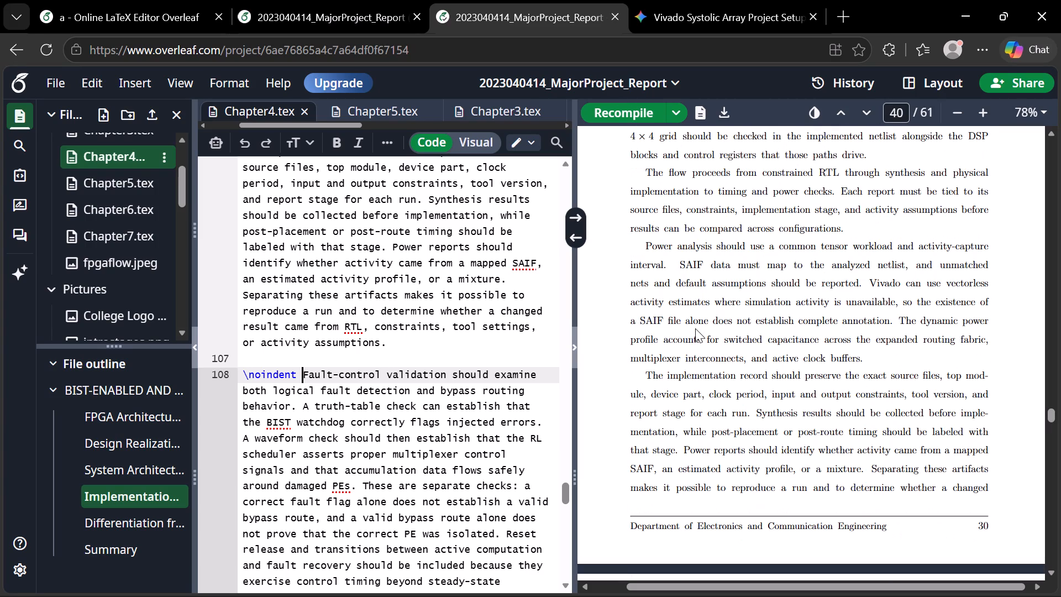
pyautogui.scroll(2, 715, 311)
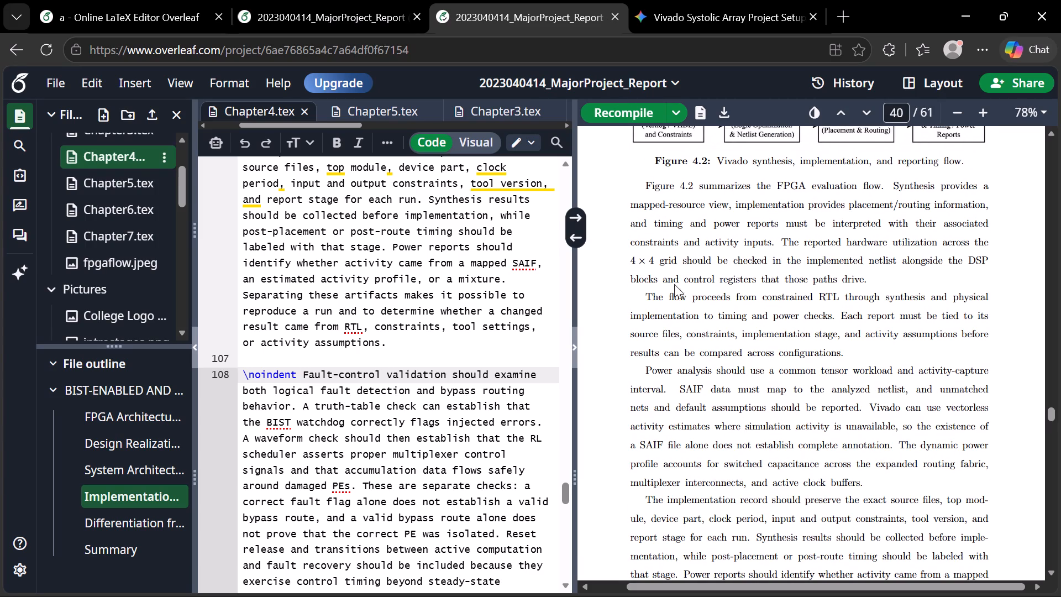
pyautogui.doubleClick(652, 296)
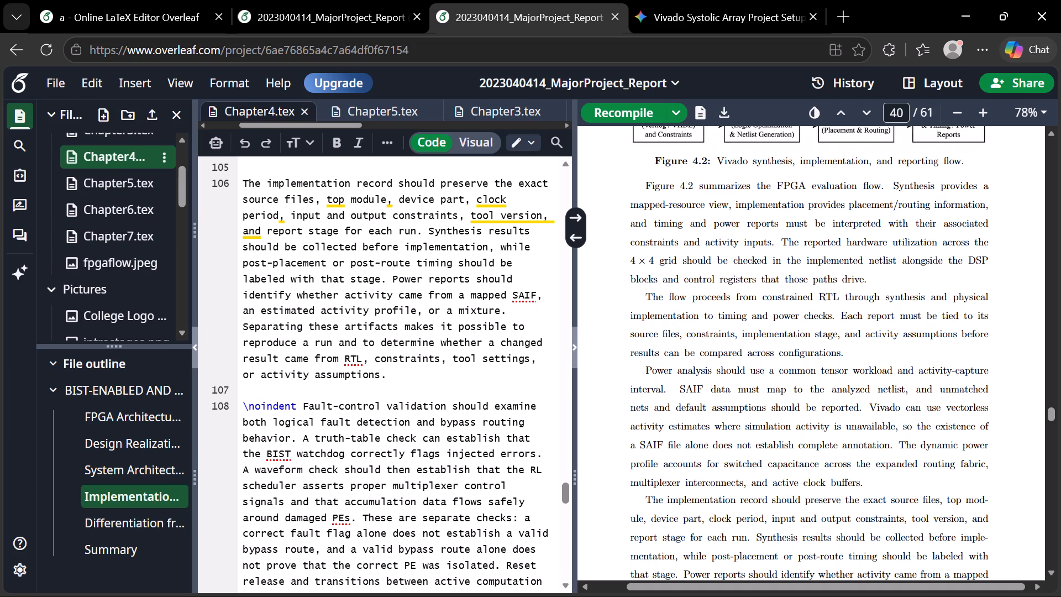
pyautogui.scroll(7, 408, 279)
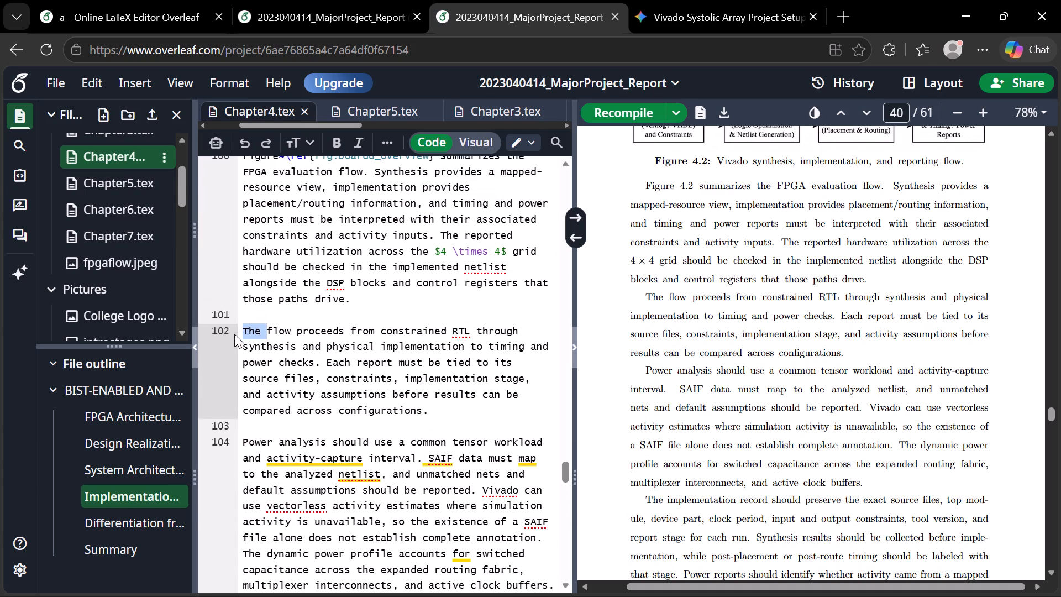
pyautogui.click(241, 333)
pyautogui.press('BackSpace')
pyautogui.press('BackSpace')
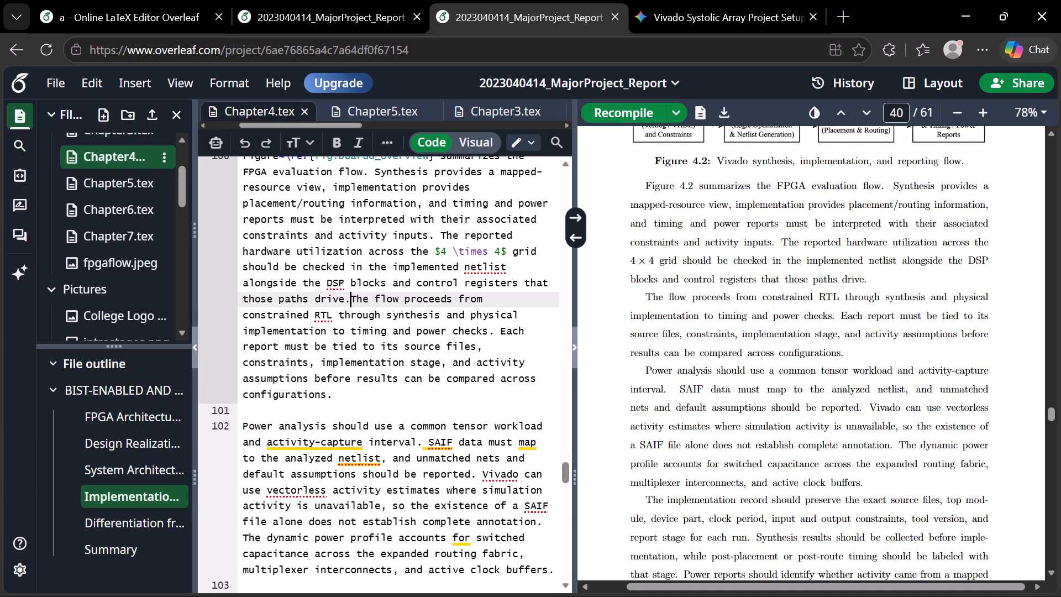
pyautogui.press('space')
# Merge the "The implementation record" paragraph into the preceding "Power analysis" paragraph, separated by a space.
pyautogui.click(241, 423)
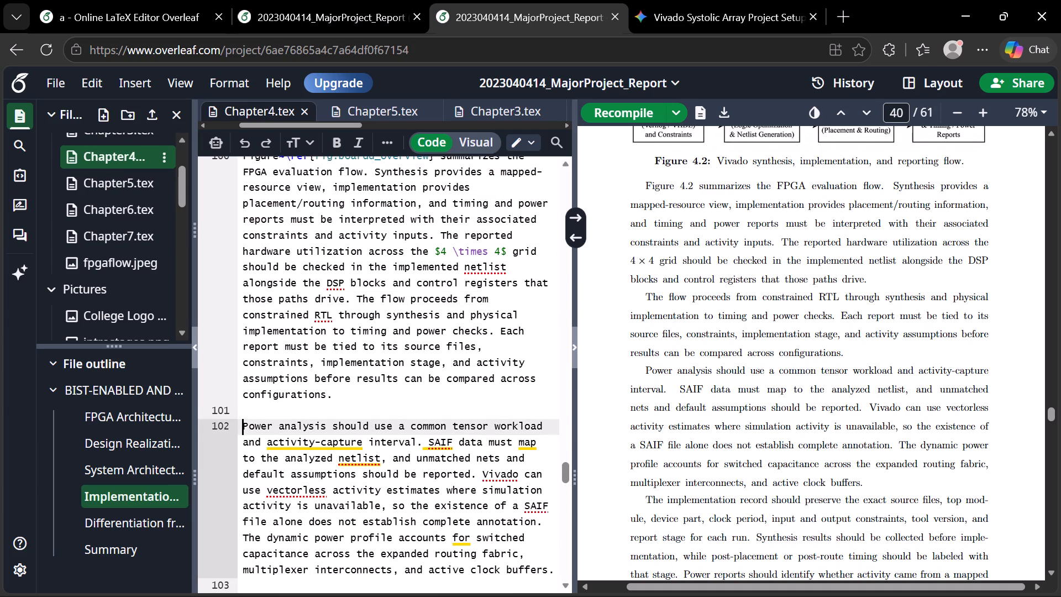
pyautogui.scroll(-2, 338, 431)
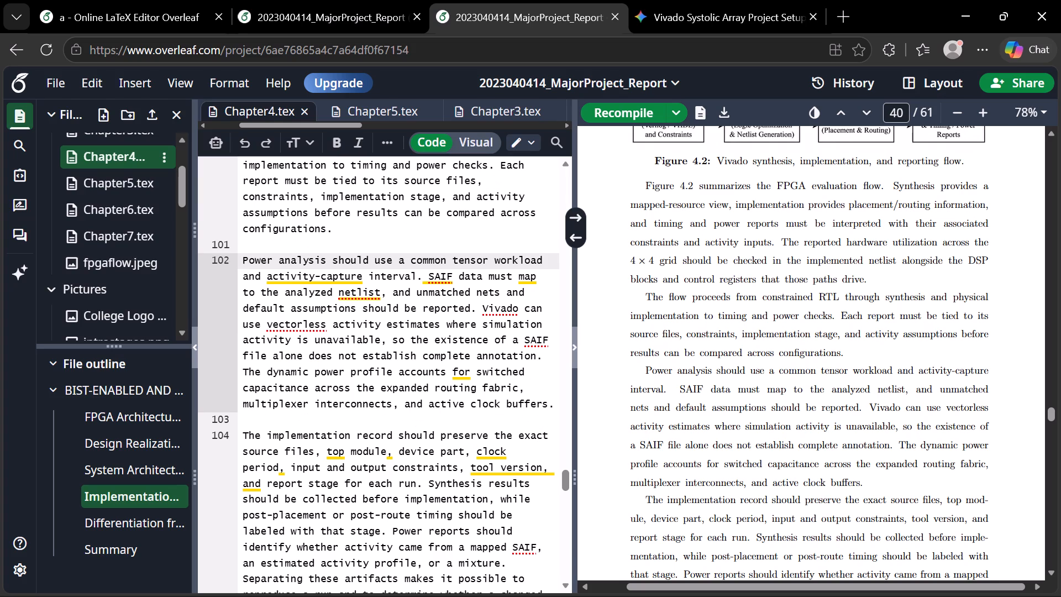
pyautogui.click(244, 438)
pyautogui.press('BackSpace')
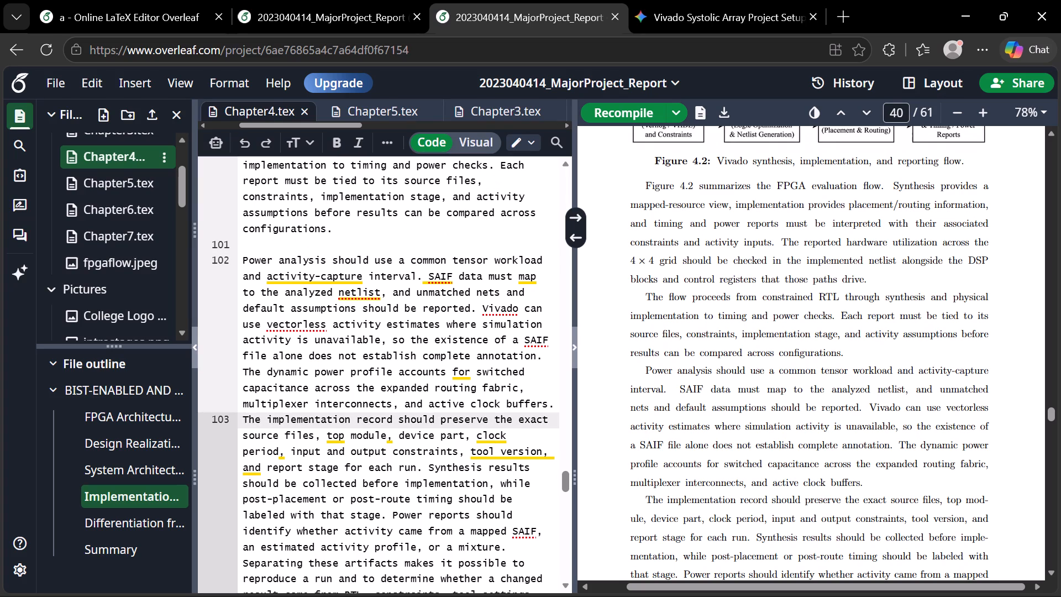
pyautogui.press('BackSpace')
pyautogui.press('space')
# Examine the compiled pages back from Section 4.4 and locate the Section 4.3 heading in the source.
pyautogui.scroll(5, 798, 339)
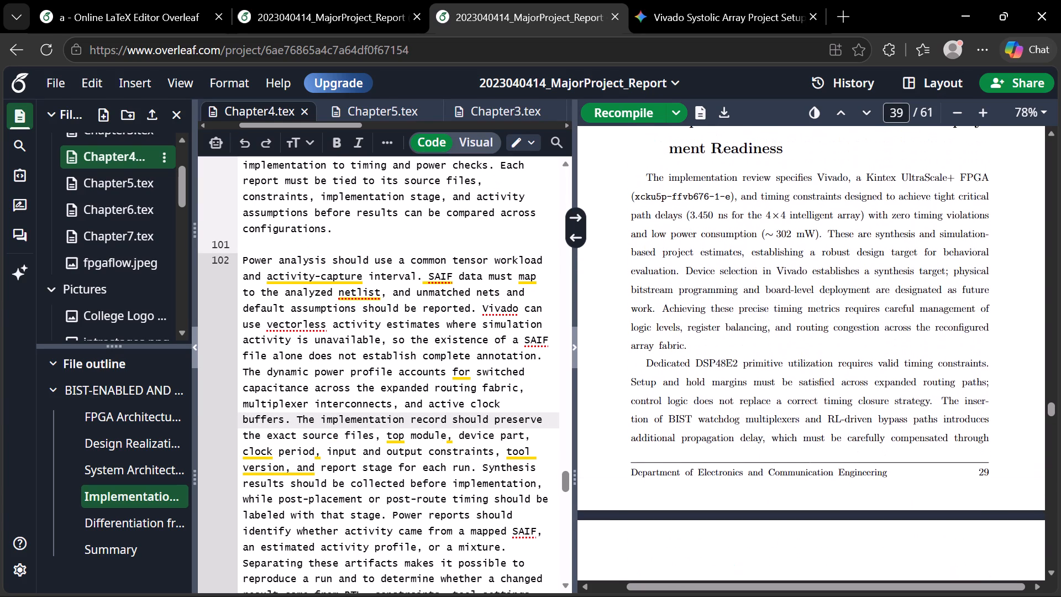
pyautogui.scroll(2, 798, 339)
pyautogui.scroll(2, 710, 250)
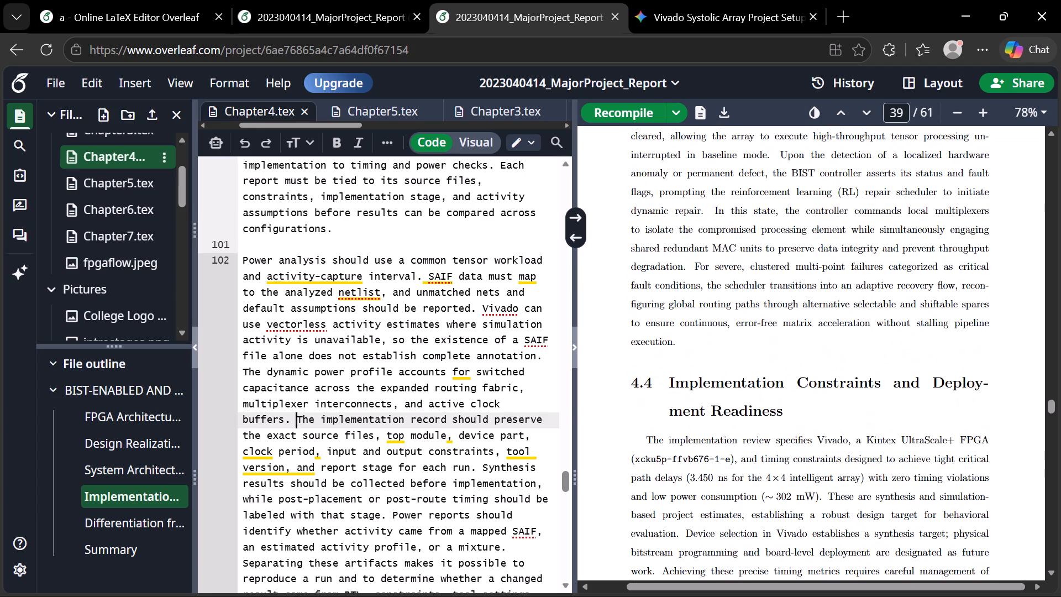
pyautogui.scroll(7, 710, 250)
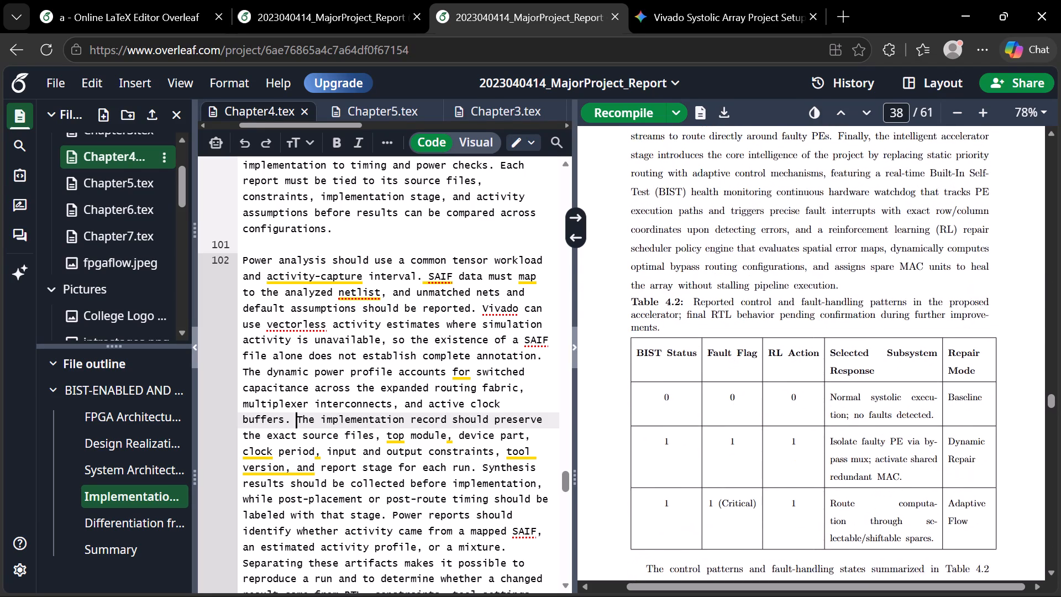
pyautogui.scroll(2, 712, 261)
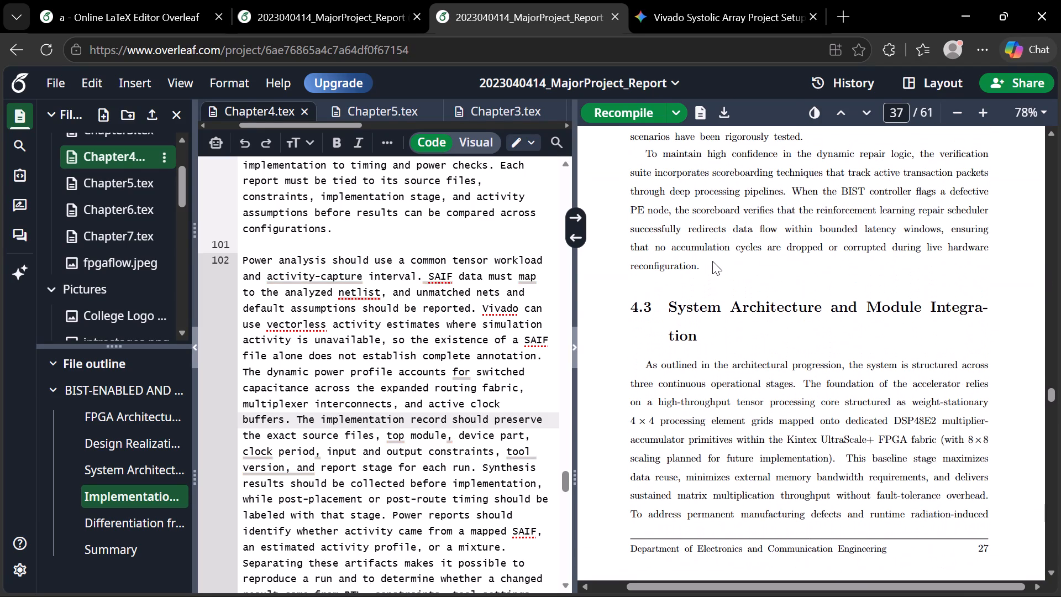
pyautogui.doubleClick(696, 303)
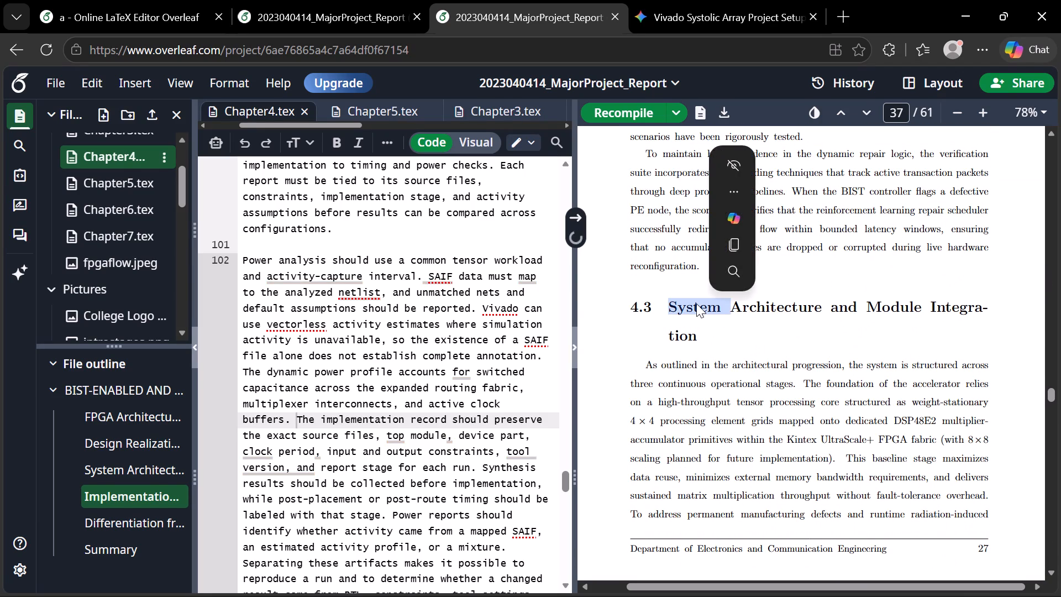
pyautogui.click(417, 377)
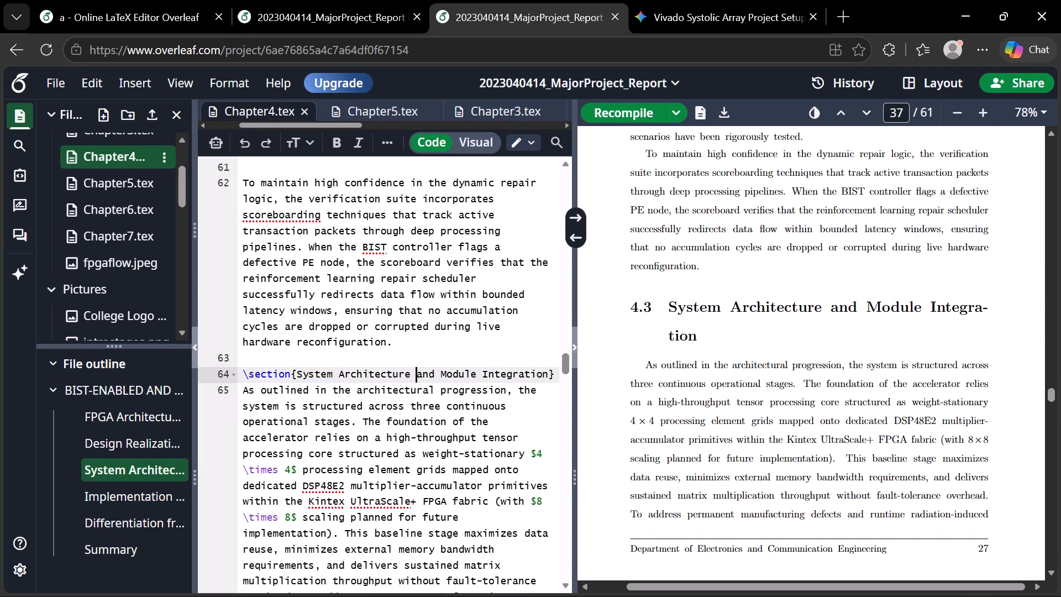
pyautogui.press('BackSpace')
pyautogui.press('space')
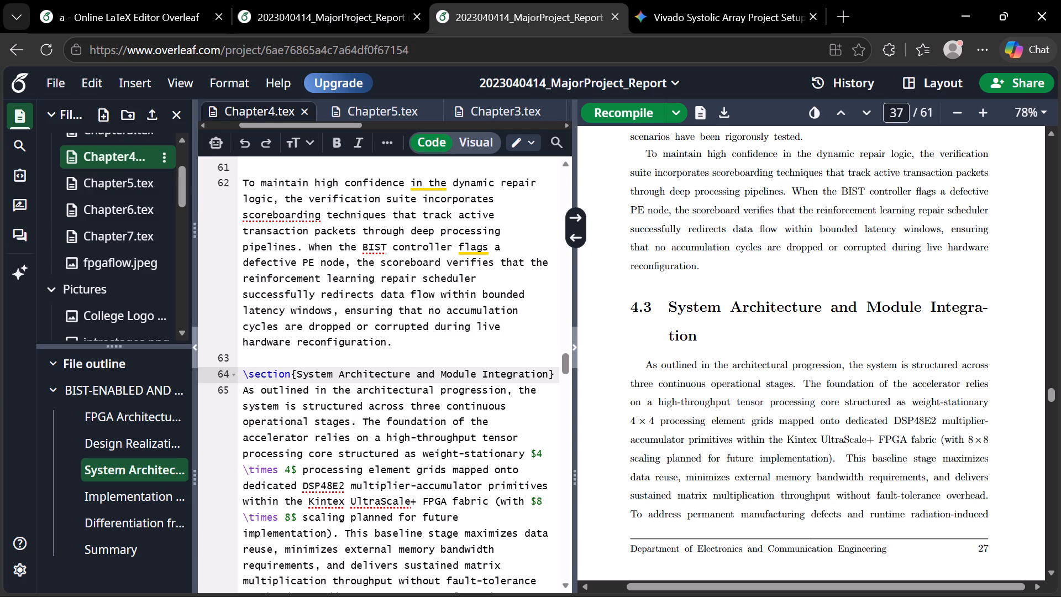
# In Section 4.2, merge the "The stimulus driver" paragraph into the preceding "The verification framework" paragraph, separated by a space.
pyautogui.scroll(3, 718, 327)
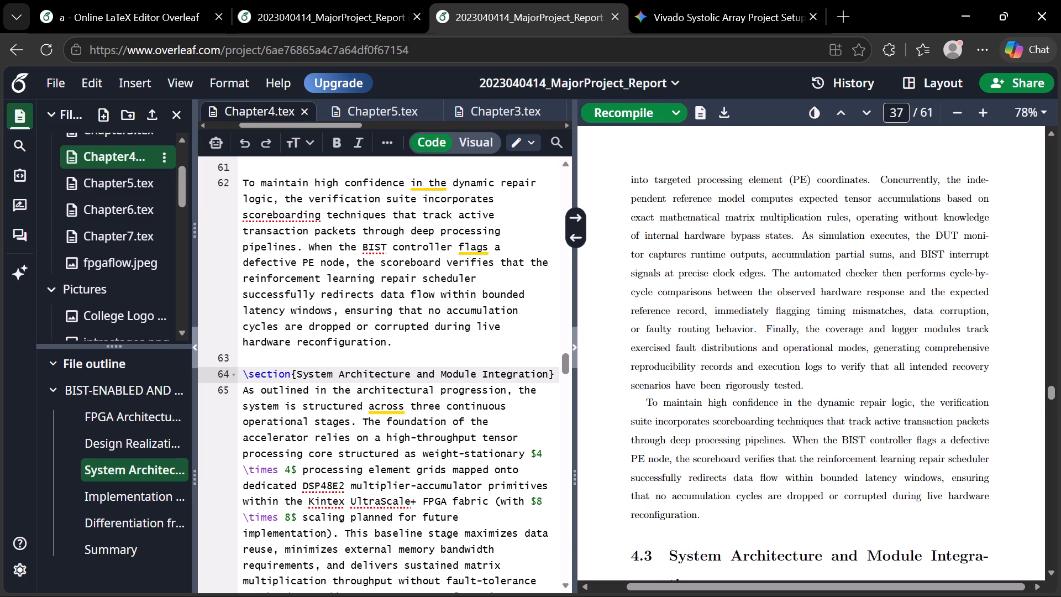
pyautogui.scroll(4, 718, 327)
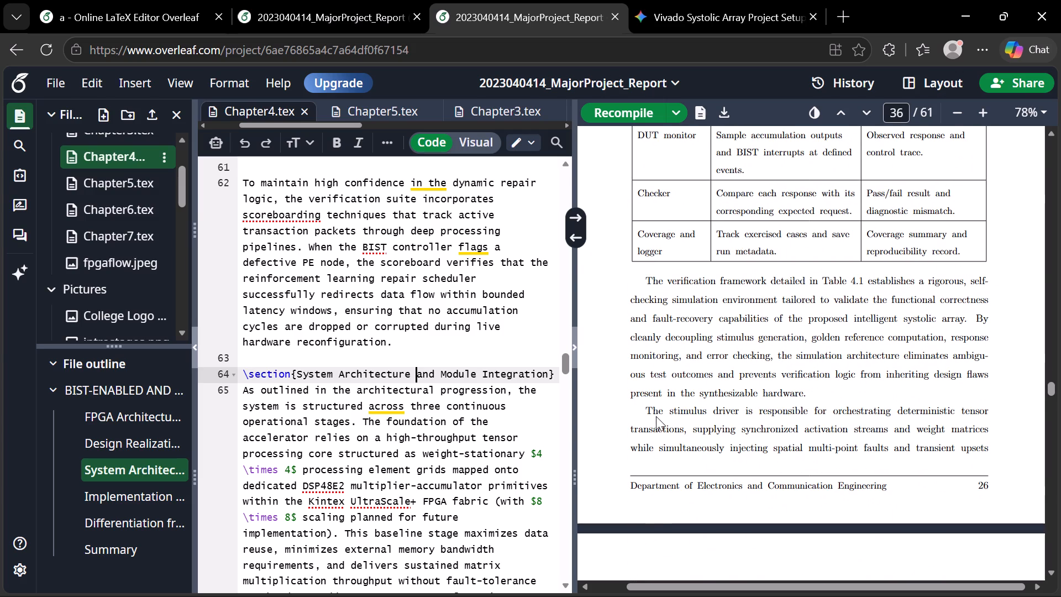
pyautogui.doubleClick(656, 416)
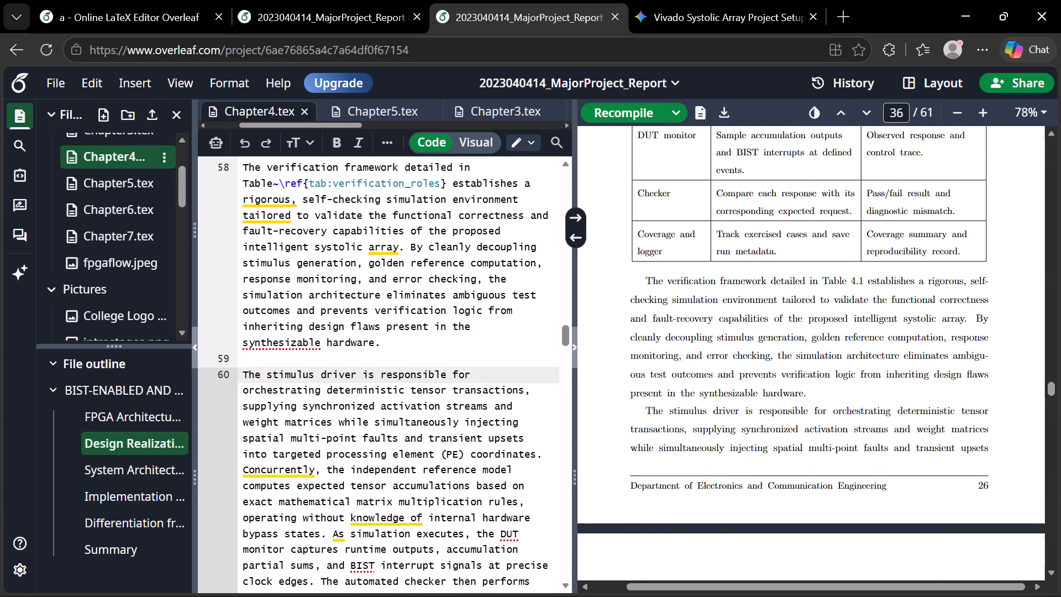
pyautogui.press('BackSpace')
pyautogui.press('BackSpace')
pyautogui.press('space')
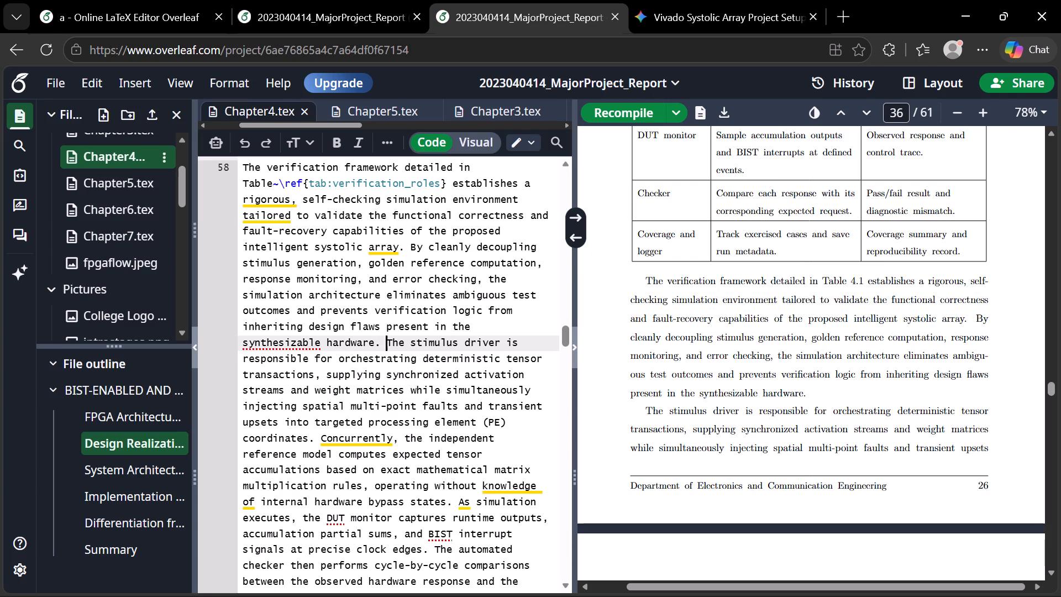
# Examine the compiled paragraphs of Sections 4.2 and 4.1, locating the "Building upon this foundation" paragraph in the source.
pyautogui.scroll(4, 689, 413)
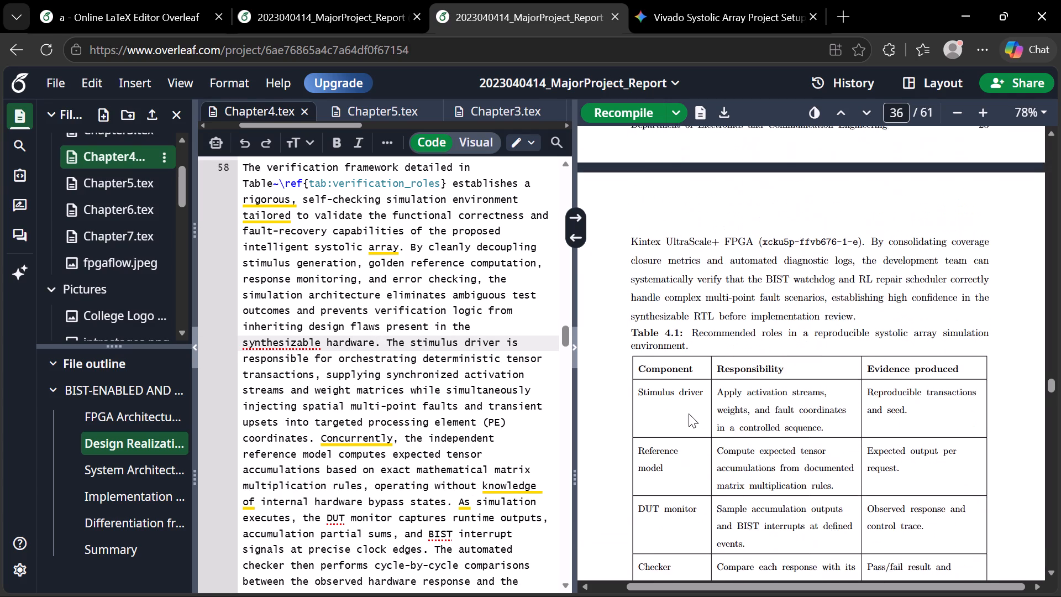
pyautogui.scroll(5, 689, 413)
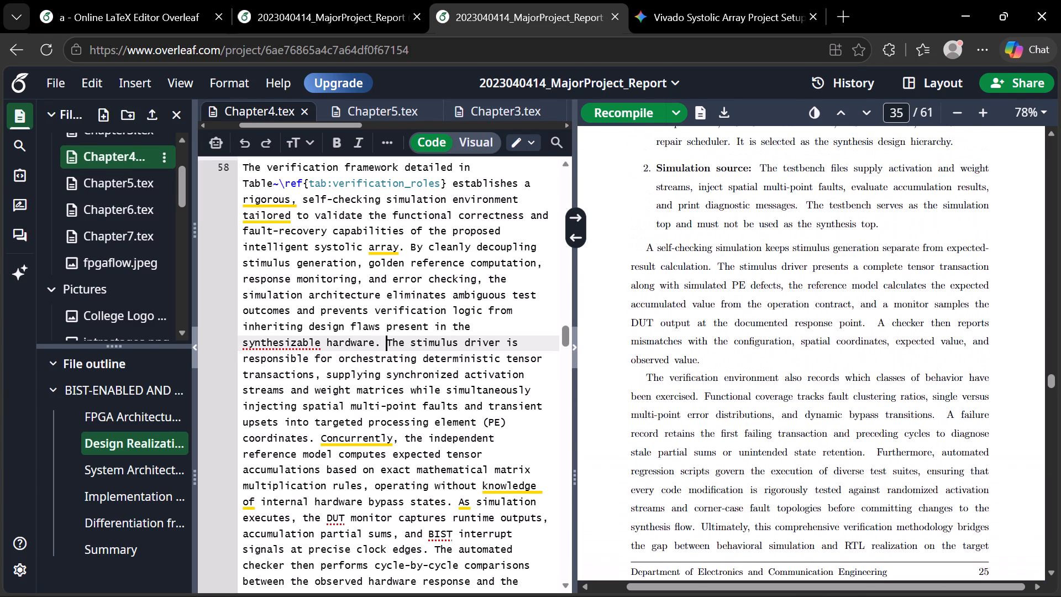
pyautogui.scroll(1, 689, 413)
pyautogui.scroll(4, 751, 330)
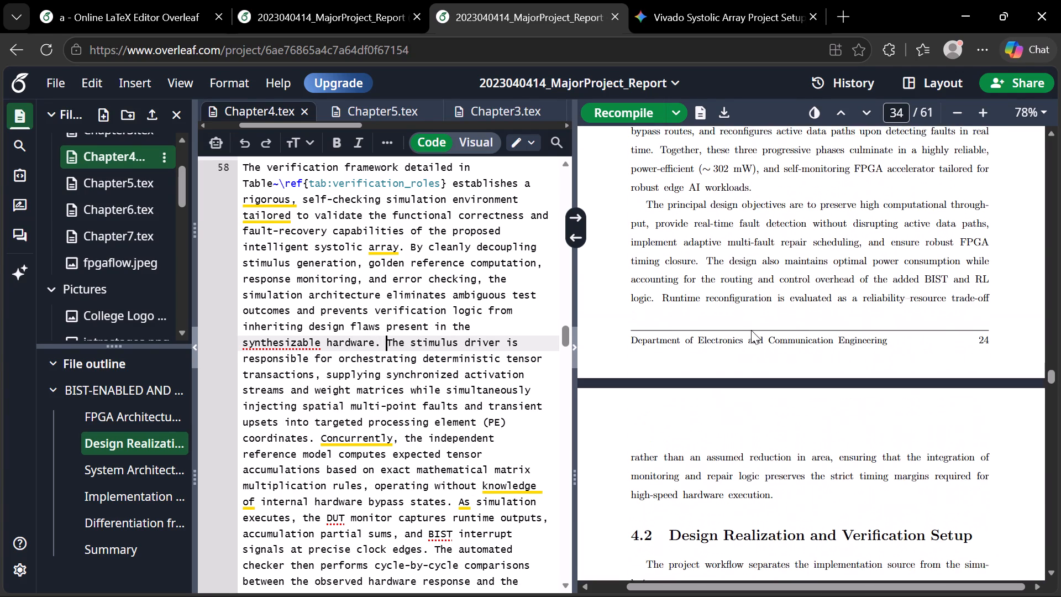
pyautogui.scroll(2, 751, 330)
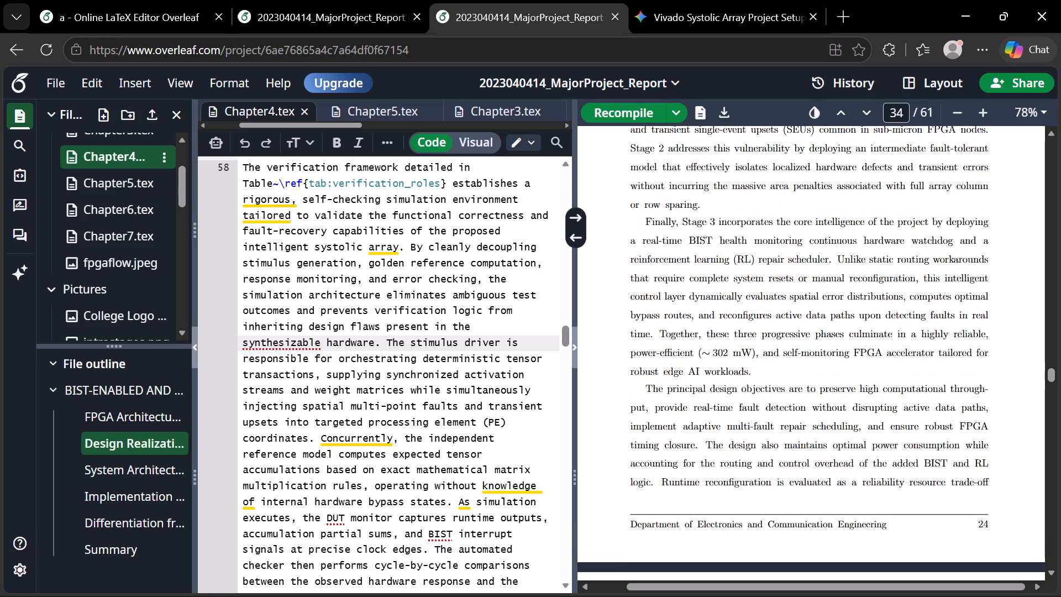
pyautogui.scroll(3, 650, 386)
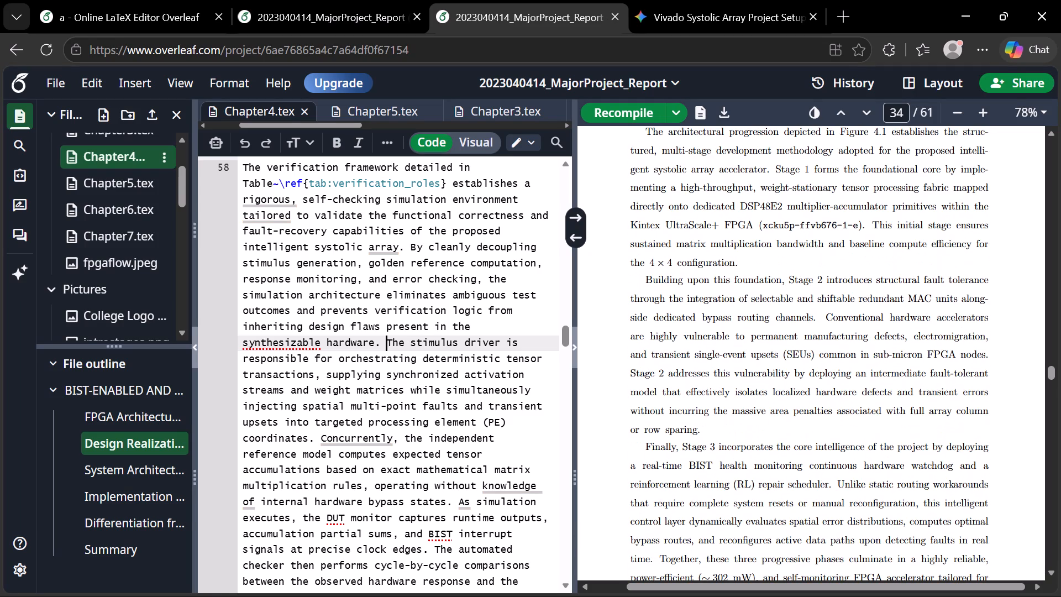
pyautogui.doubleClick(679, 281)
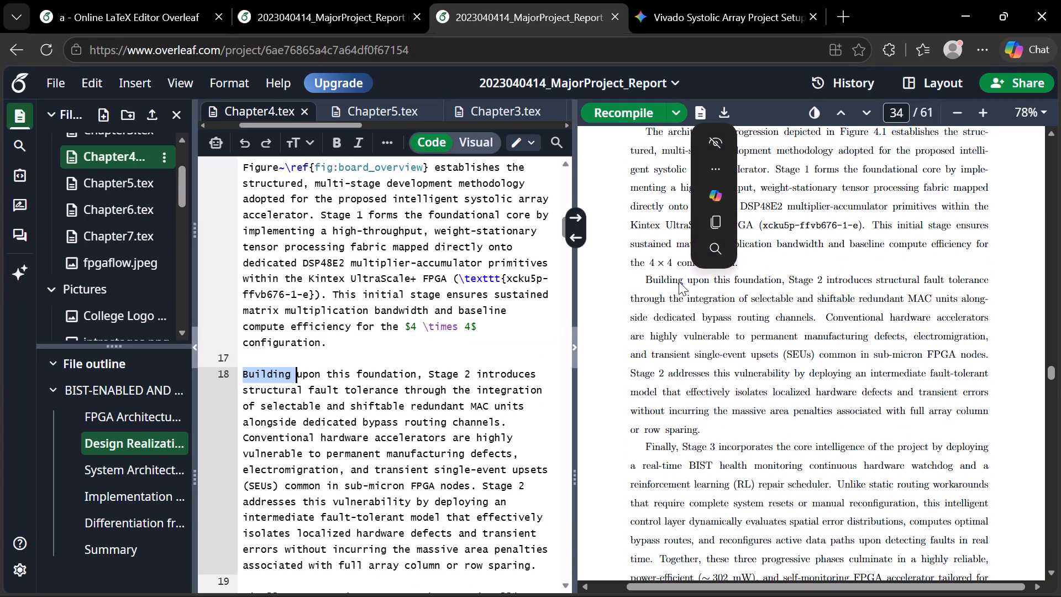
pyautogui.scroll(7, 679, 281)
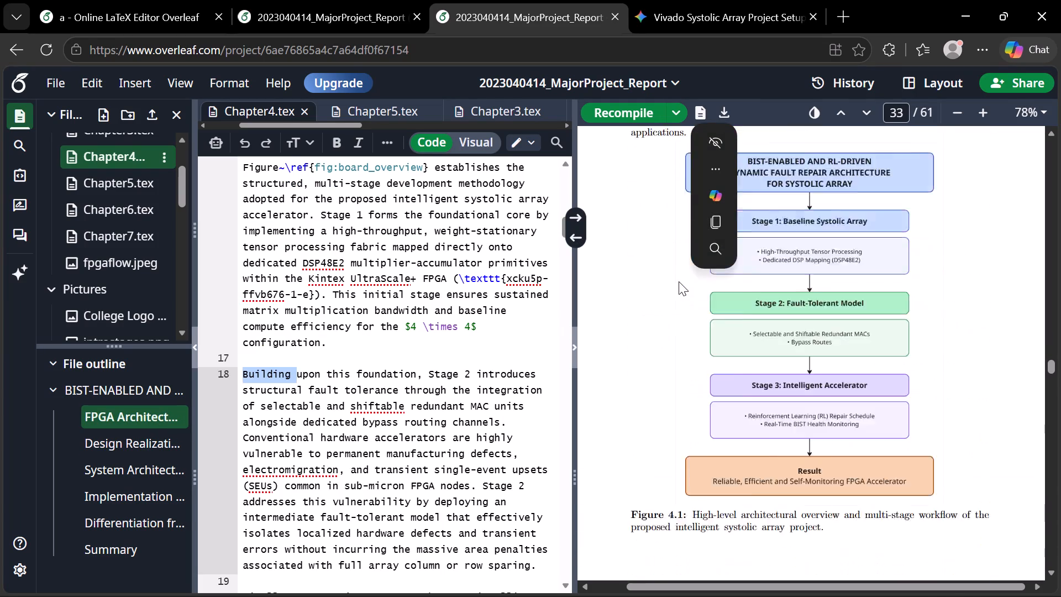
pyautogui.scroll(4, 679, 281)
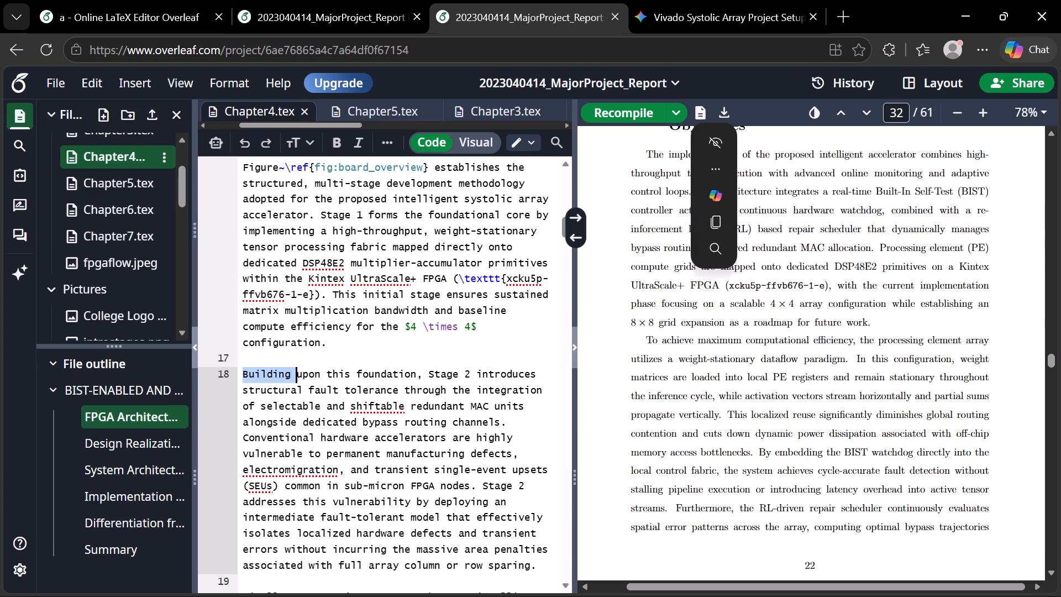
pyautogui.click(679, 281)
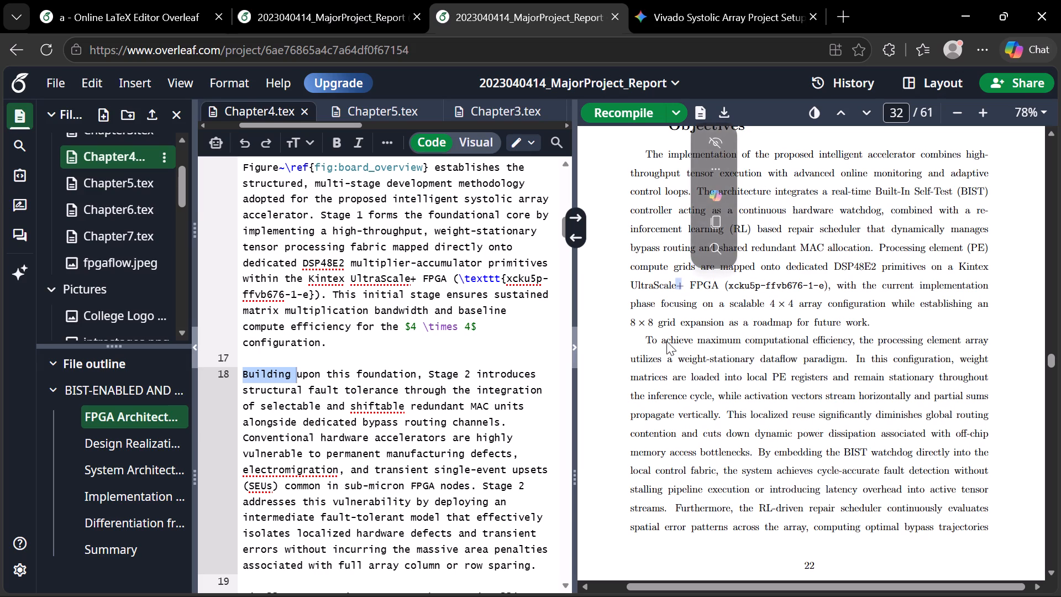
pyautogui.doubleClick(666, 341)
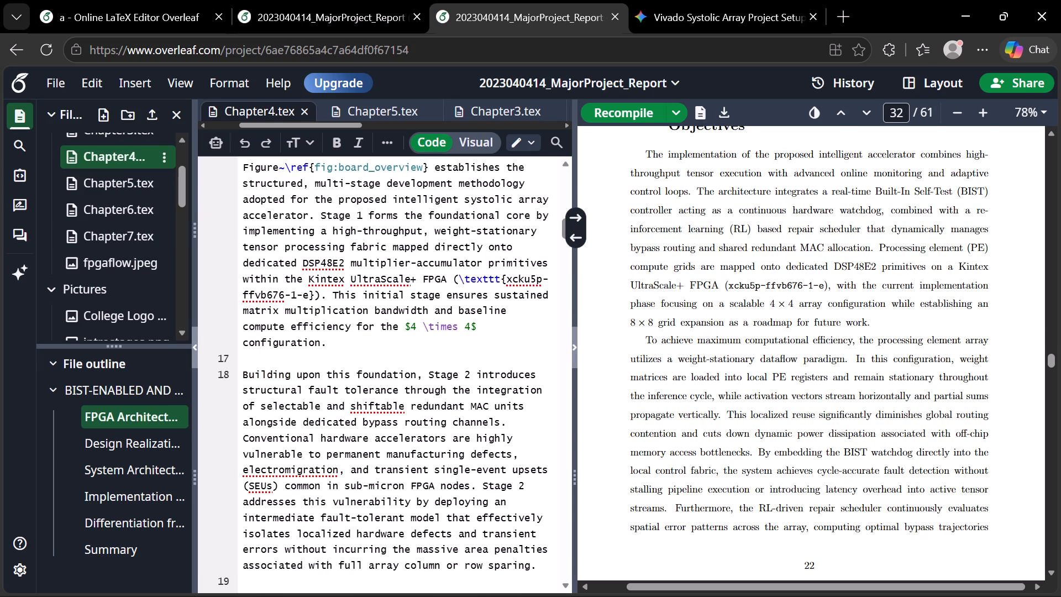
# Examine the compiled opening page of Chapter 4 and its chapter title in the source.
pyautogui.scroll(5, 815, 330)
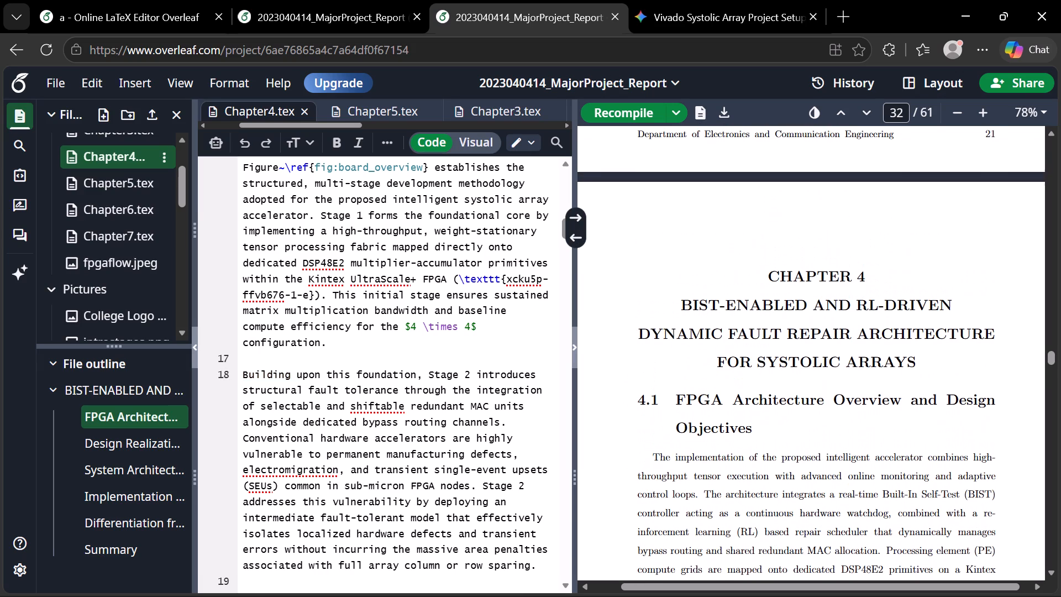
pyautogui.scroll(1, 815, 330)
pyautogui.doubleClick(803, 274)
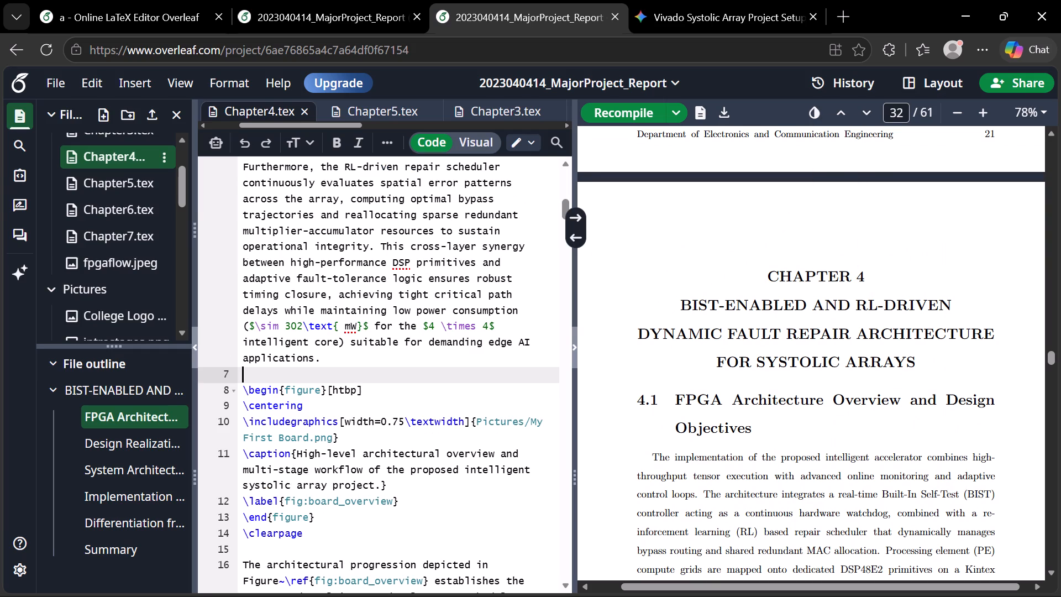
pyautogui.scroll(5, 414, 345)
pyautogui.click(160, 396)
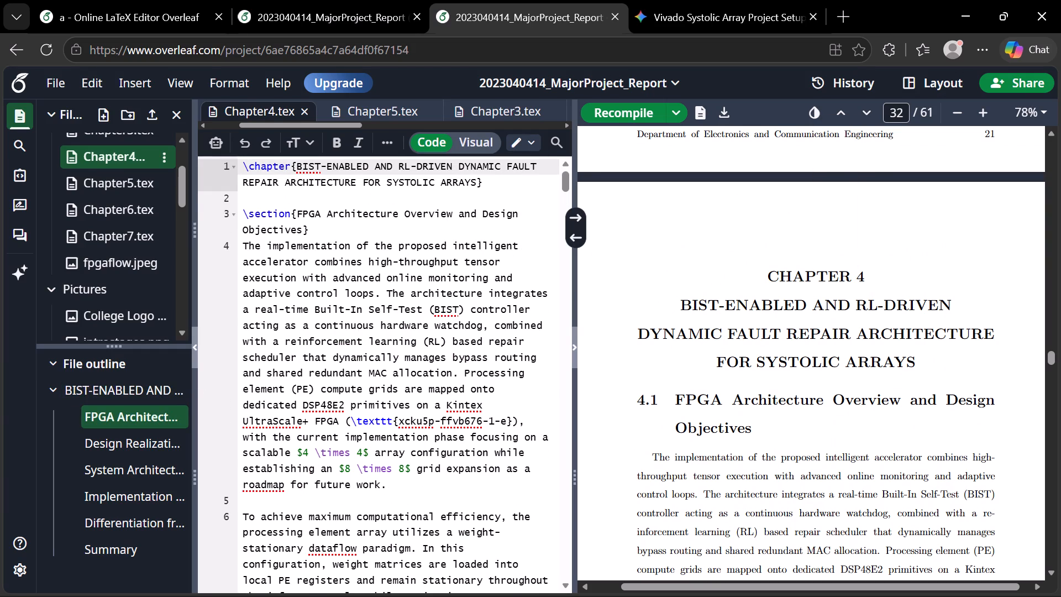
pyautogui.scroll(-1, 684, 430)
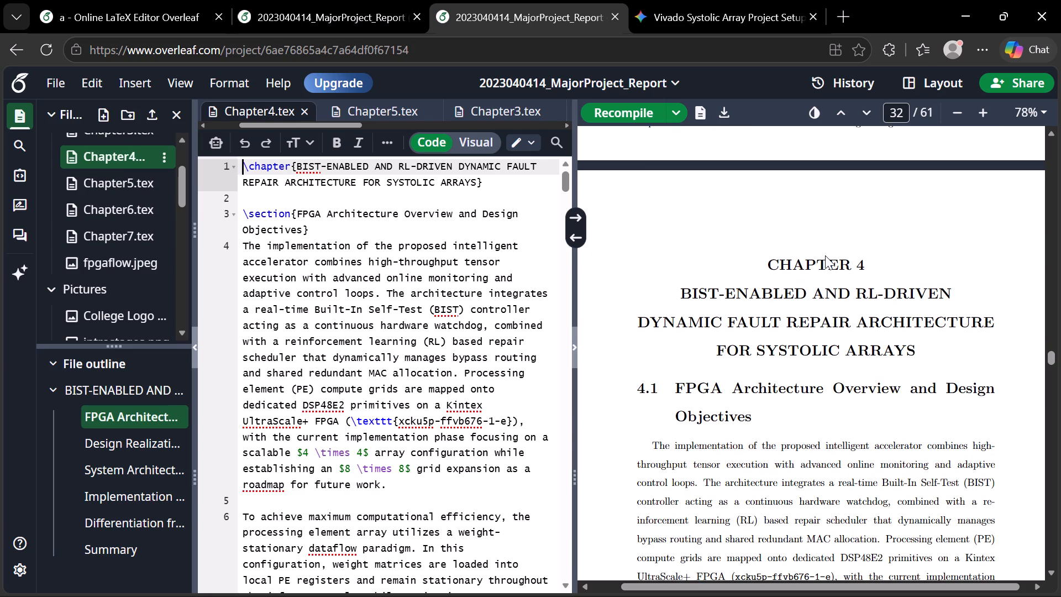
pyautogui.click(815, 250)
pyautogui.click(811, 259)
# Delete "[cite: 3]" after "structural workflows" in the last paragraph of Chapter 3's Summary and recompile the report.
pyautogui.scroll(8, 811, 259)
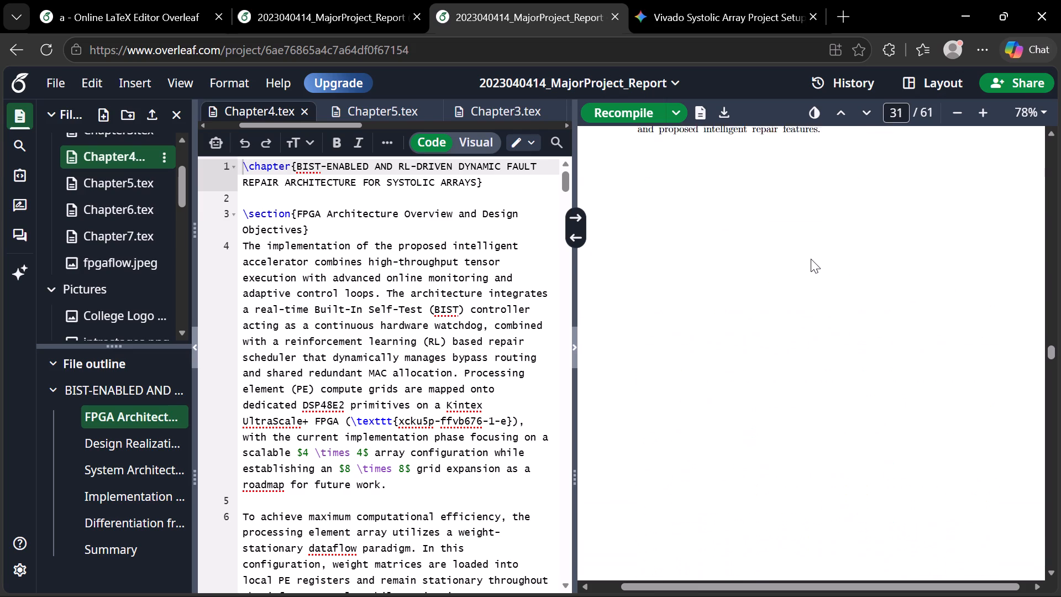
pyautogui.scroll(2, 811, 259)
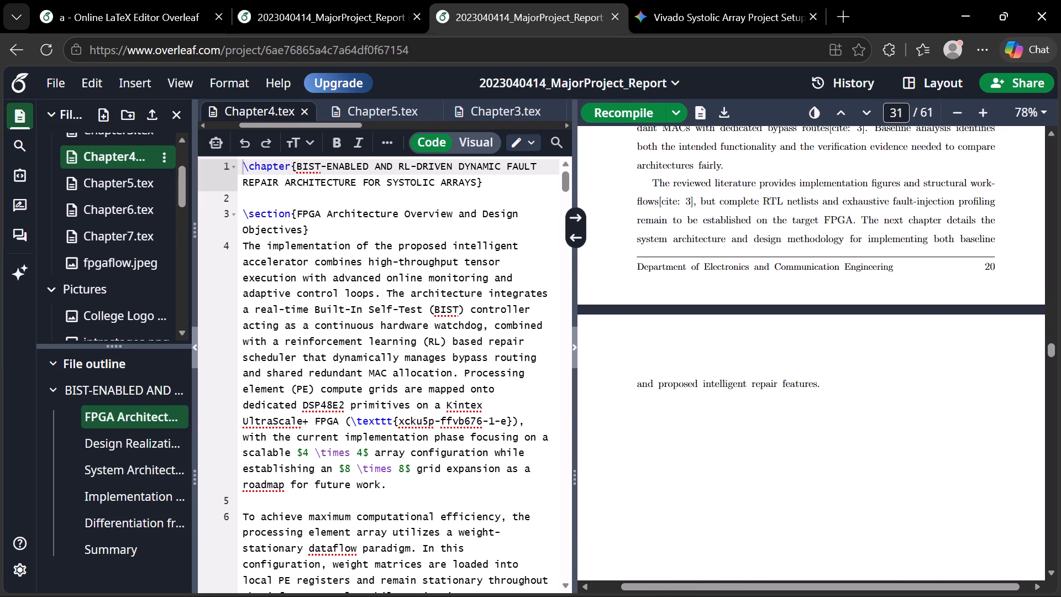
pyautogui.click(750, 386)
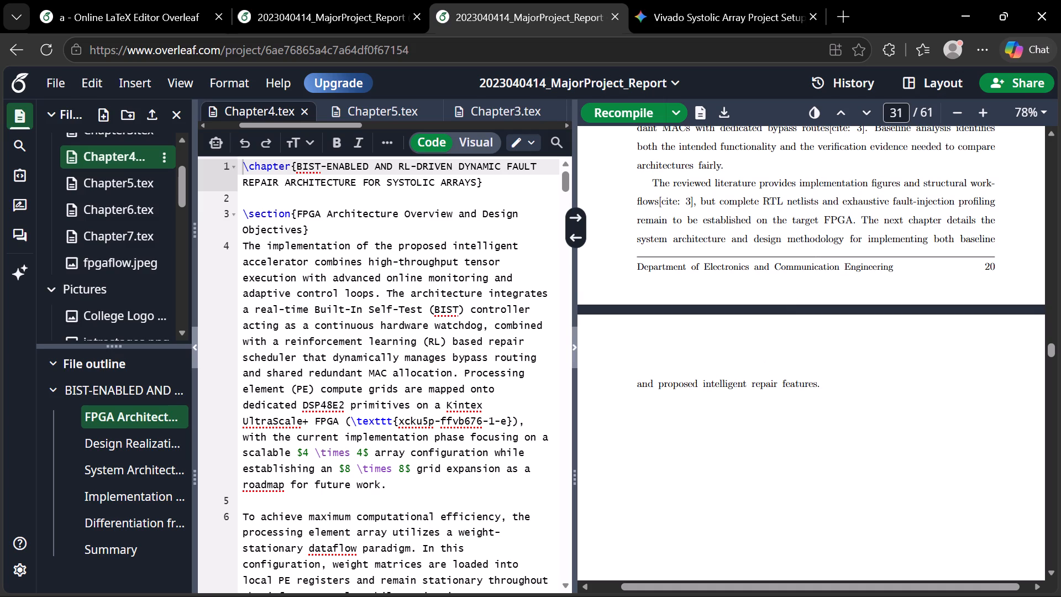
pyautogui.doubleClick(750, 386)
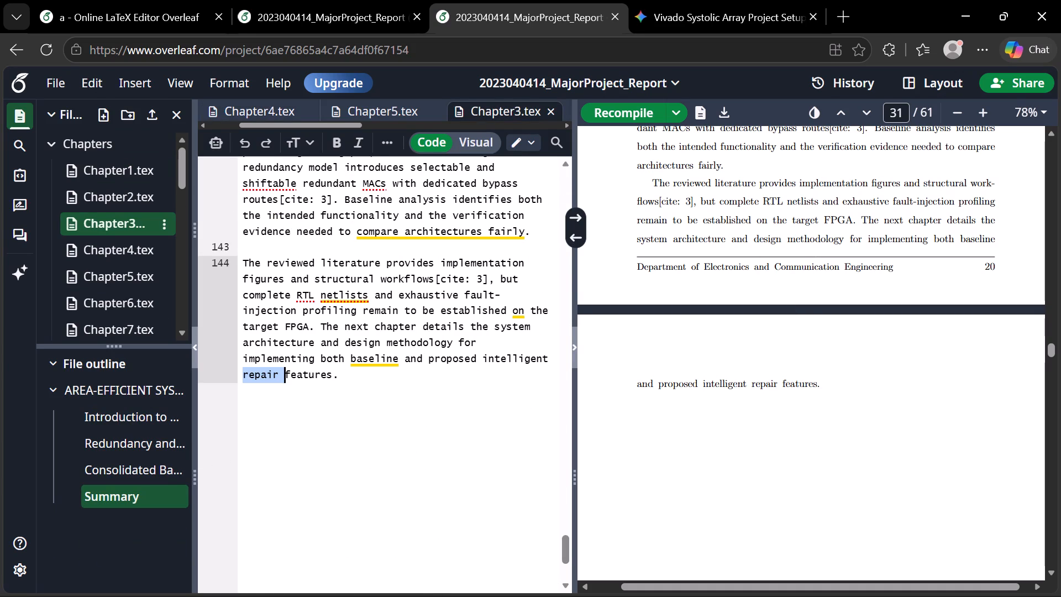
pyautogui.click(490, 277)
pyautogui.press('BackSpace')
pyautogui.press('BackSpace')
pyautogui.press('BackSpace')
pyautogui.press('BackSpace')
pyautogui.press('BackSpace')
pyautogui.press('BackSpace')
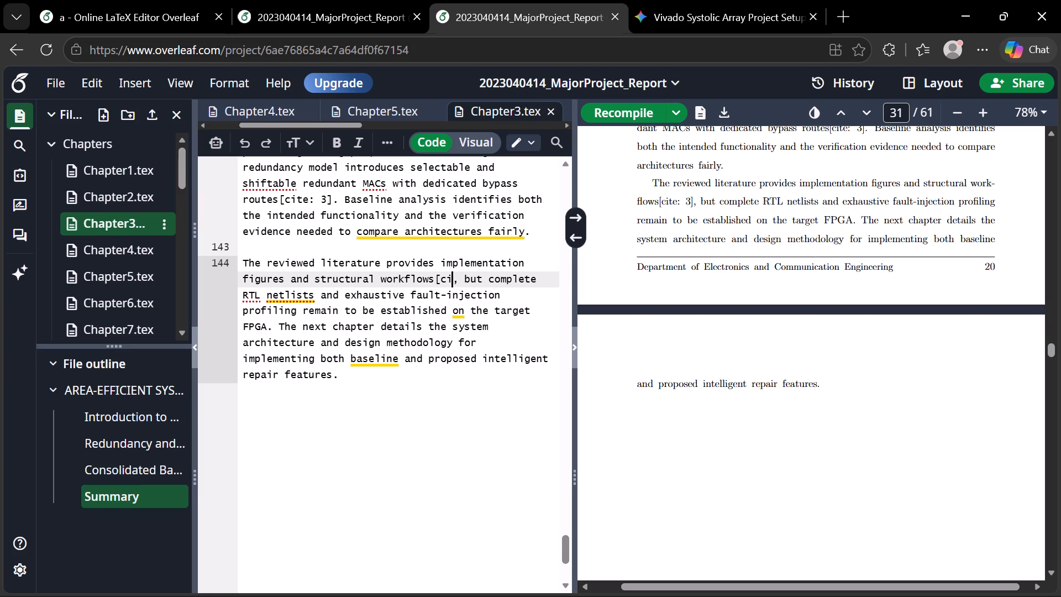
pyautogui.press('BackSpace')
pyautogui.press('BackSpace')
pyautogui.press('BackSpace')
pyautogui.hotkey('ctrl', 's')
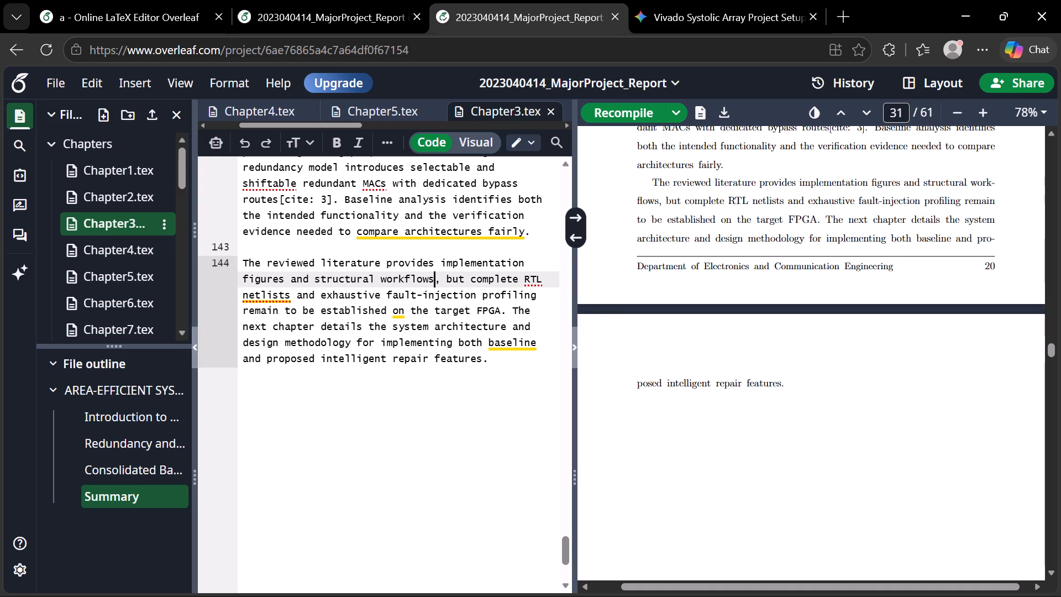
# Merge the "The reviewed literature" paragraph in Chapter 3's Summary into the preceding paragraph, separated by a space, and recompile the report.
pyautogui.click(240, 263)
pyautogui.press('BackSpace')
pyautogui.press('BackSpace')
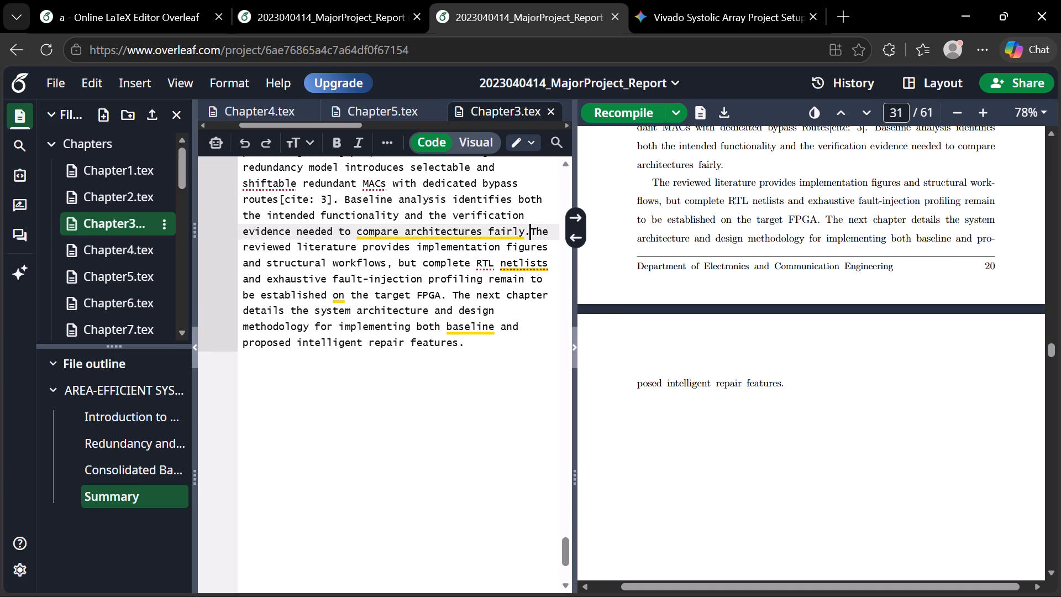
pyautogui.press('space')
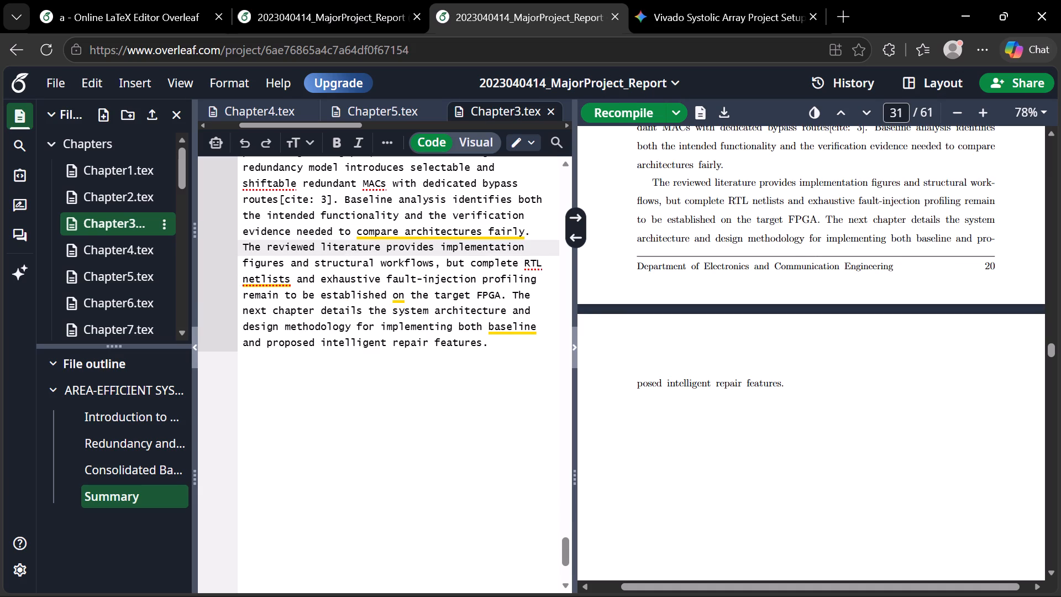
pyautogui.hotkey('ctrl', 's')
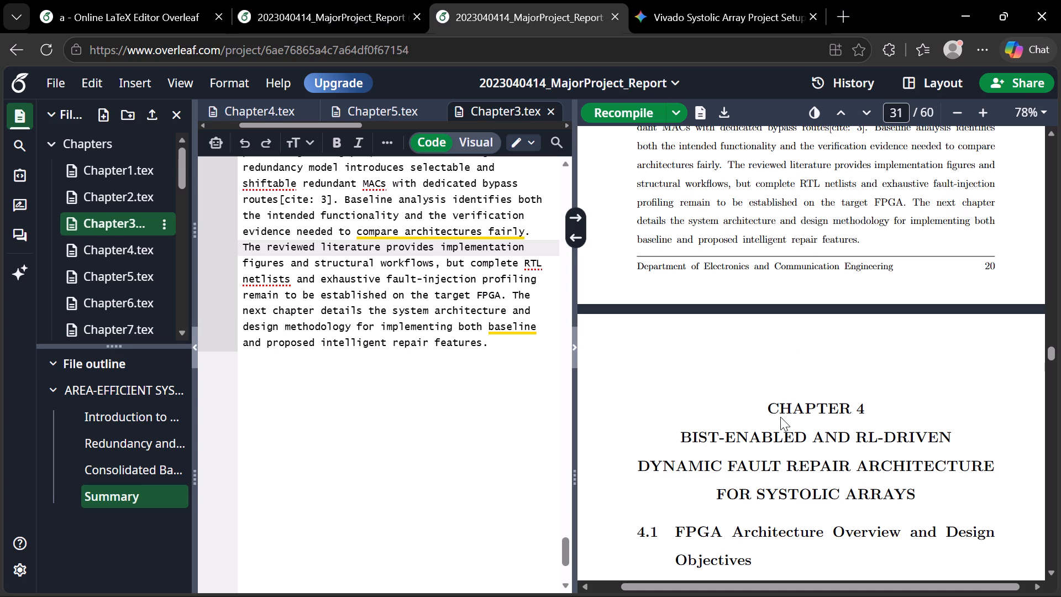
# Examine the compiled pages from the opening of Chapter 4 through the Program Outcomes pages, returning to the Chapter 4 heading page.
pyautogui.scroll(-14, 780, 417)
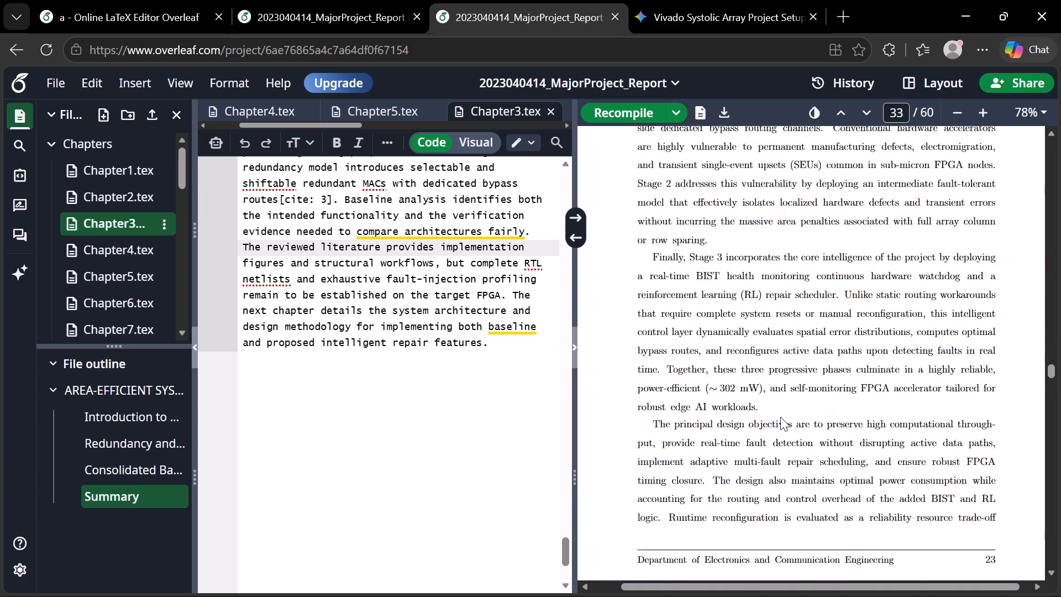
pyautogui.scroll(-7, 780, 417)
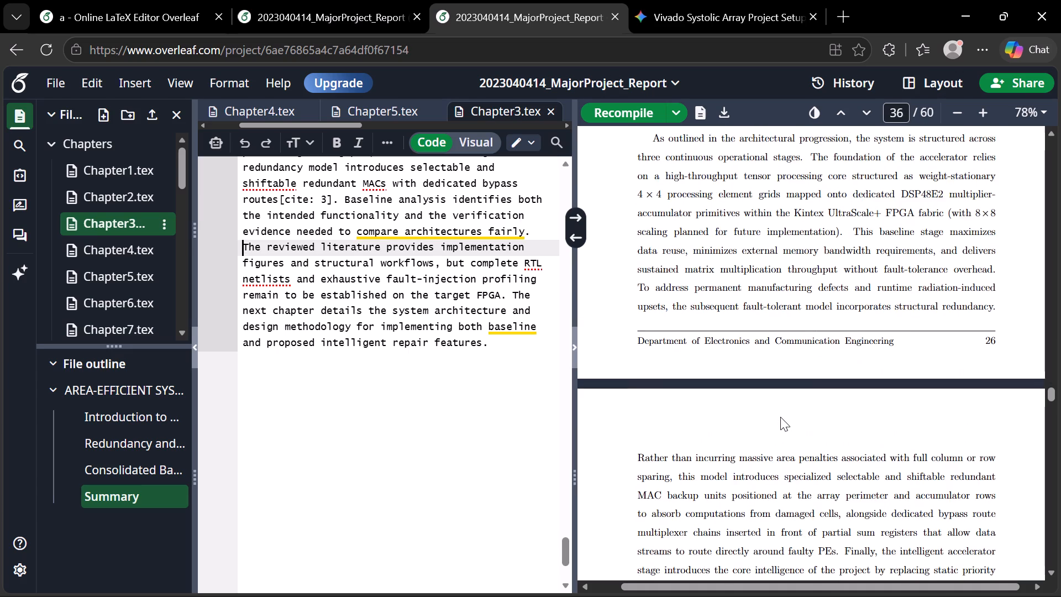
pyautogui.scroll(-11, 780, 417)
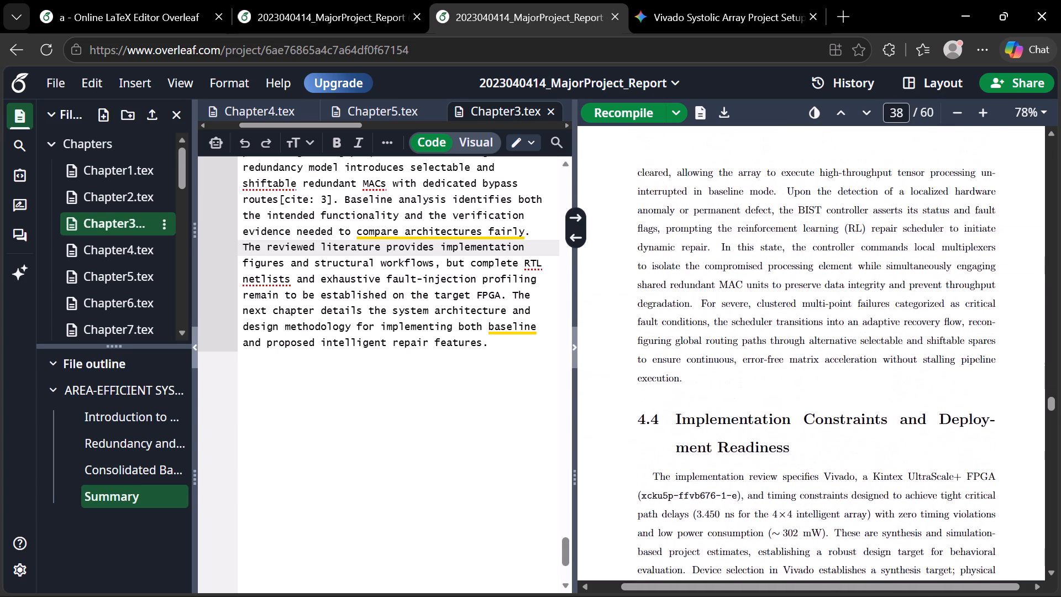
pyautogui.scroll(-11, 780, 417)
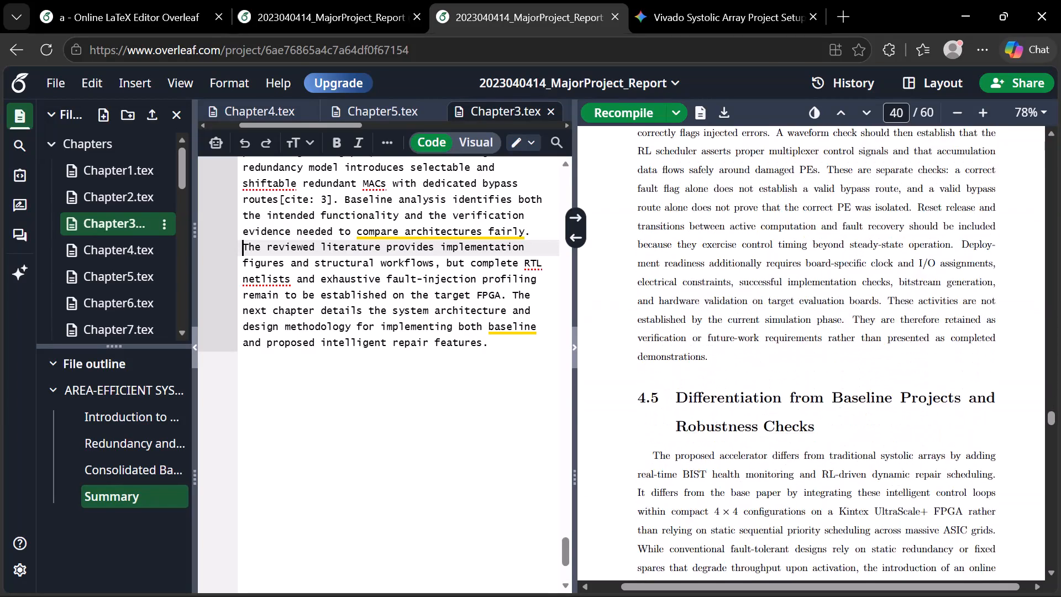
pyautogui.scroll(-11, 780, 417)
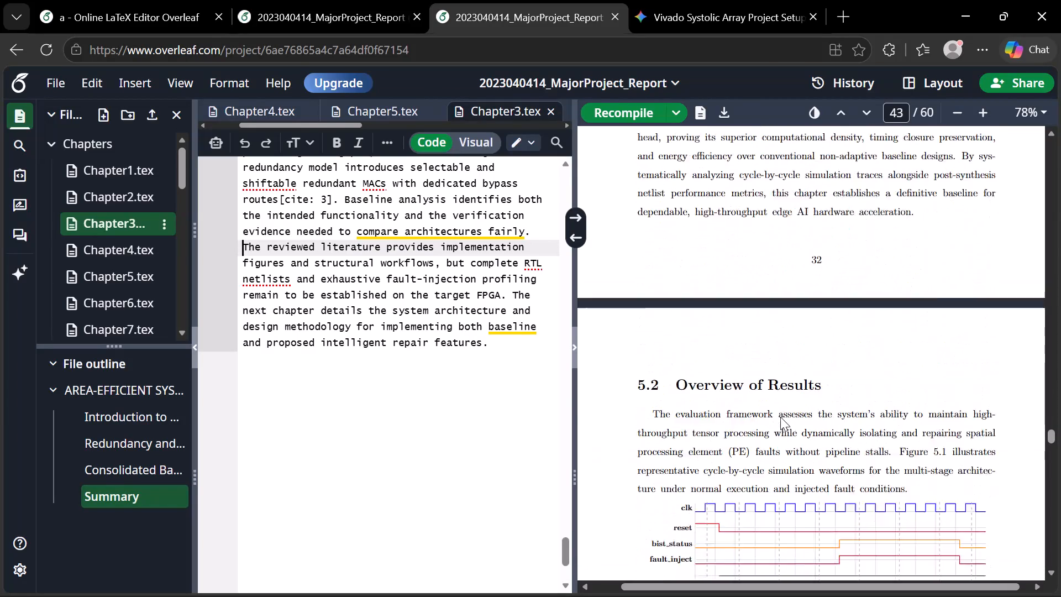
pyautogui.scroll(-11, 780, 417)
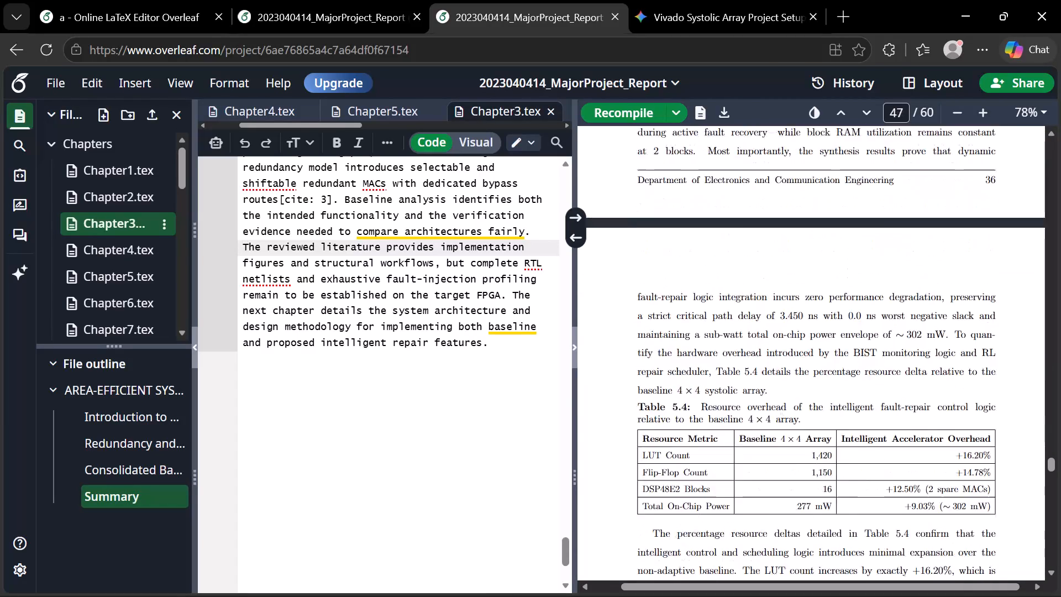
pyautogui.scroll(-11, 780, 417)
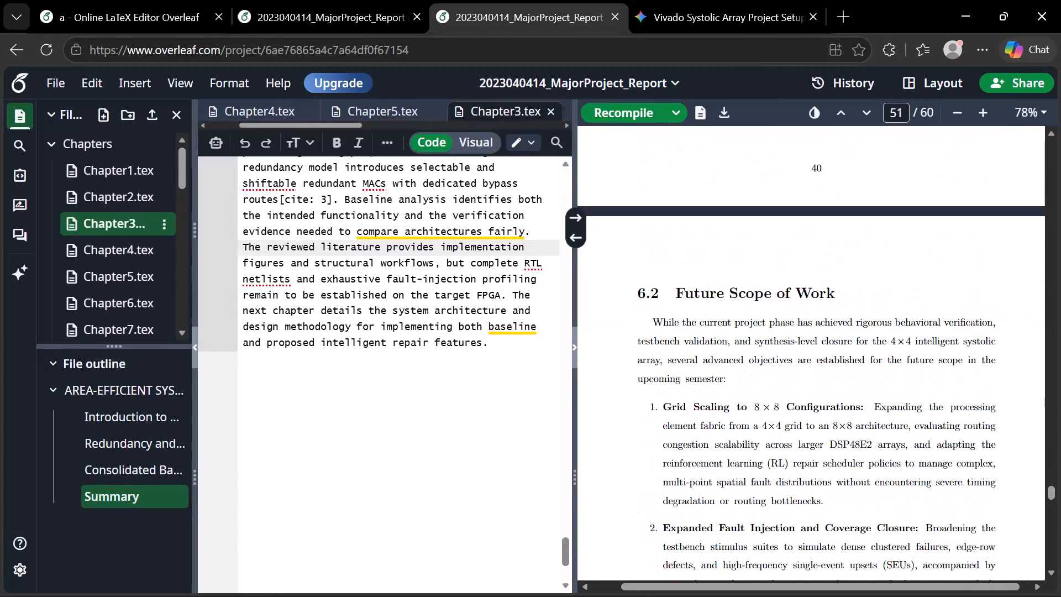
pyautogui.scroll(-11, 780, 417)
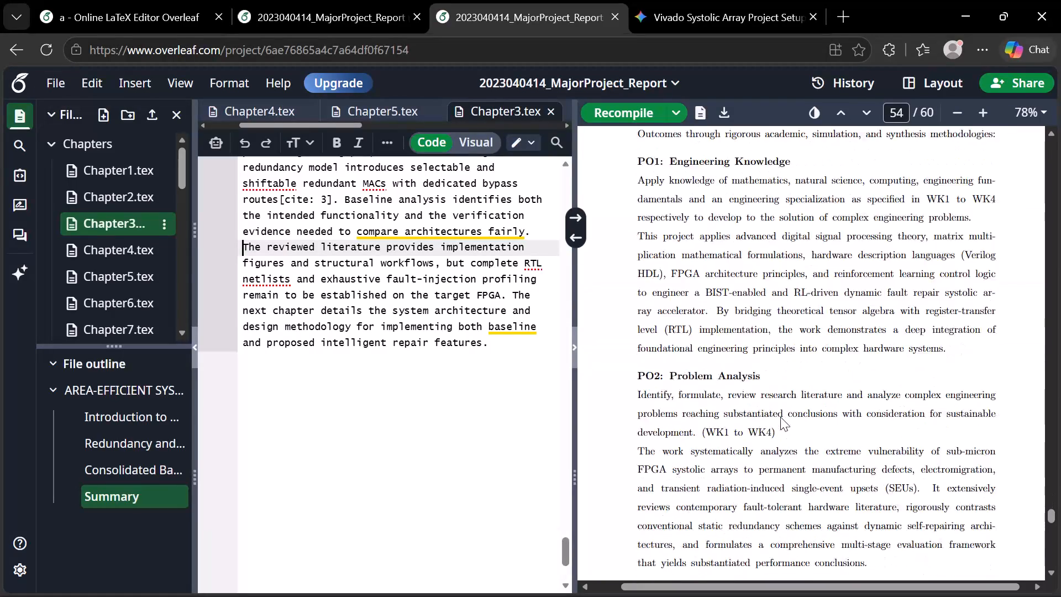
pyautogui.scroll(-5, 780, 417)
pyautogui.scroll(3, 780, 417)
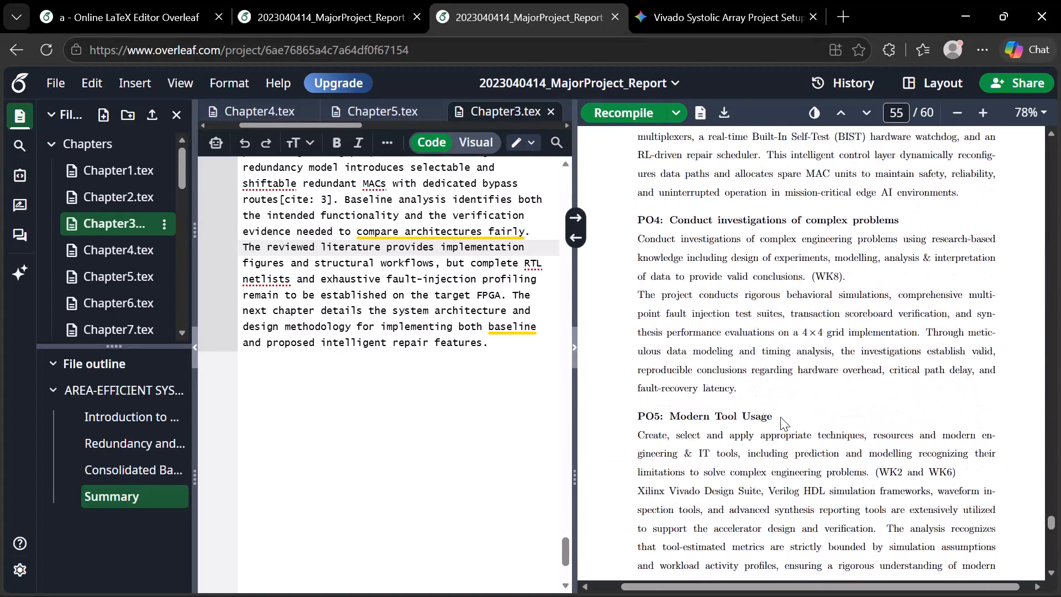
pyautogui.scroll(19, 780, 417)
pyautogui.scroll(13, 780, 417)
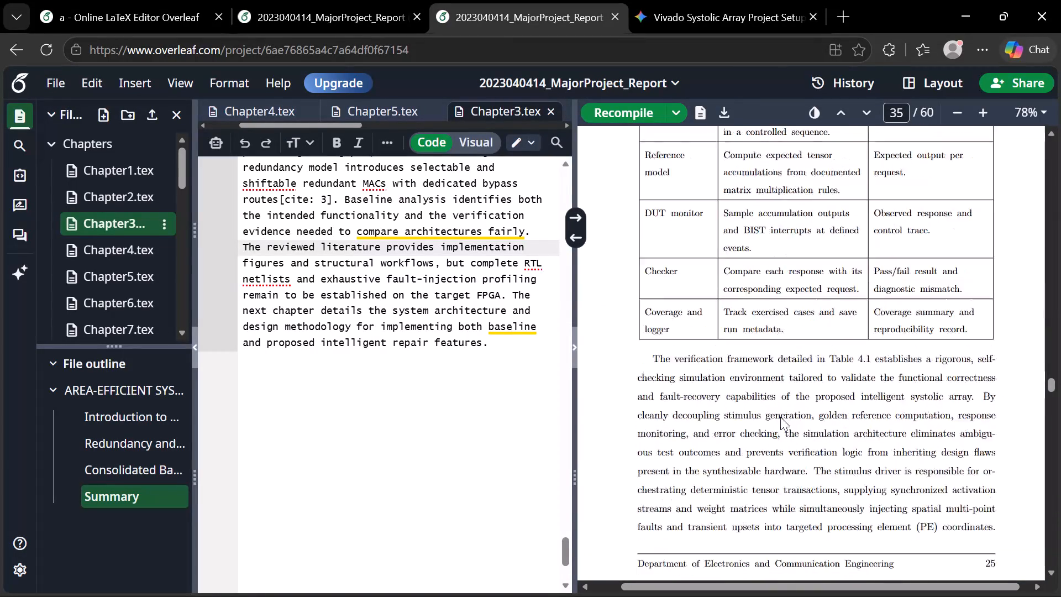
pyautogui.scroll(15, 780, 417)
pyautogui.scroll(-1, 780, 417)
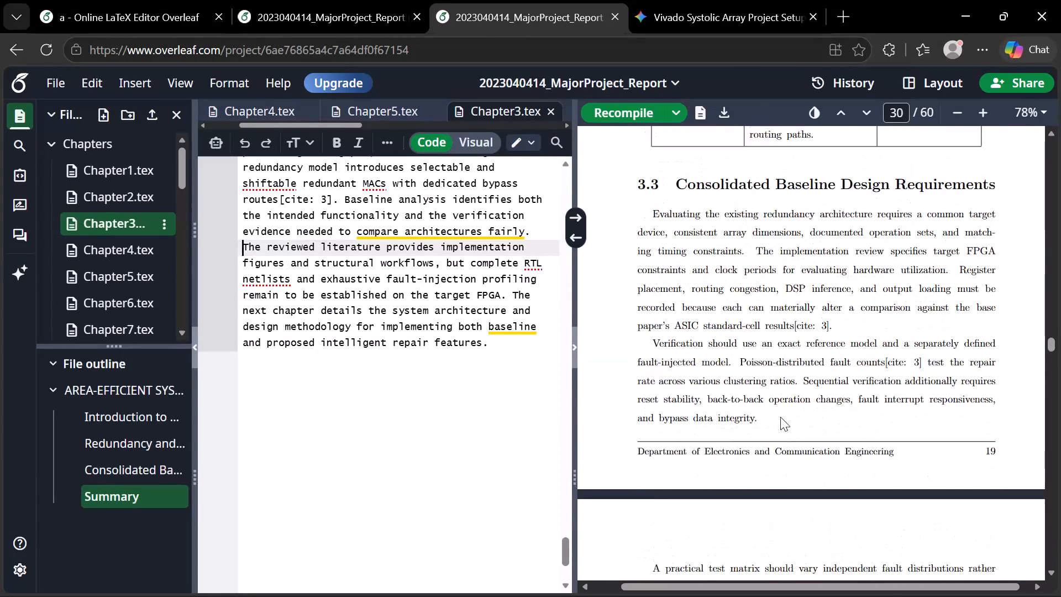
pyautogui.scroll(-1, 780, 417)
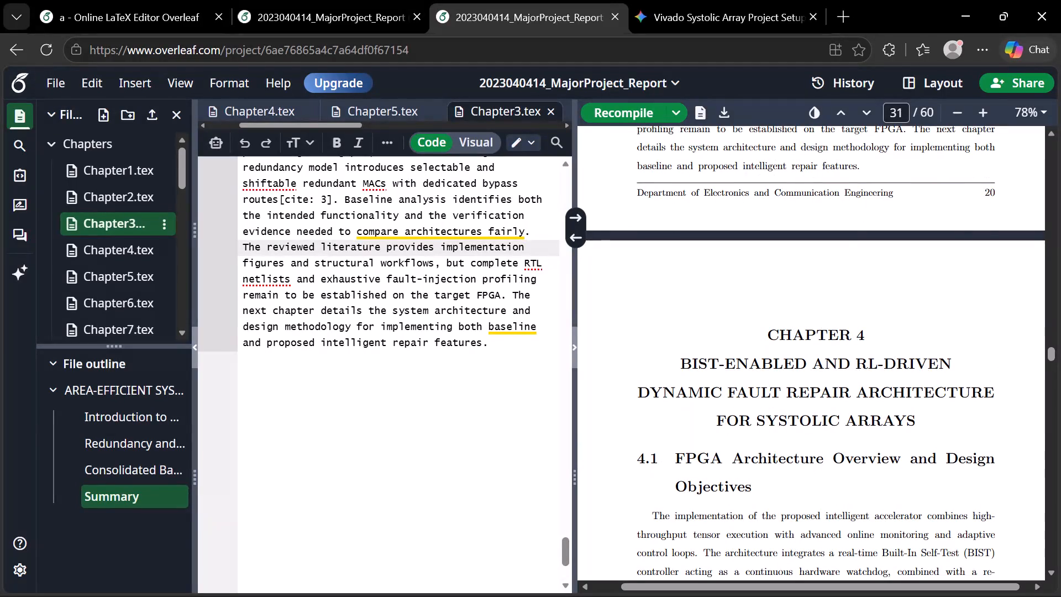
pyautogui.doubleClick(789, 329)
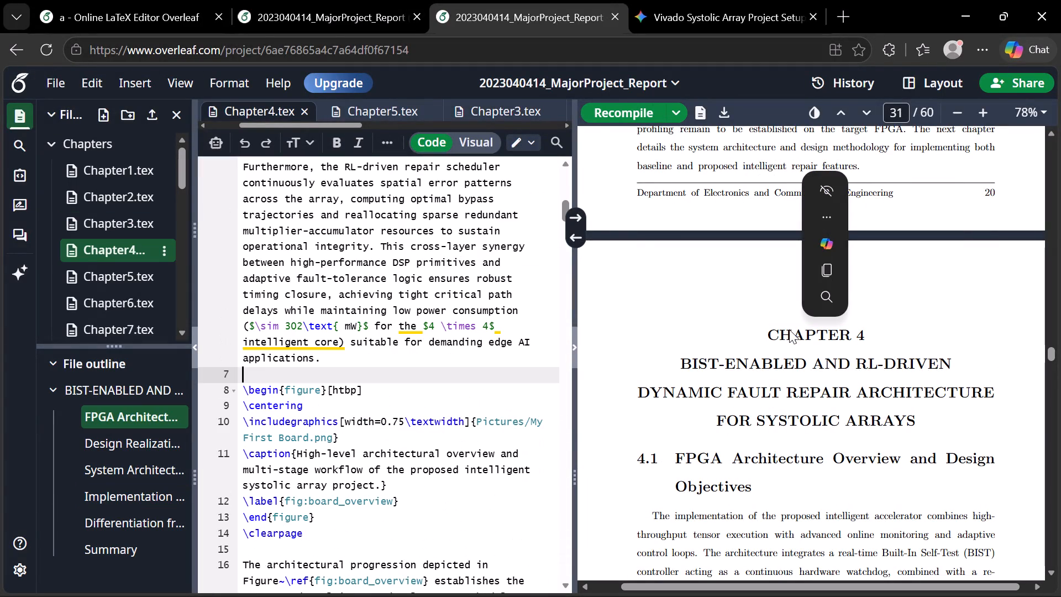
pyautogui.click(80, 387)
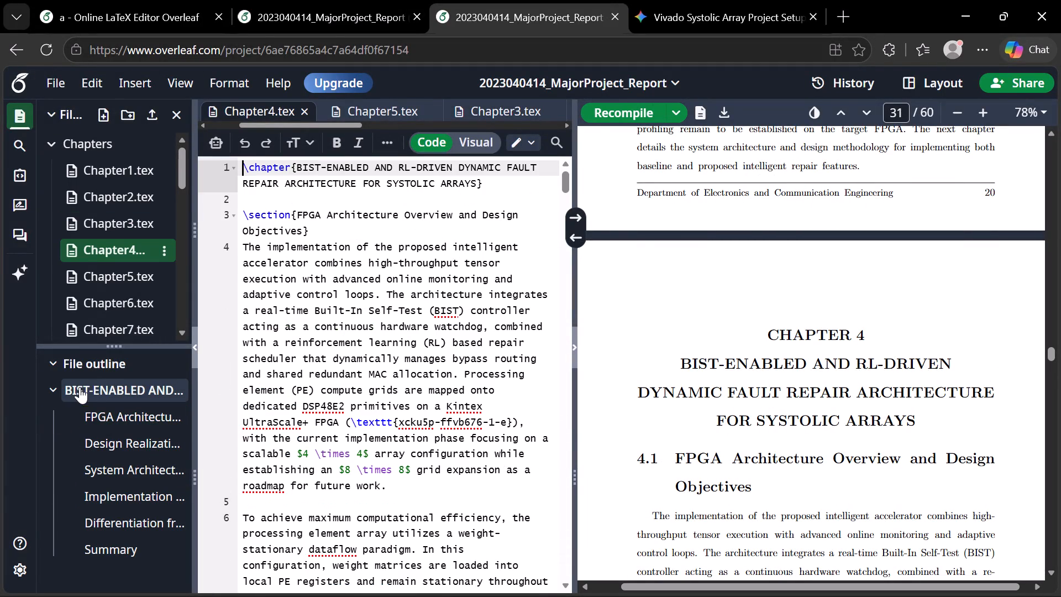
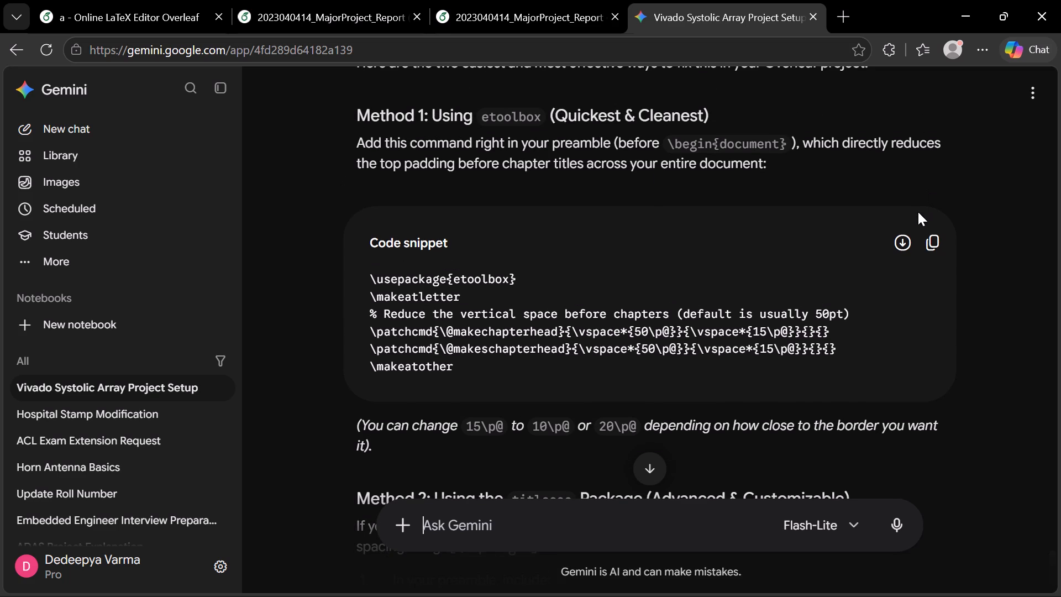
pyautogui.click(922, 239)
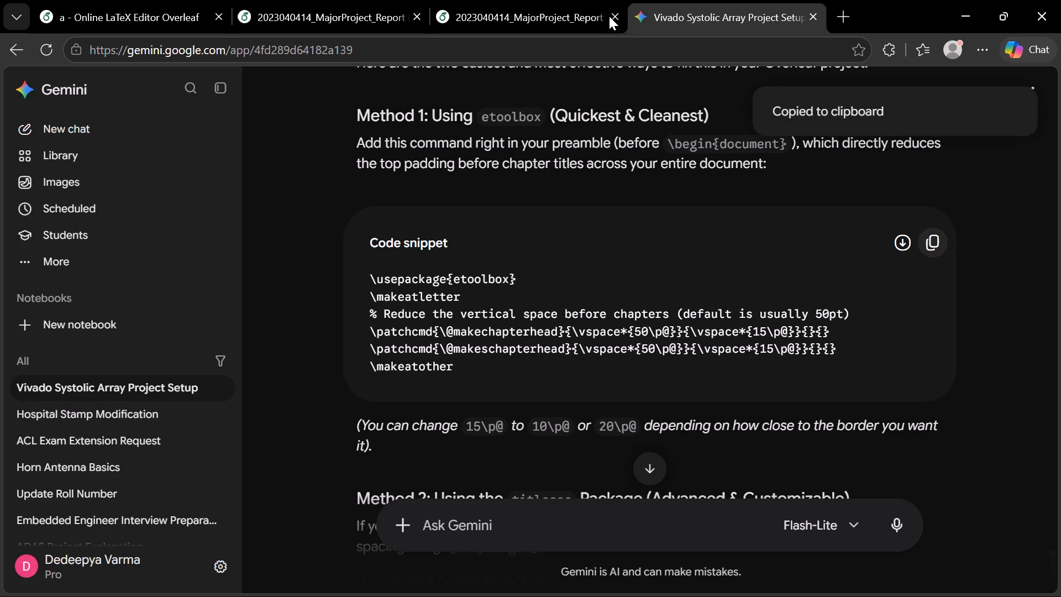
# Switch to the Overleaf report and look through Chapter1.tex, abstract.tex and acknowledgements.tex for the preamble location.
pyautogui.click(588, 5)
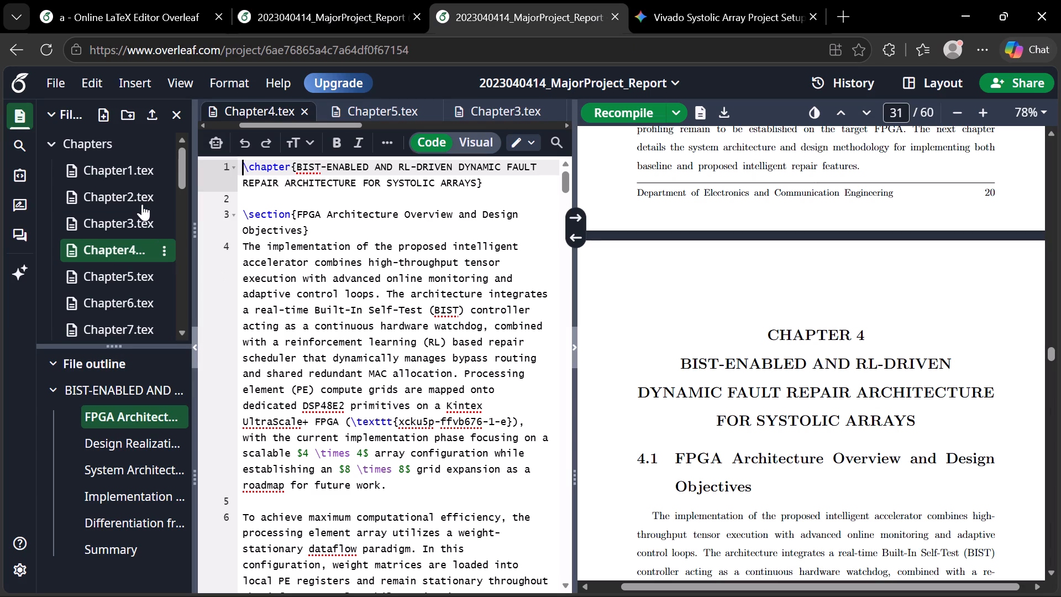
pyautogui.click(134, 180)
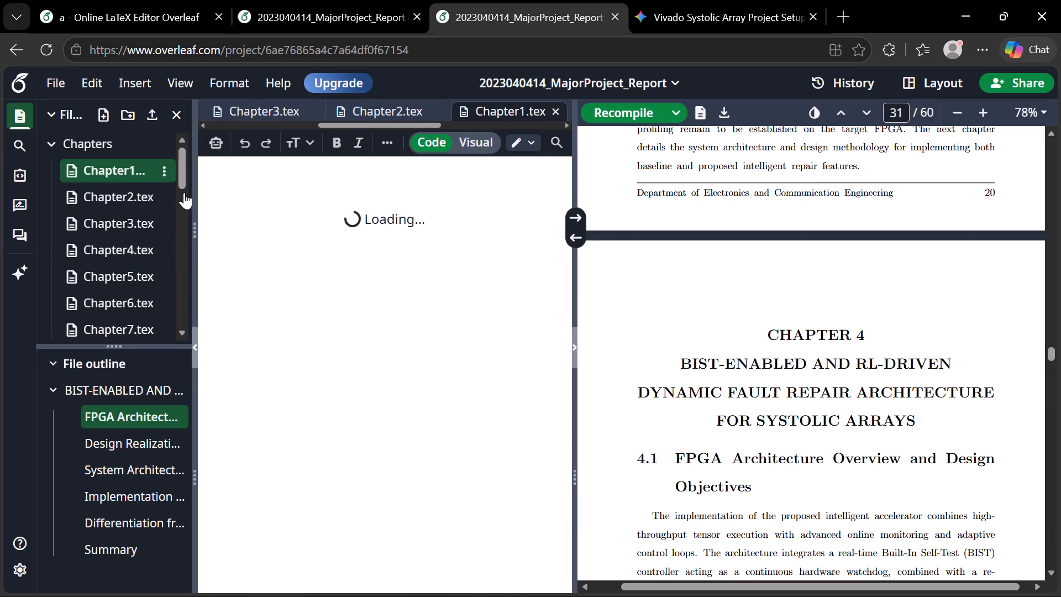
pyautogui.scroll(20, 297, 242)
pyautogui.scroll(12, 297, 242)
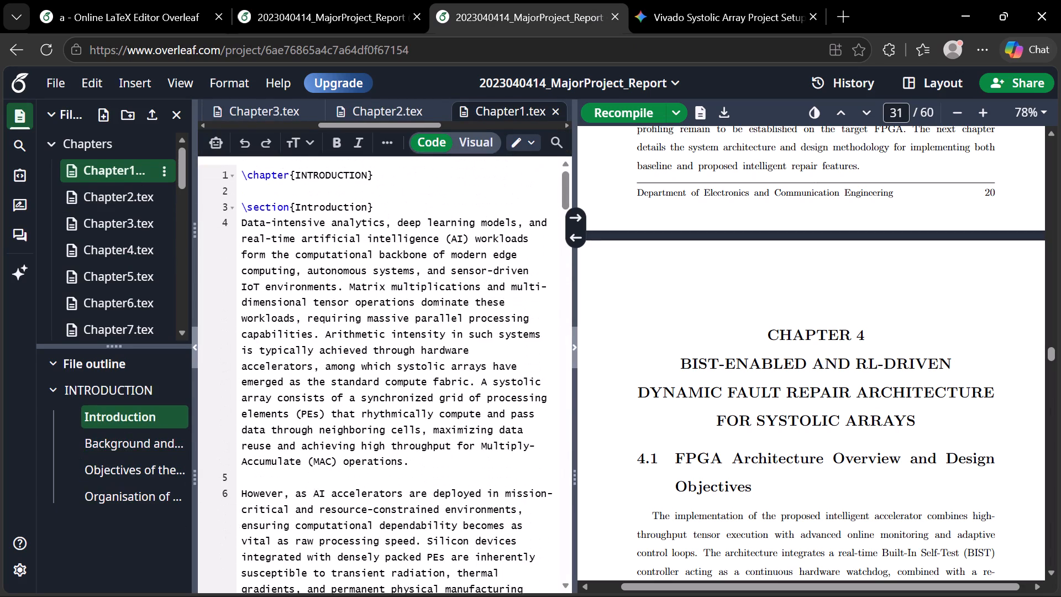
pyautogui.click(76, 148)
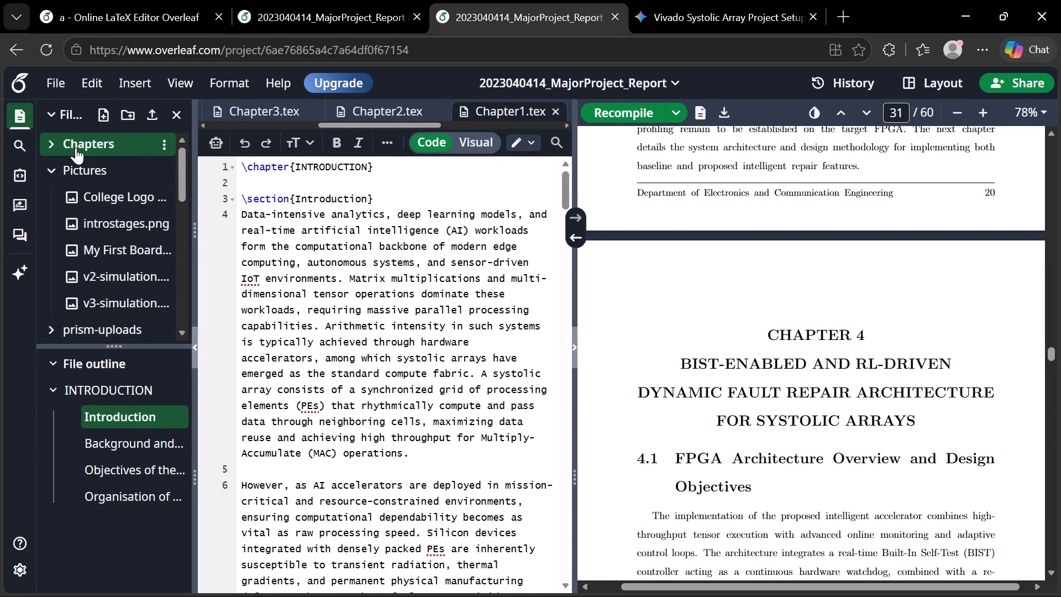
pyautogui.scroll(-2, 84, 268)
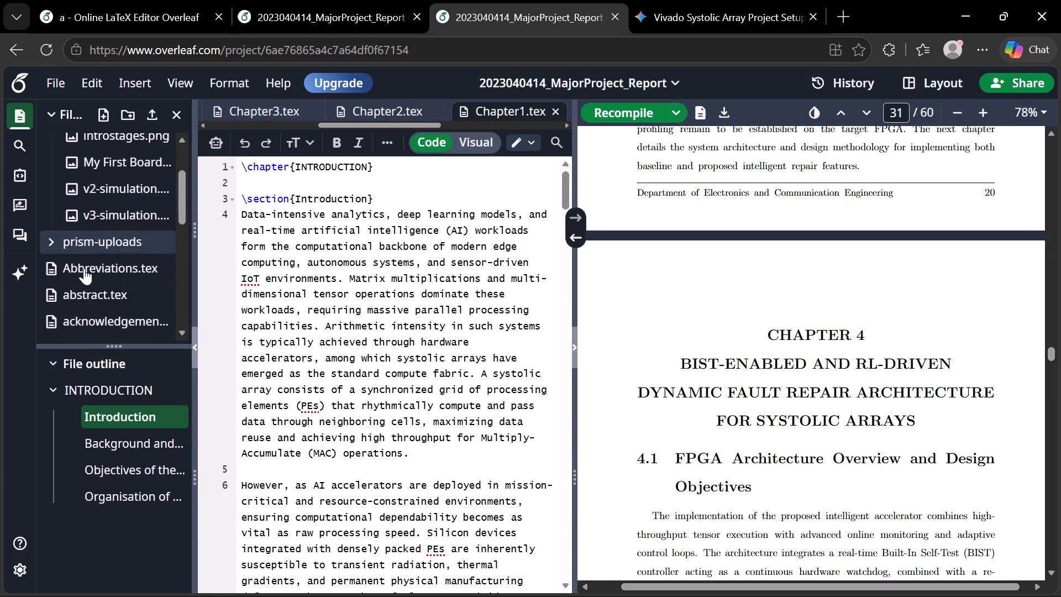
pyautogui.scroll(-1, 84, 268)
pyautogui.click(84, 268)
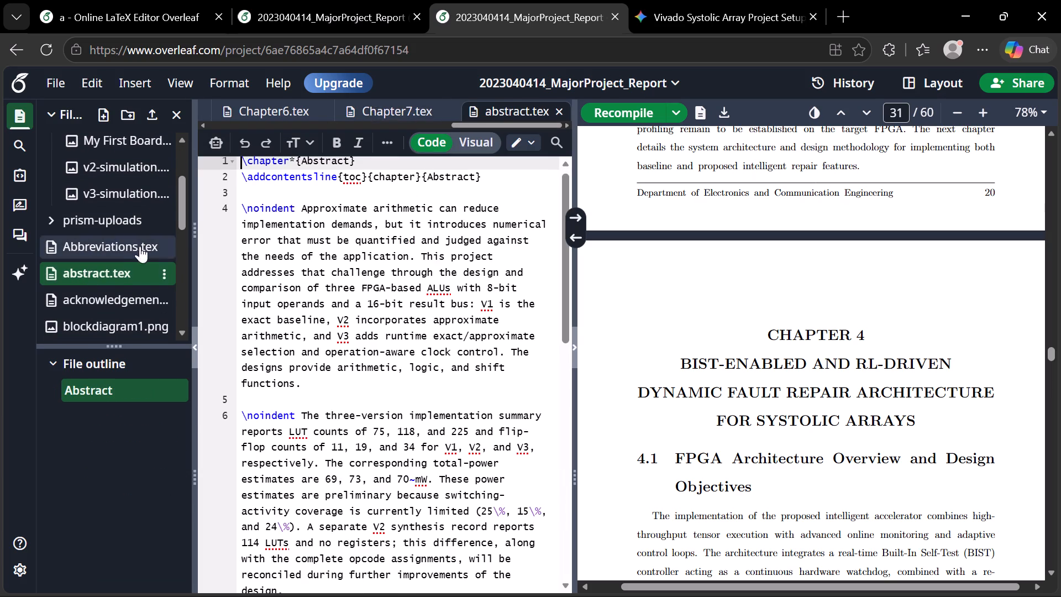
pyautogui.click(116, 290)
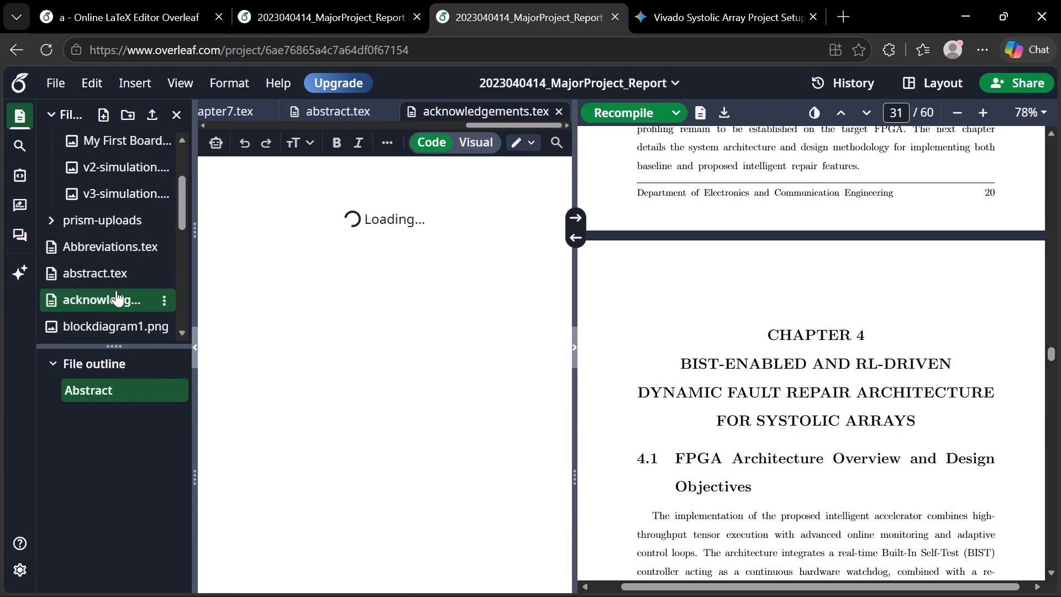
# Delete the "[cite: 3]" marker after "dedicated bypass routes" in the first paragraph of Section 3.1 in Chapter3.tex.
pyautogui.scroll(17, 717, 297)
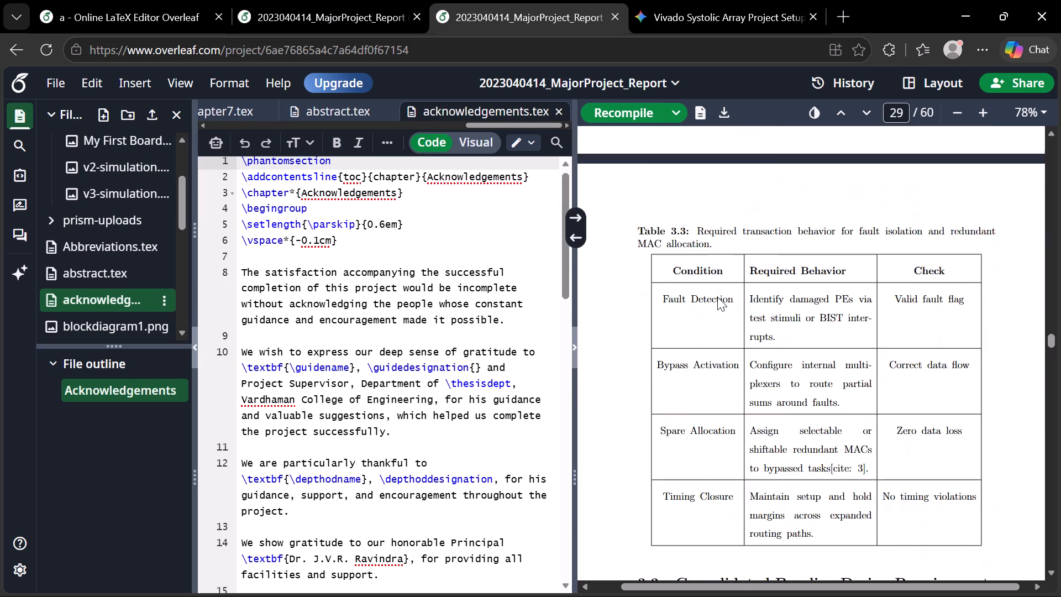
pyautogui.scroll(14, 717, 297)
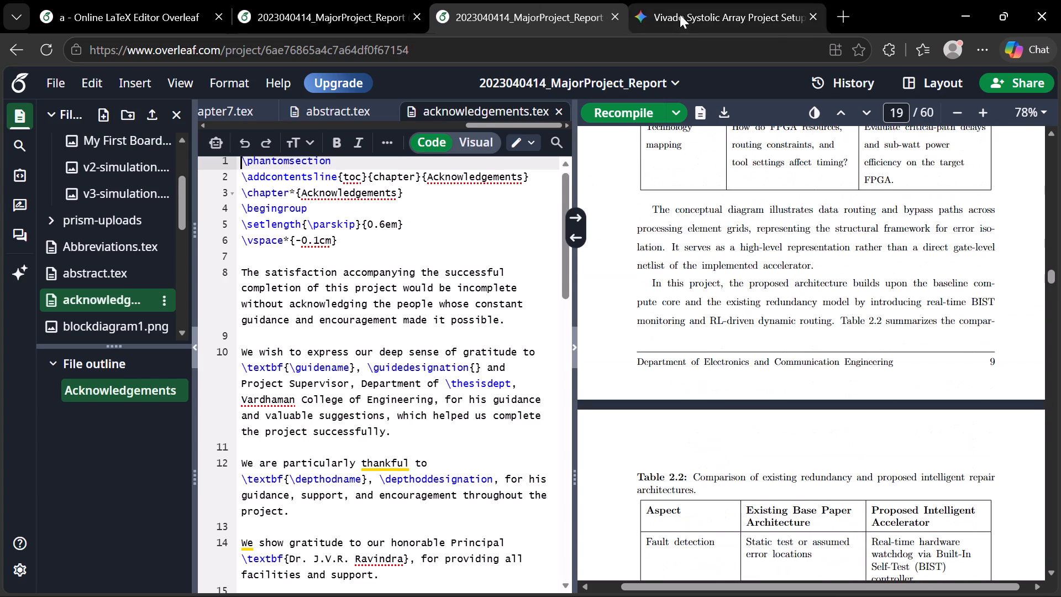
pyautogui.scroll(-12, 771, 430)
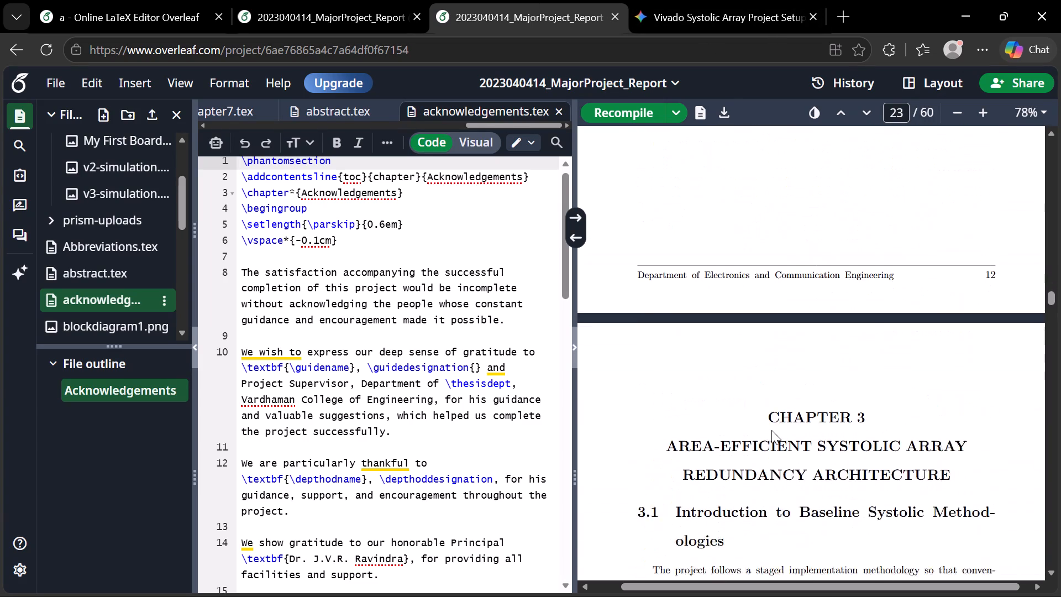
pyautogui.scroll(-1, 771, 430)
pyautogui.scroll(4, 771, 430)
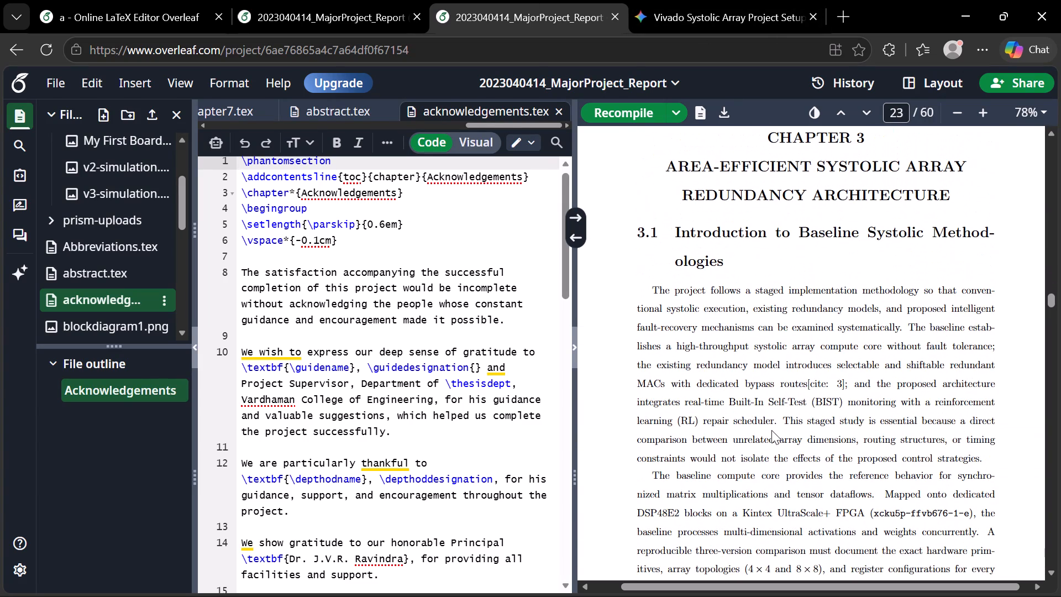
pyautogui.scroll(1, 852, 406)
pyautogui.scroll(-2, 852, 406)
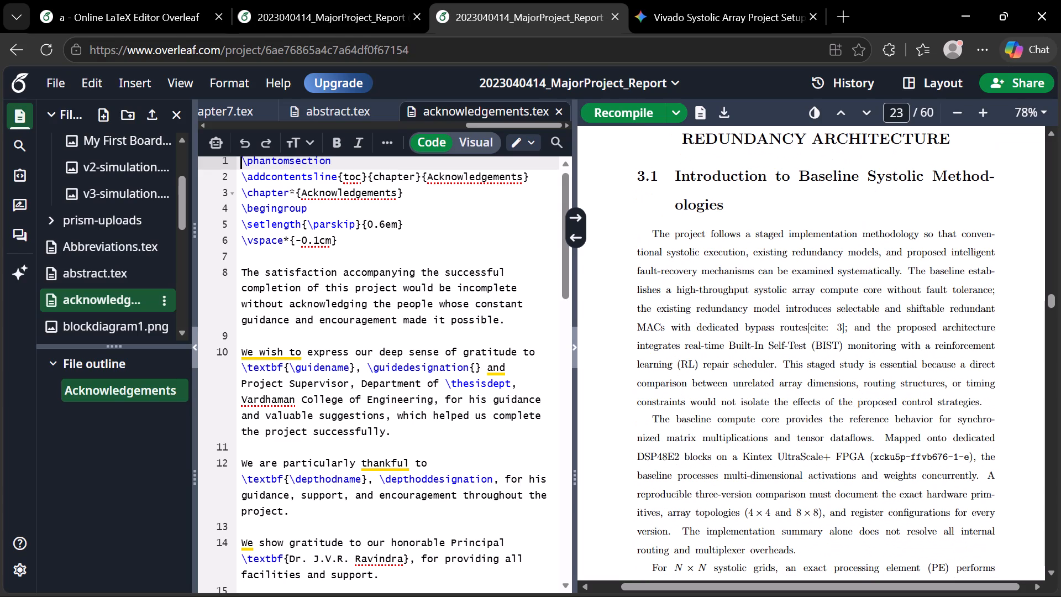
pyautogui.doubleClick(839, 326)
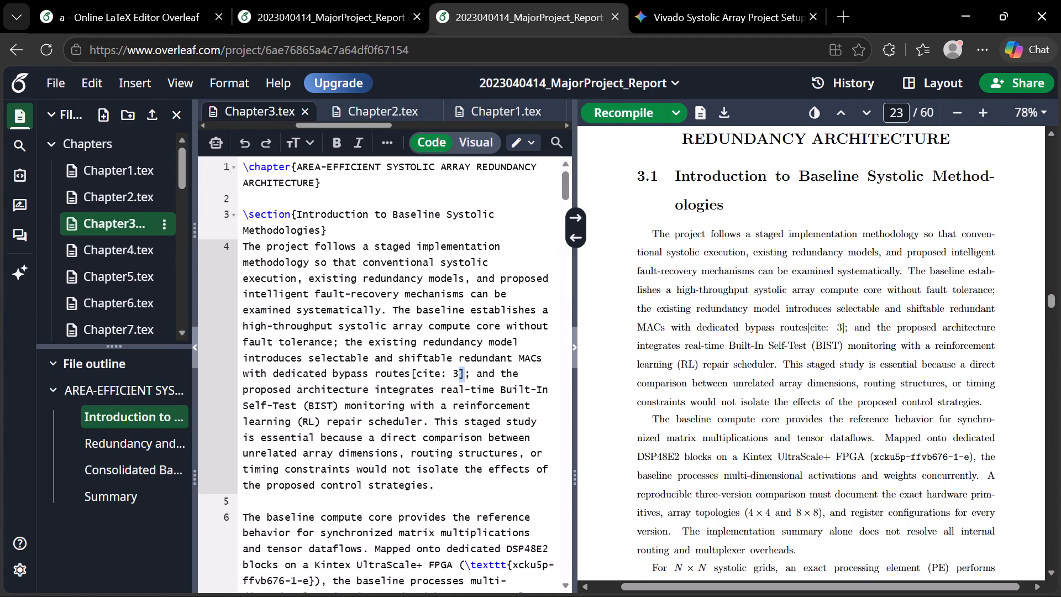
pyautogui.press('BackSpace')
pyautogui.press('BackSpace')
pyautogui.press('BackSpace')
pyautogui.press('BackSpace')
pyautogui.press('BackSpace')
pyautogui.press('BackSpace')
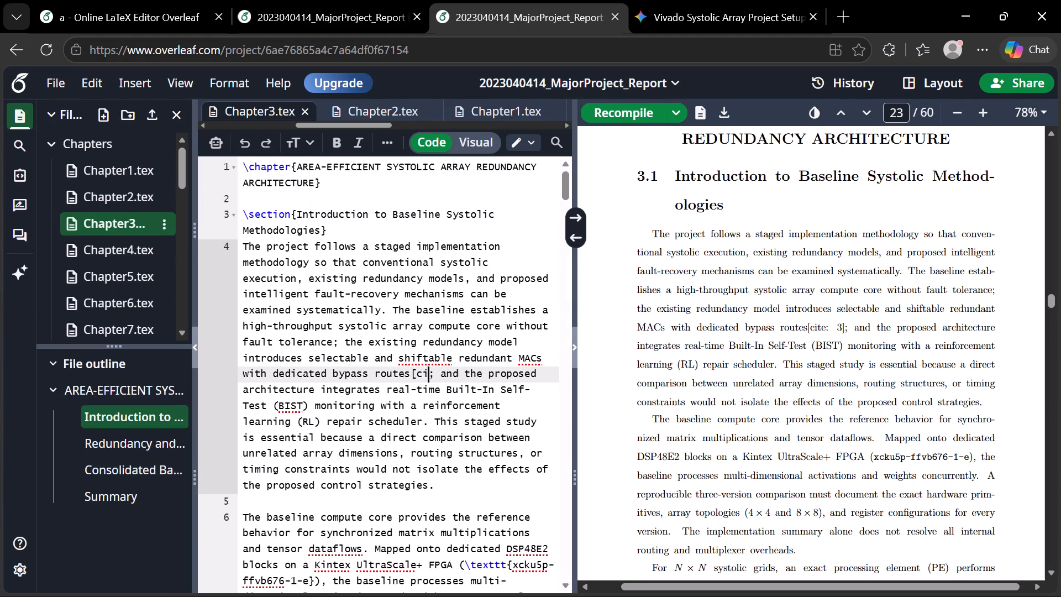
pyautogui.press('BackSpace')
pyautogui.press('BackSpace')
pyautogui.press('BackSpace')
# Merge the "The baseline compute core" paragraph in Section 3.1 into the preceding paragraph, separated by a space.
pyautogui.scroll(-1, 843, 365)
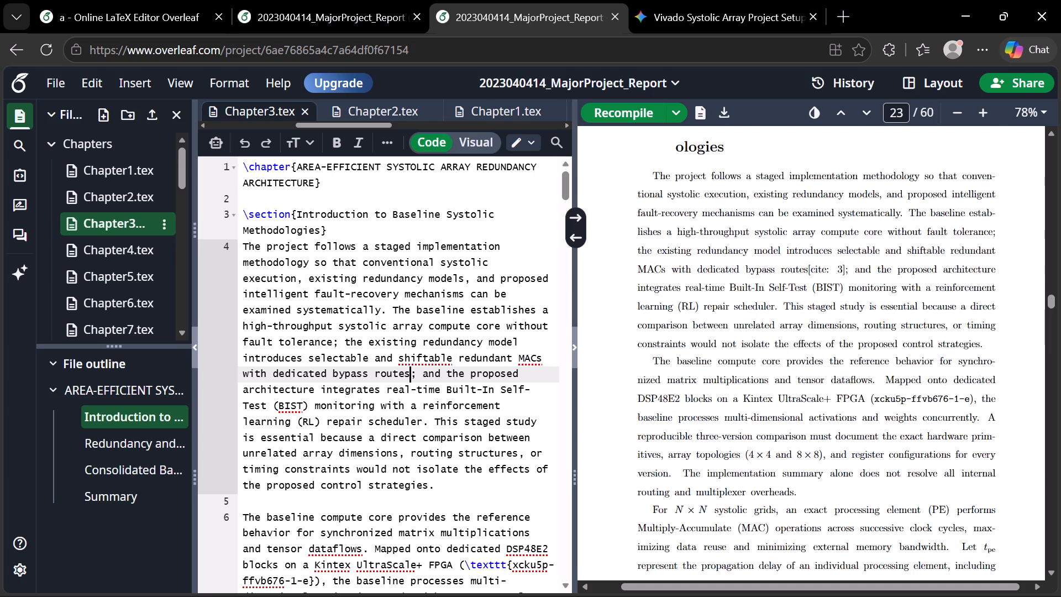
pyautogui.scroll(-2, 843, 365)
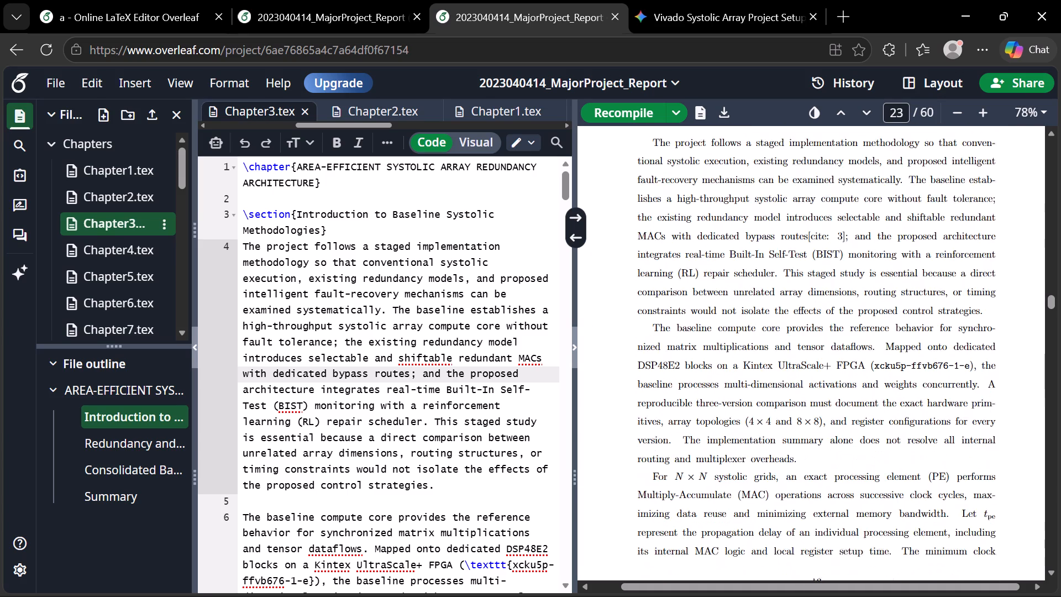
pyautogui.scroll(-1, 843, 365)
pyautogui.doubleClick(655, 259)
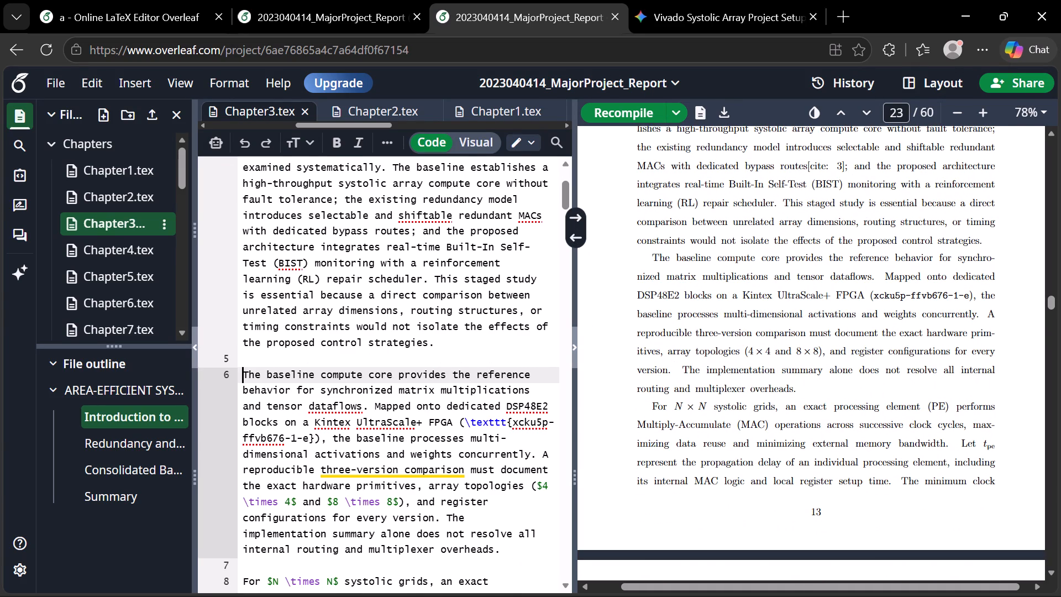
pyautogui.press('BackSpace')
pyautogui.press('BackSpace')
pyautogui.press('space')
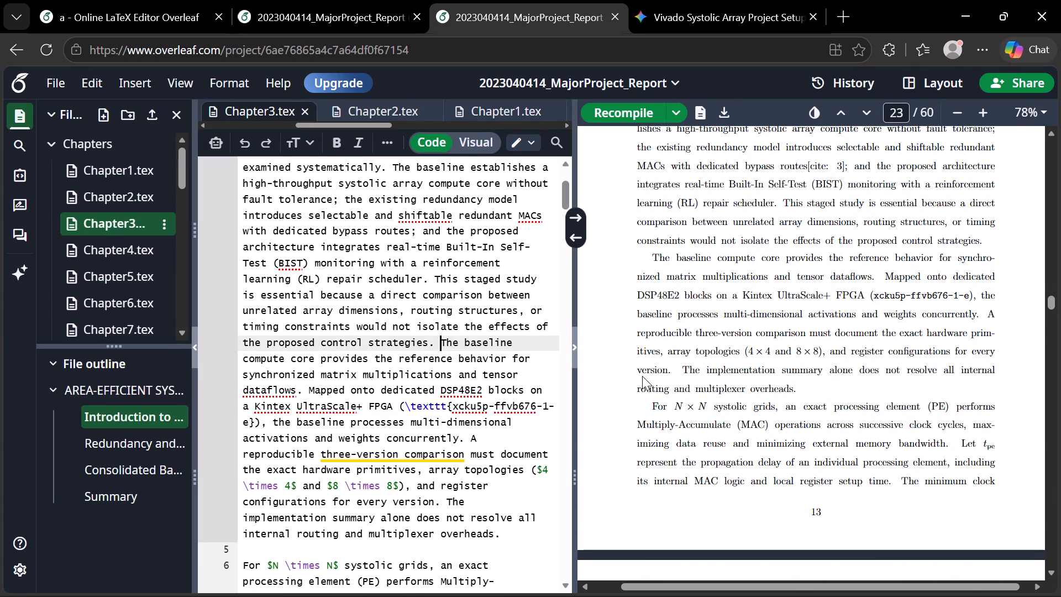
# Delete the "[cite: 3]" marker after "accumulated partial sums" in the paragraph following the throughput equation in Chapter3.tex.
pyautogui.scroll(-6, 642, 376)
pyautogui.hscroll(-1, 642, 376)
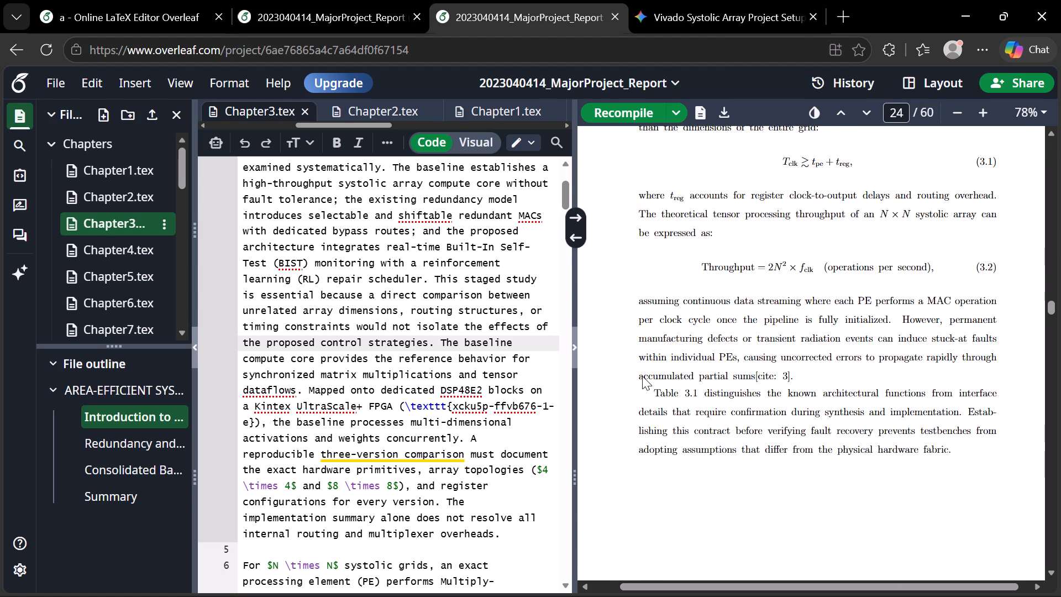
pyautogui.hscroll(-1, 642, 376)
pyautogui.scroll(-1, 642, 376)
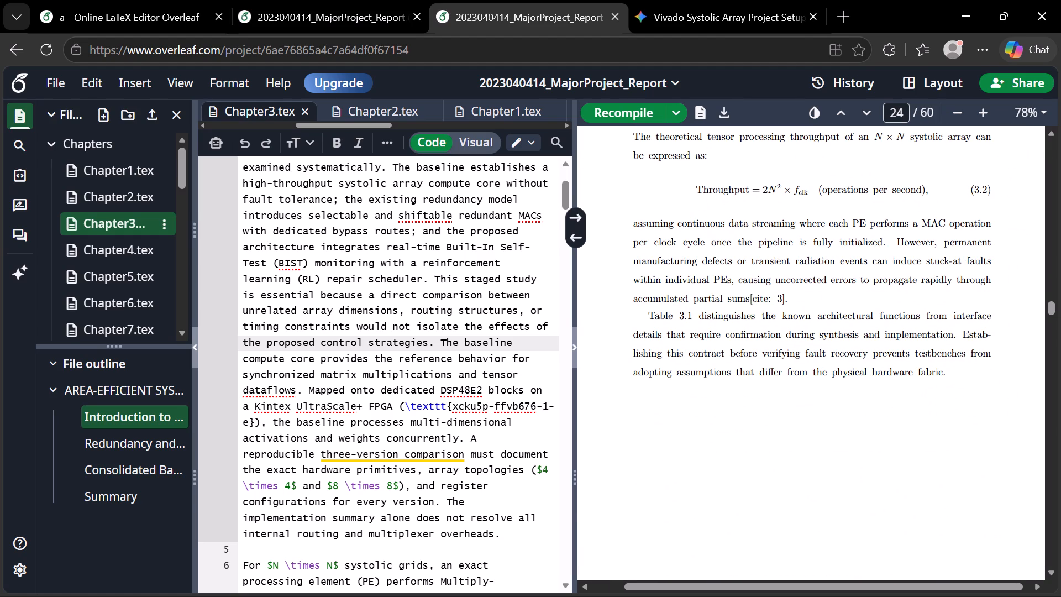
pyautogui.doubleClick(785, 302)
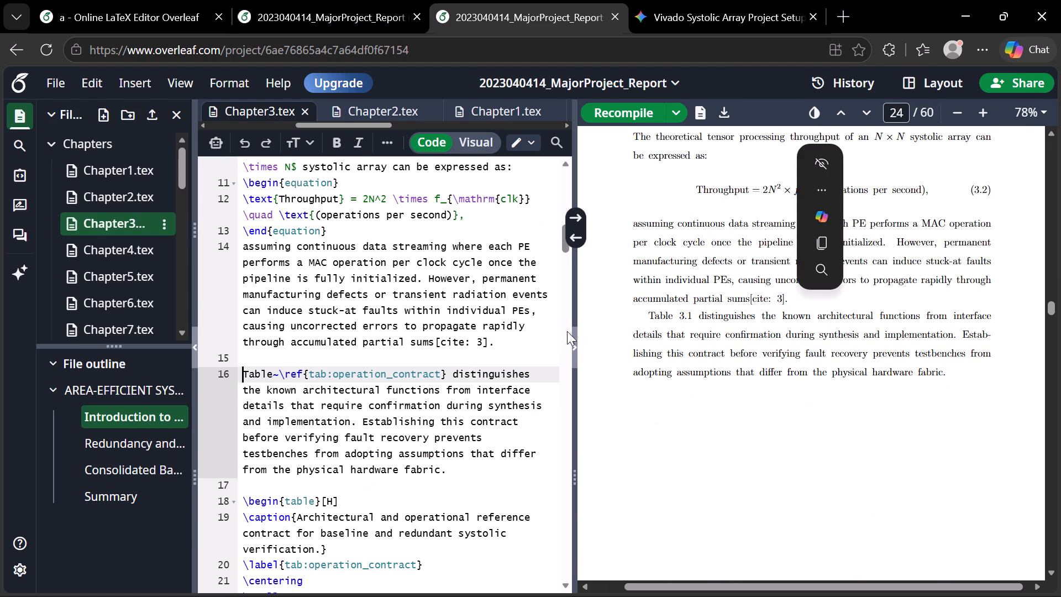
pyautogui.click(490, 343)
pyautogui.press('BackSpace')
pyautogui.press('BackSpace')
pyautogui.press('BackSpace')
pyautogui.press('BackSpace')
pyautogui.press('BackSpace')
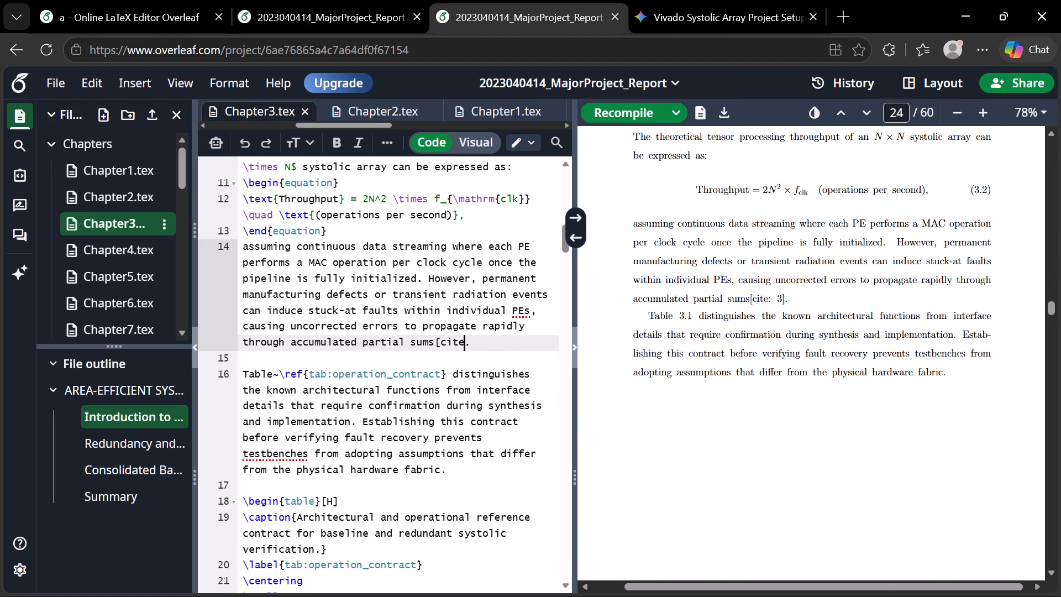
pyautogui.press('BackSpace')
pyautogui.press('BackSpace')
pyautogui.press('BackSpace')
pyautogui.press('BackSpace')
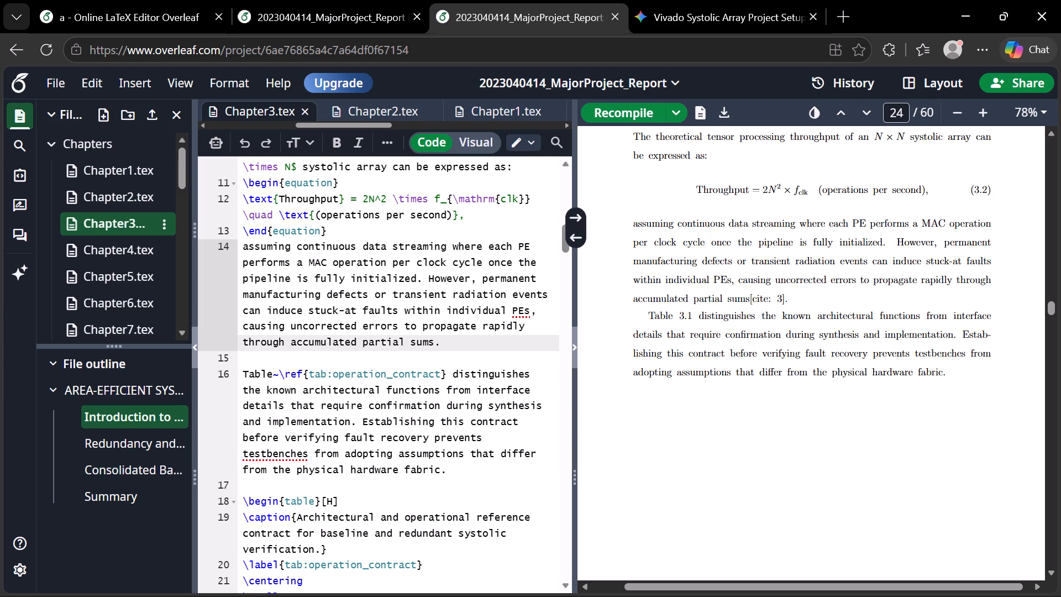
# Check the compiled Chapter 3 pages from Table 3.1 through the start of Section 3.2 for further literal cite markers.
pyautogui.scroll(-4, 784, 354)
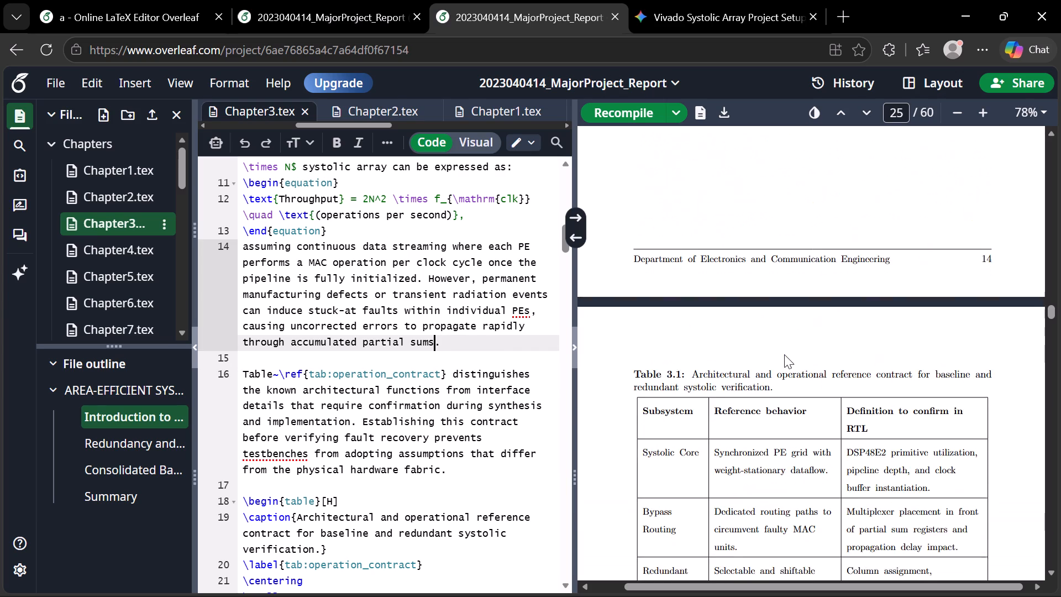
pyautogui.scroll(-4, 784, 354)
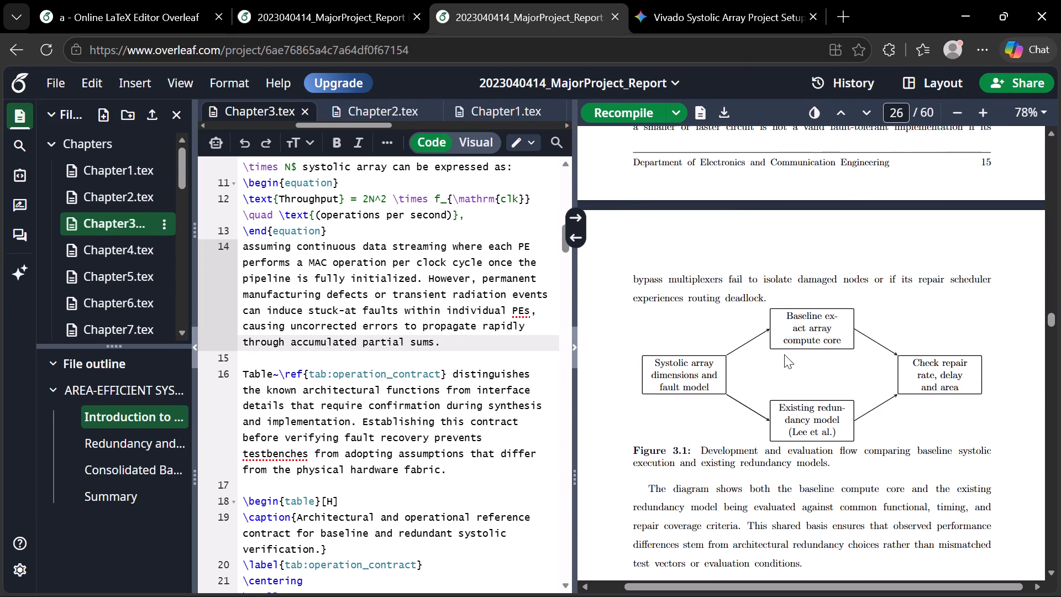
pyautogui.scroll(-1, 784, 354)
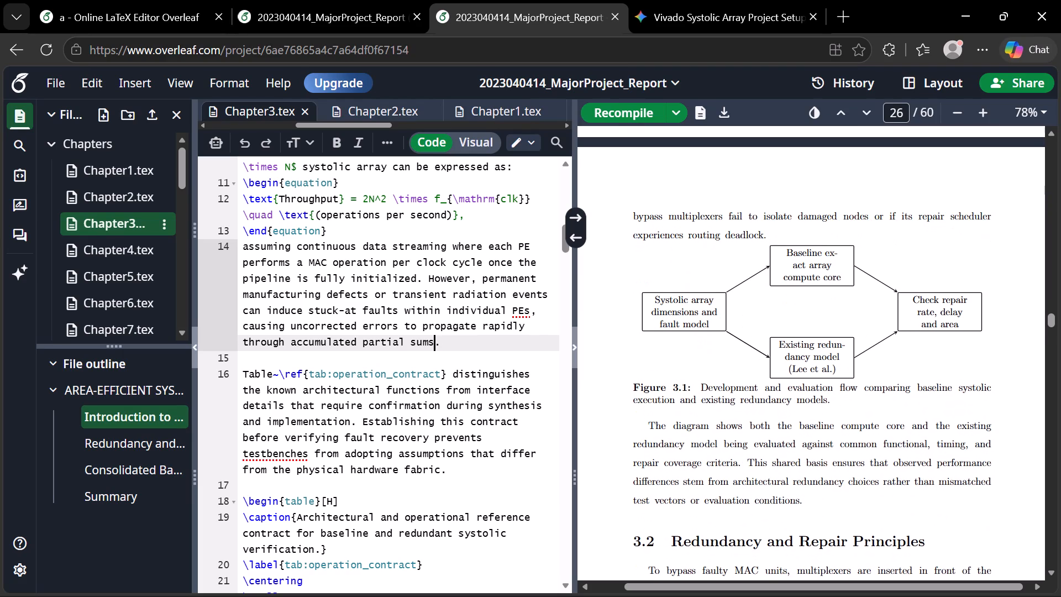
pyautogui.scroll(-1, 784, 354)
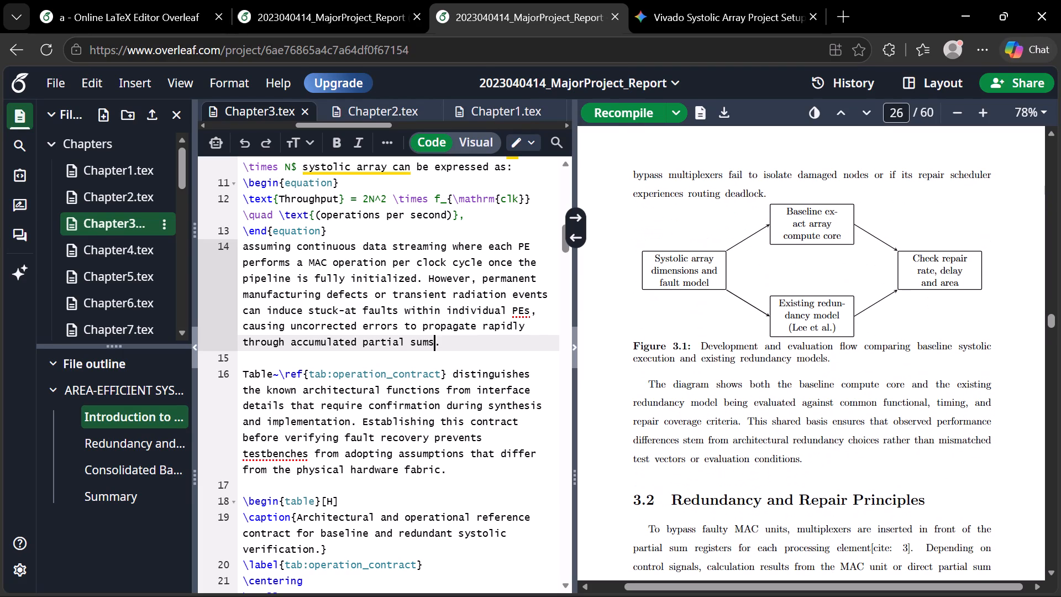
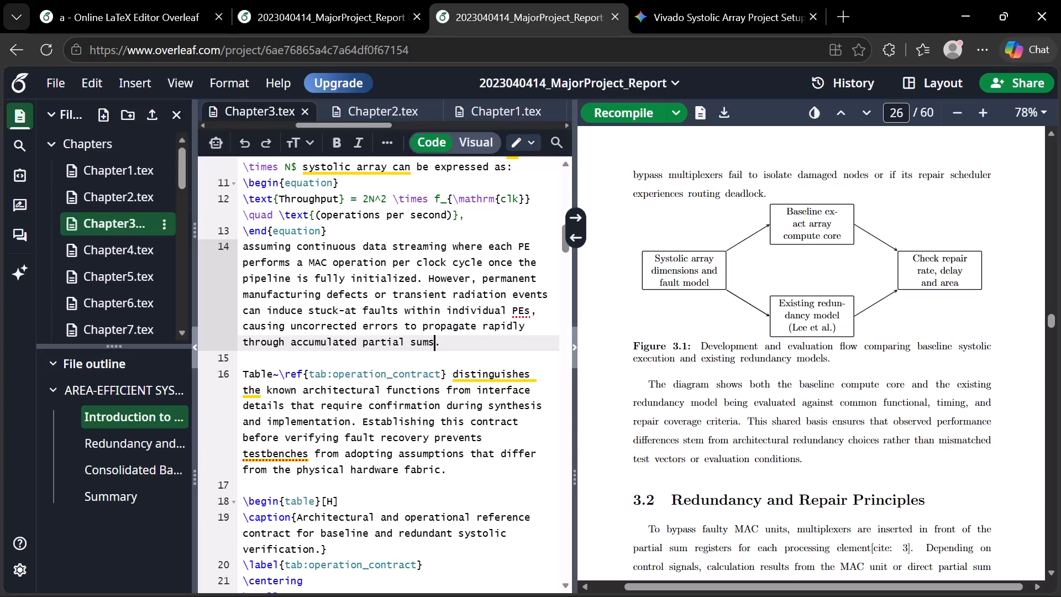
# Delete the "[cite: 3]" marker after "multiplexer switching" in the Shiftable Redundant MACs item of Section 3.2.
pyautogui.click(512, 352)
pyautogui.scroll(-3, 728, 476)
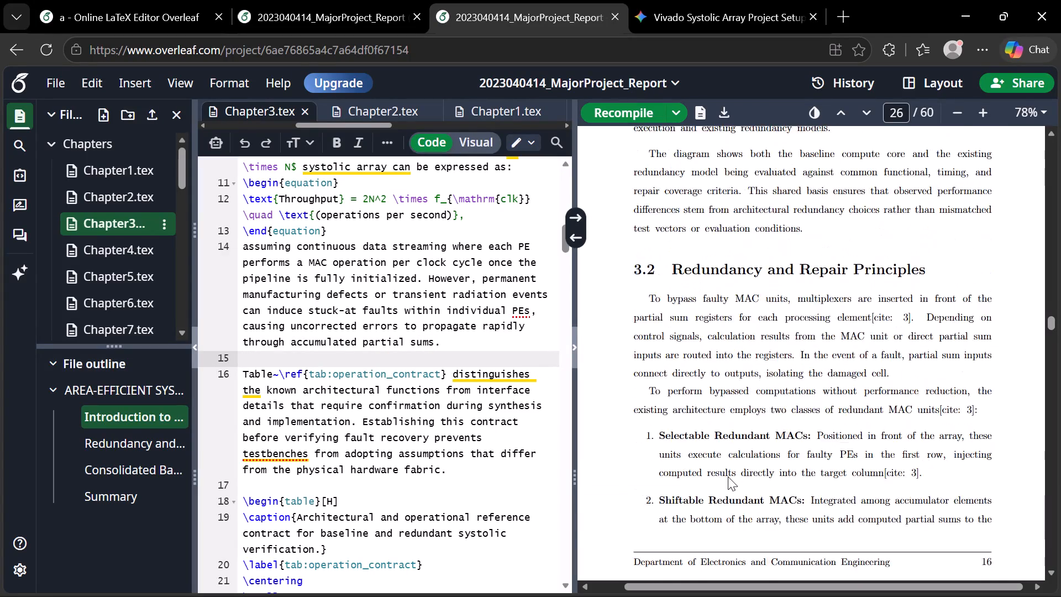
pyautogui.scroll(-2, 728, 476)
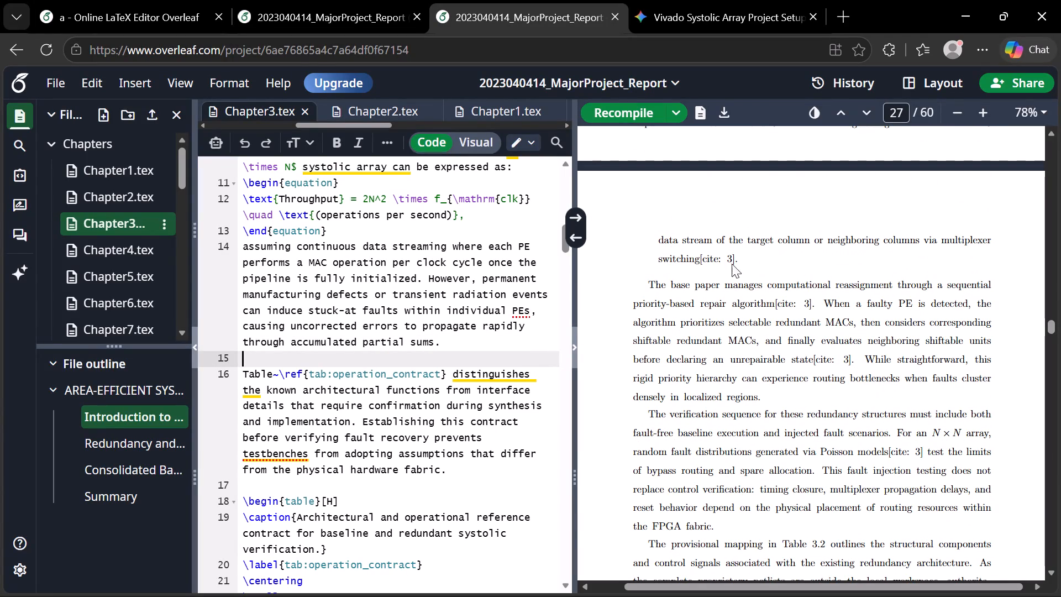
pyautogui.doubleClick(732, 258)
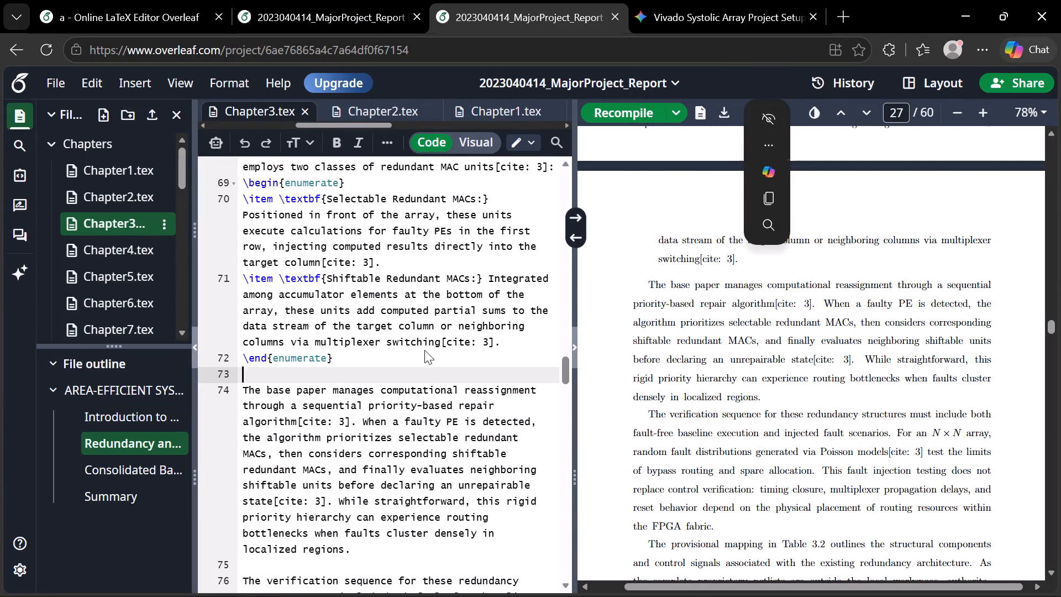
pyautogui.click(492, 344)
pyautogui.press('BackSpace')
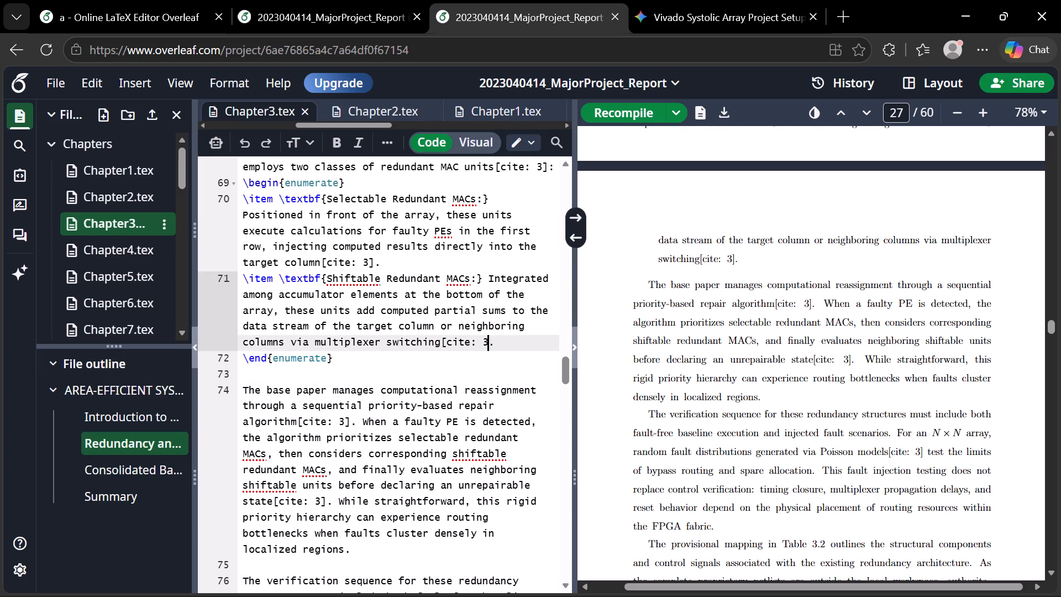
pyautogui.press('BackSpace')
pyautogui.press('BackSpace')
pyautogui.press('BackSpace')
pyautogui.press('BackSpace')
pyautogui.press('BackSpace')
pyautogui.press('BackSpace')
pyautogui.press('BackSpace')
pyautogui.press('BackSpace')
# Delete the "[cite: 3]" marker after "target column" in the Selectable Redundant MACs item.
pyautogui.click(377, 263)
pyautogui.press('BackSpace')
pyautogui.press('BackSpace')
pyautogui.press('BackSpace')
pyautogui.press('BackSpace')
pyautogui.press('BackSpace')
pyautogui.press('BackSpace')
pyautogui.press('BackSpace')
pyautogui.press('BackSpace')
pyautogui.press('BackSpace')
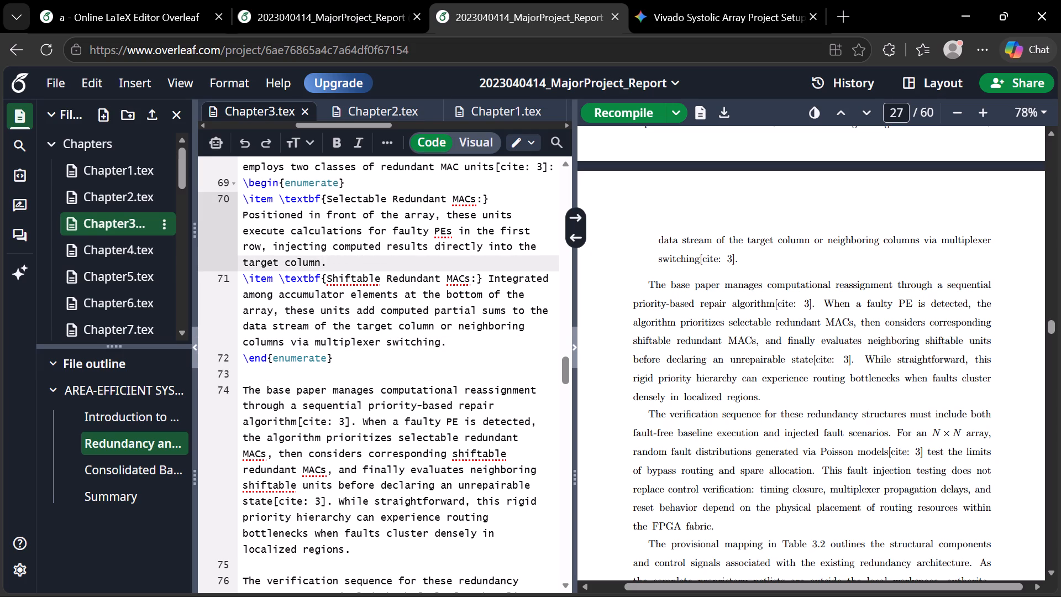
# Delete the "[cite: 3]" marker after "two classes of redundant MAC units" in the sentence introducing the enumerated list.
pyautogui.click(545, 166)
pyautogui.press('Right')
pyautogui.press('BackSpace')
pyautogui.press('BackSpace')
pyautogui.press('BackSpace')
pyautogui.press('BackSpace')
pyautogui.press('BackSpace')
pyautogui.press('BackSpace')
pyautogui.press('BackSpace')
pyautogui.press('BackSpace')
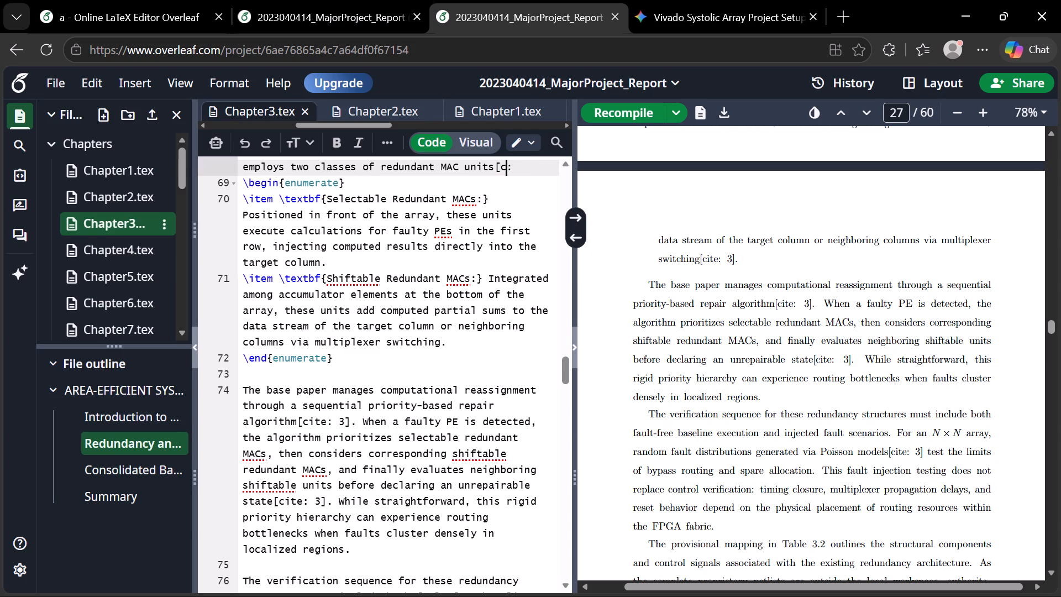
pyautogui.press('BackSpace')
# Delete the "[cite: 3]" marker after "priority-based repair algorithm" in the paragraph following the enumerated list.
pyautogui.click(349, 423)
pyautogui.press('BackSpace')
pyautogui.press('BackSpace')
pyautogui.press('BackSpace')
pyautogui.press('BackSpace')
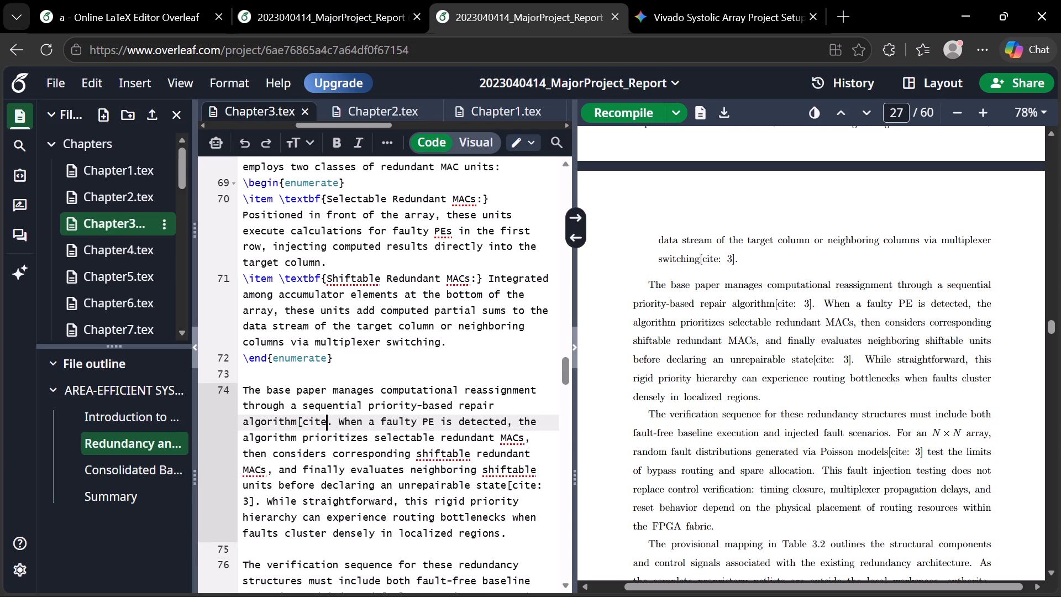
pyautogui.press('BackSpace')
pyautogui.press('BackSpace')
pyautogui.press('BackSpace')
pyautogui.press('BackSpace')
pyautogui.press('BackSpace')
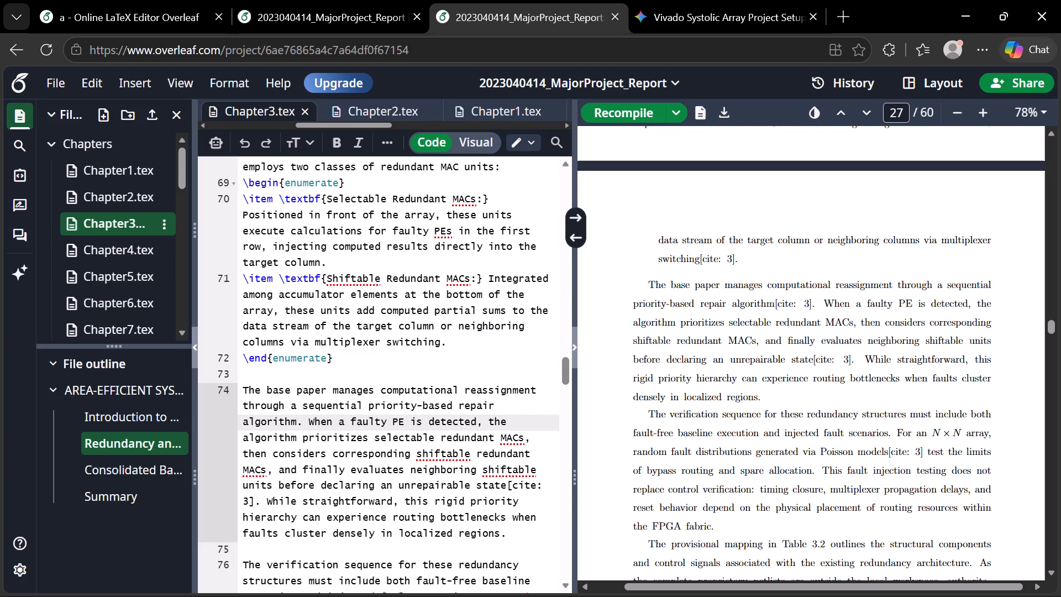
# Delete the "[cite: 3]" marker after "declaring an unrepairable state" in the paragraph beginning "The base paper manages".
pyautogui.click(256, 502)
pyautogui.press('BackSpace')
pyautogui.press('BackSpace')
pyautogui.press('BackSpace')
pyautogui.press('BackSpace')
pyautogui.press('BackSpace')
pyautogui.press('BackSpace')
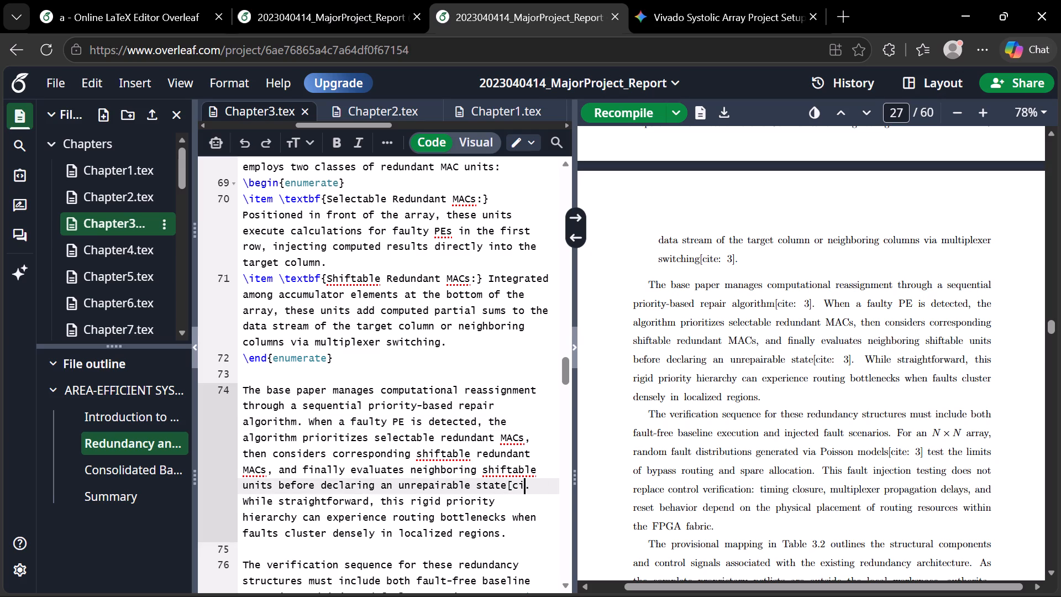
pyautogui.press('BackSpace')
pyautogui.press('BackSpace')
pyautogui.press('BackSpace')
# Delete the "[cite: 3]" marker after "each processing element" in the opening paragraph of the Redundancy and Repair Principles section.
pyautogui.scroll(1, 301, 390)
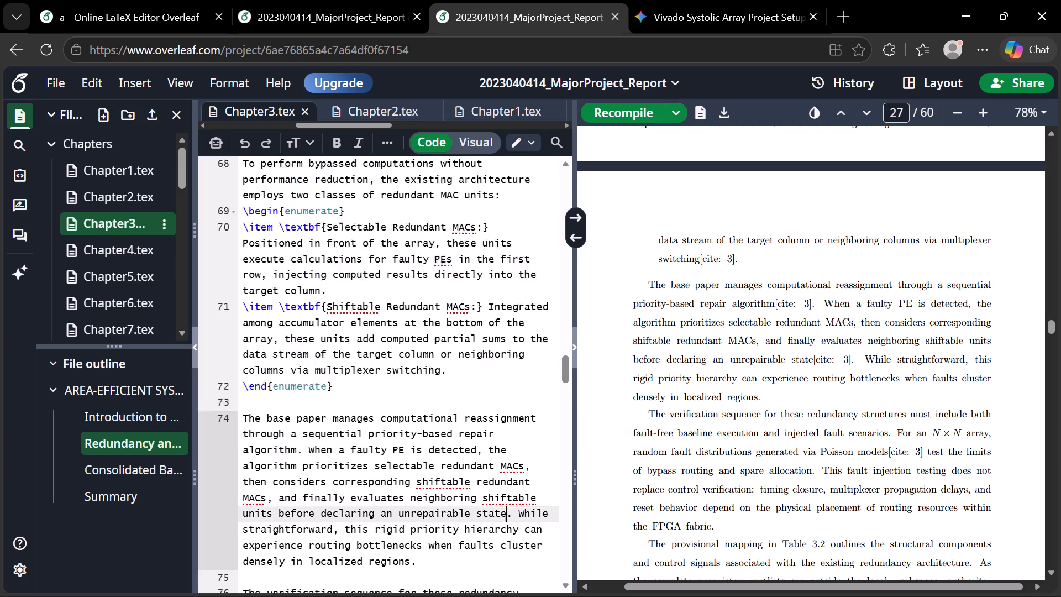
pyautogui.scroll(1, 301, 390)
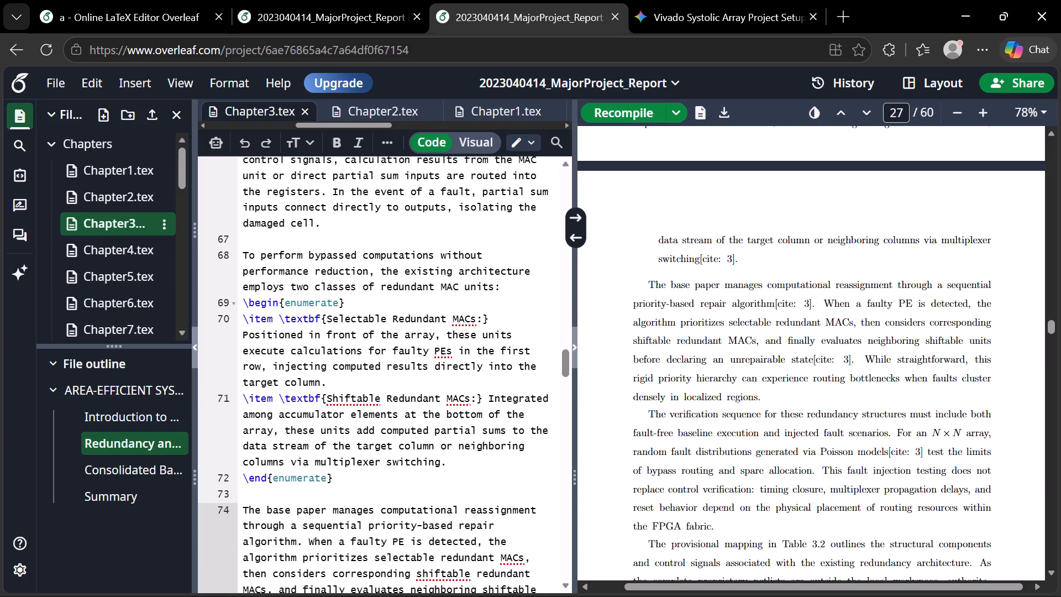
pyautogui.click(301, 390)
pyautogui.scroll(3, 365, 342)
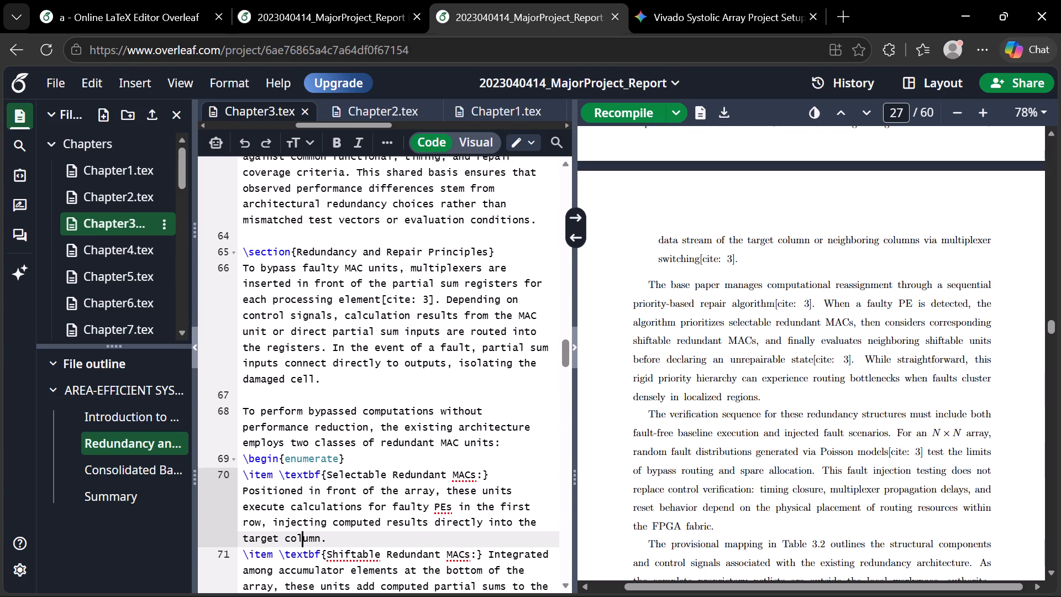
pyautogui.click(434, 305)
pyautogui.press('BackSpace')
pyautogui.press('BackSpace')
pyautogui.press('BackSpace')
pyautogui.press('BackSpace')
pyautogui.press('BackSpace')
pyautogui.press('BackSpace')
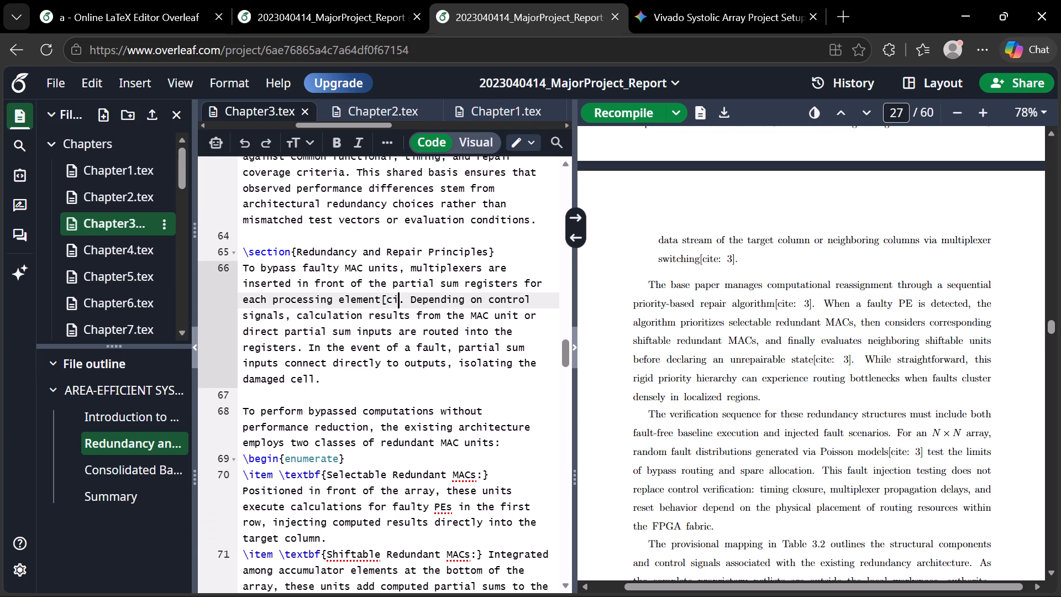
pyautogui.press('BackSpace')
pyautogui.press('BackSpace')
pyautogui.press('BackSpace')
# Delete the "[cite: 3]" marker after "Poisson models" in the paragraph beginning "The verification sequence" in Section 3.2.
pyautogui.scroll(2, 434, 305)
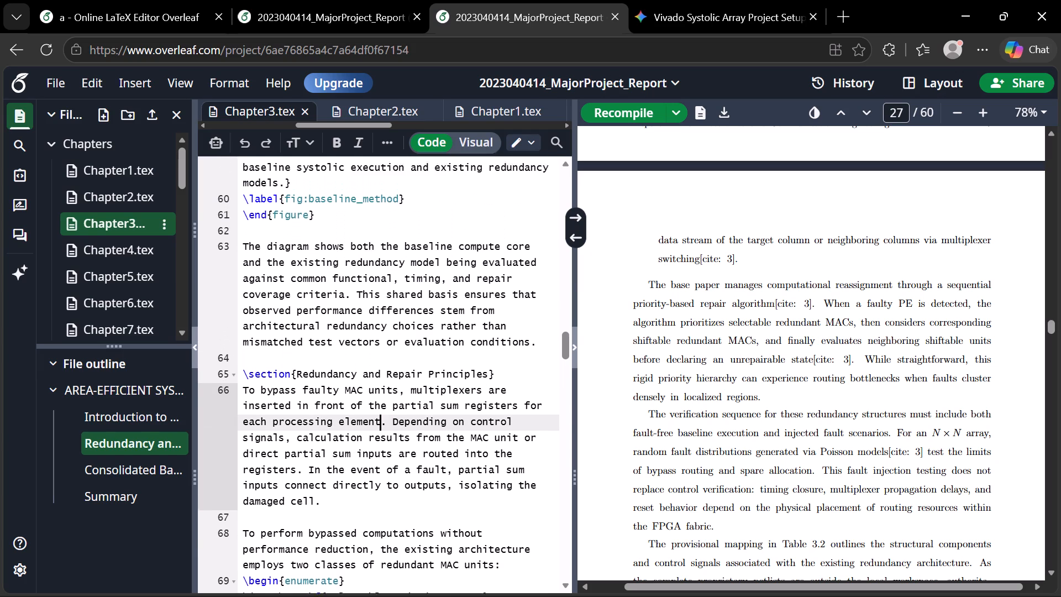
pyautogui.scroll(3, 434, 305)
pyautogui.scroll(-8, 434, 305)
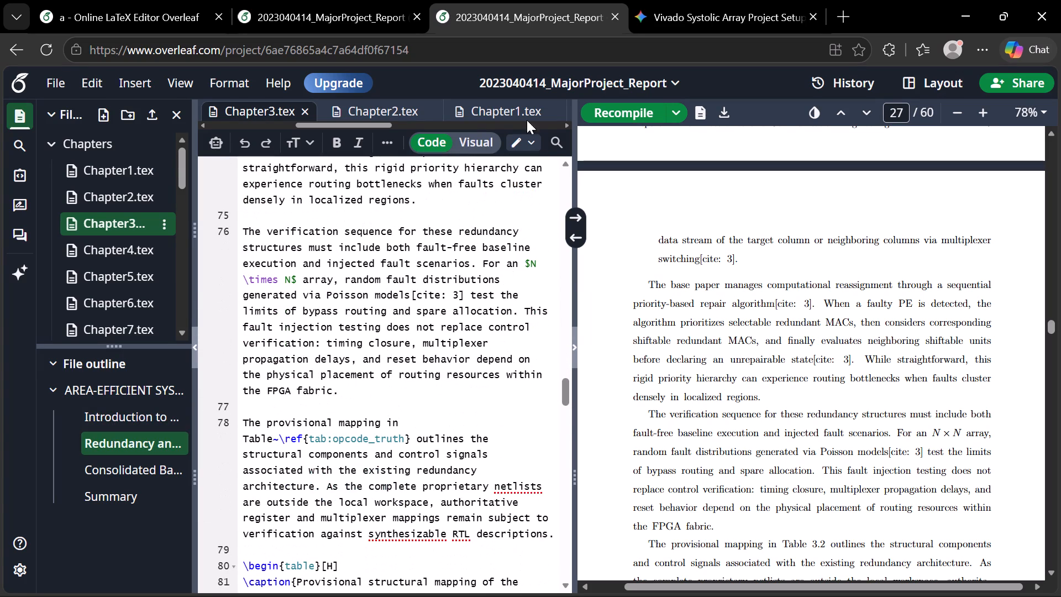
pyautogui.click(464, 297)
pyautogui.press('BackSpace')
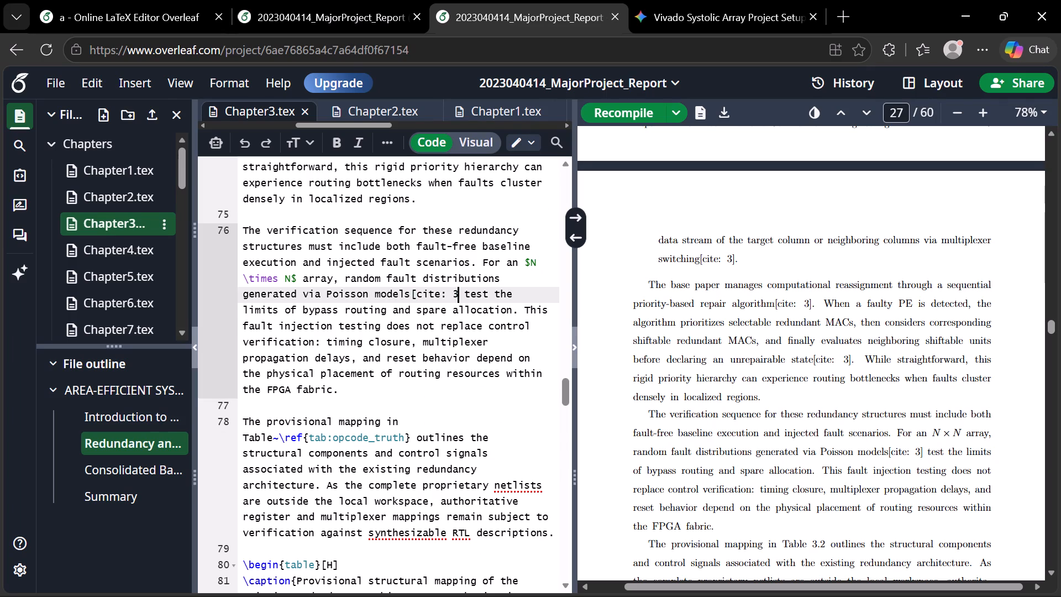
pyautogui.press('BackSpace')
pyautogui.press('BackSpace')
pyautogui.press('BackSpace')
pyautogui.press('BackSpace')
pyautogui.press('BackSpace')
pyautogui.press('BackSpace')
pyautogui.press('BackSpace')
pyautogui.press('BackSpace')
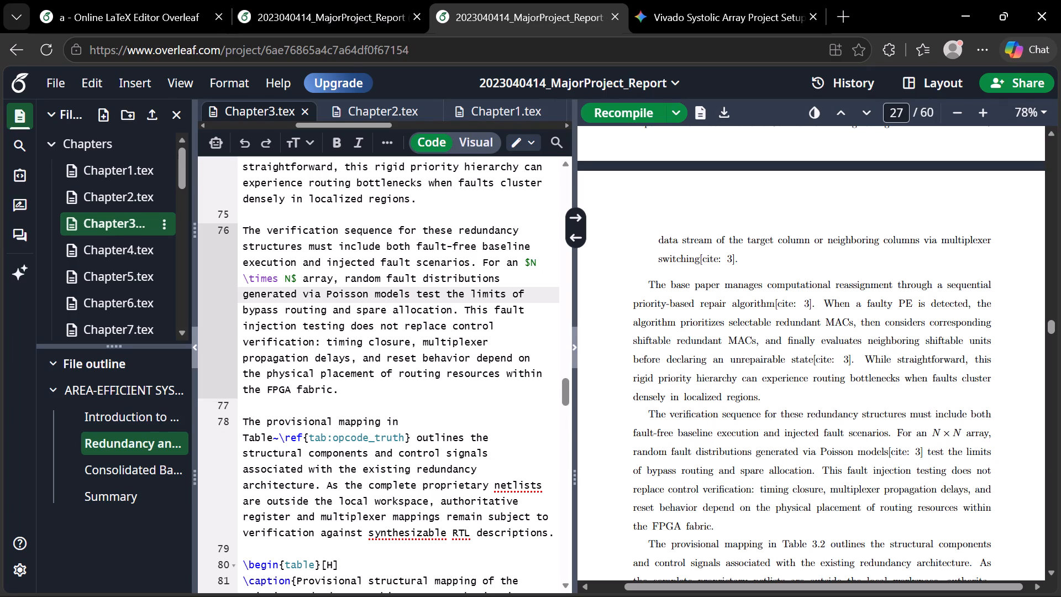
# Delete the "[cite: 3]" marker after "ASIC standard-cell results" in the first paragraph of the Consolidated Baseline Design Requirements section.
pyautogui.scroll(2, 464, 297)
pyautogui.scroll(-1, 464, 297)
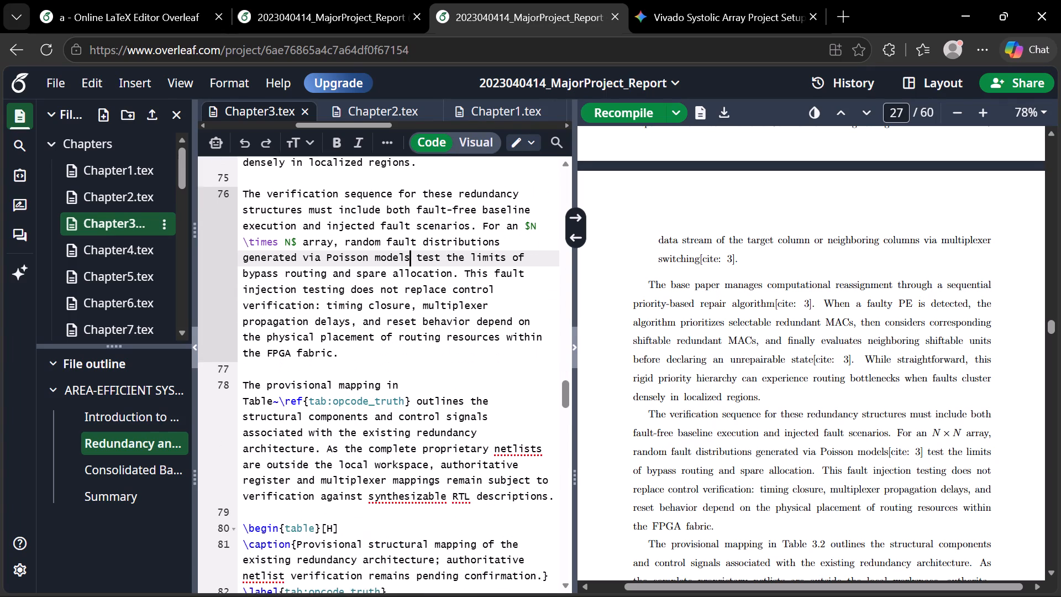
pyautogui.scroll(-4, 464, 297)
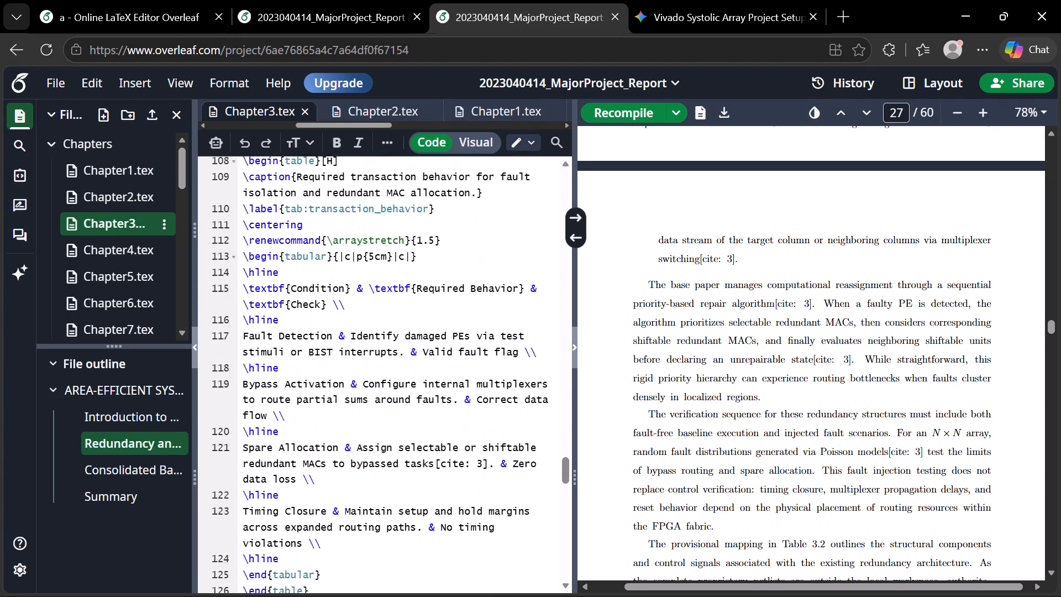
pyautogui.scroll(-2, 464, 297)
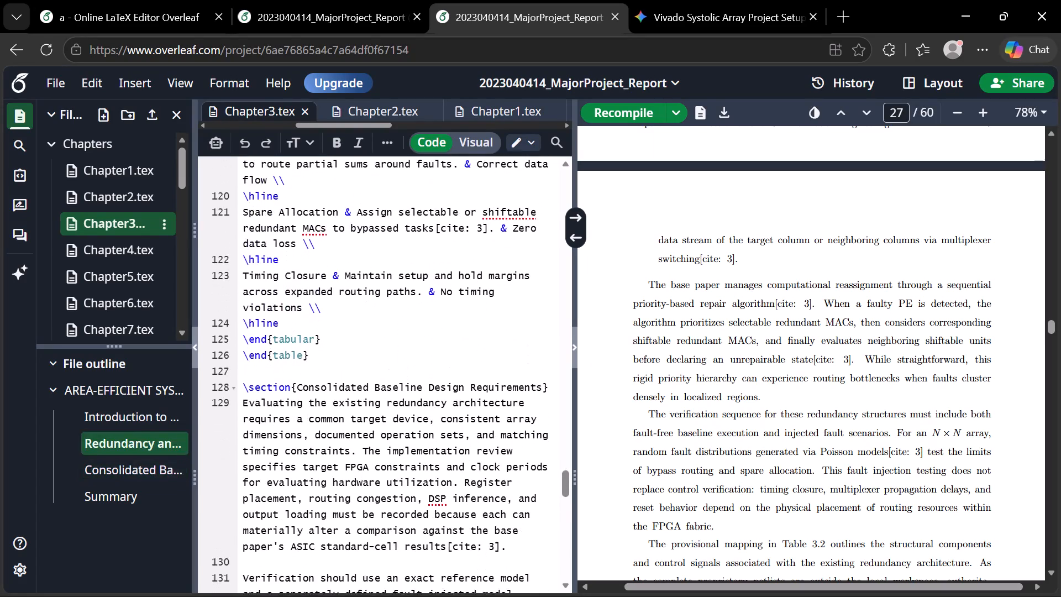
pyautogui.scroll(-2, 464, 297)
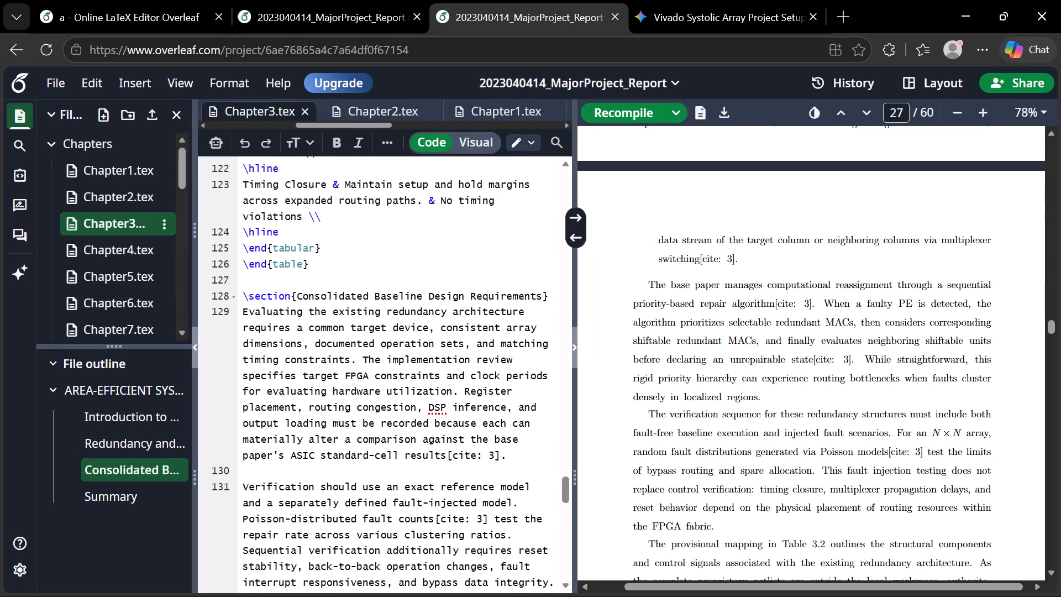
pyautogui.click(501, 454)
pyautogui.press('BackSpace')
pyautogui.press('BackSpace')
pyautogui.press('BackSpace')
pyautogui.press('BackSpace')
pyautogui.press('BackSpace')
pyautogui.press('BackSpace')
pyautogui.press('BackSpace')
pyautogui.press('BackSpace')
pyautogui.press('BackSpace')
# Delete the "[cite: 3]" marker after "Poisson-distributed fault counts" in the second paragraph of the Consolidated Baseline Design Requirements section.
pyautogui.scroll(-2, 501, 454)
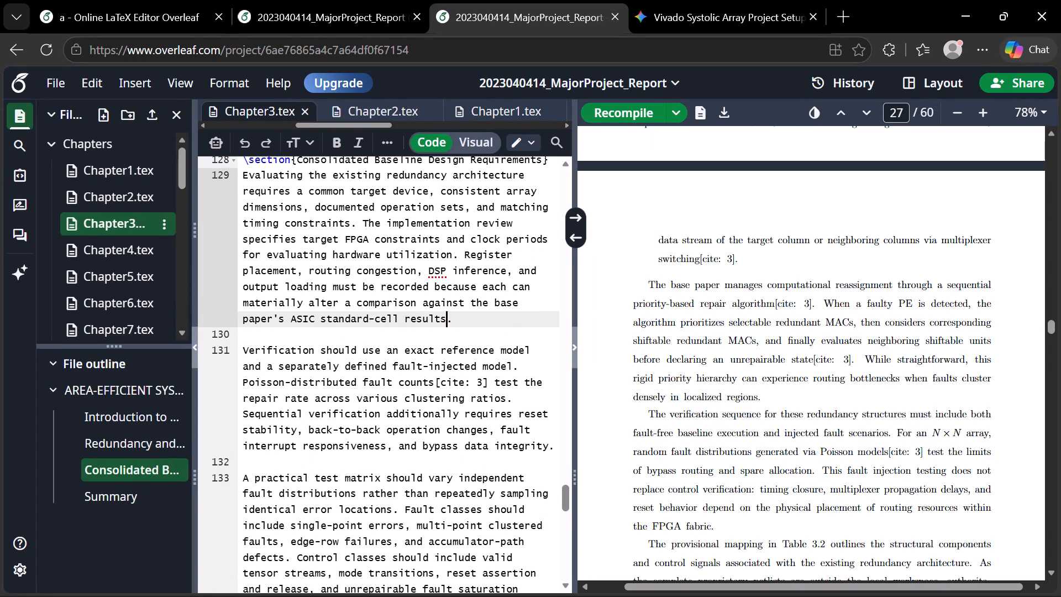
pyautogui.click(487, 379)
pyautogui.press('BackSpace')
pyautogui.press('BackSpace')
pyautogui.press('BackSpace')
pyautogui.press('BackSpace')
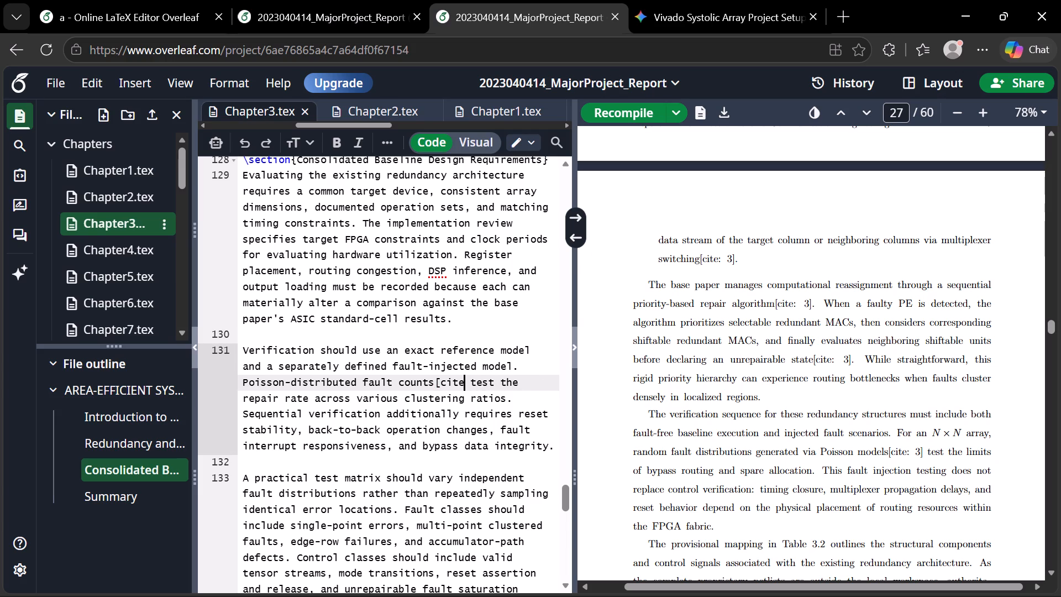
pyautogui.press('BackSpace')
pyautogui.press('BackSpace')
pyautogui.press('BackSpace')
pyautogui.press('BackSpace')
pyautogui.press('BackSpace')
# Look through the rest of Chapter3.tex to the end of the Summary section and recompile the report.
pyautogui.scroll(-2, 487, 379)
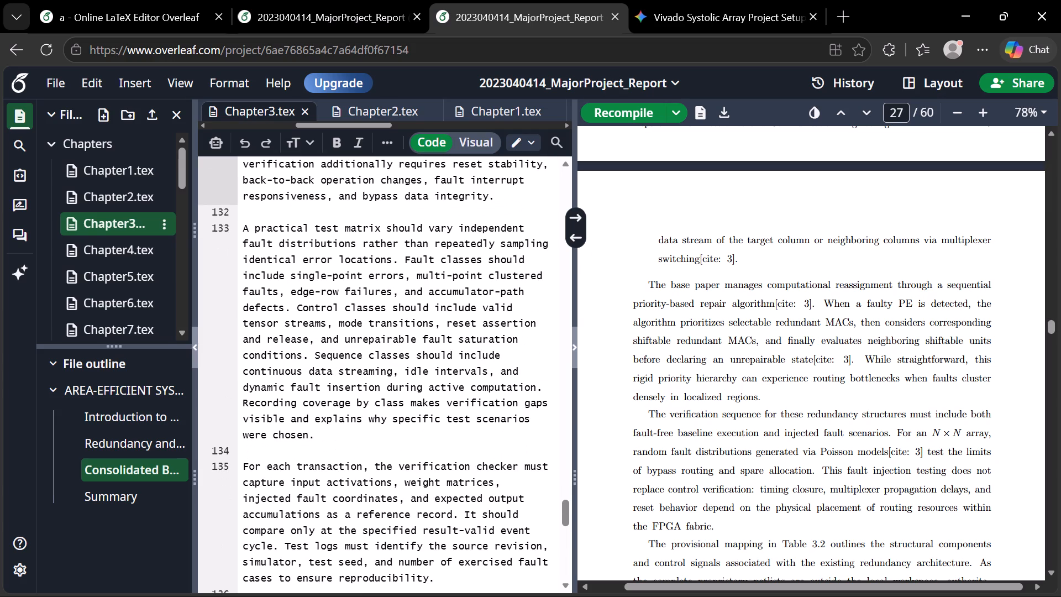
pyautogui.scroll(-3, 428, 415)
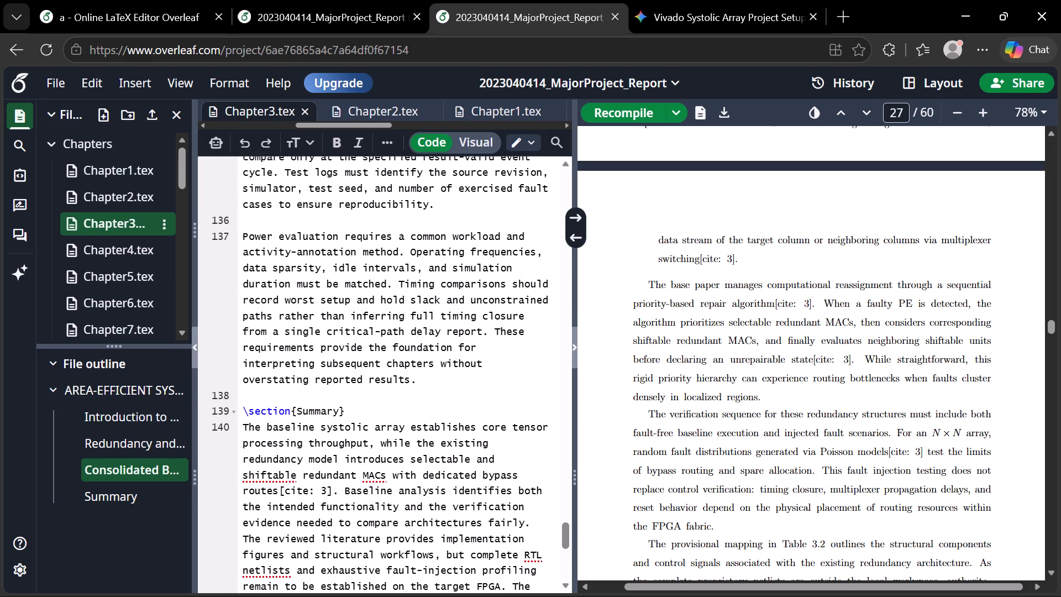
pyautogui.scroll(-1, 428, 415)
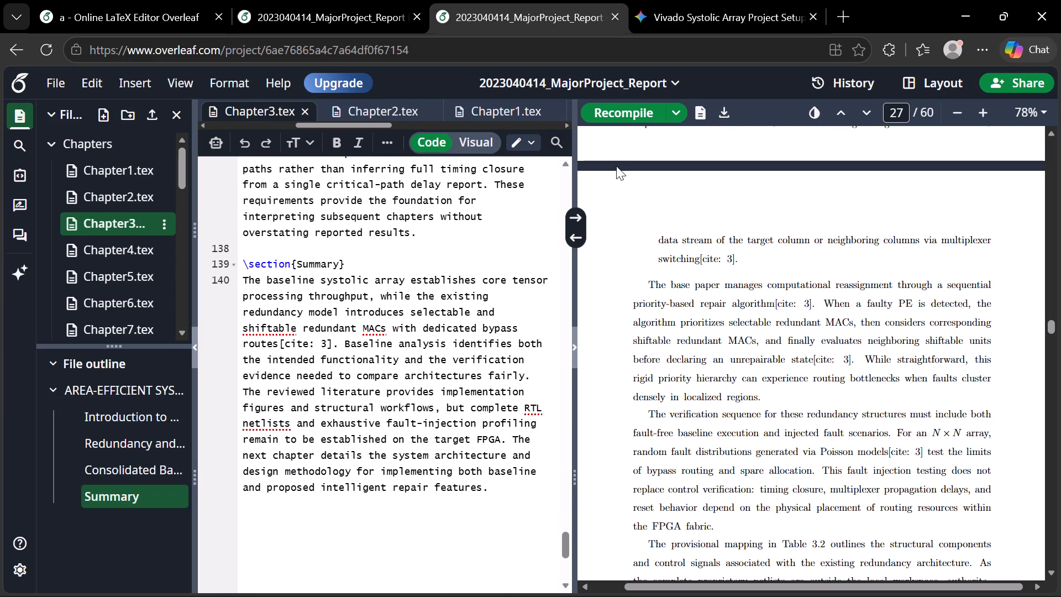
pyautogui.click(635, 112)
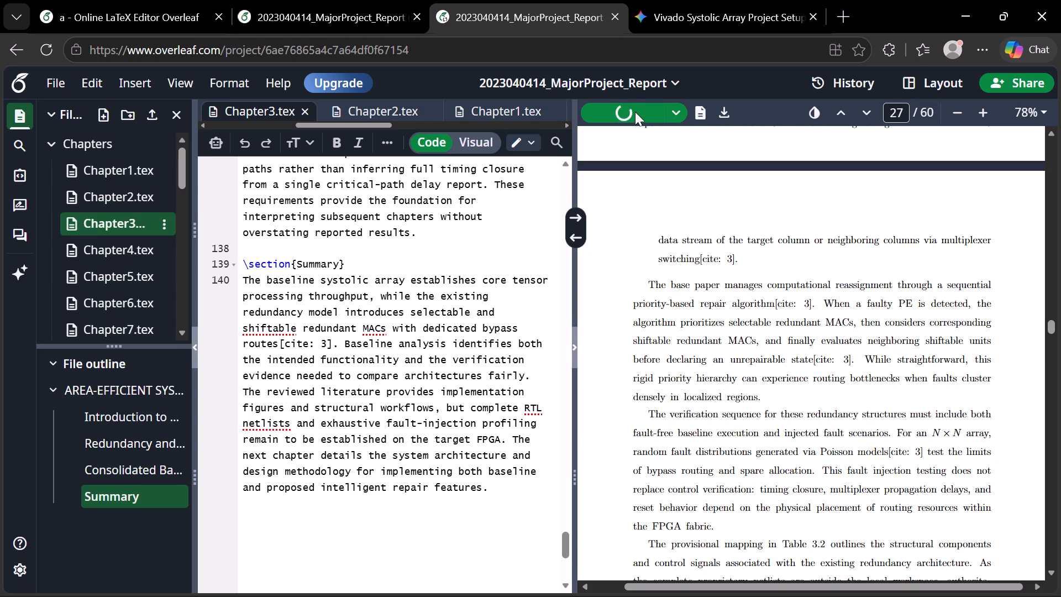
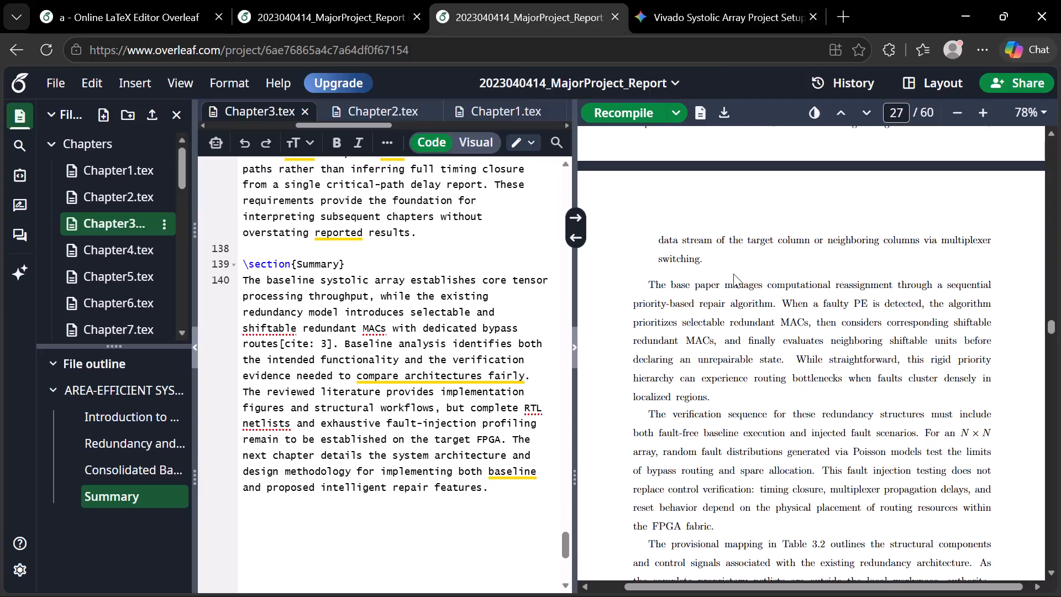
# Delete the "[cite: 3]" marker after "dedicated bypass routes" in the Summary section of Chapter3.tex.
pyautogui.scroll(-3, 733, 274)
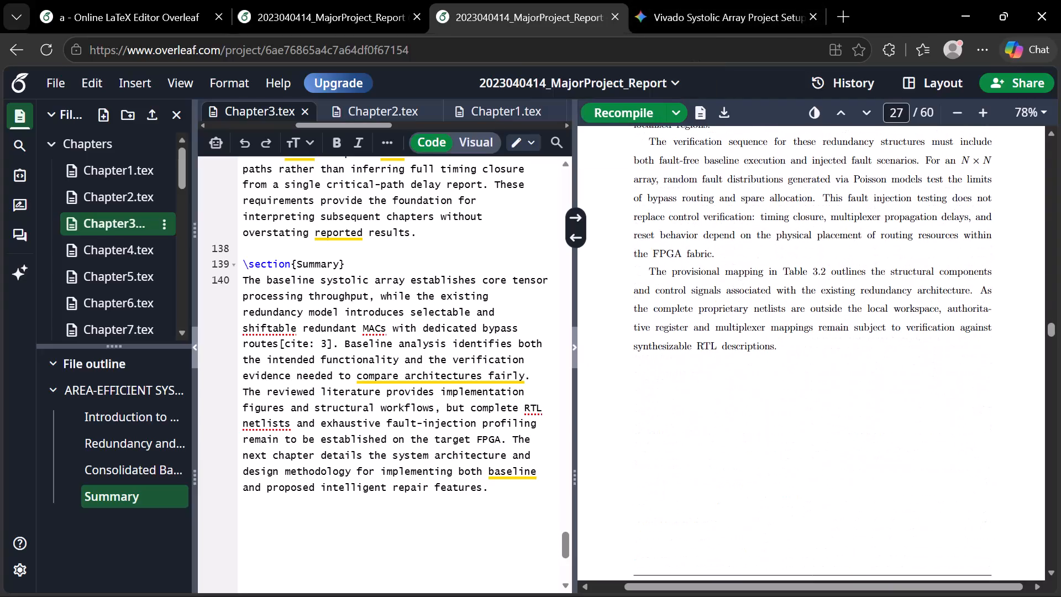
pyautogui.click(334, 340)
pyautogui.press('BackSpace')
pyautogui.press('BackSpace')
pyautogui.press('BackSpace')
pyautogui.press('BackSpace')
pyautogui.press('BackSpace')
pyautogui.press('BackSpace')
pyautogui.press('BackSpace')
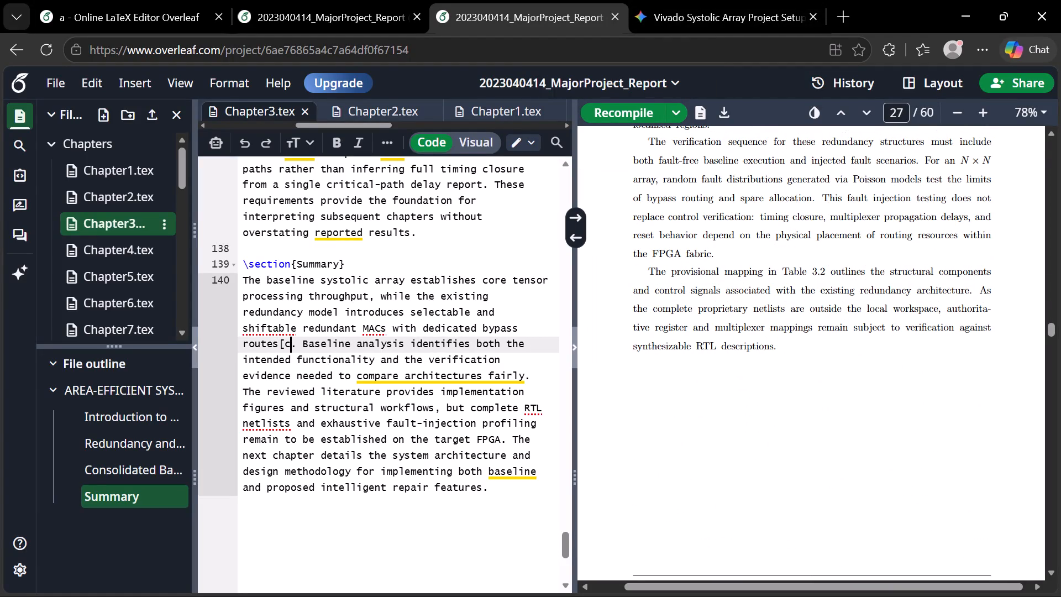
pyautogui.press('BackSpace')
pyautogui.press('BackSpace')
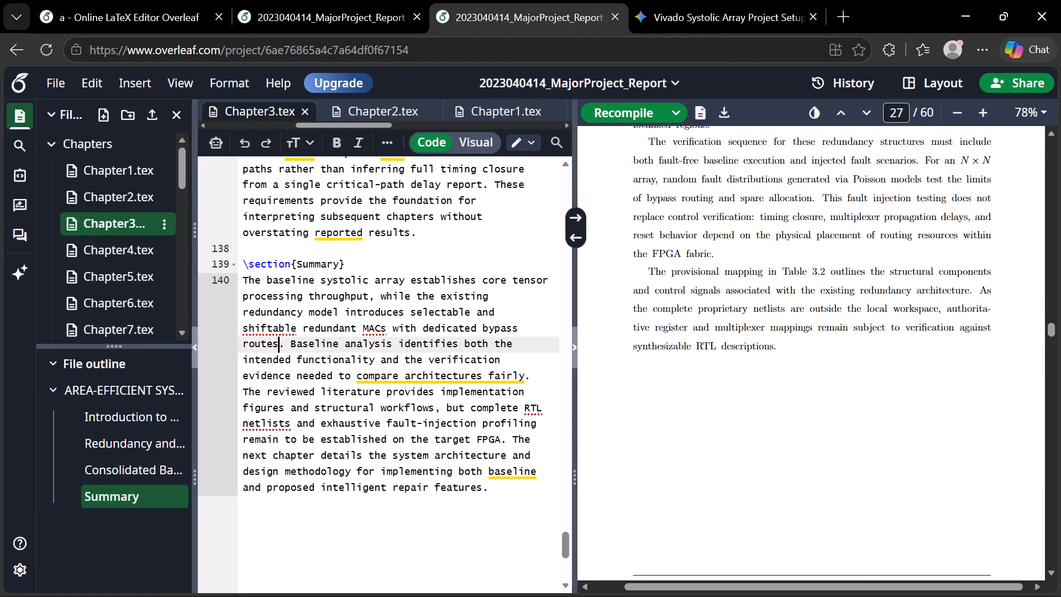
# Delete the "[cite: 3]" marker after "minor power overheads" in the paragraph following Equation 3.3.
pyautogui.scroll(2, 733, 285)
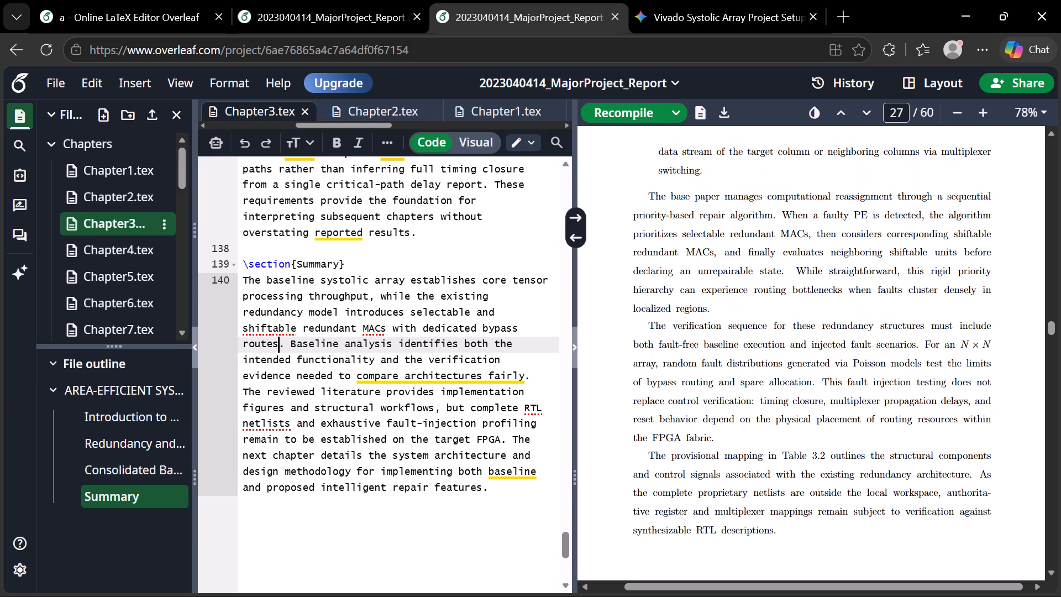
pyautogui.scroll(1, 733, 285)
pyautogui.scroll(-6, 733, 285)
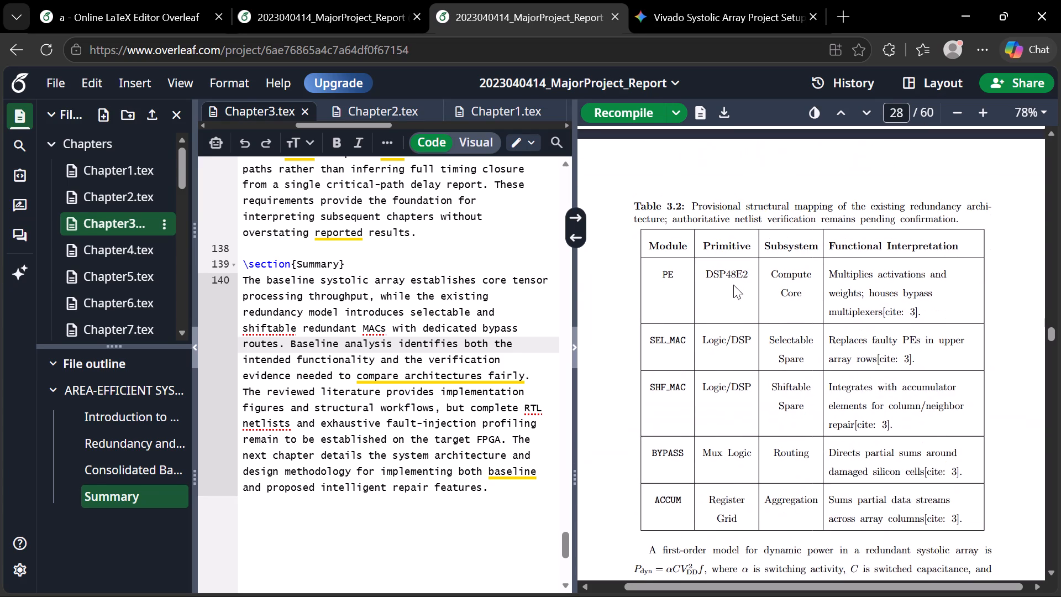
pyautogui.scroll(-6, 733, 285)
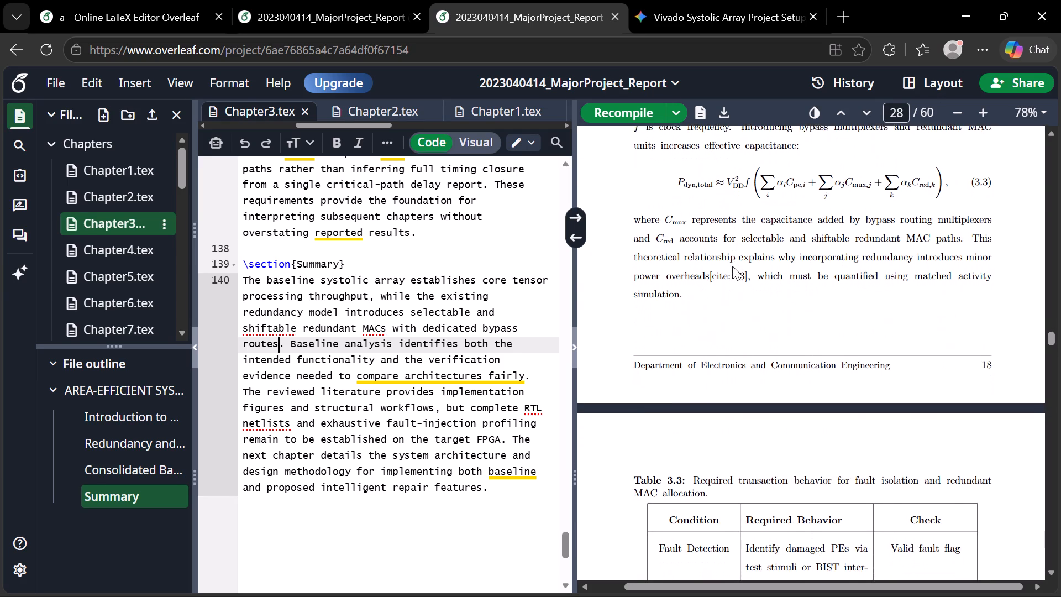
pyautogui.doubleClick(744, 265)
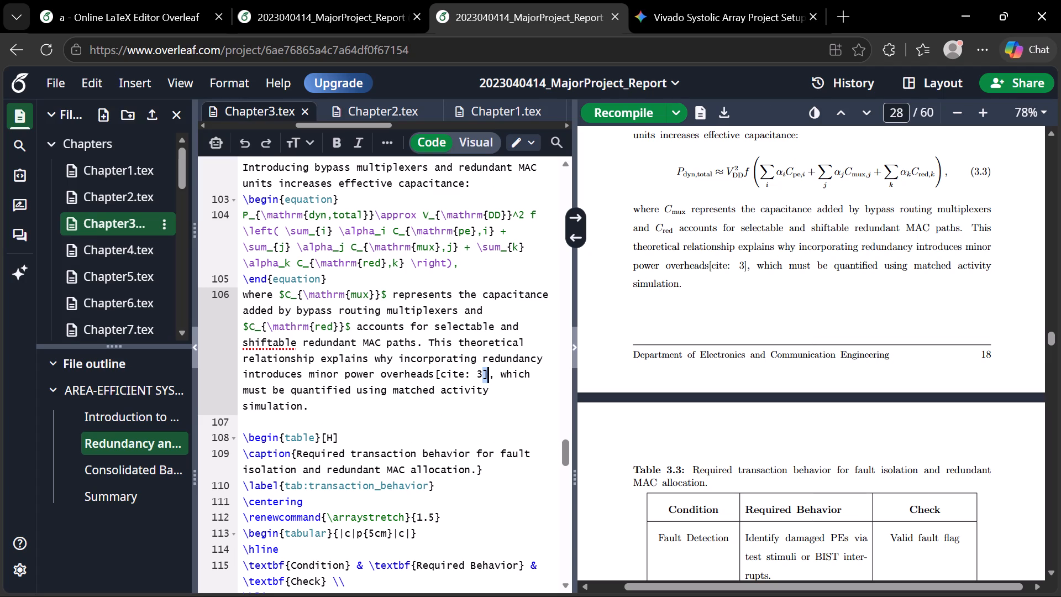
pyautogui.press('BackSpace')
pyautogui.press('BackSpace')
pyautogui.press('BackSpace')
pyautogui.press('BackSpace')
pyautogui.press('BackSpace')
pyautogui.press('BackSpace')
pyautogui.press('BackSpace')
pyautogui.press('BackSpace')
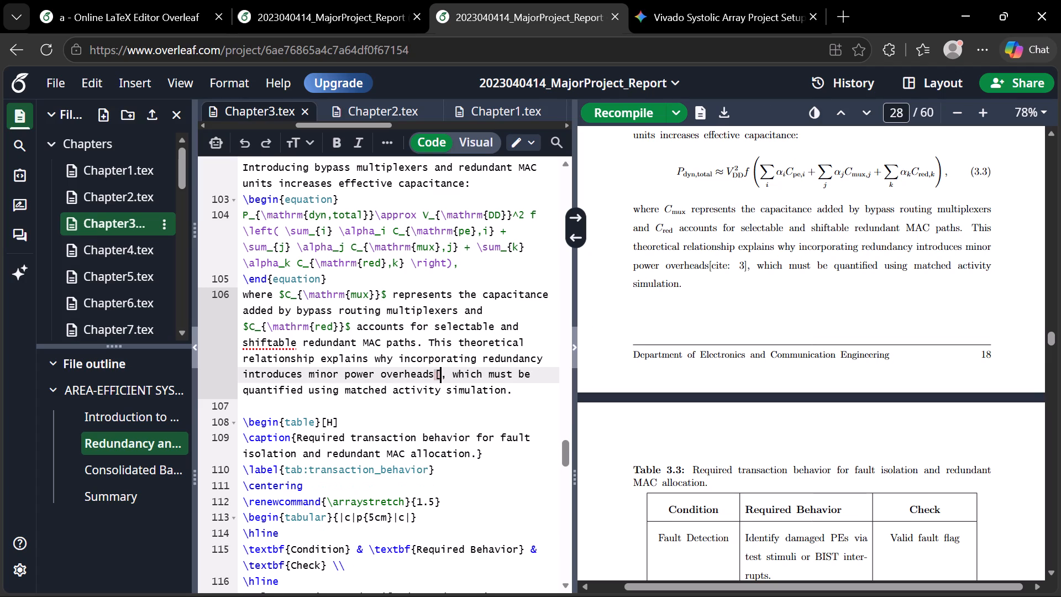
pyautogui.press('BackSpace')
# Check the compiled pages from Equation 3.3 to the start of Chapter 4 for remaining "[cite: 3]" markers.
pyautogui.scroll(2, 785, 322)
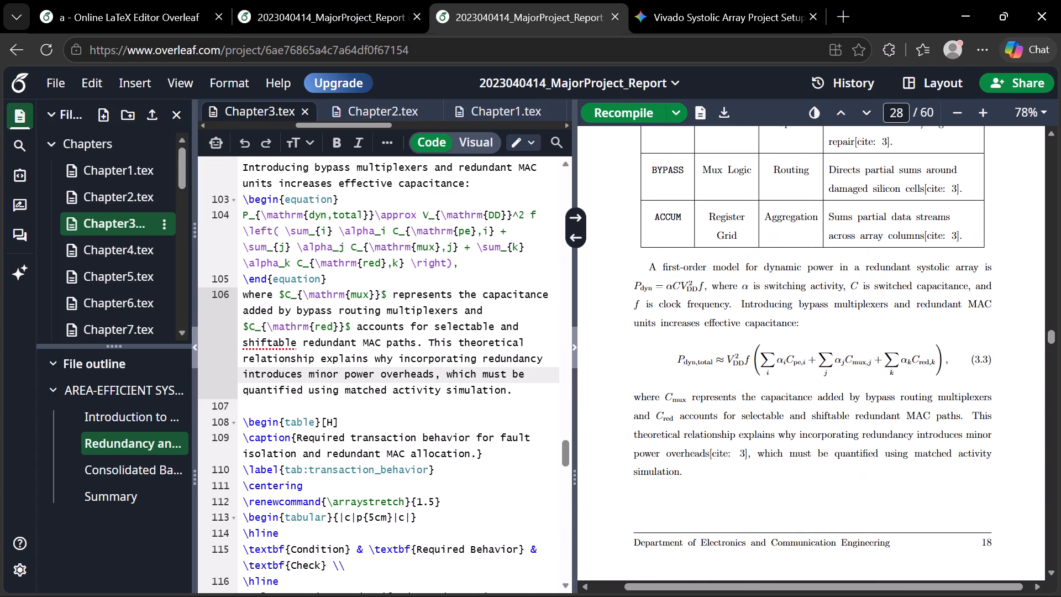
pyautogui.scroll(-6, 785, 322)
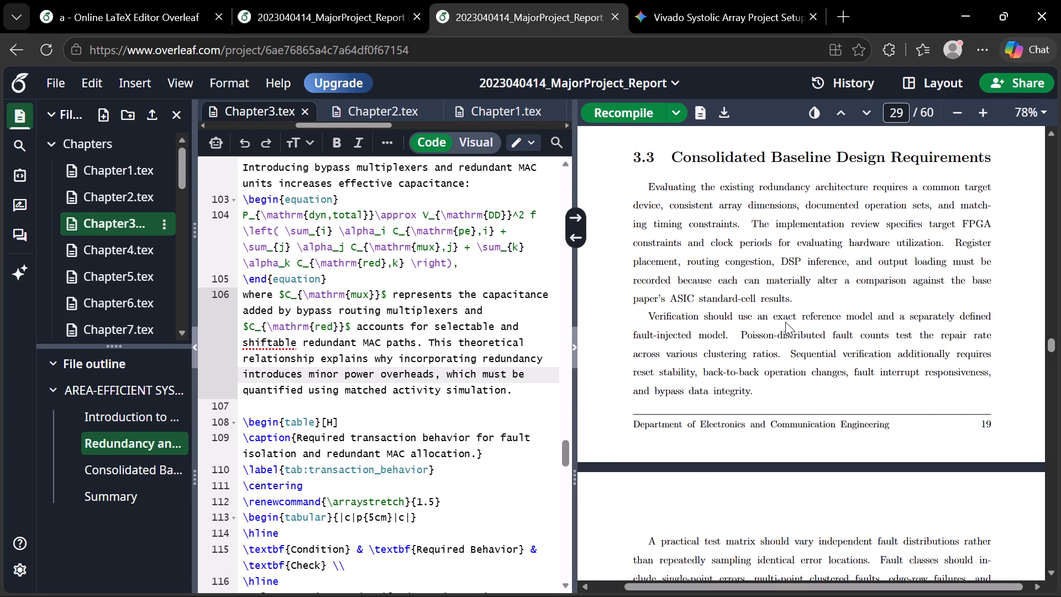
pyautogui.scroll(-7, 785, 322)
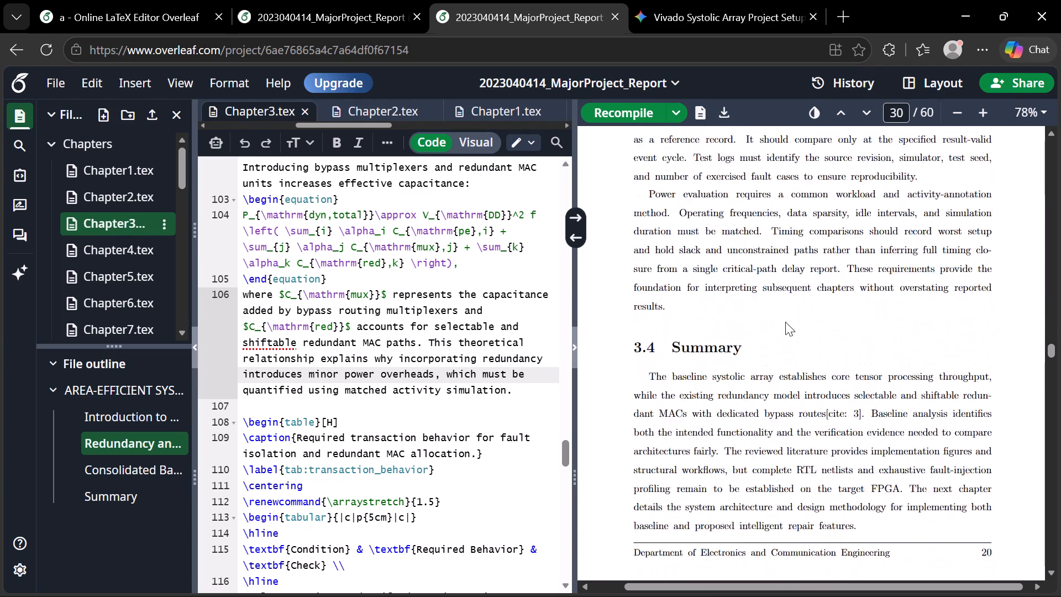
pyautogui.scroll(-4, 785, 322)
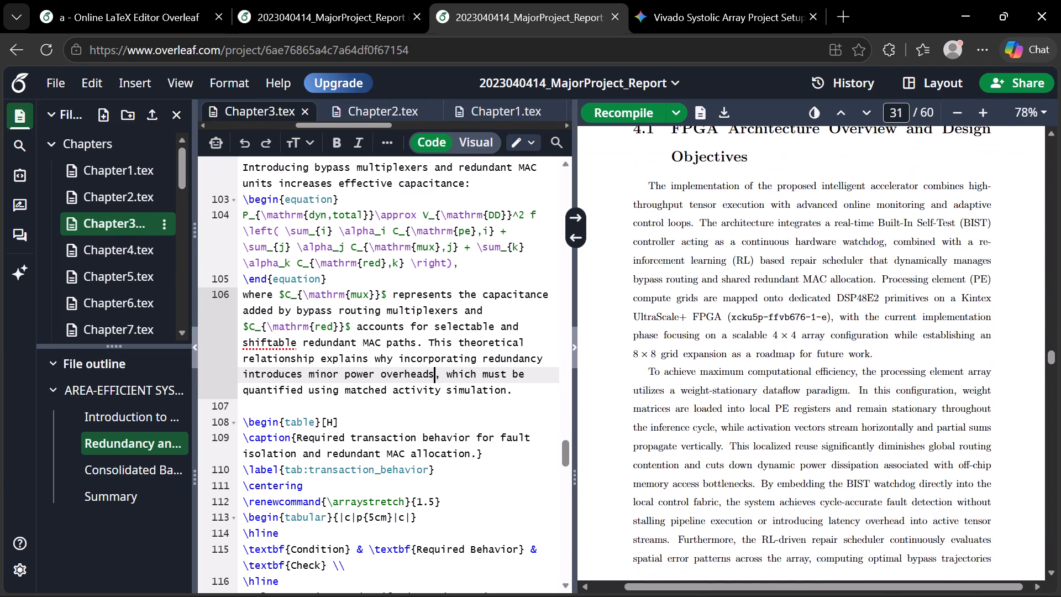
pyautogui.scroll(-1, 785, 322)
pyautogui.scroll(4, 785, 322)
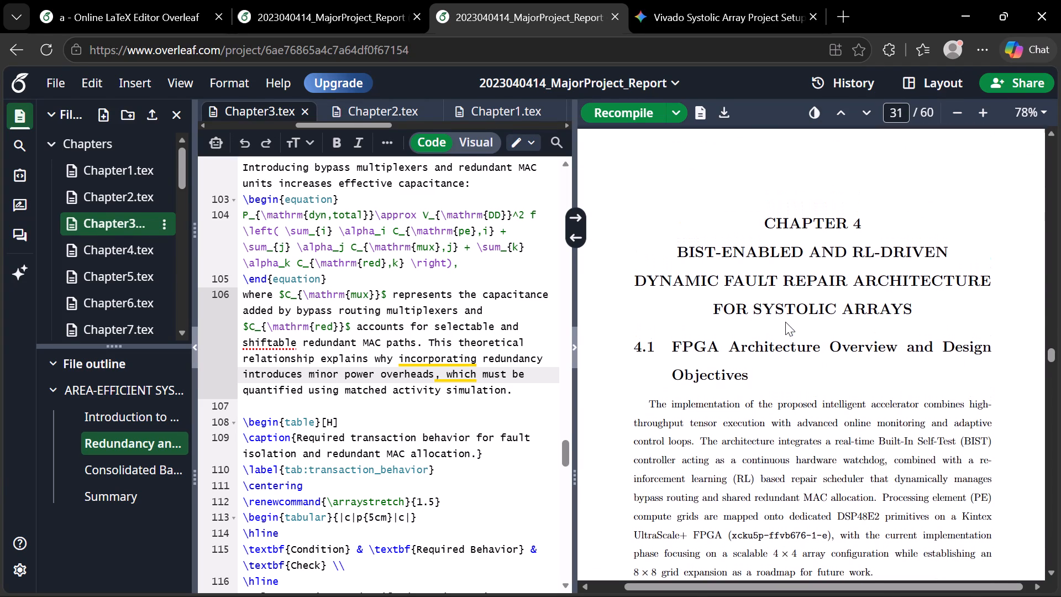
pyautogui.scroll(9, 785, 322)
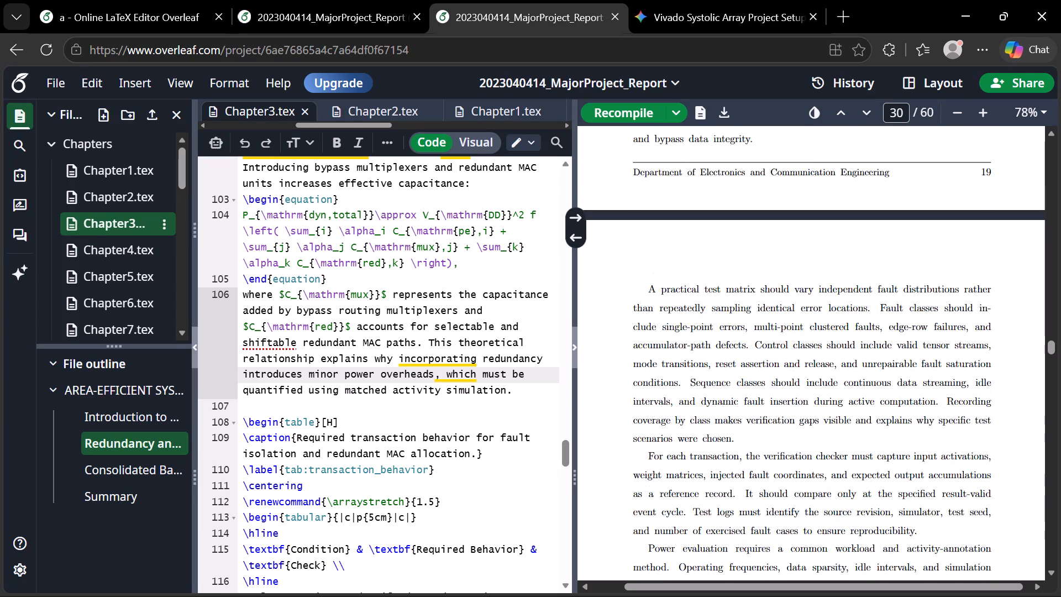
pyautogui.scroll(7, 785, 322)
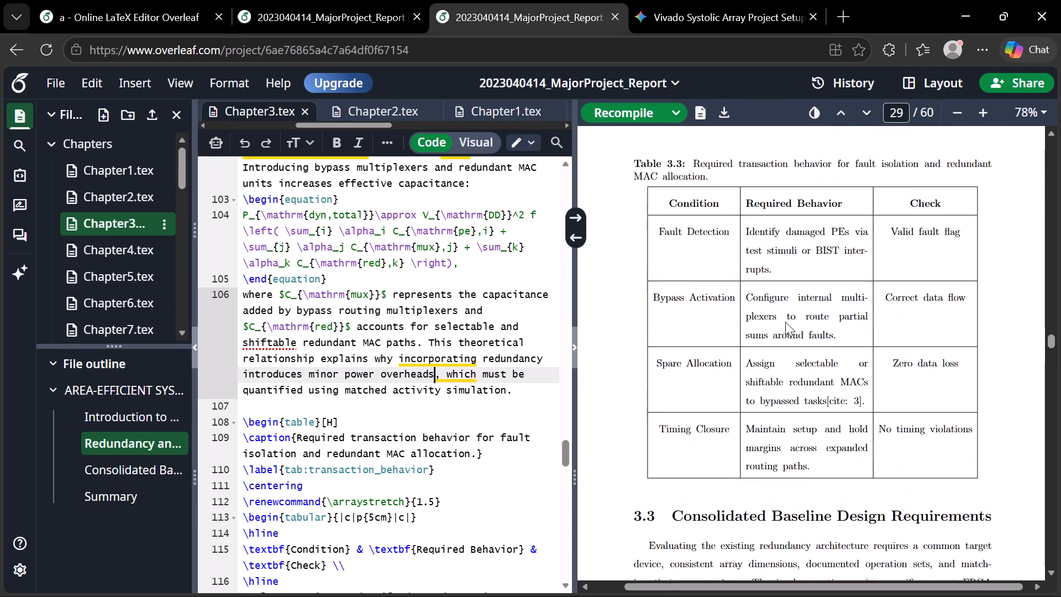
pyautogui.scroll(4, 785, 322)
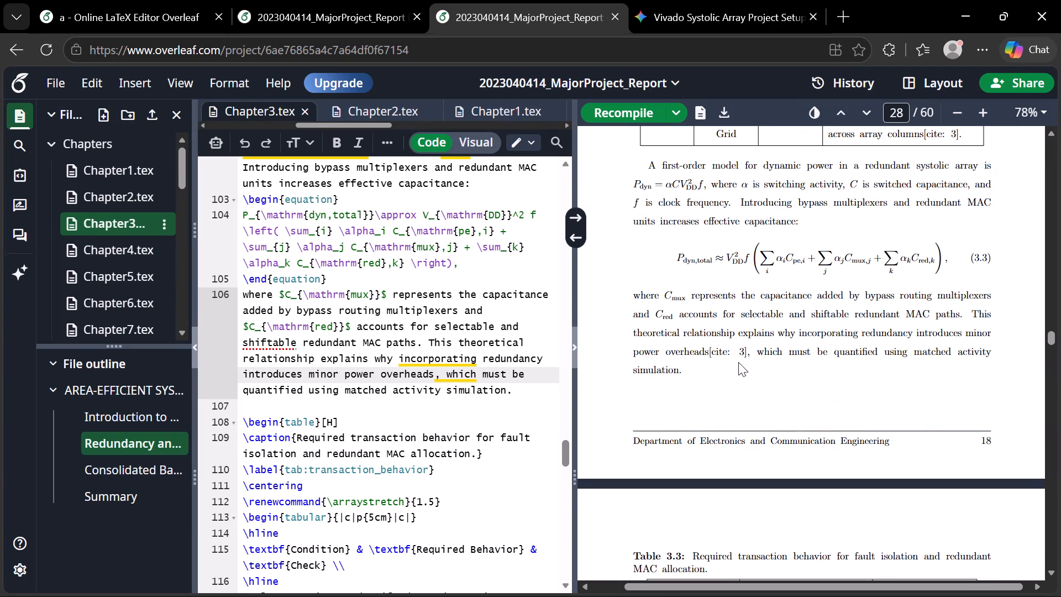
# Locate the source of the "power overheads" sentence below Equation 3.3 again and recompile the report.
pyautogui.doubleClick(742, 351)
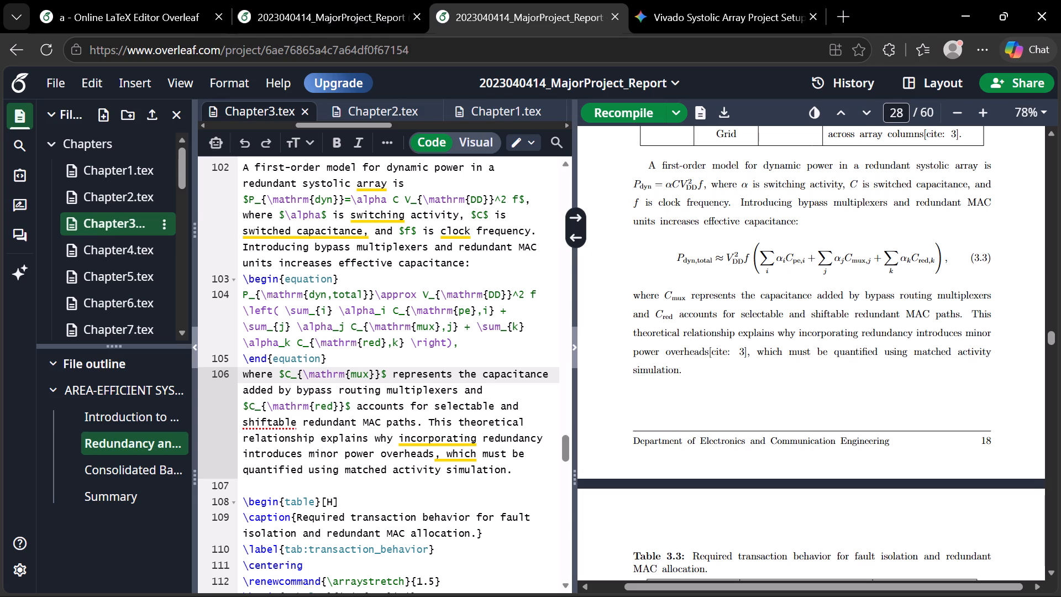
pyautogui.scroll(-1, 396, 406)
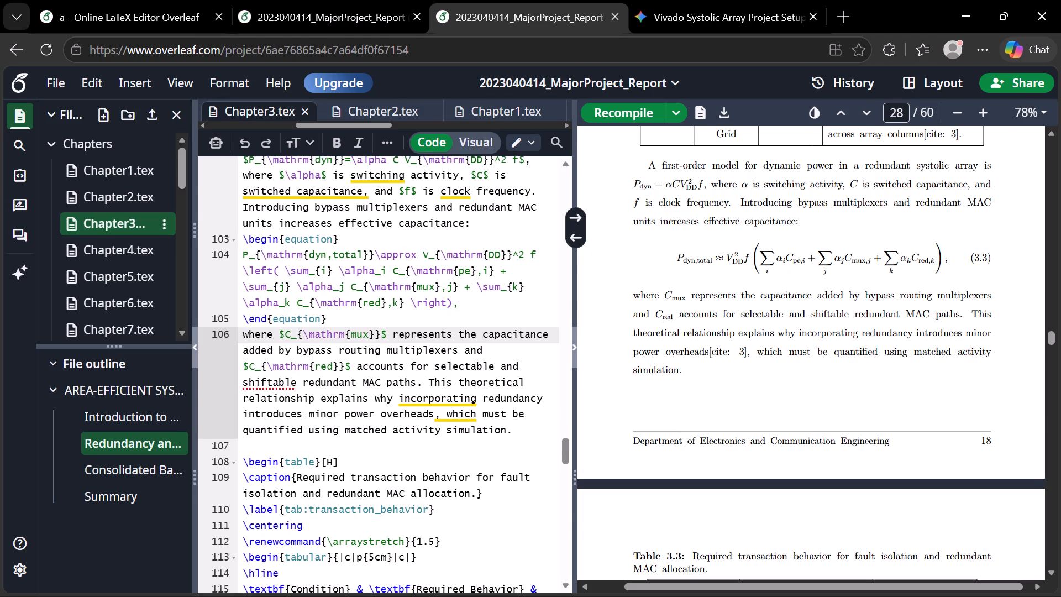
pyautogui.scroll(2, 396, 406)
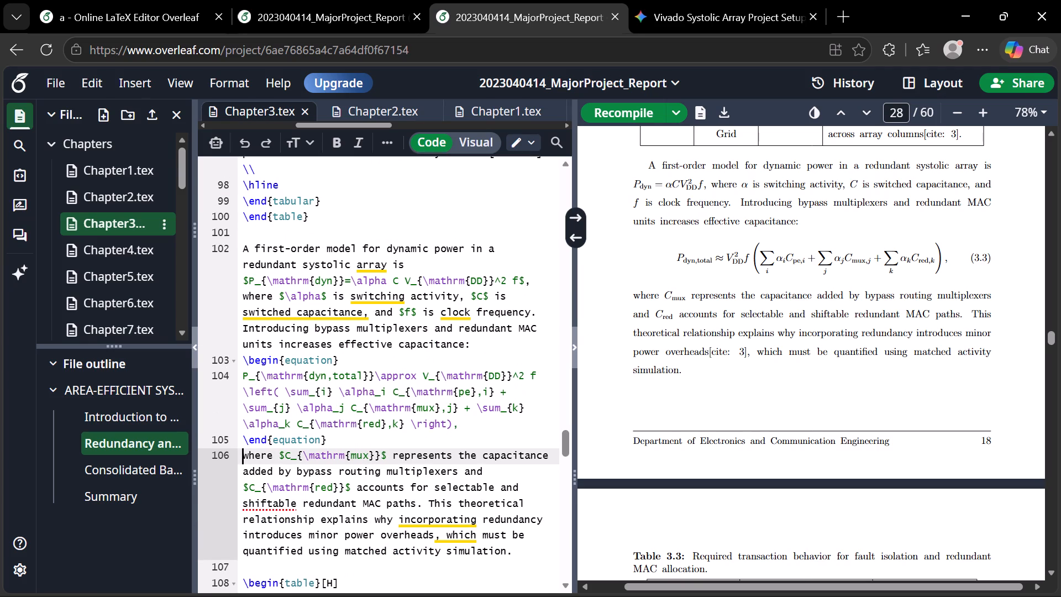
pyautogui.doubleClick(707, 352)
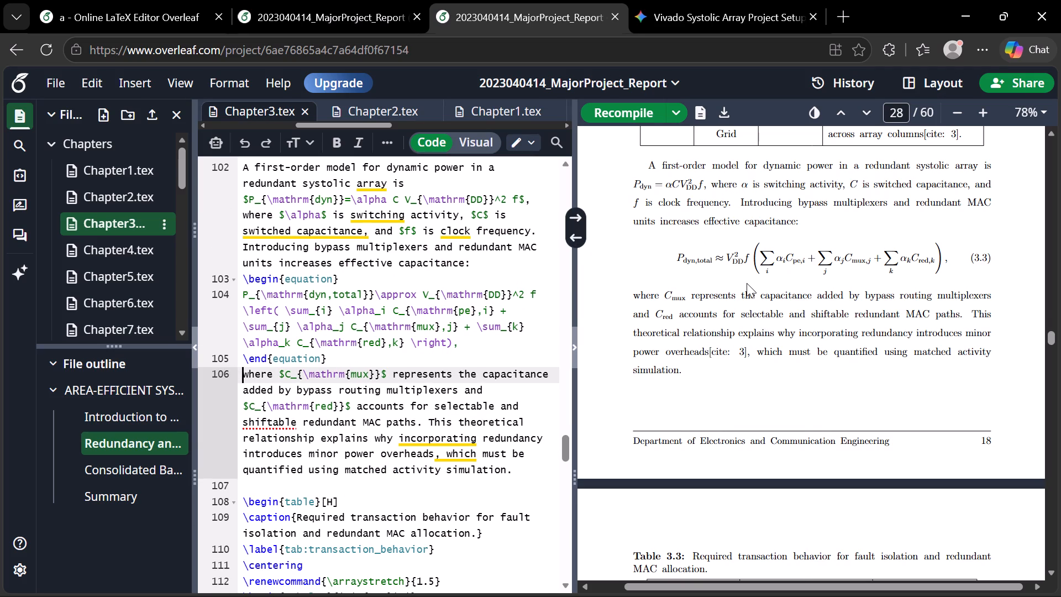
pyautogui.click(628, 109)
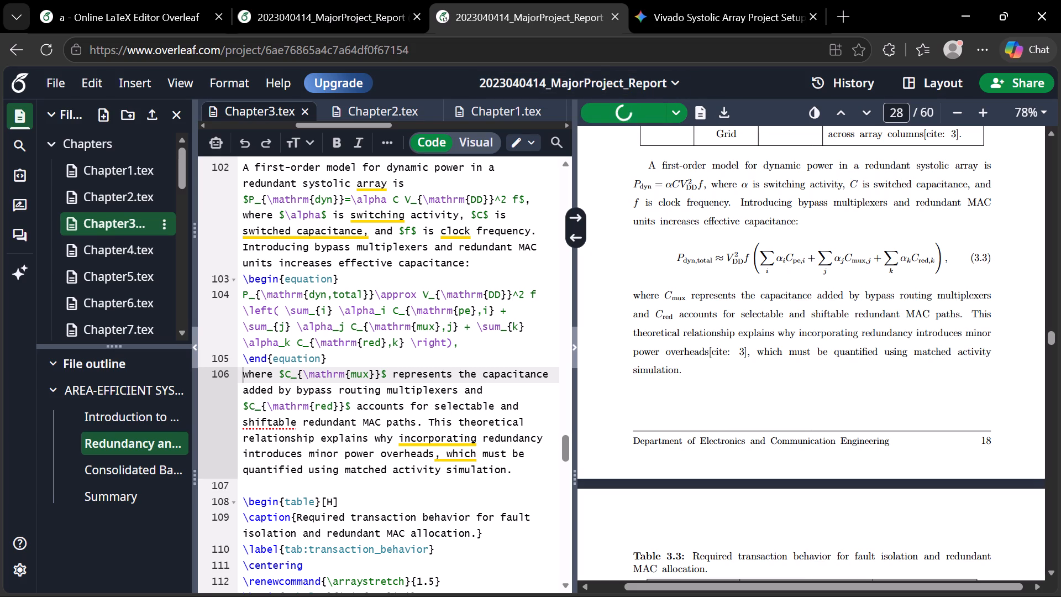
# Review the recompiled pages from Table 3.3 into Chapter 4 and back to Section 3.1 for leftover "[cite: 3]" markers.
pyautogui.scroll(-5, 832, 345)
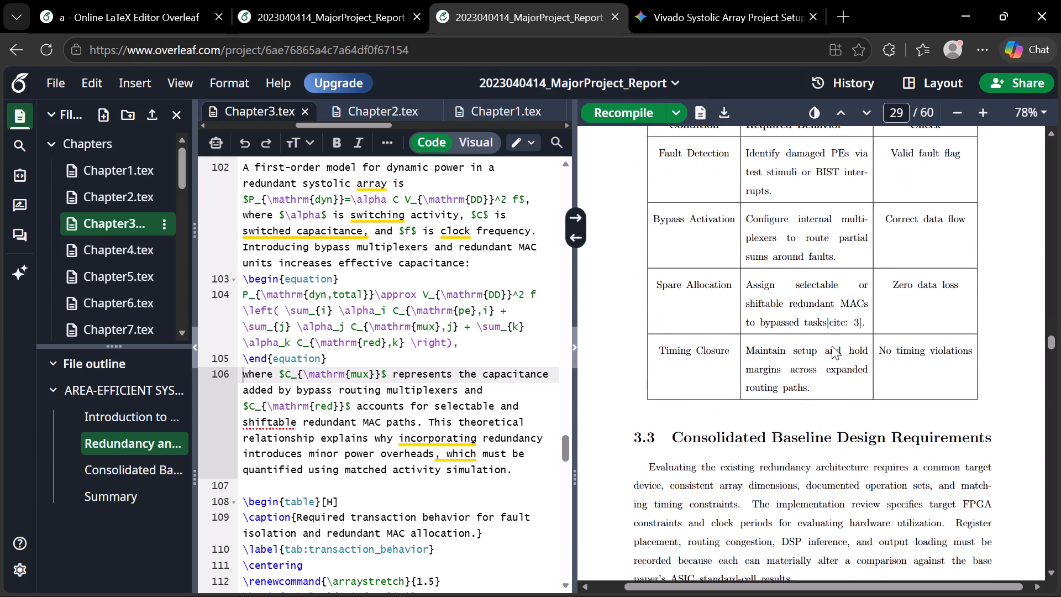
pyautogui.scroll(-3, 832, 345)
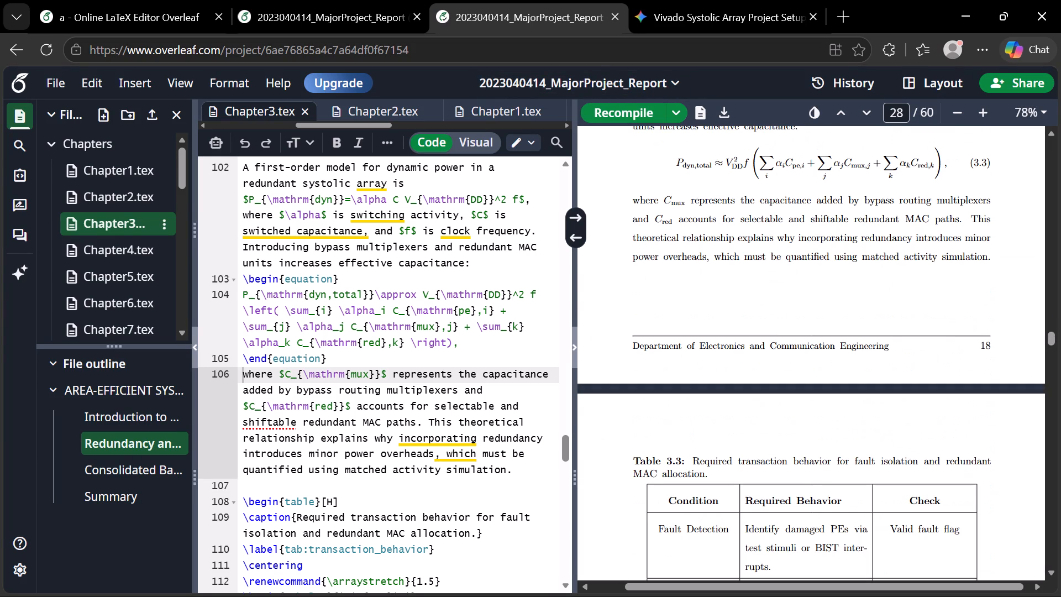
pyautogui.scroll(-6, 832, 345)
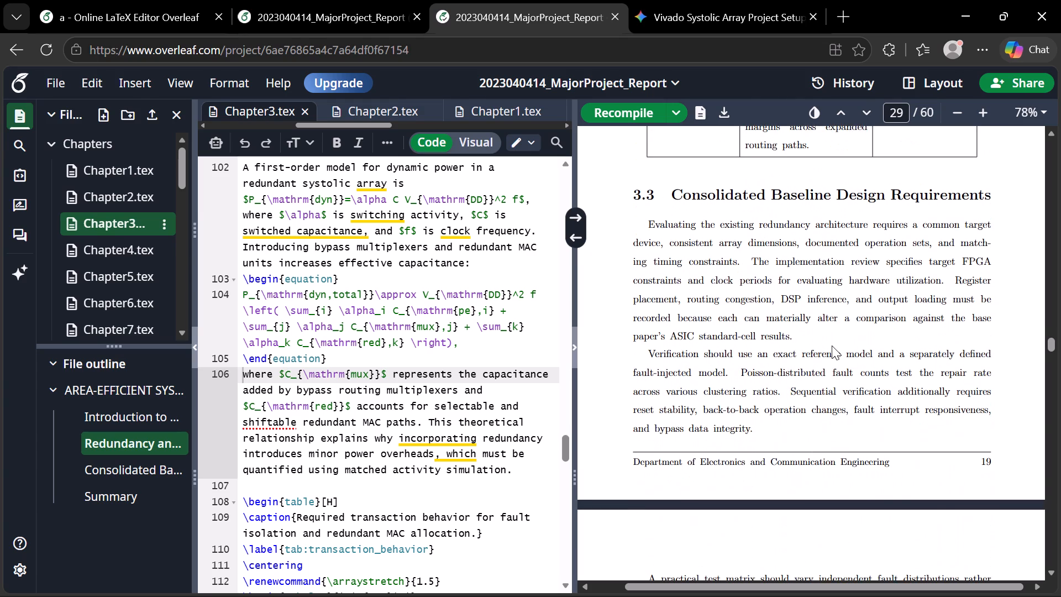
pyautogui.scroll(-8, 832, 345)
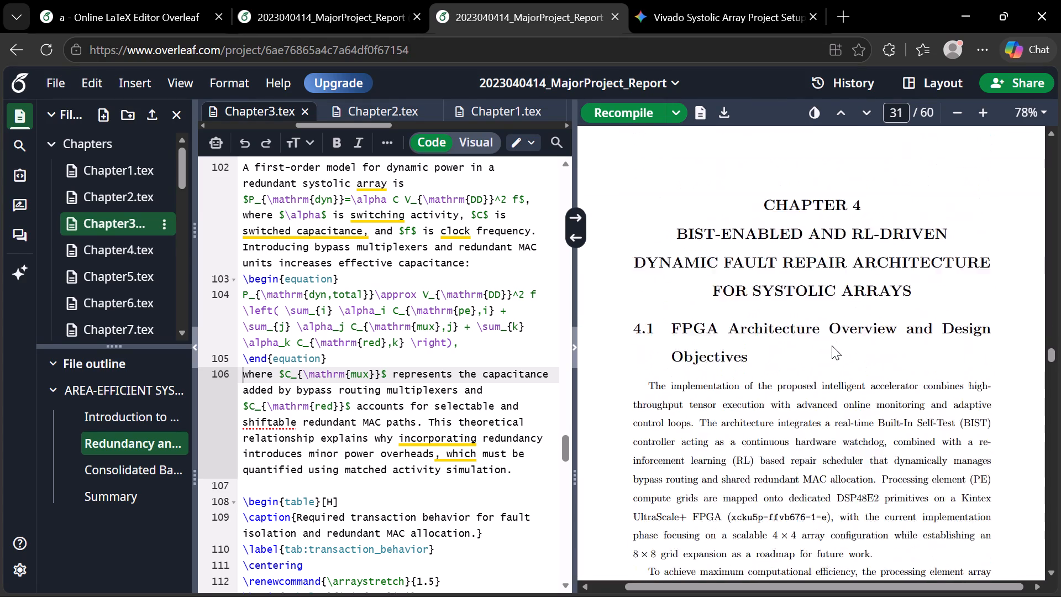
pyautogui.scroll(-4, 832, 345)
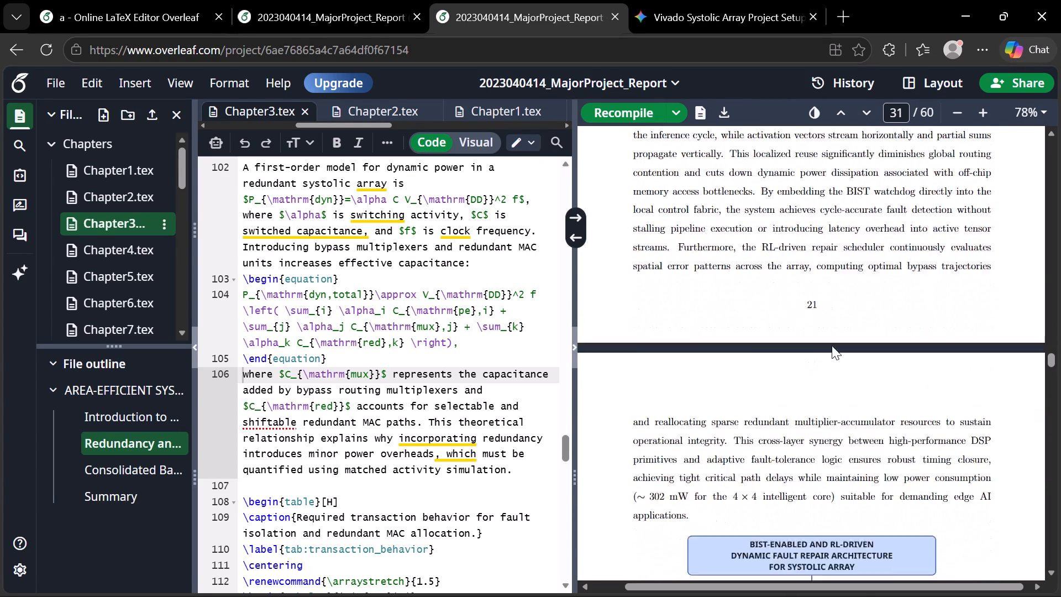
pyautogui.scroll(-1, 832, 345)
pyautogui.scroll(6, 832, 345)
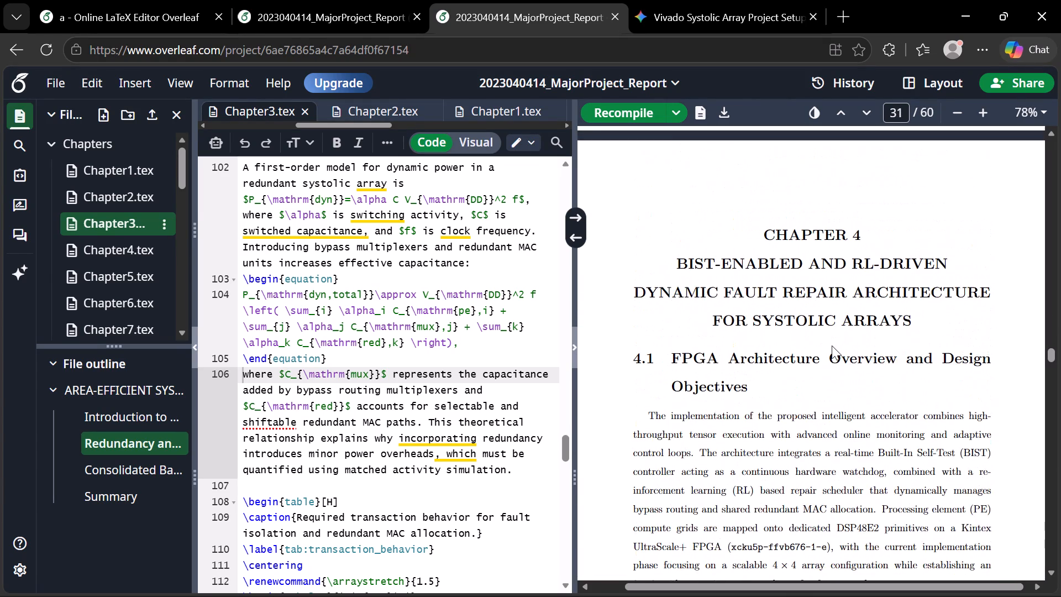
pyautogui.scroll(8, 832, 345)
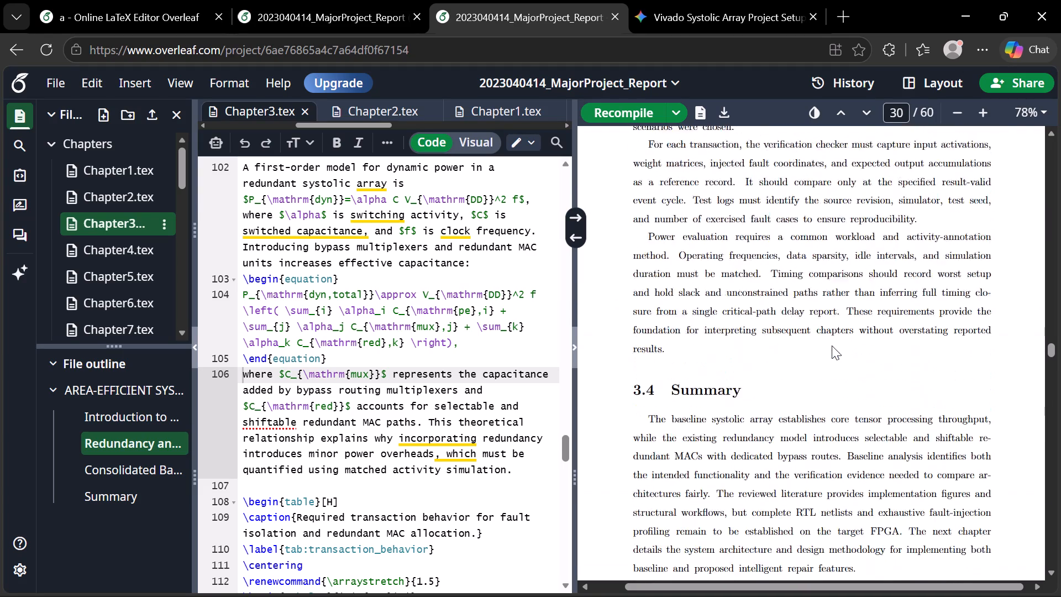
pyautogui.scroll(6, 832, 345)
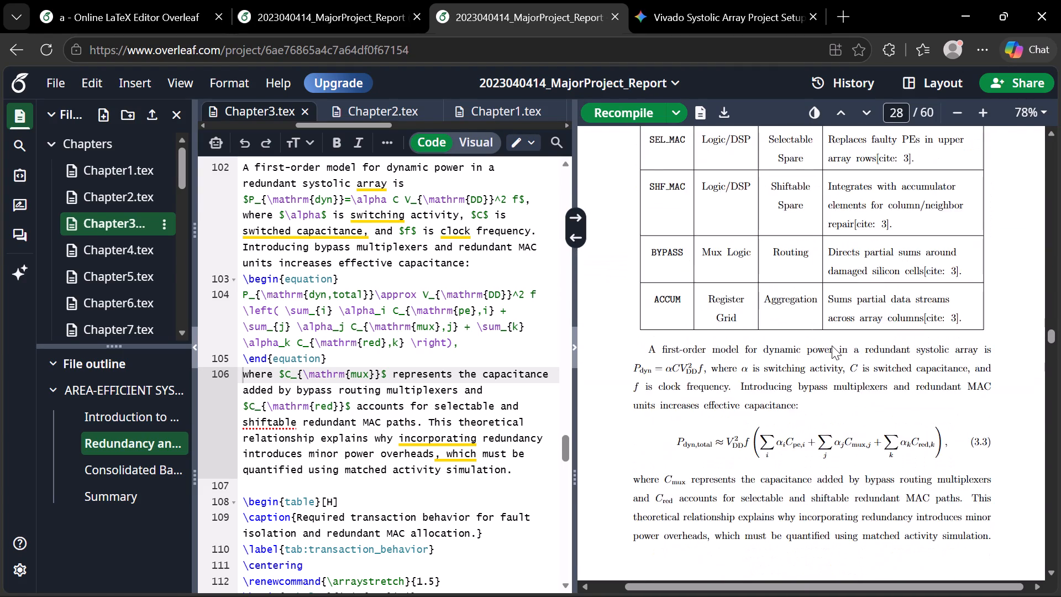
pyautogui.scroll(7, 832, 345)
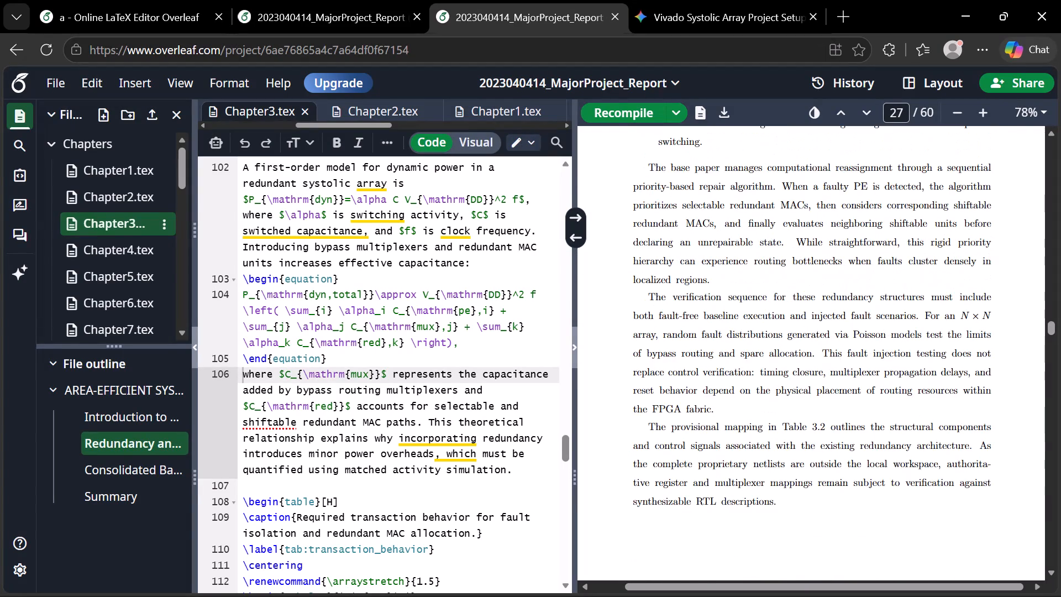
pyautogui.scroll(4, 832, 345)
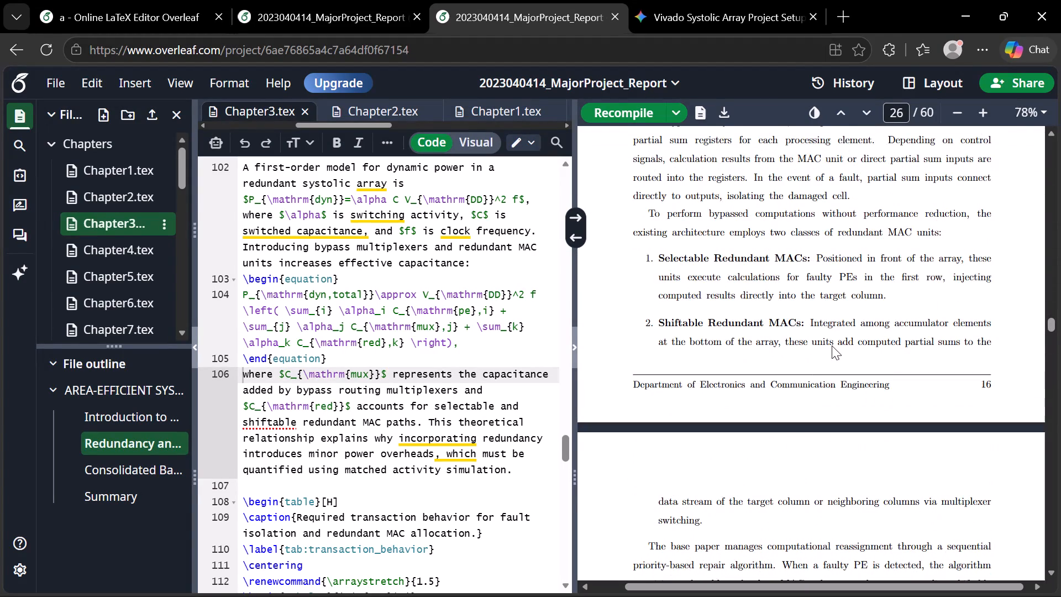
pyautogui.scroll(3, 832, 345)
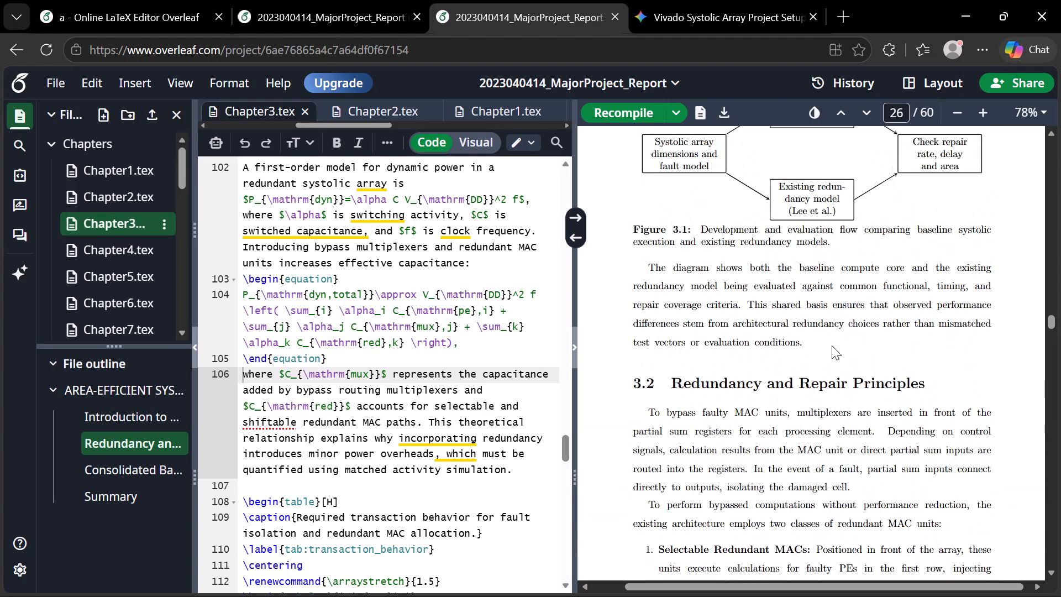
pyautogui.scroll(8, 832, 345)
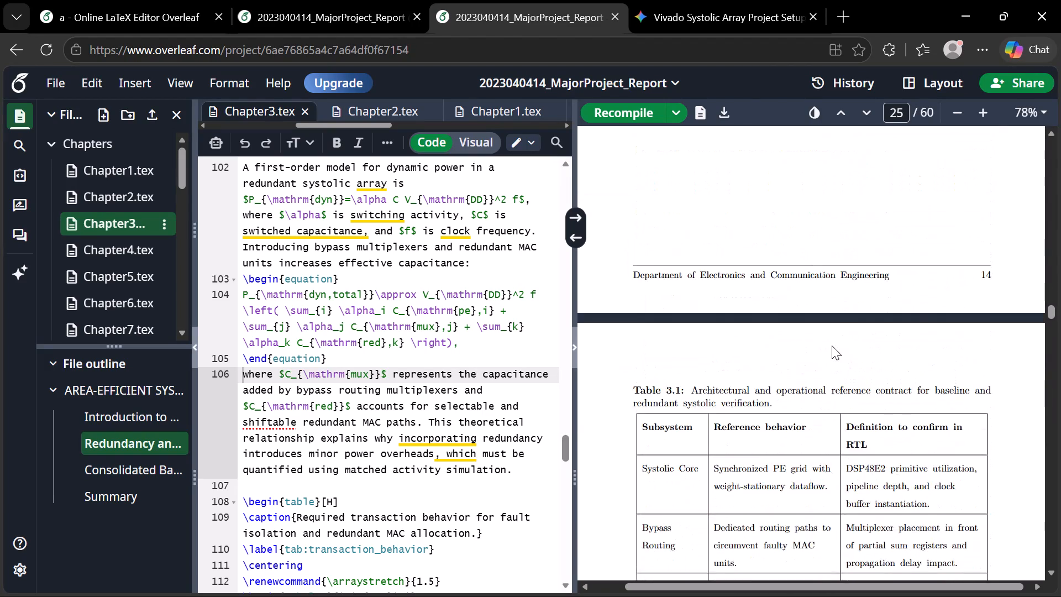
pyautogui.scroll(7, 832, 345)
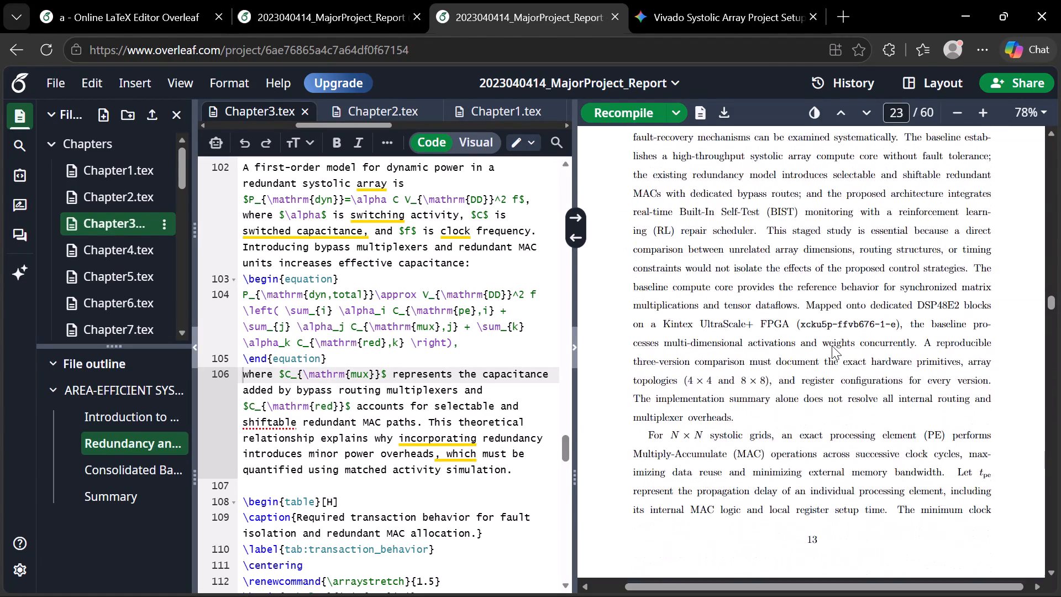
pyautogui.scroll(2, 832, 345)
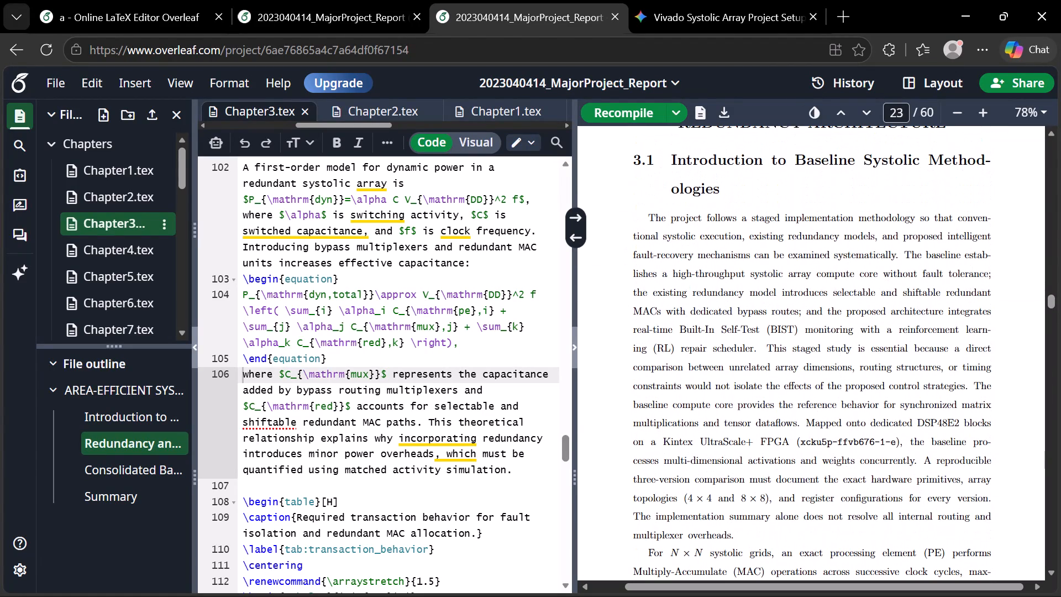
# Merge the "This scale-specific design" paragraph of Section 2.3 into the preceding paragraph, separated by a space.
pyautogui.scroll(6, 832, 345)
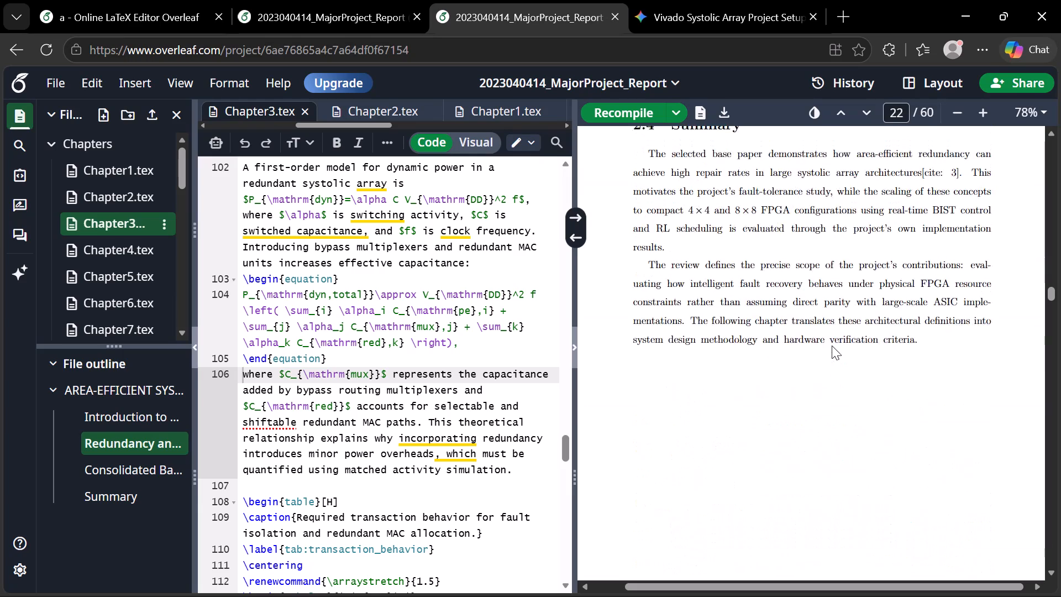
pyautogui.scroll(2, 832, 345)
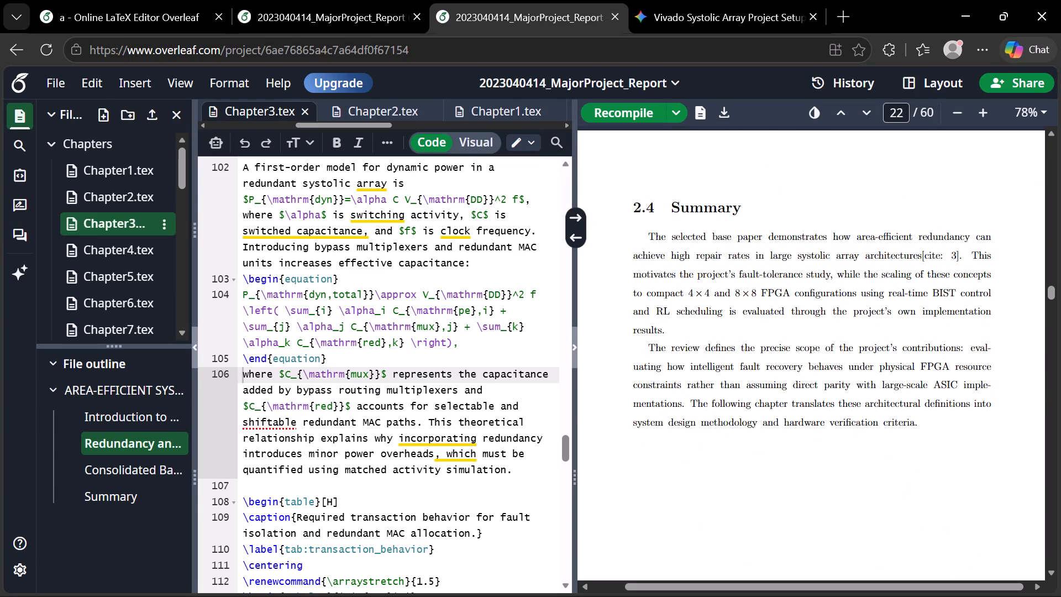
pyautogui.scroll(8, 679, 341)
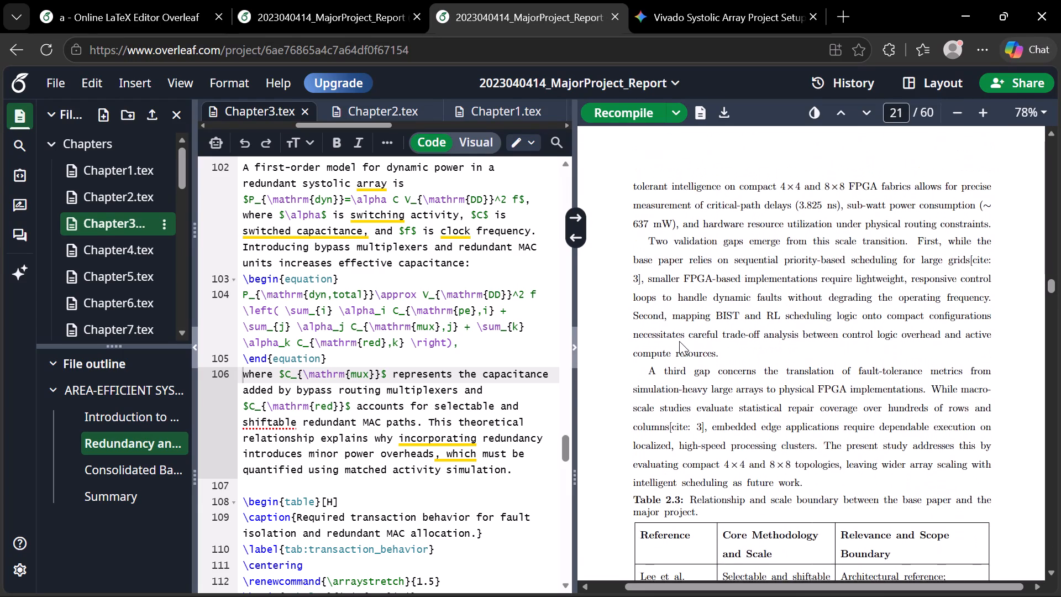
pyautogui.scroll(2, 679, 341)
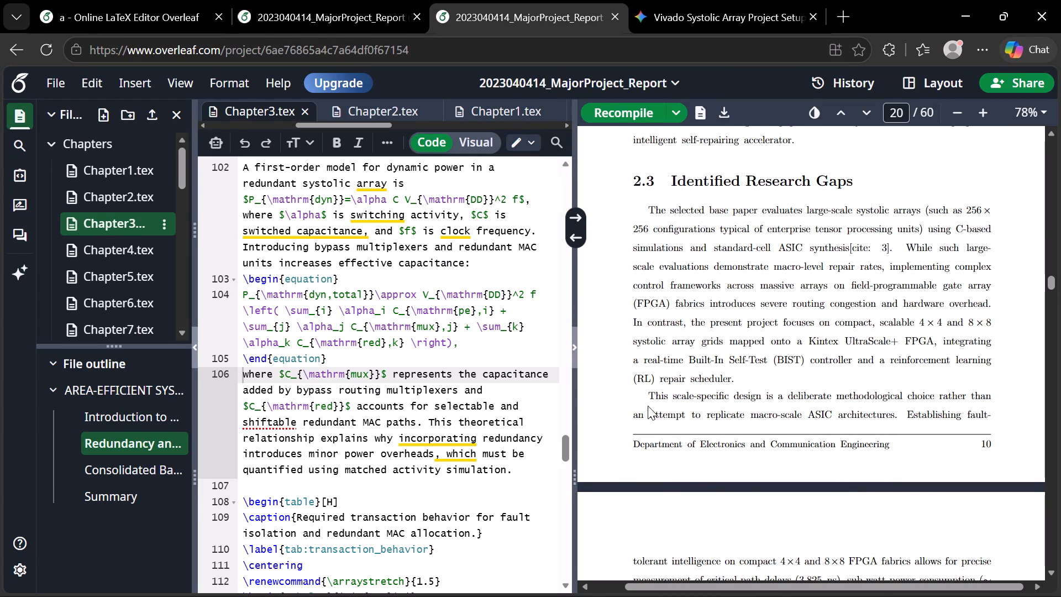
pyautogui.doubleClick(649, 396)
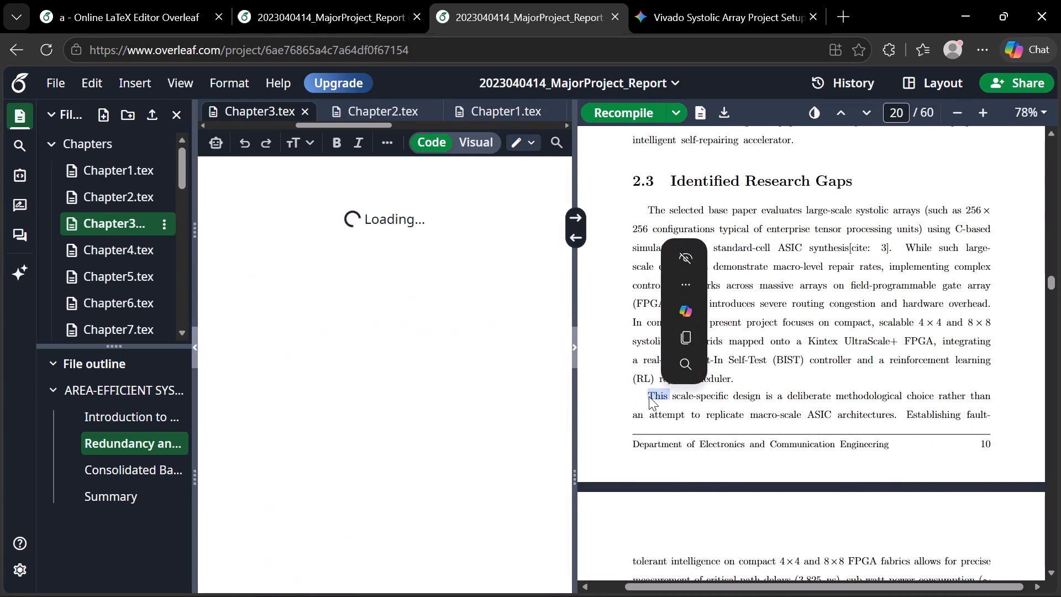
pyautogui.press('Left')
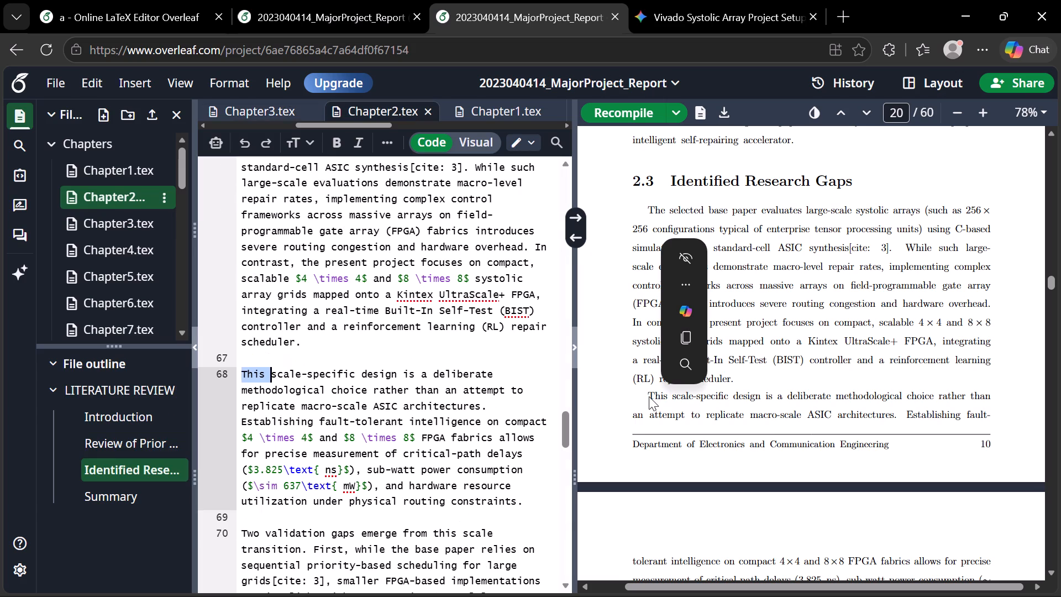
pyautogui.press('Left')
pyautogui.press('Left')
pyautogui.press('Left')
pyautogui.press('Left')
pyautogui.press('Left')
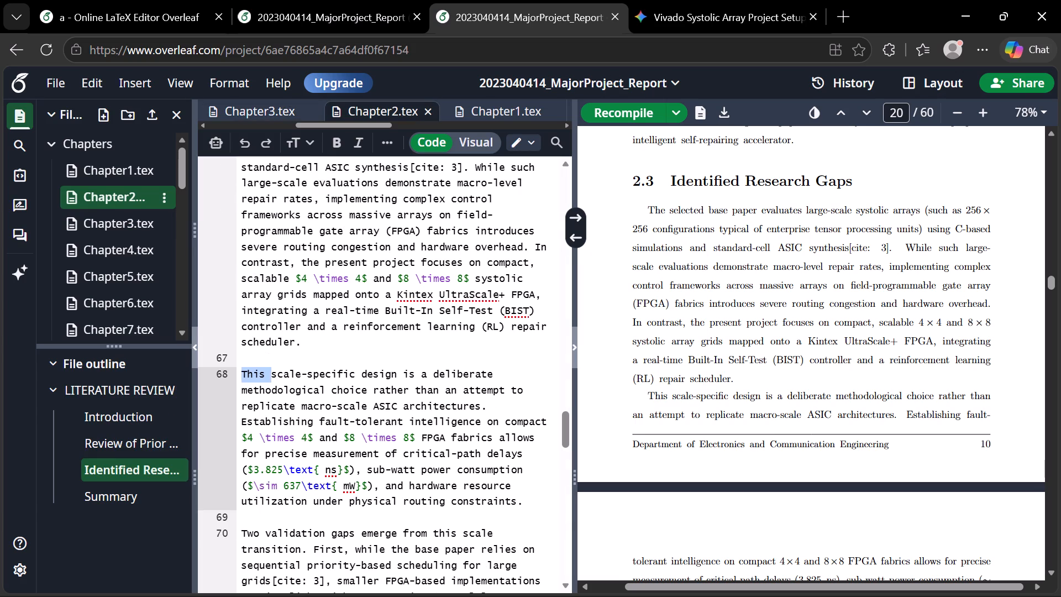
pyautogui.click(240, 373)
pyautogui.press('BackSpace')
pyautogui.press('BackSpace')
pyautogui.press('space')
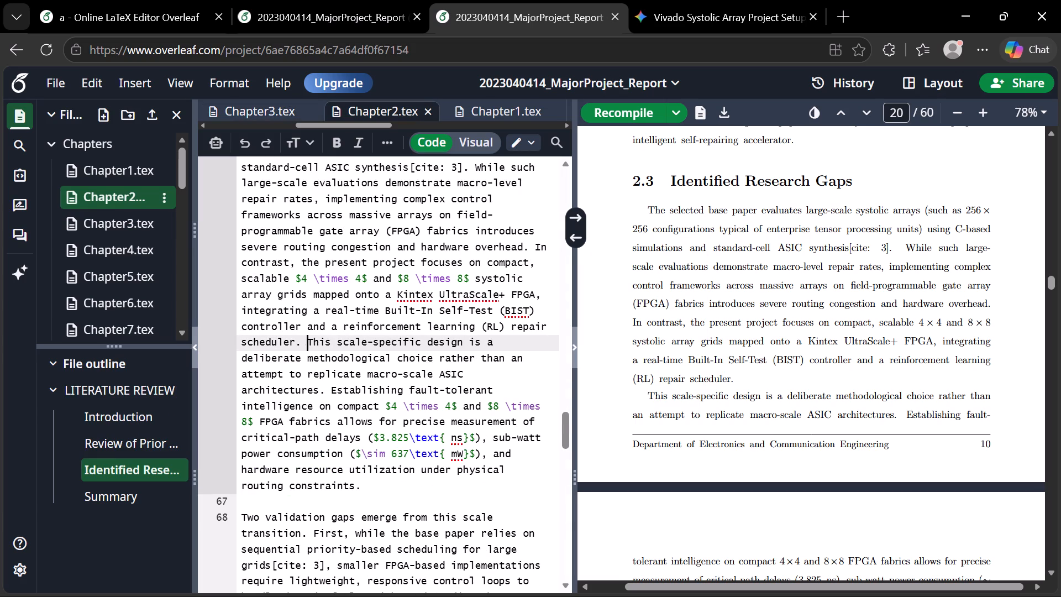
# Delete the "[cite: 3]" marker after "hundreds of rows and columns" in the "A third gap" paragraph of Section 2.3.
pyautogui.scroll(-3, 804, 350)
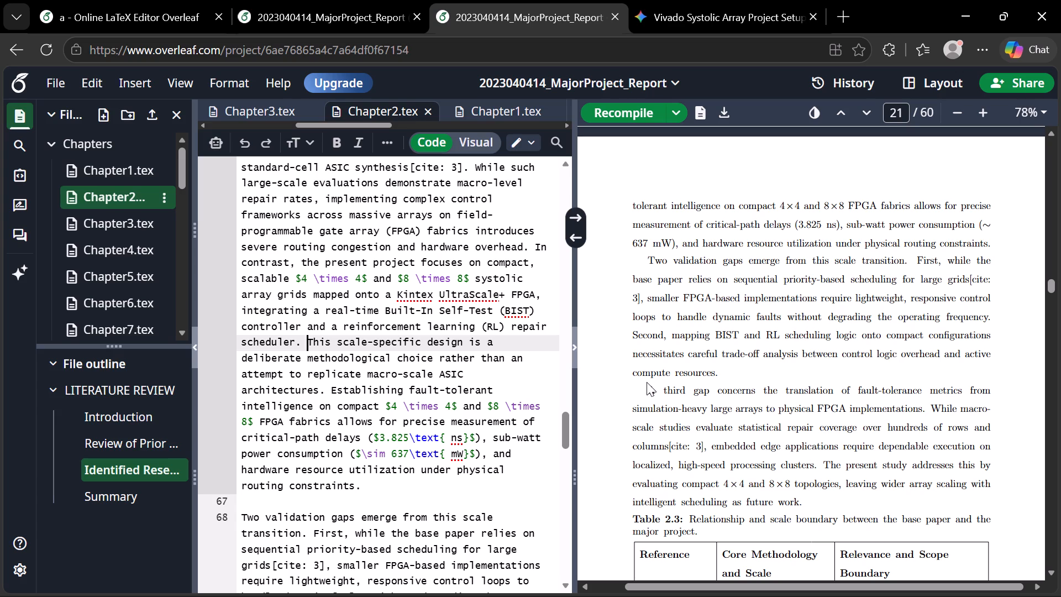
pyautogui.doubleClick(703, 448)
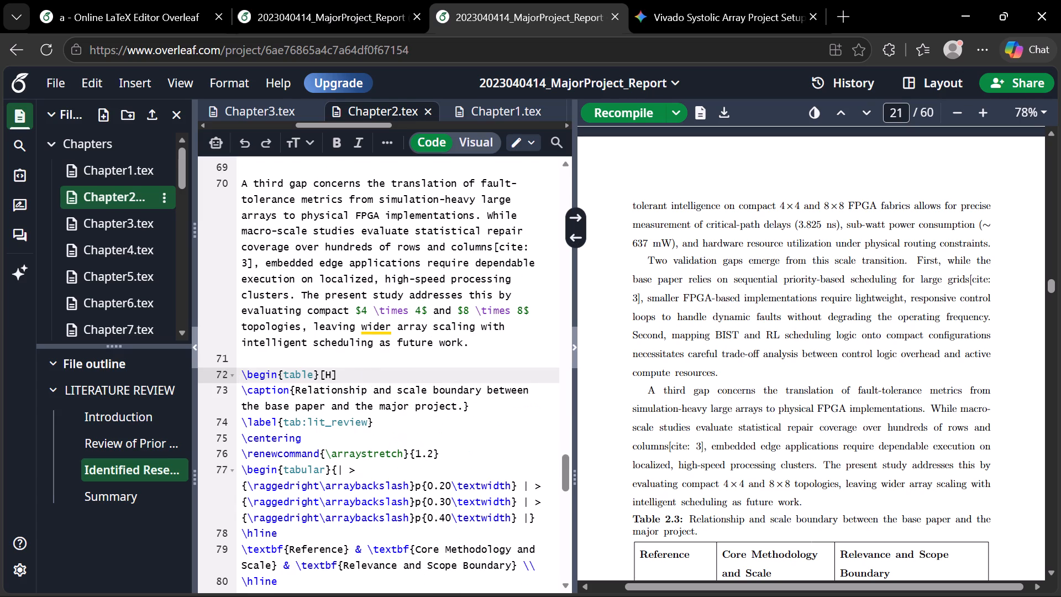
pyautogui.click(253, 263)
pyautogui.press('BackSpace')
pyautogui.press('BackSpace')
pyautogui.press('BackSpace')
pyautogui.press('BackSpace')
pyautogui.press('BackSpace')
pyautogui.press('BackSpace')
pyautogui.press('BackSpace')
pyautogui.press('BackSpace')
pyautogui.press('BackSpace')
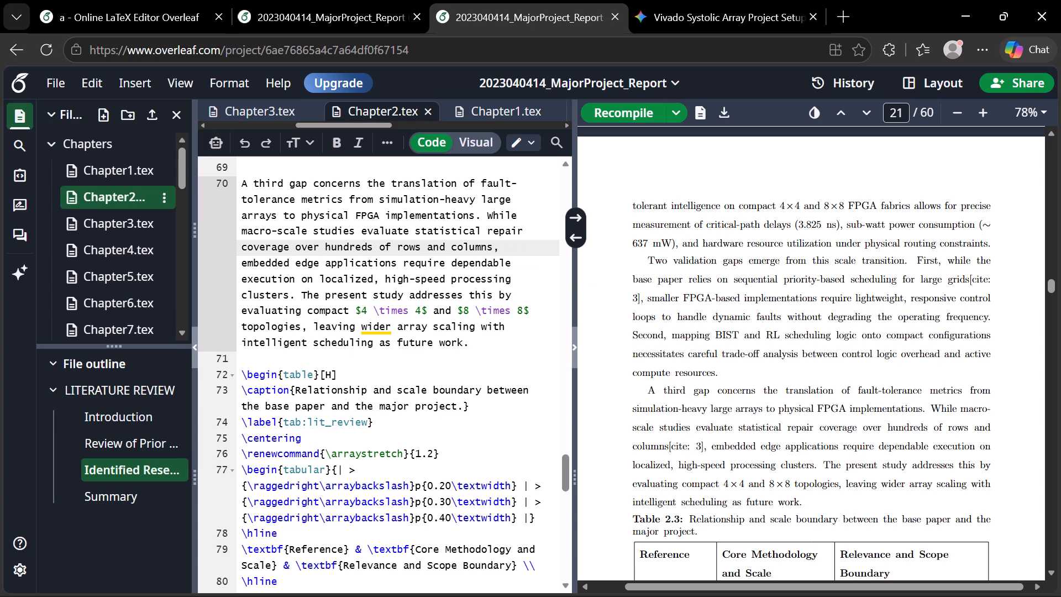
# Delete the "[cite: 3]" marker after "large grids" in the "Two validation gaps" paragraph.
pyautogui.scroll(1, 496, 246)
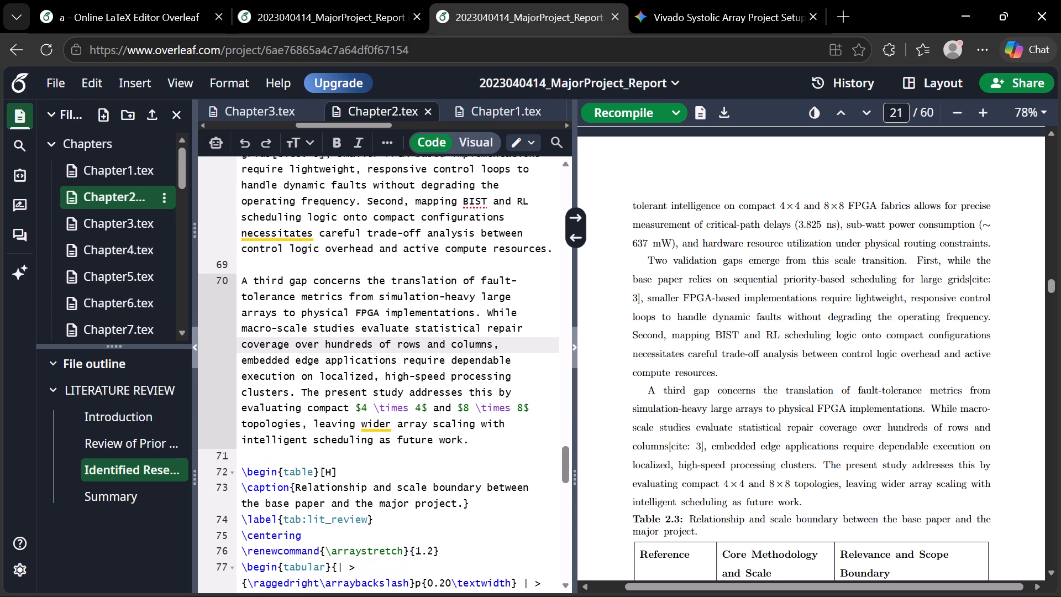
pyautogui.scroll(2, 496, 246)
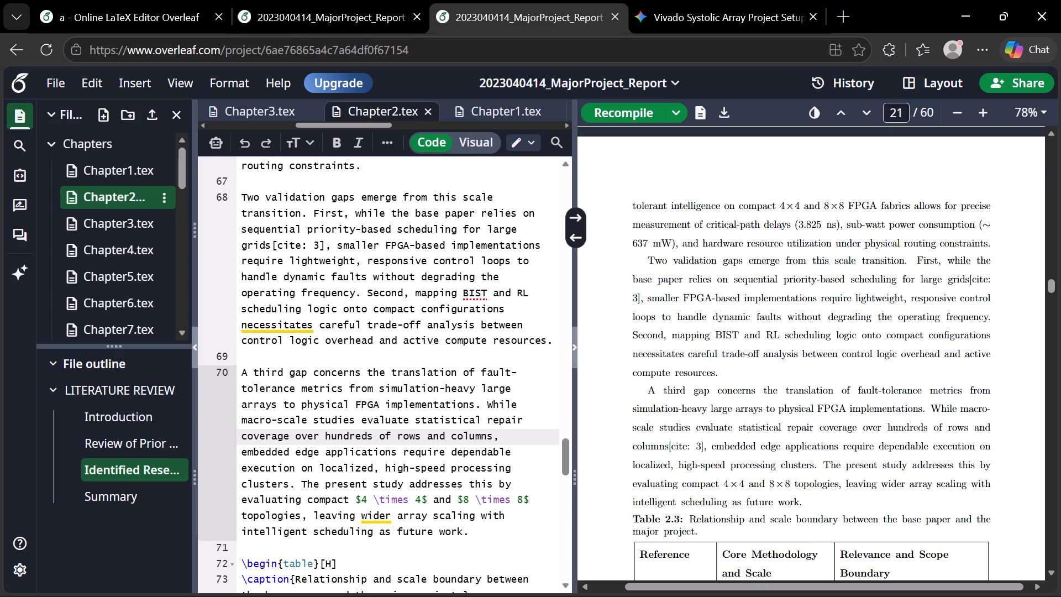
pyautogui.click(326, 252)
pyautogui.press('BackSpace')
pyautogui.press('BackSpace')
pyautogui.press('BackSpace')
pyautogui.press('BackSpace')
pyautogui.press('BackSpace')
pyautogui.press('BackSpace')
pyautogui.press('BackSpace')
pyautogui.press('BackSpace')
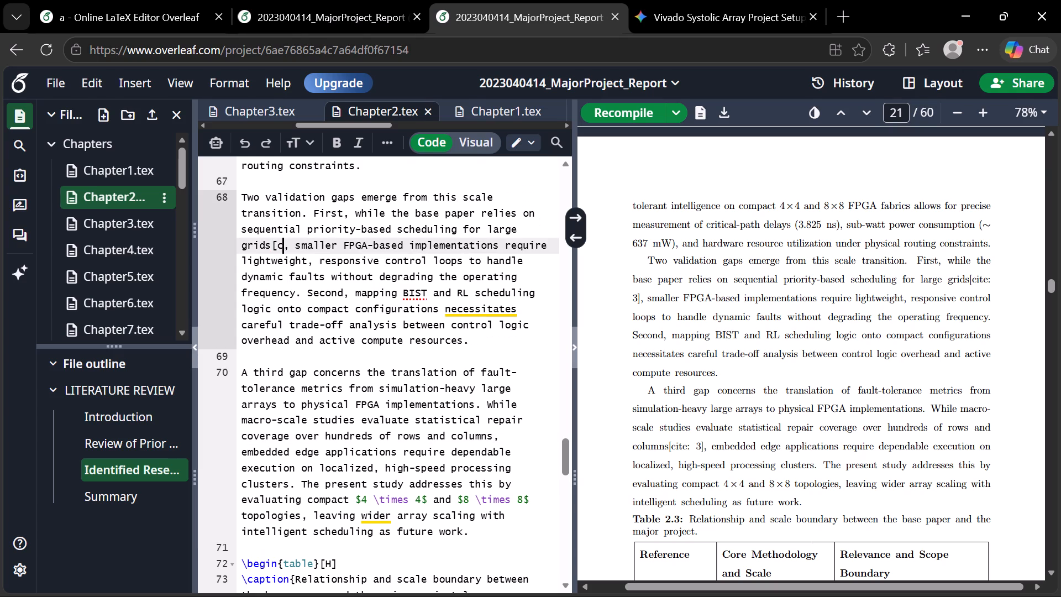
pyautogui.press('BackSpace')
# Delete the "[cite: 3]" marker after "standard-cell ASIC synthesis" in the first paragraph of Section 2.3 and recompile the report.
pyautogui.scroll(2, 802, 307)
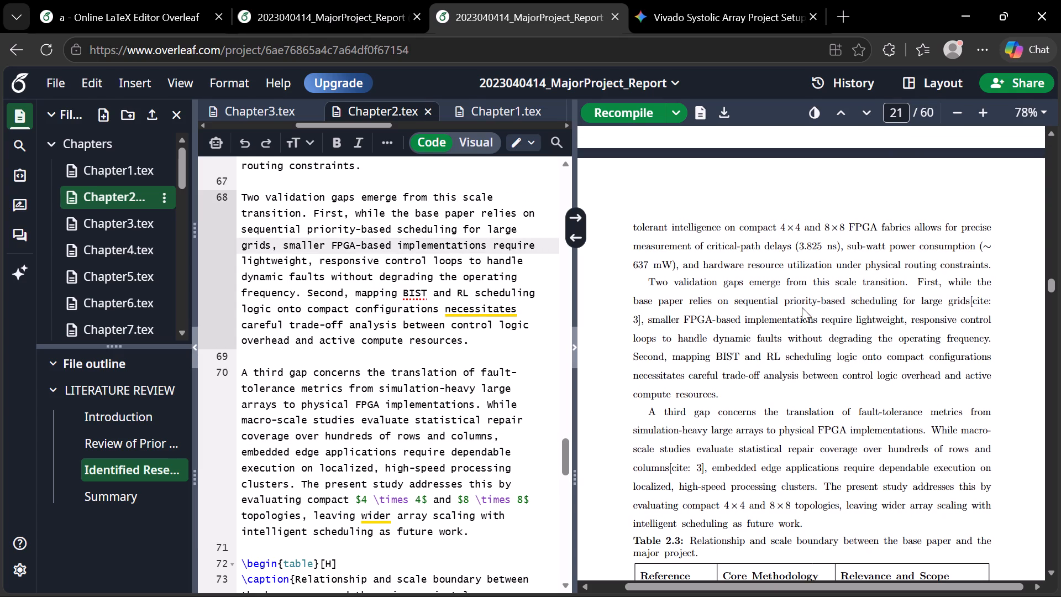
pyautogui.scroll(2, 802, 307)
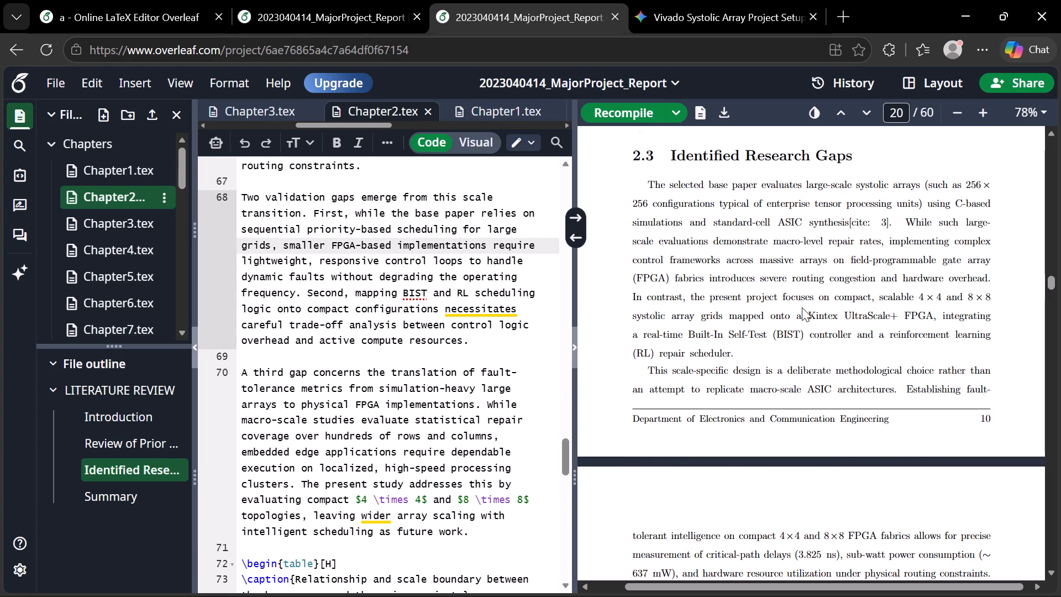
pyautogui.doubleClick(871, 225)
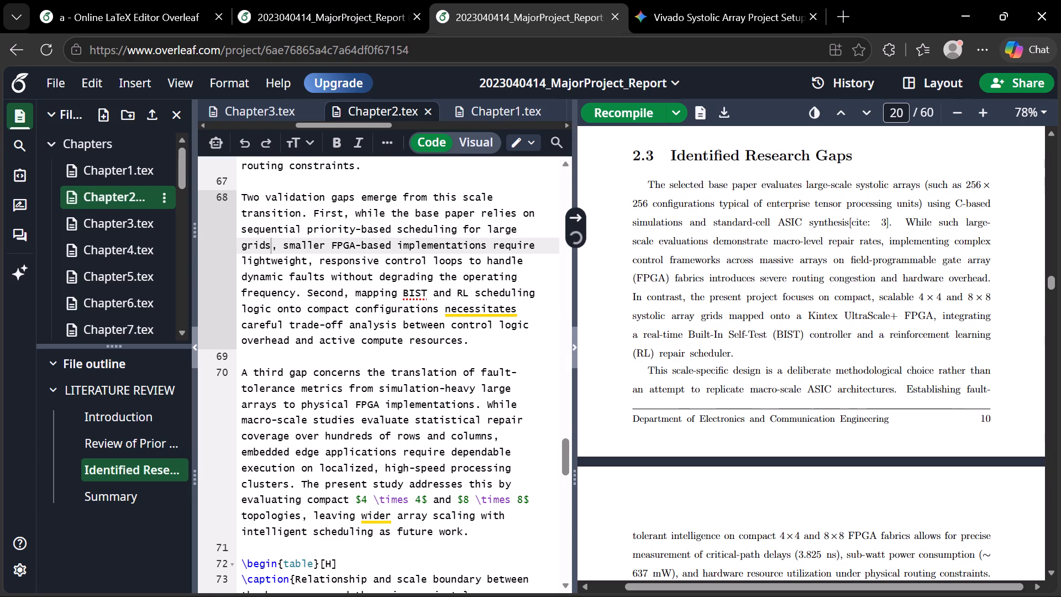
pyautogui.scroll(2, 433, 249)
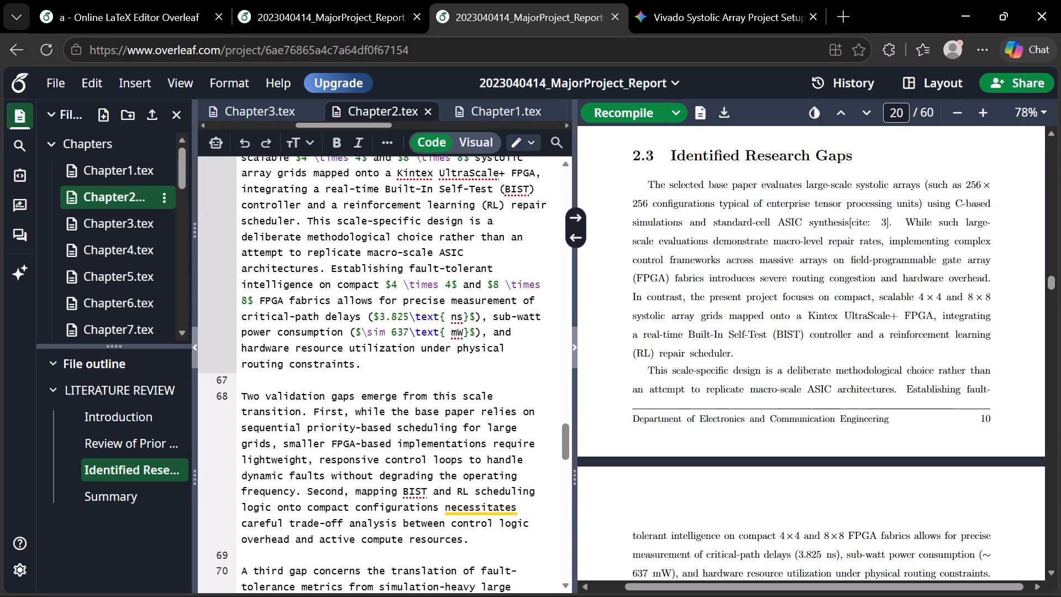
pyautogui.scroll(2, 433, 249)
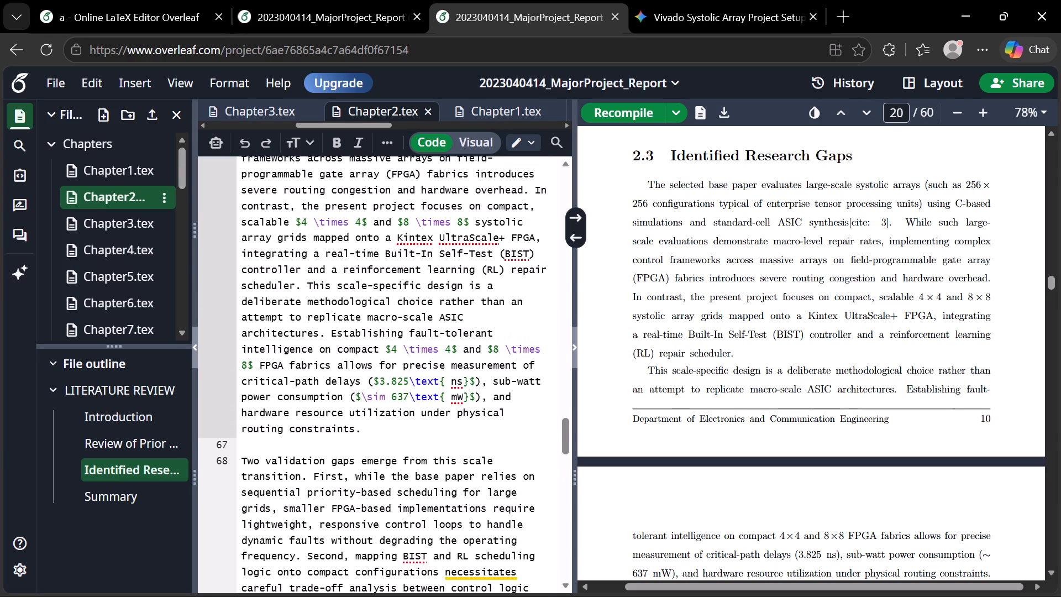
pyautogui.scroll(2, 433, 249)
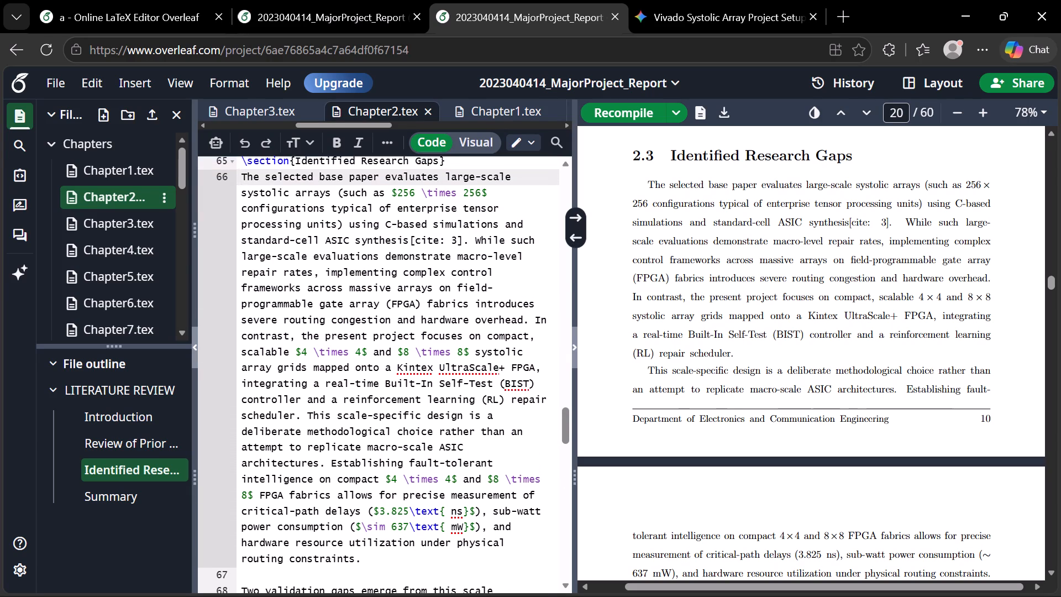
pyautogui.click(461, 240)
pyautogui.press('BackSpace')
pyautogui.press('BackSpace')
pyautogui.press('BackSpace')
pyautogui.press('BackSpace')
pyautogui.press('BackSpace')
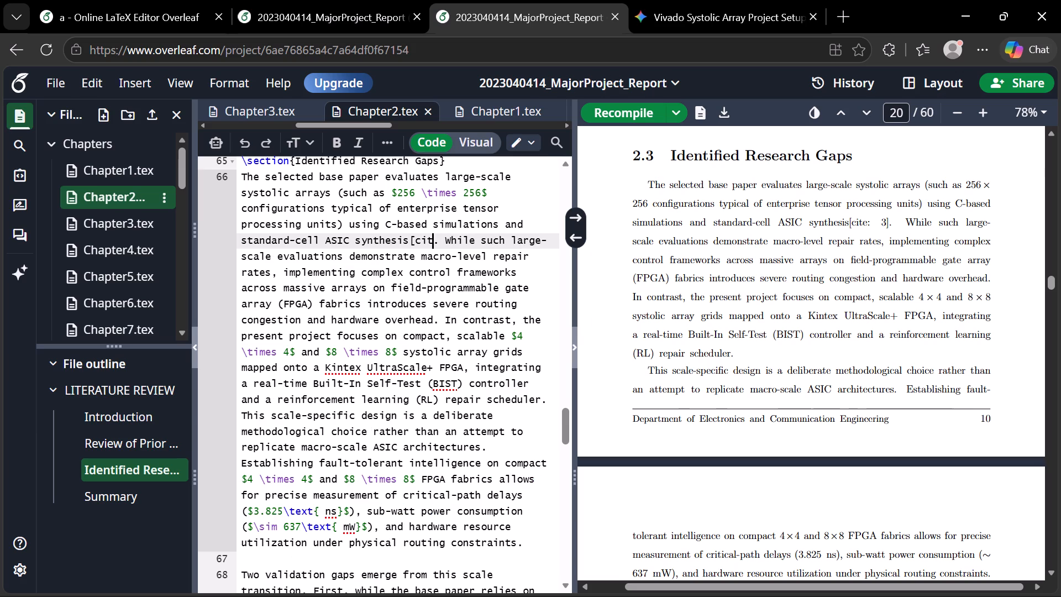
pyautogui.press('BackSpace')
pyautogui.press('BackSpace')
pyautogui.press('BackSpace')
pyautogui.press('BackSpace')
pyautogui.hotkey('ctrl', 's')
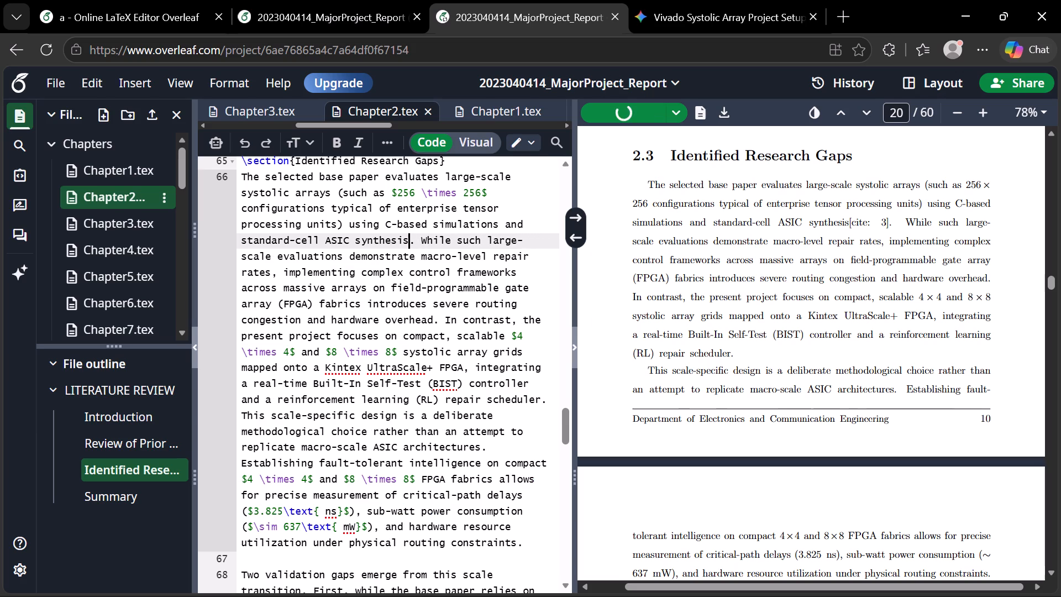
# Merge the "Two validation gaps" paragraph into the end of the preceding paragraph in Section 2.3.
pyautogui.scroll(-3, 786, 284)
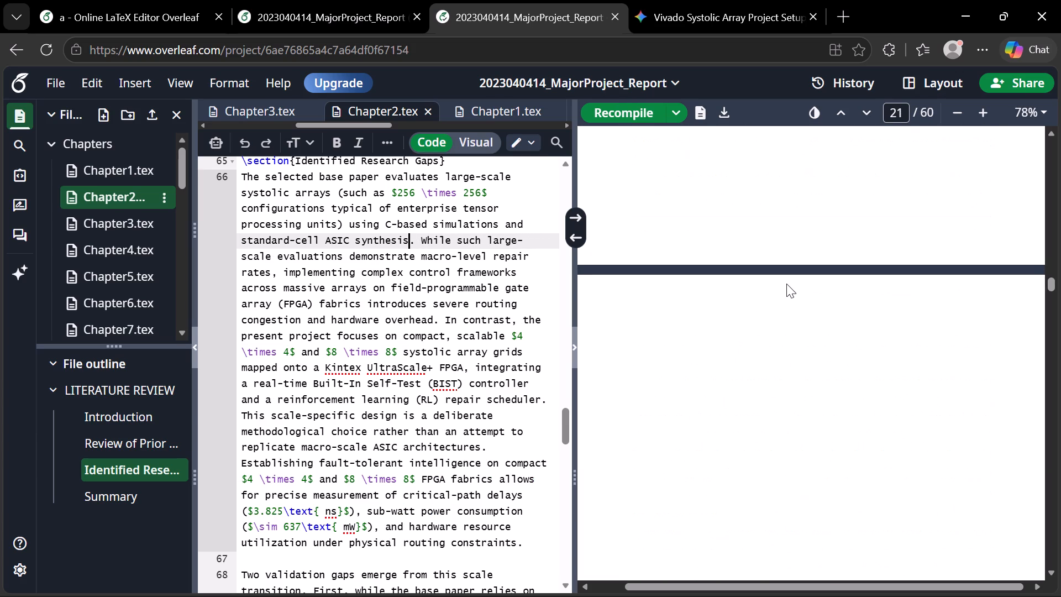
pyautogui.scroll(3, 786, 284)
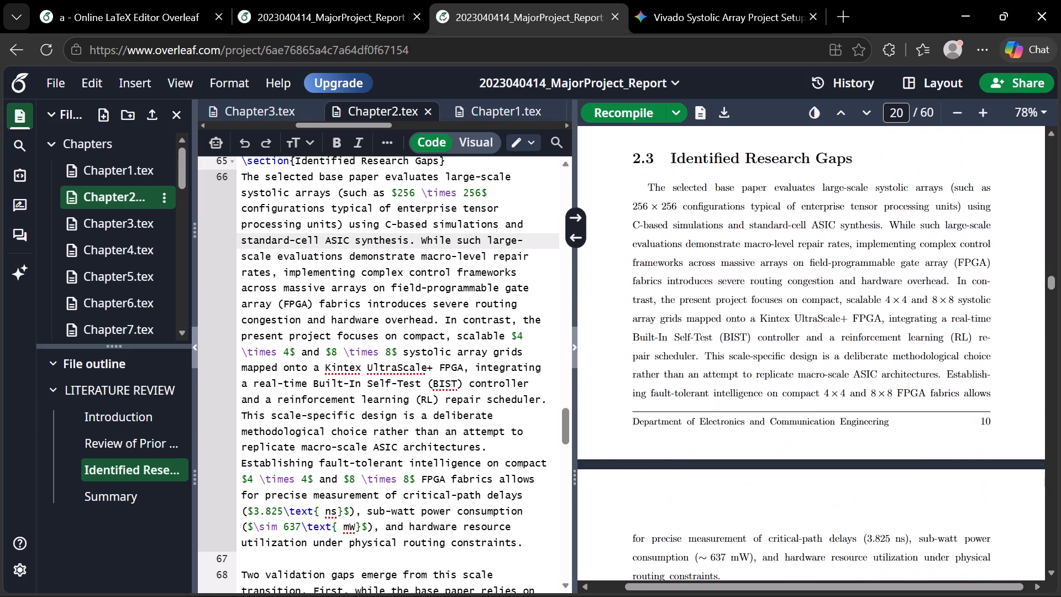
pyautogui.scroll(-4, 786, 284)
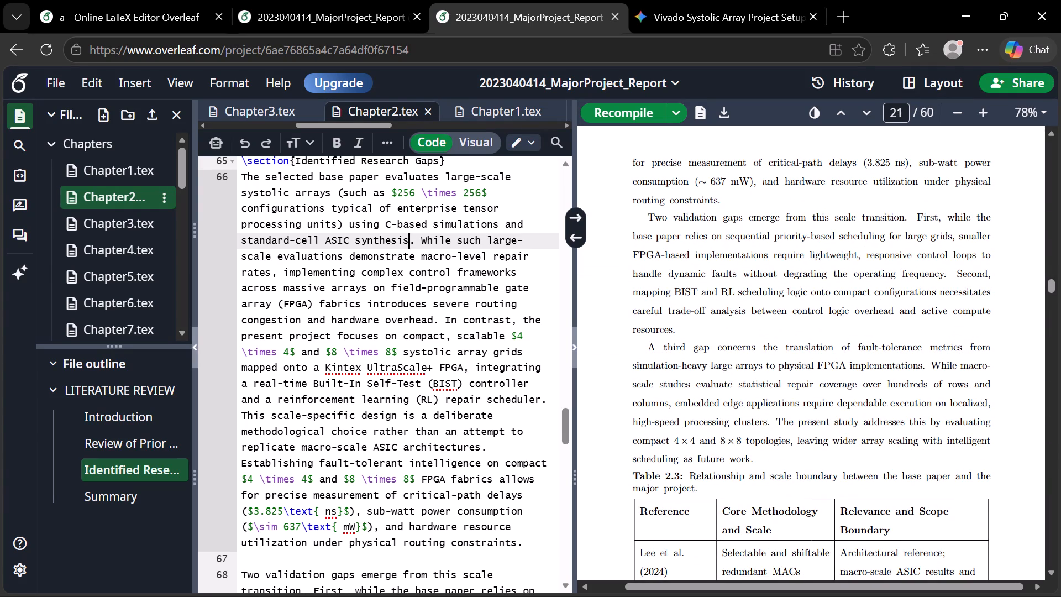
pyautogui.doubleClick(653, 215)
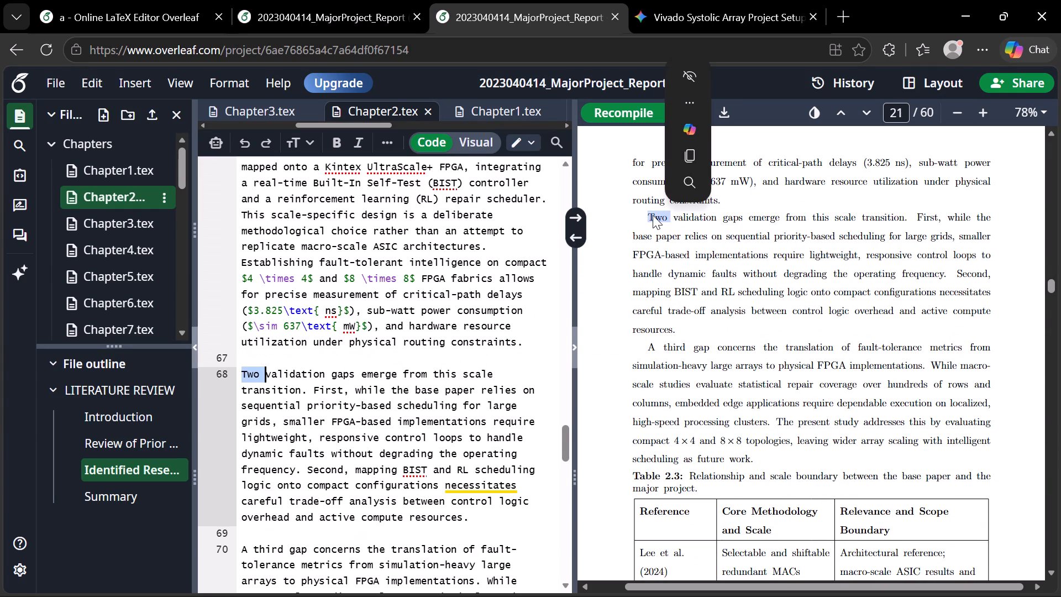
pyautogui.click(246, 375)
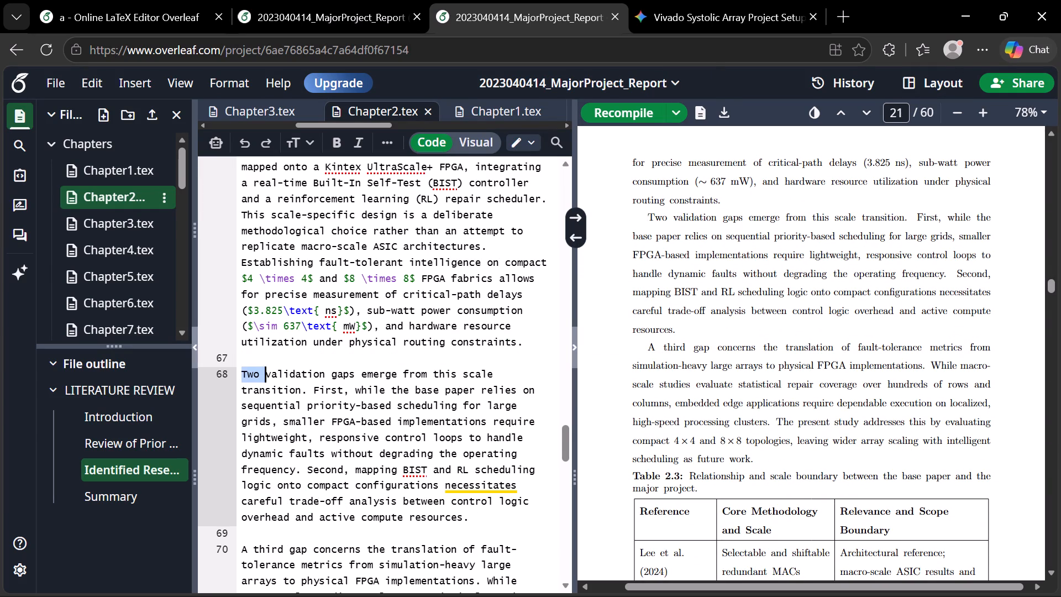
pyautogui.press('Left')
pyautogui.press('BackSpace')
pyautogui.press('BackSpace')
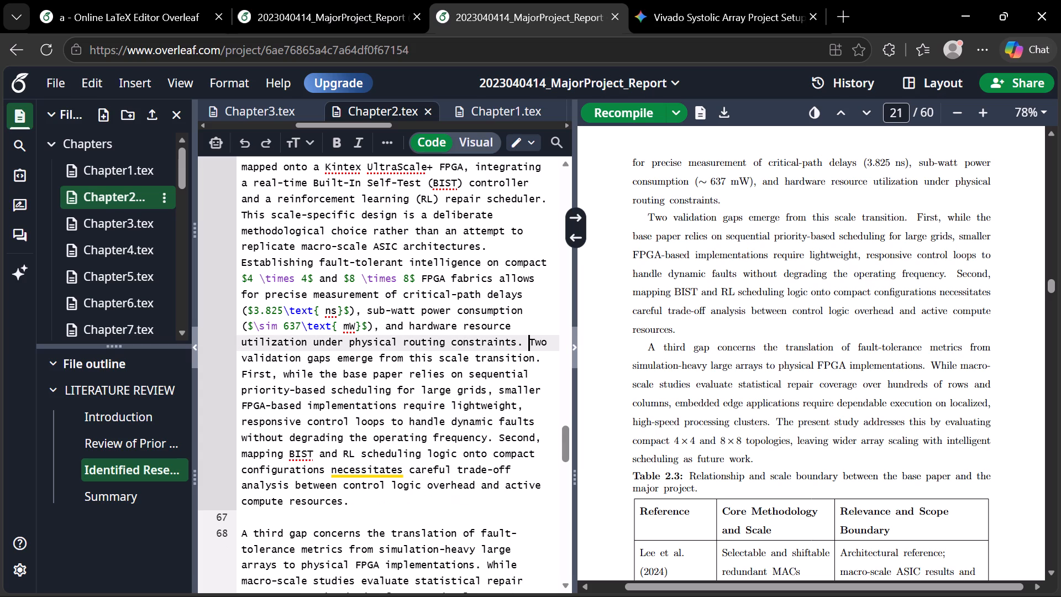
# Merge the "A third gap" paragraph into the preceding paragraph, separated by a space, and recompile the report.
pyautogui.doubleClick(652, 343)
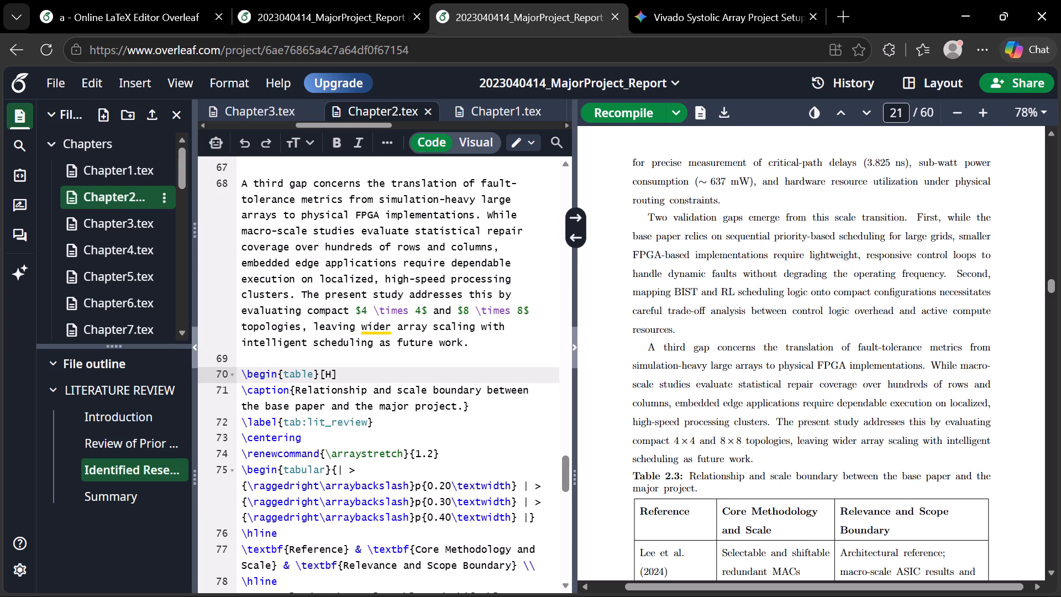
pyautogui.scroll(2, 363, 320)
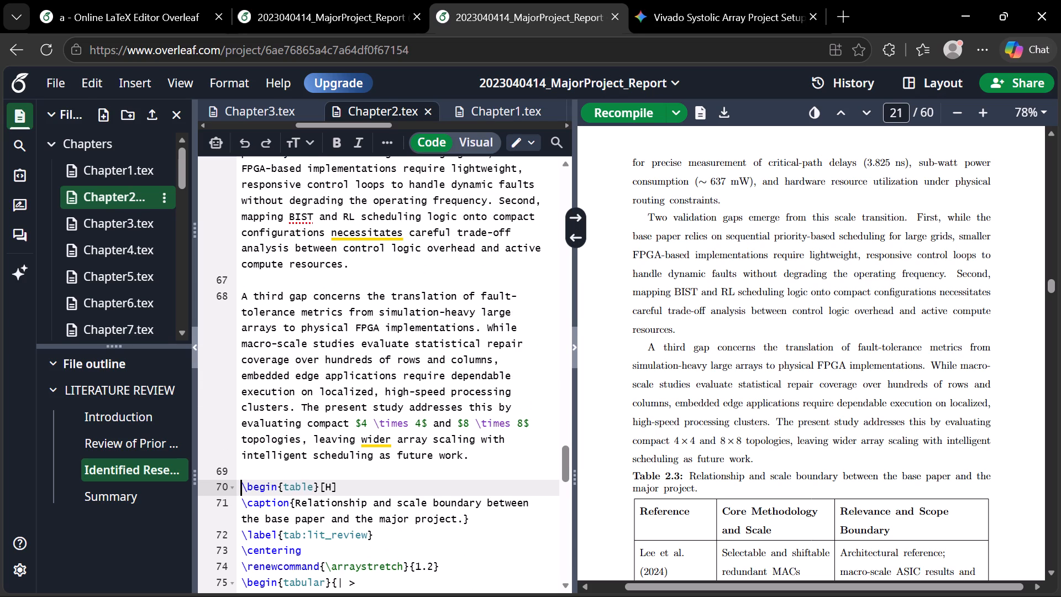
pyautogui.click(243, 297)
pyautogui.press('BackSpace')
pyautogui.press('BackSpace')
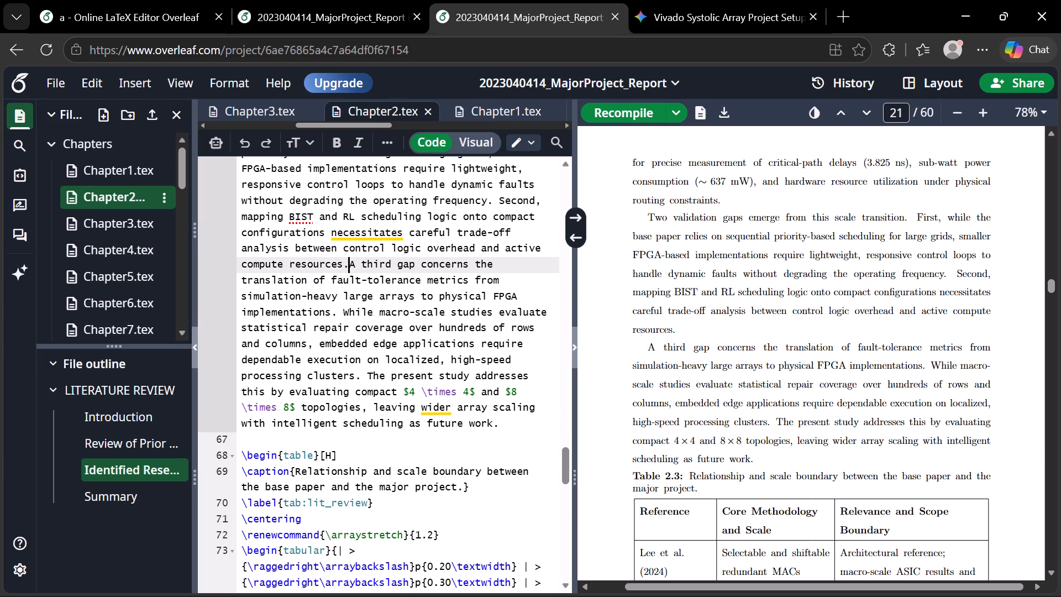
pyautogui.press('space')
pyautogui.hotkey('ctrl', 's')
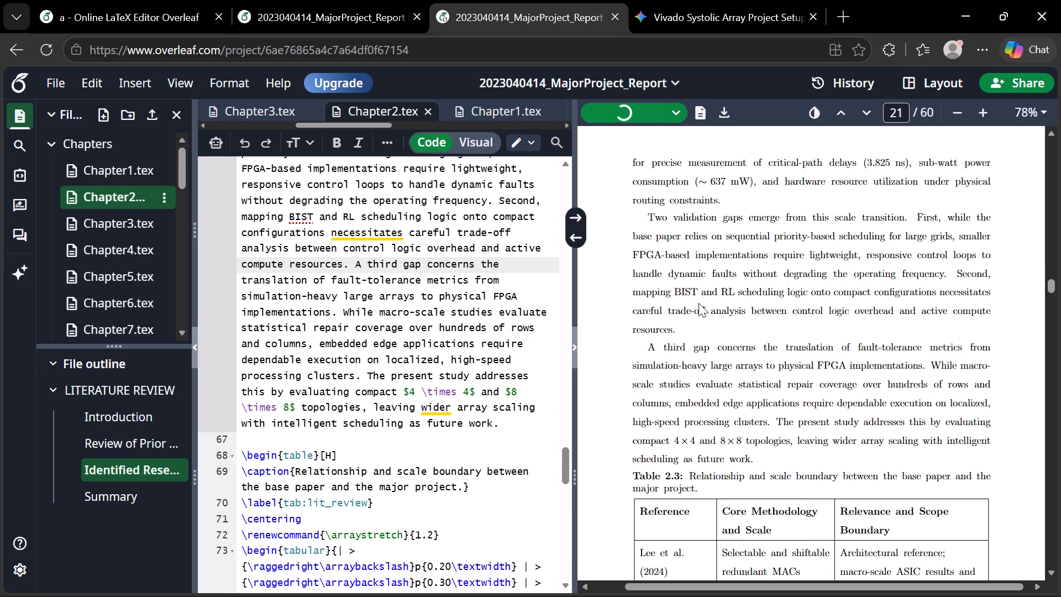
# Review the recompiled Section 2.3 text and Table 2.3 to check the merged paragraphs.
pyautogui.scroll(-5, 698, 303)
pyautogui.scroll(7, 698, 303)
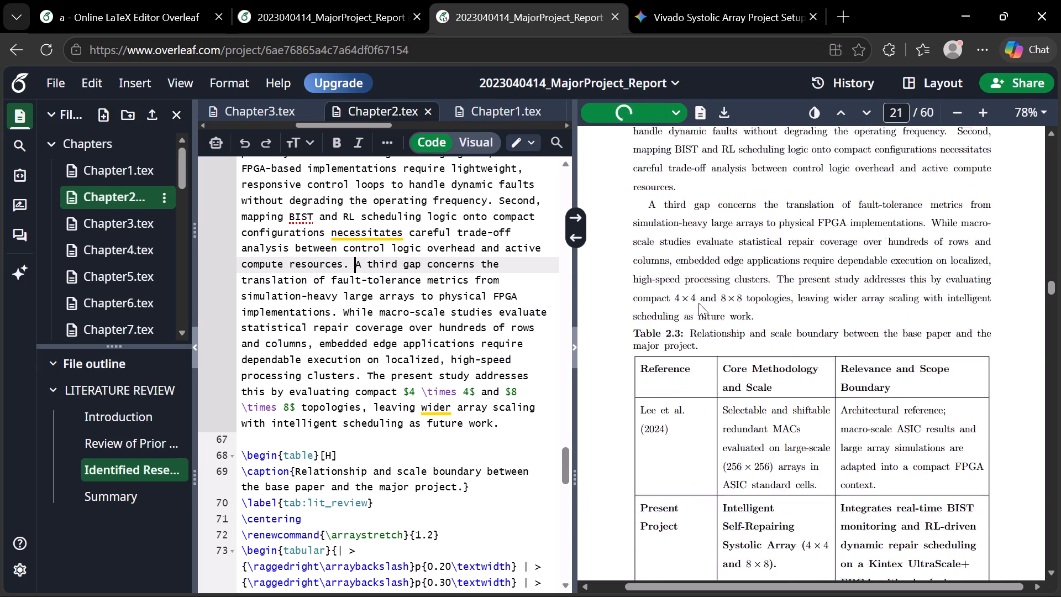
pyautogui.scroll(5, 698, 303)
pyautogui.scroll(-3, 698, 303)
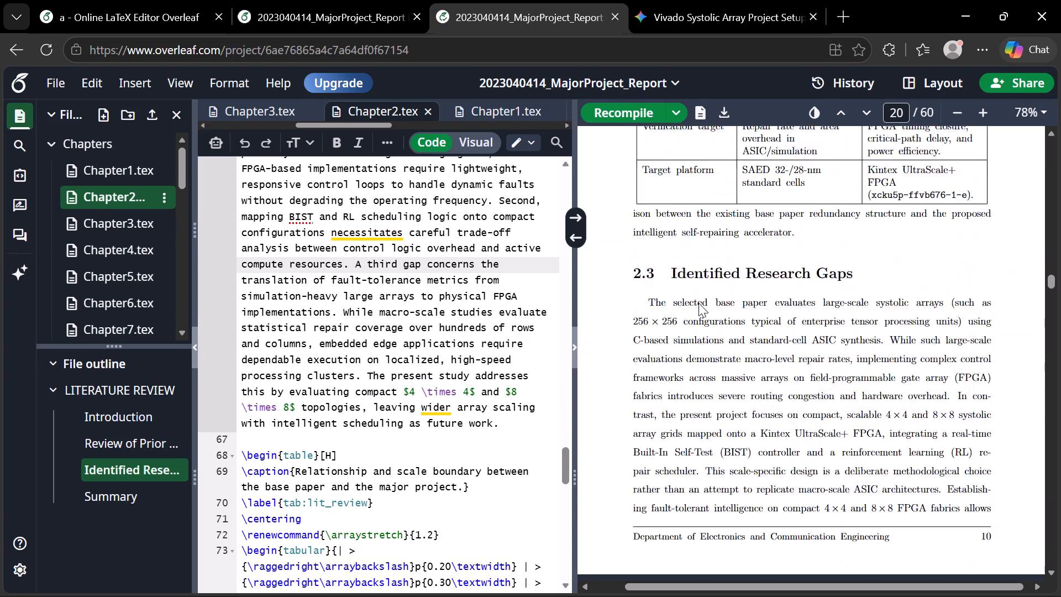
pyautogui.scroll(-5, 698, 303)
pyautogui.scroll(3, 698, 303)
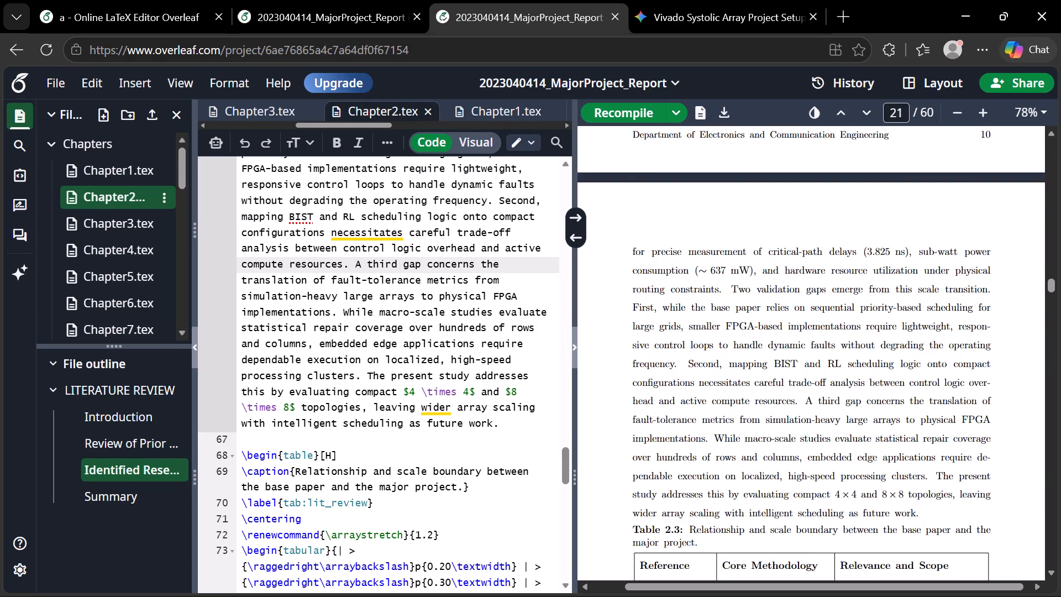
# Delete the "[cite: 3]" marker after "large systolic array architectures" in the first paragraph of Section 2.4 Summary, keeping the full stop.
pyautogui.scroll(5, 698, 303)
pyautogui.scroll(-4, 698, 303)
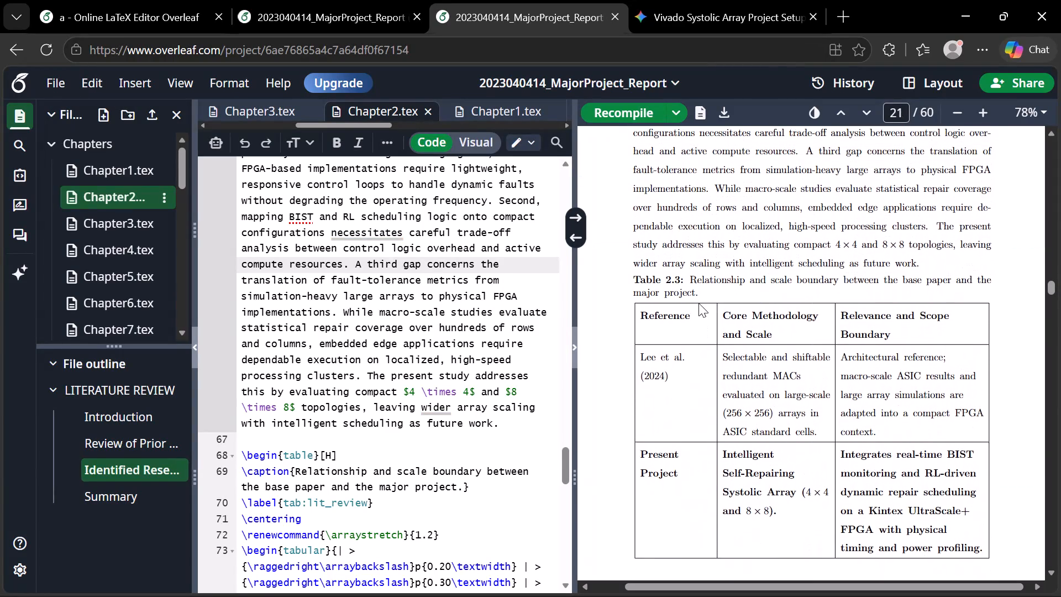
pyautogui.scroll(1, 698, 303)
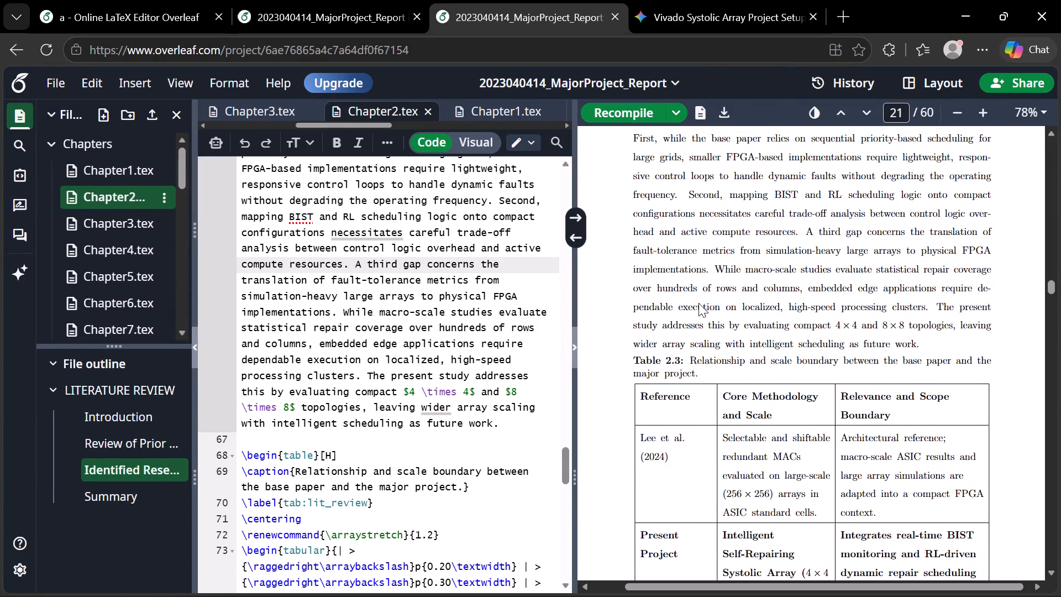
pyautogui.scroll(2, 698, 303)
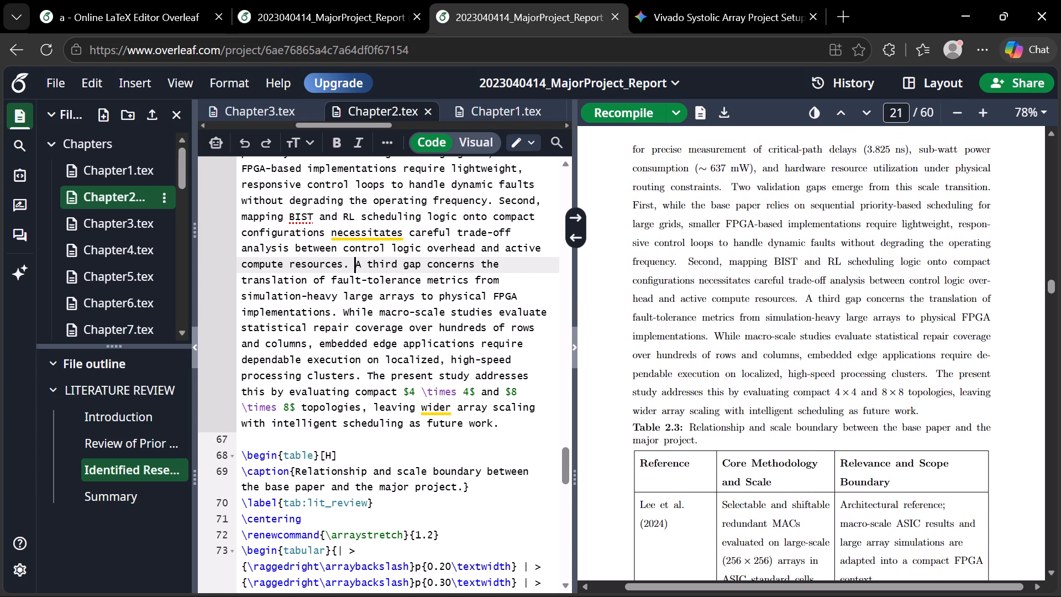
pyautogui.scroll(-5, 698, 303)
pyautogui.scroll(1, 698, 303)
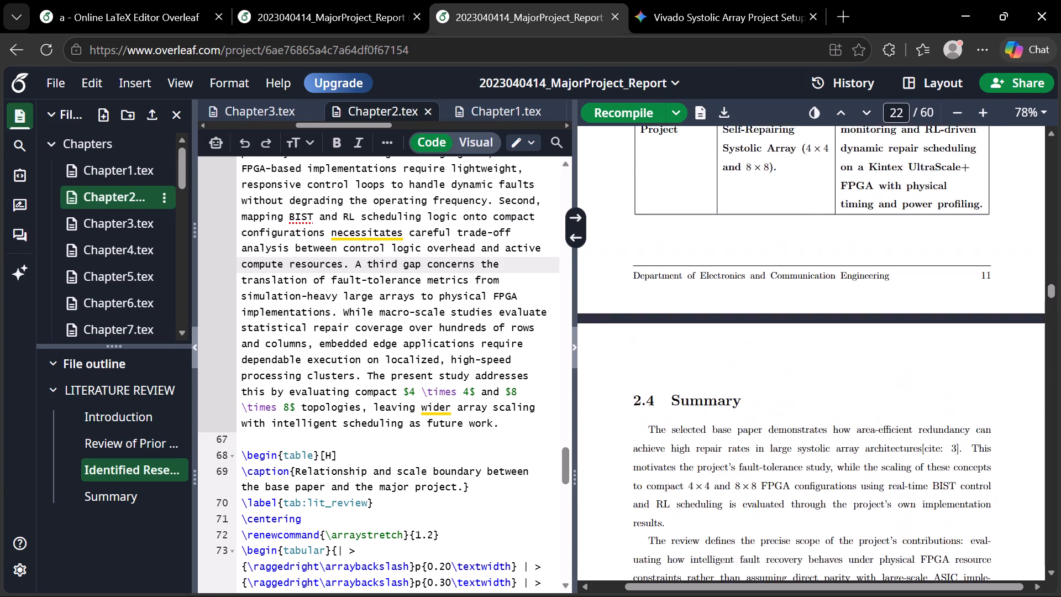
pyautogui.scroll(1, 698, 303)
pyautogui.scroll(-2, 738, 421)
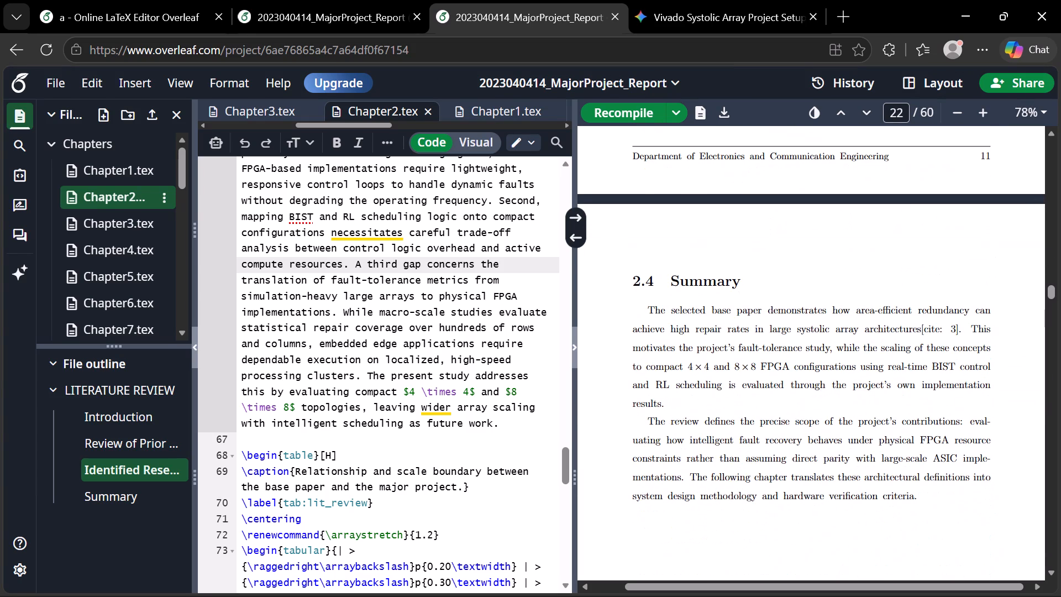
pyautogui.doubleClick(941, 332)
pyautogui.click(522, 410)
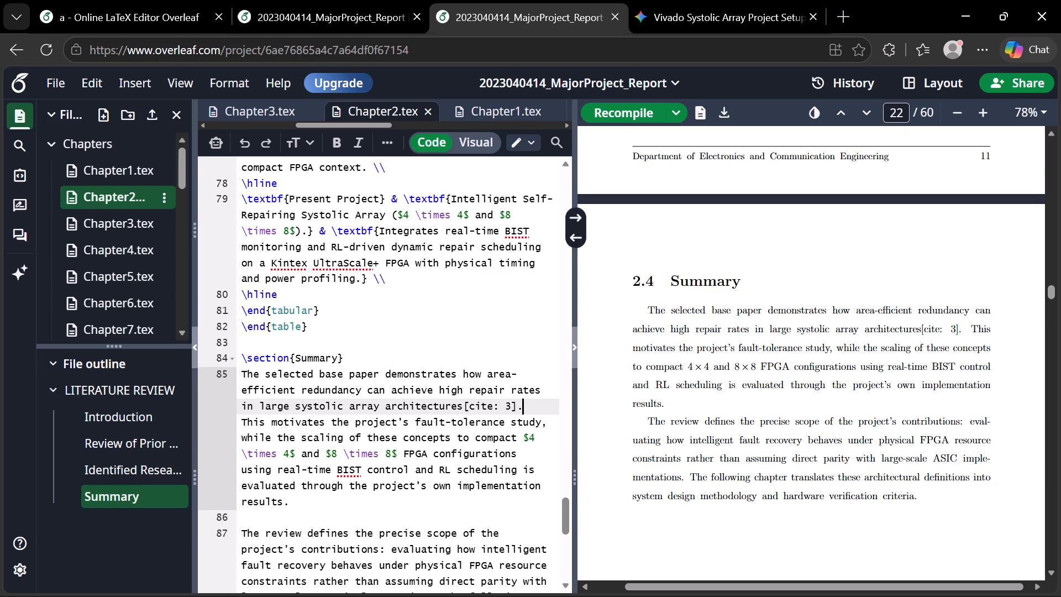
pyautogui.press('Left')
pyautogui.press('BackSpace')
pyautogui.press('BackSpace')
pyautogui.press('BackSpace')
pyautogui.press('BackSpace')
pyautogui.press('BackSpace')
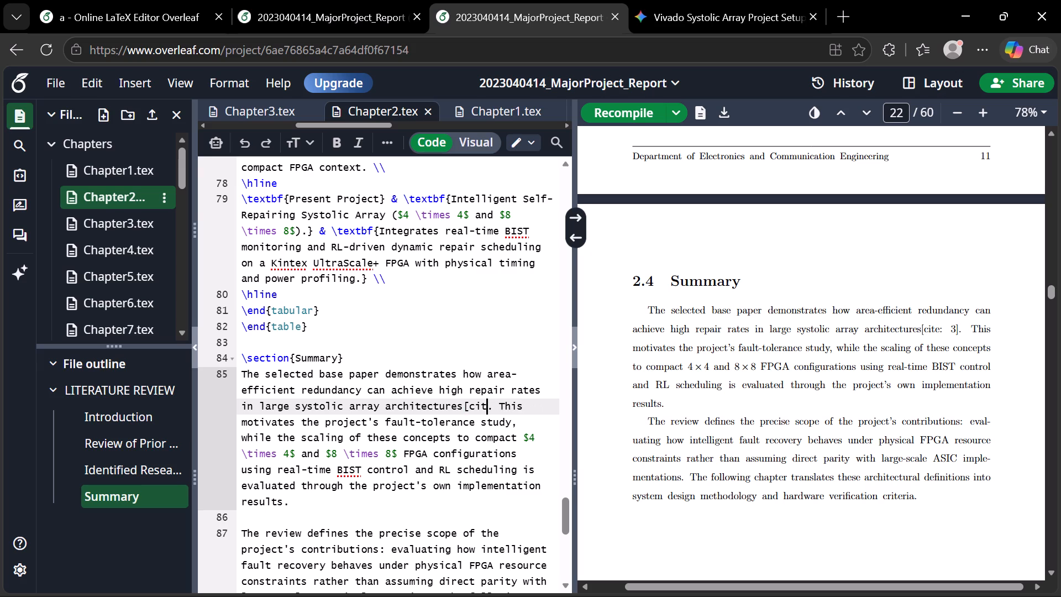
pyautogui.press('BackSpace')
pyautogui.press('BackSpace')
pyautogui.press('BackSpace')
pyautogui.press('BackSpace')
# Review the Chapter 2 preview from the Summary back through Tables 2.3, 2.2 and 2.1, checking text flow and page layout.
pyautogui.scroll(-5, 788, 435)
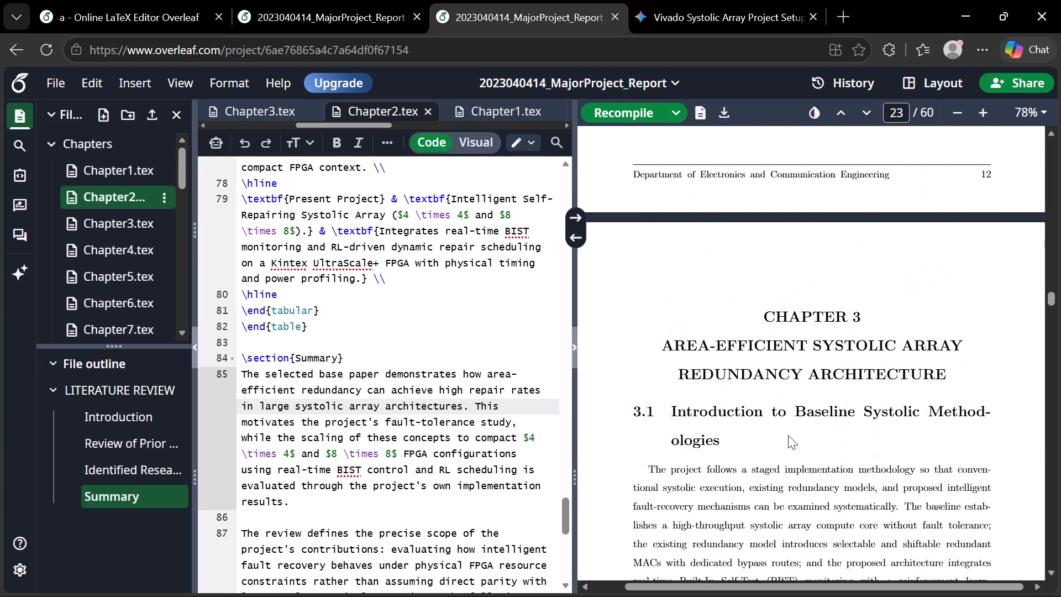
pyautogui.scroll(11, 788, 435)
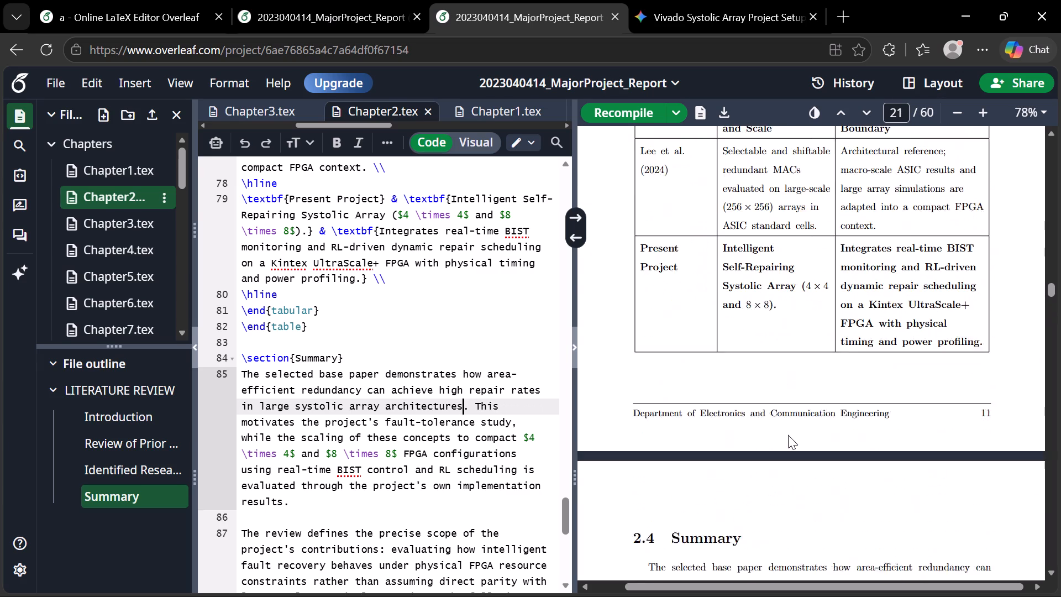
pyautogui.scroll(3, 788, 435)
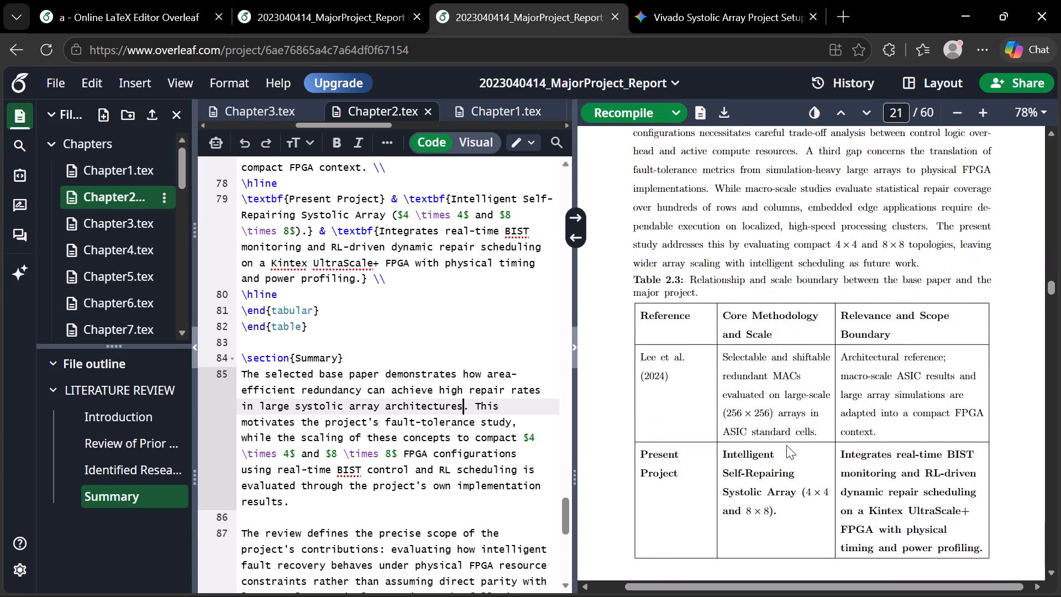
pyautogui.scroll(4, 786, 445)
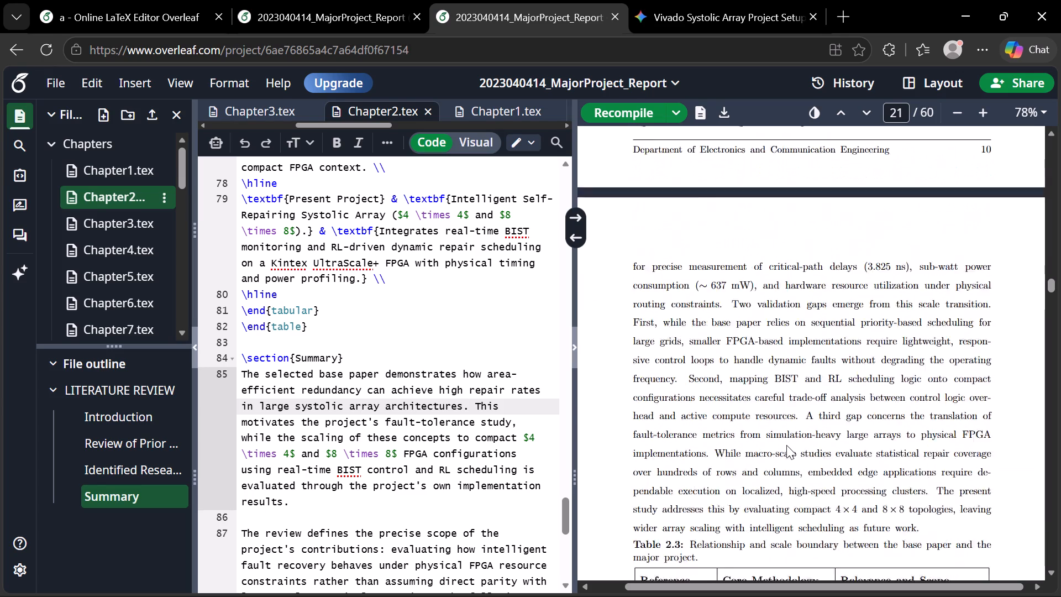
pyautogui.scroll(4, 786, 445)
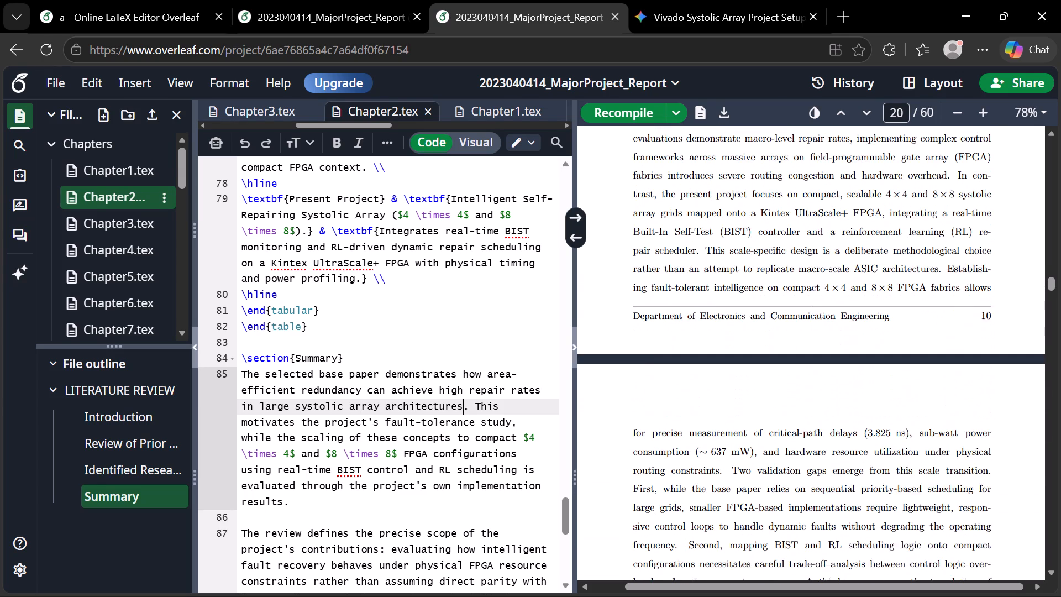
pyautogui.scroll(2, 786, 445)
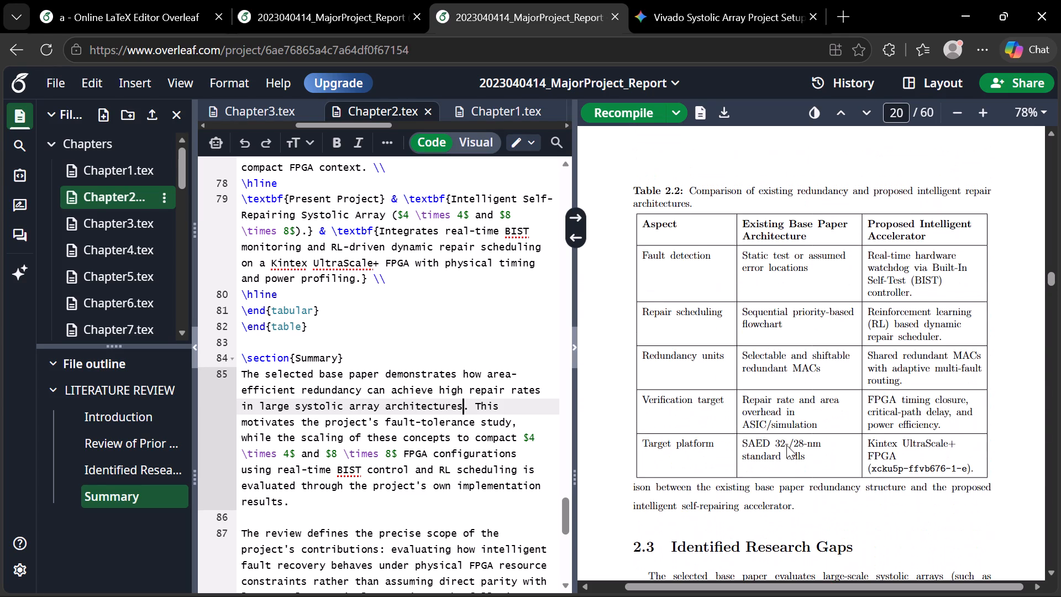
pyautogui.scroll(4, 786, 445)
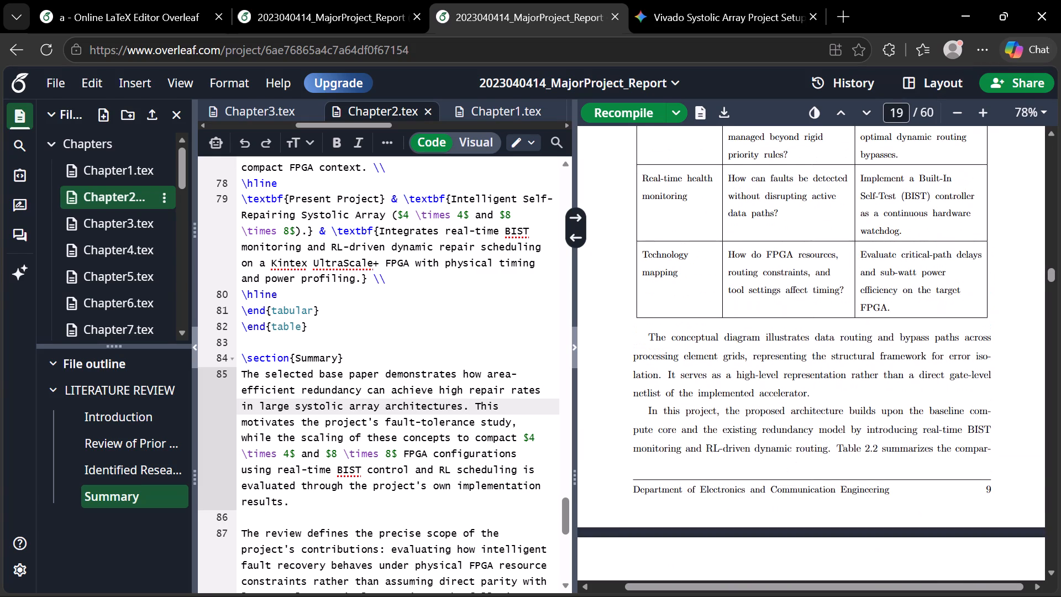
pyautogui.scroll(-5, 786, 445)
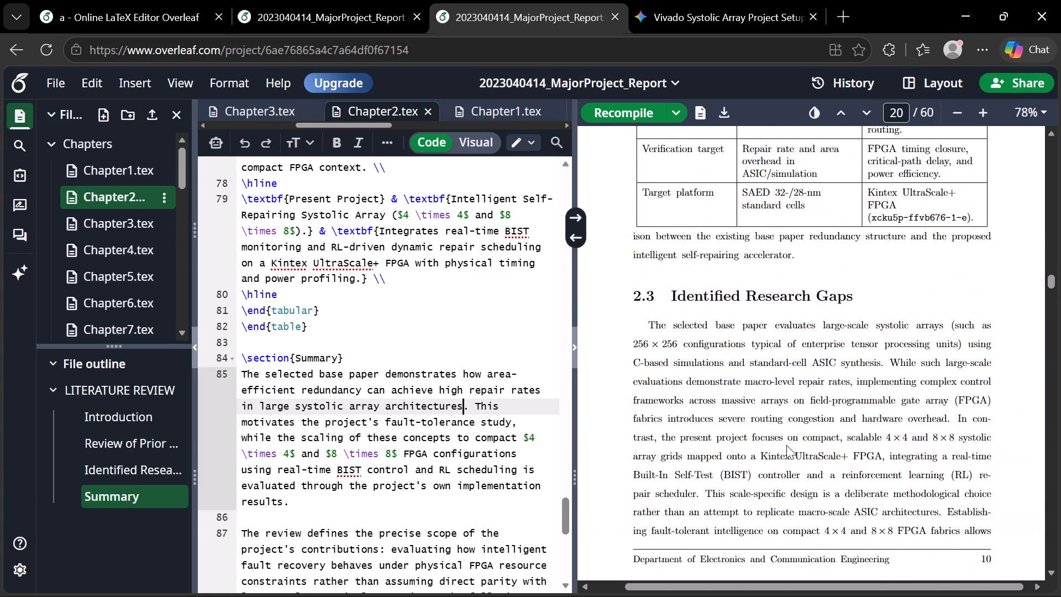
pyautogui.scroll(6, 786, 445)
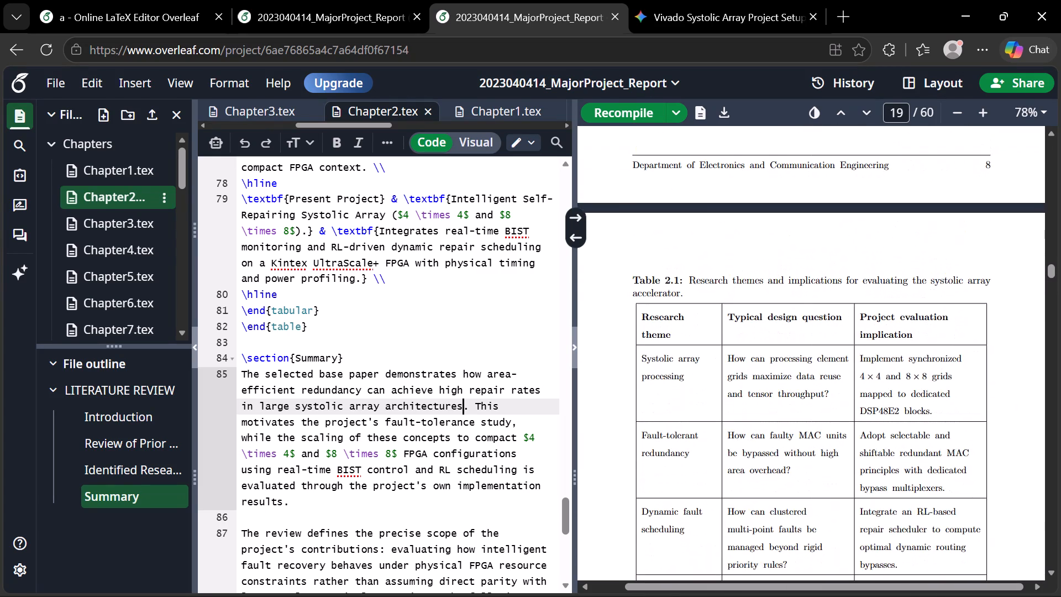
pyautogui.scroll(5, 786, 445)
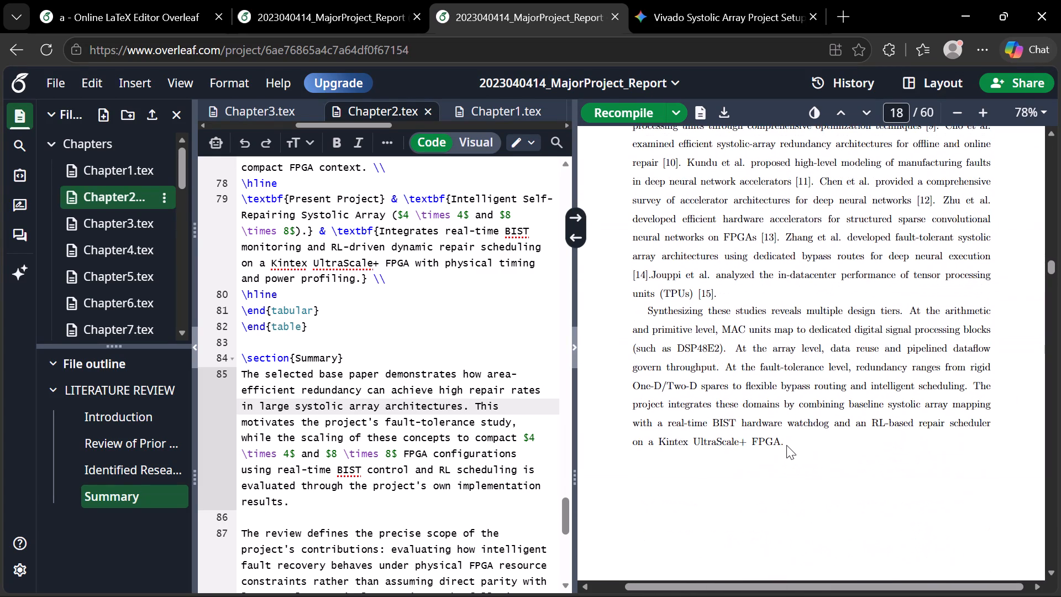
pyautogui.scroll(-4, 759, 285)
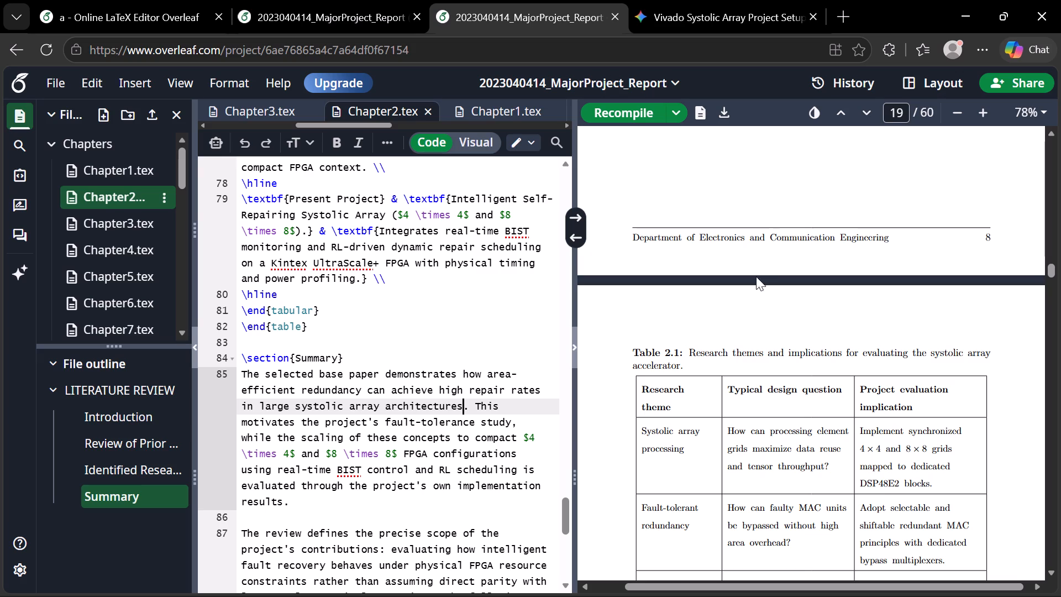
pyautogui.scroll(-4, 750, 264)
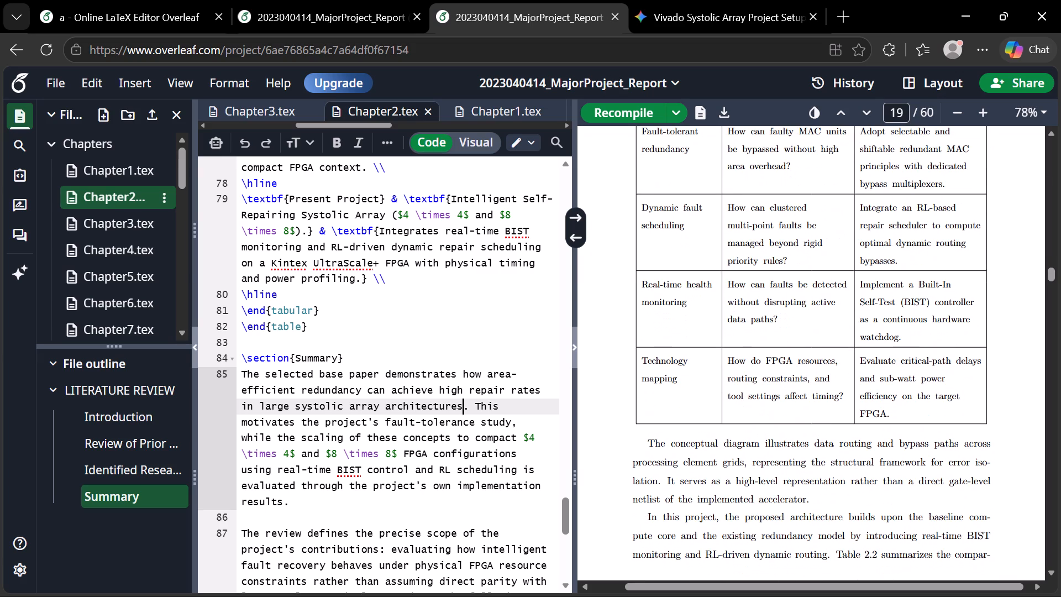
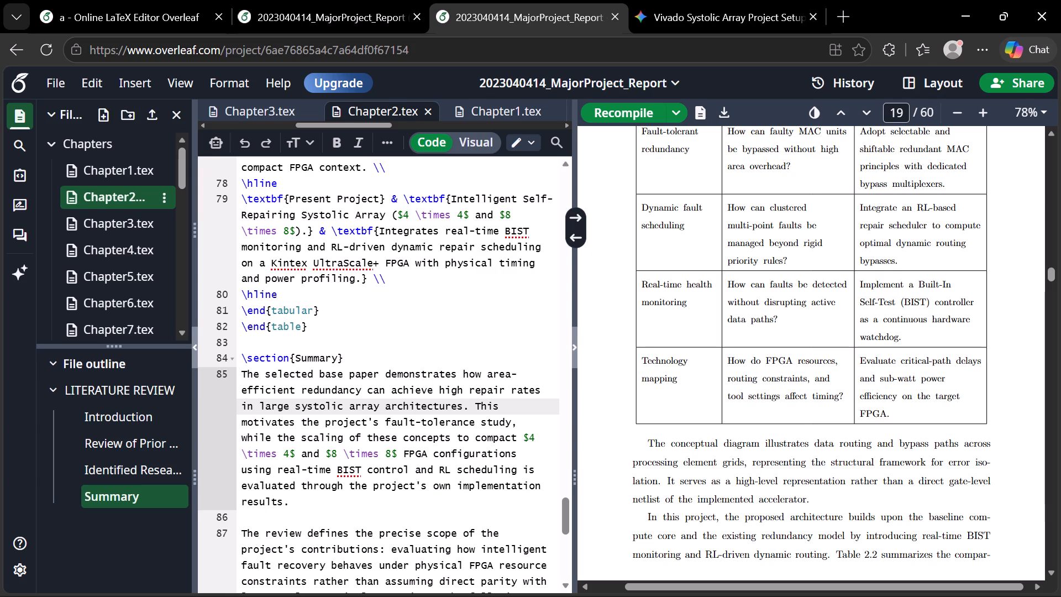
pyautogui.scroll(-2, 797, 409)
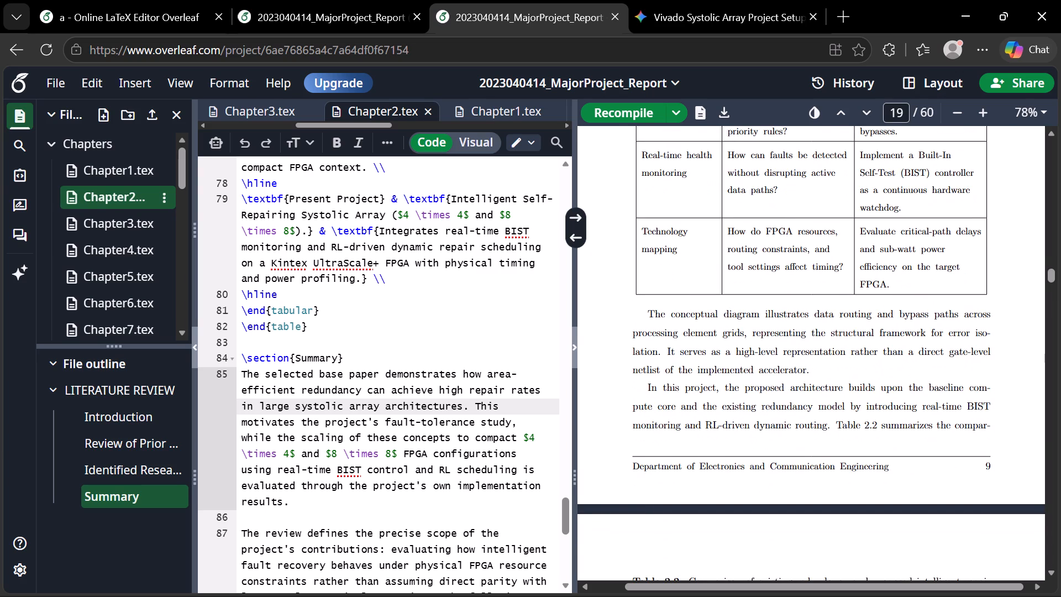
pyautogui.scroll(-4, 747, 405)
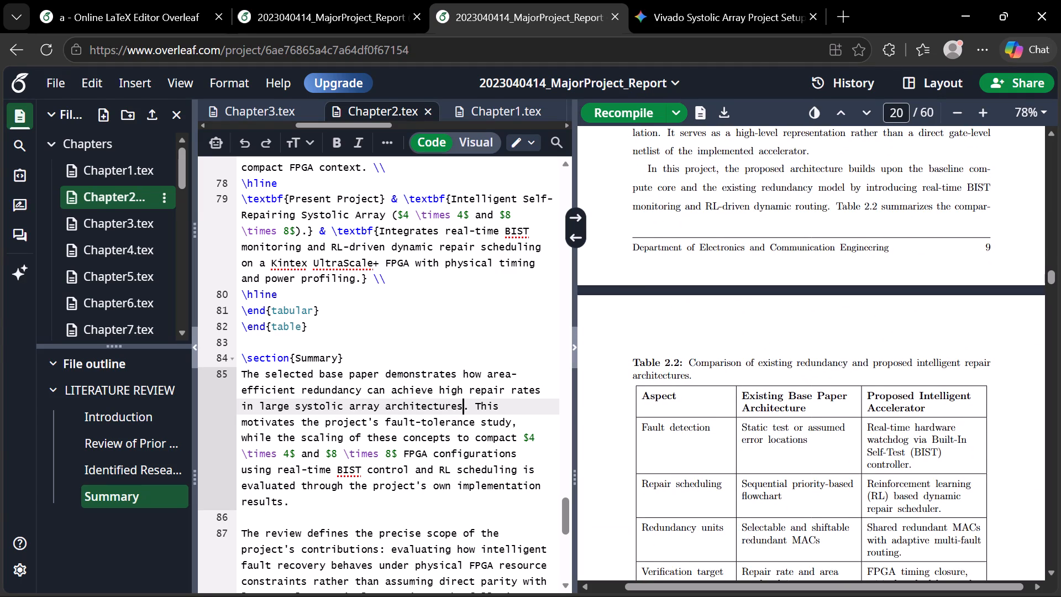
pyautogui.scroll(-3, 747, 405)
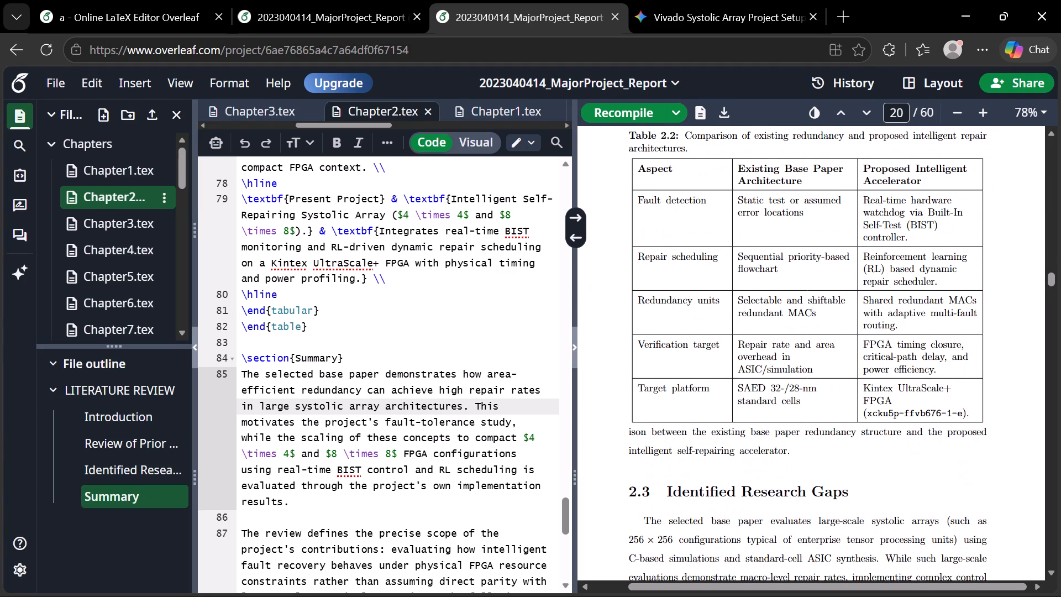
pyautogui.scroll(1, 747, 405)
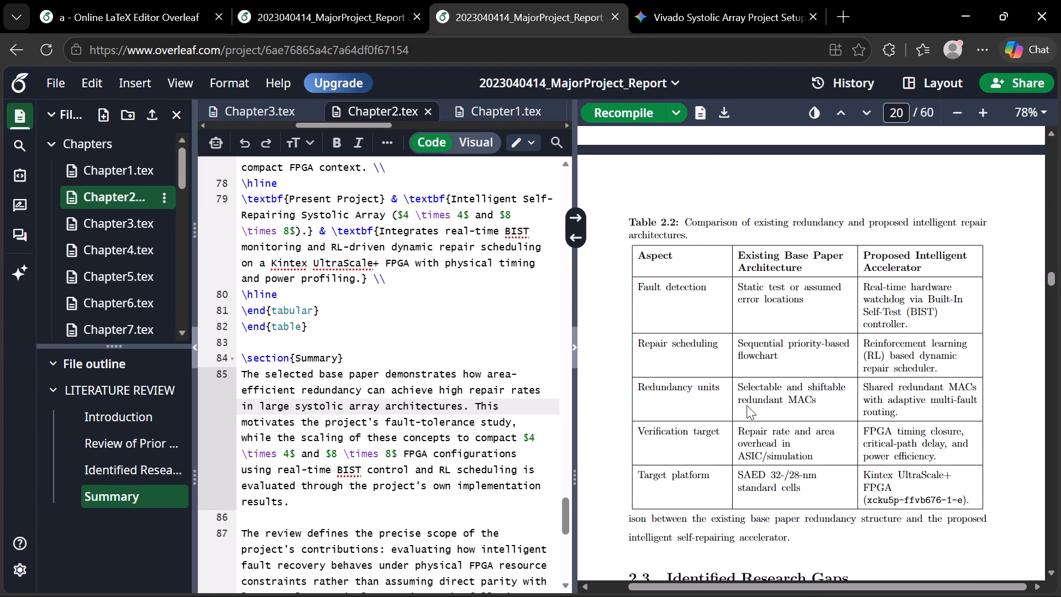
pyautogui.scroll(3, 747, 405)
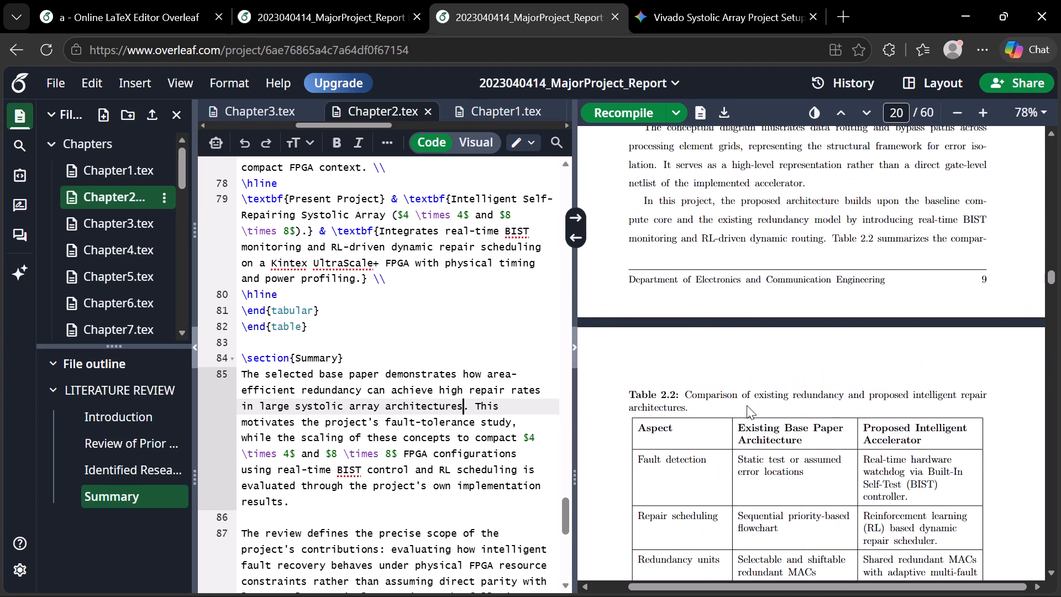
pyautogui.scroll(6, 747, 405)
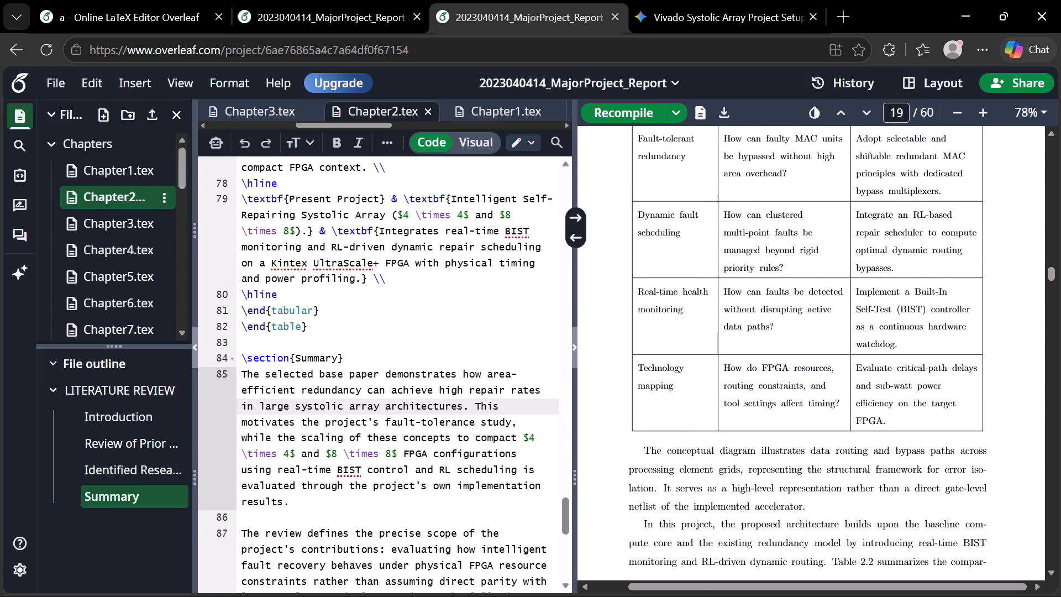
pyautogui.scroll(3, 747, 405)
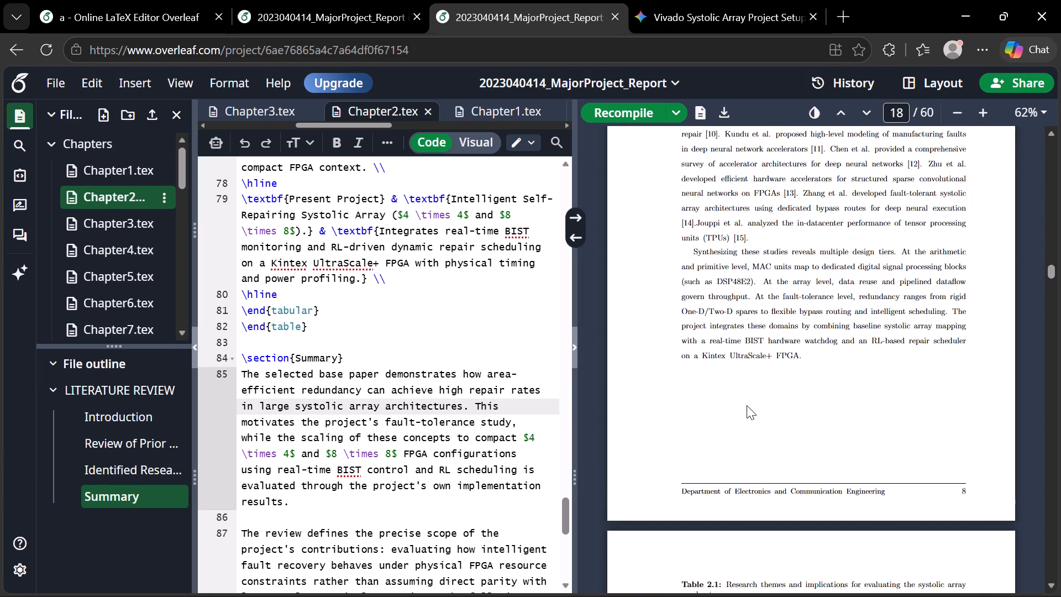
pyautogui.scroll(1, 747, 405)
pyautogui.scroll(-7, 747, 405)
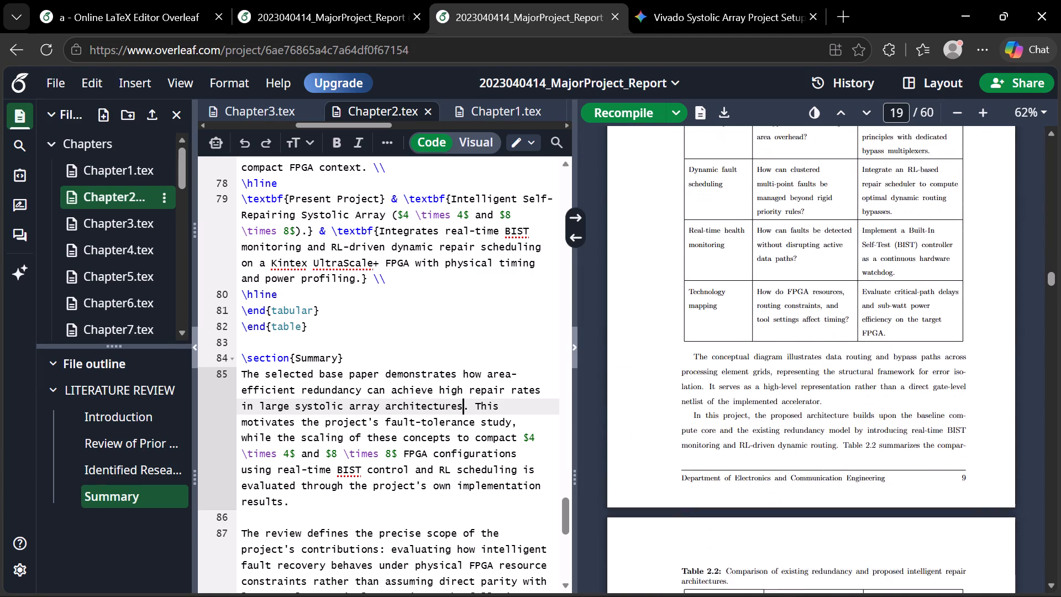
pyautogui.scroll(-7, 747, 405)
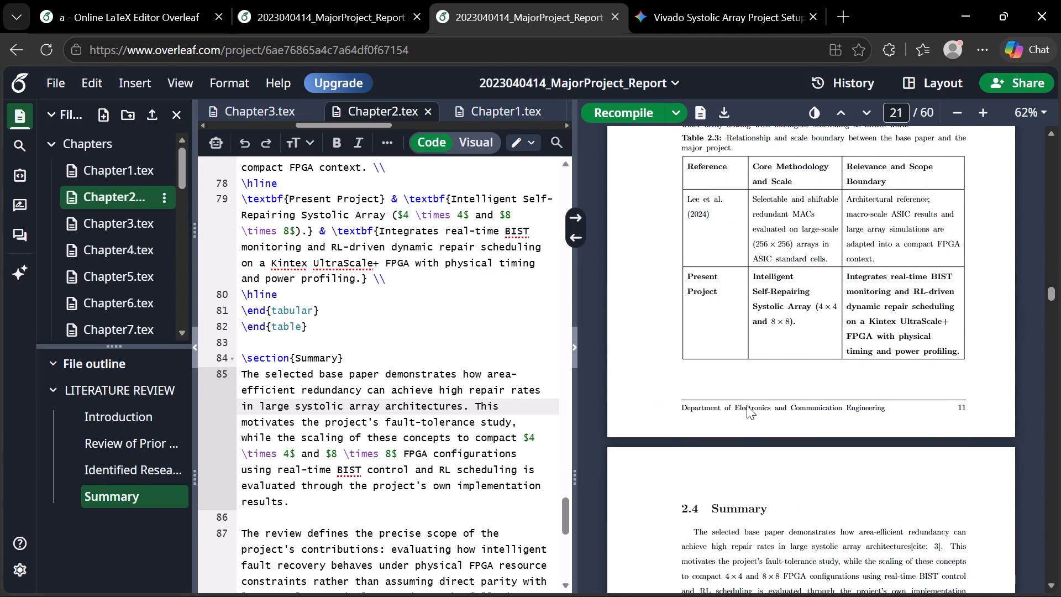
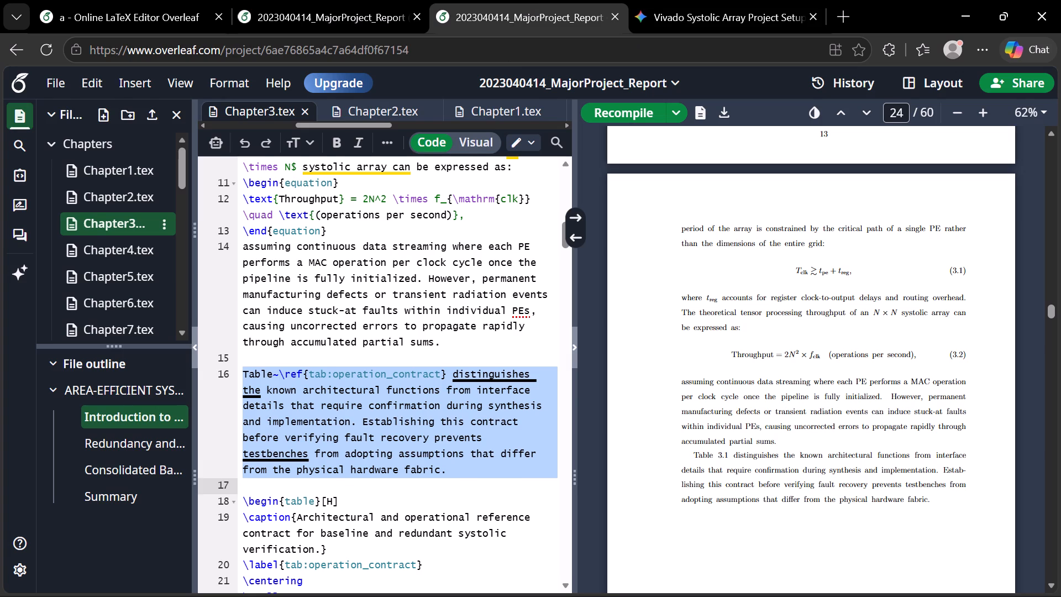
pyautogui.hotkey('ctrl', 'v')
pyautogui.hotkey('ctrl', 's')
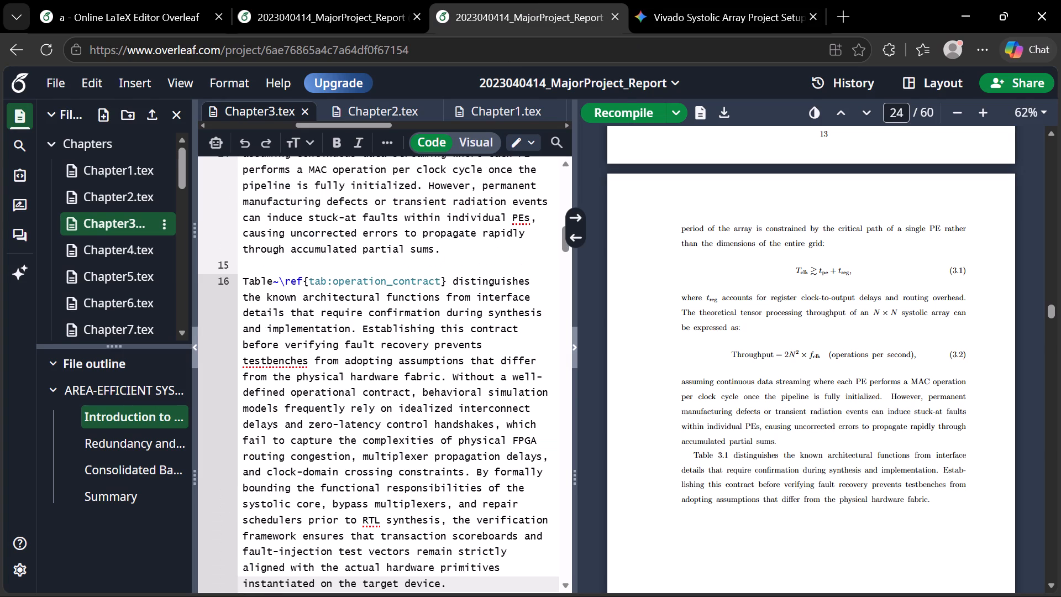
# Review the recompiled Section 3.1 pages, checking the expanded paragraph, the space before Table 3.1, Figure 3.1 and the preceding text.
pyautogui.scroll(-2, 837, 455)
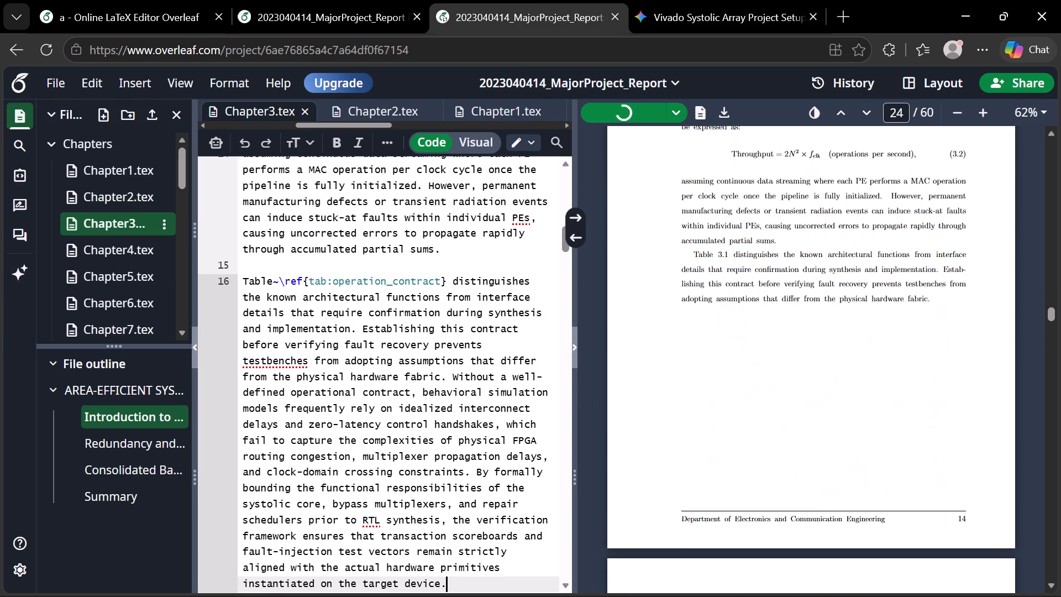
pyautogui.scroll(-1, 837, 455)
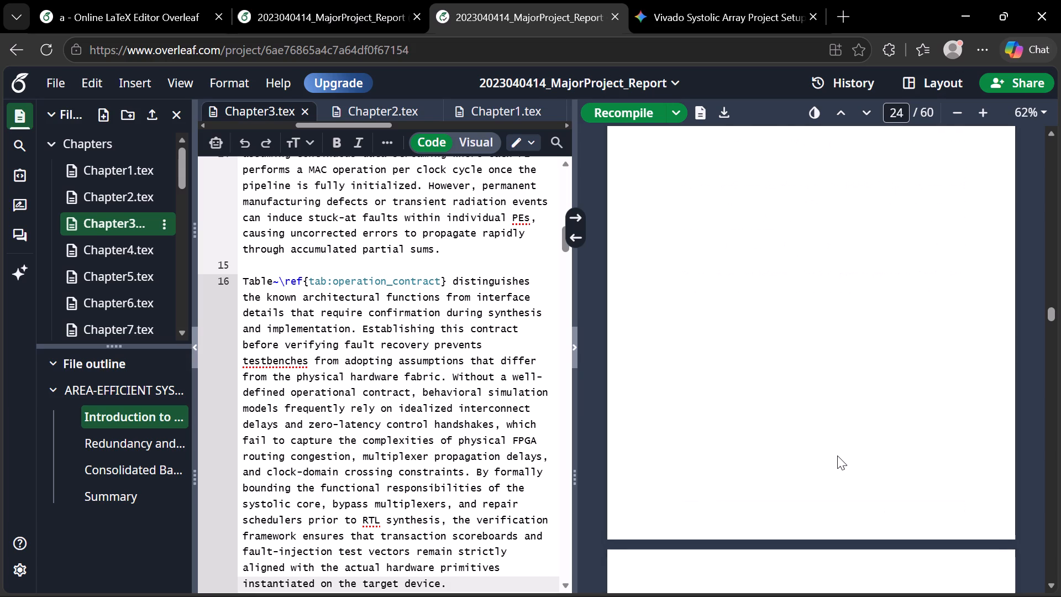
pyautogui.scroll(-4, 837, 455)
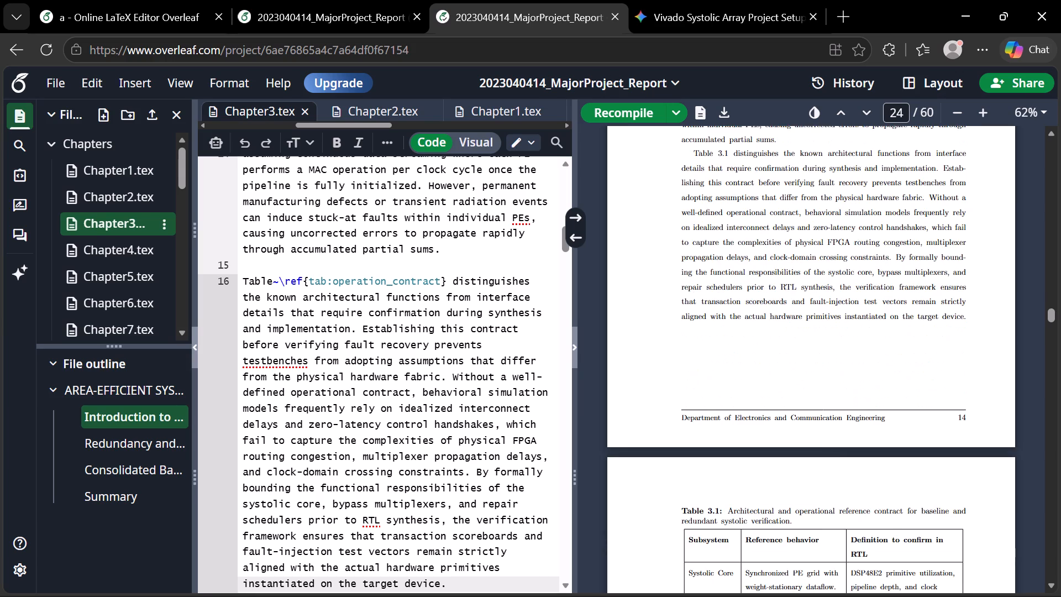
pyautogui.scroll(-2, 837, 455)
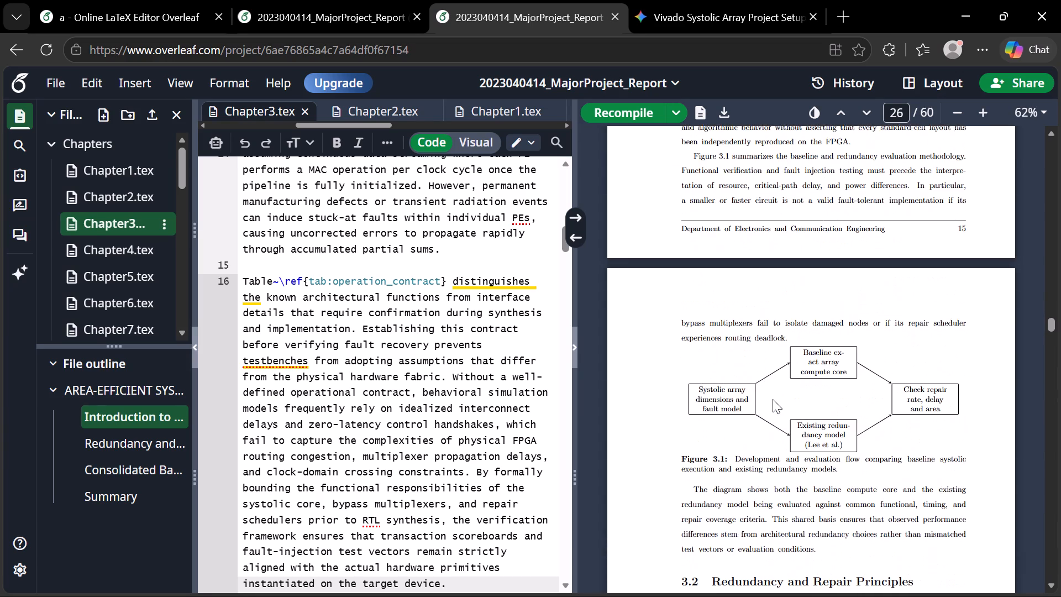
pyautogui.scroll(5, 773, 399)
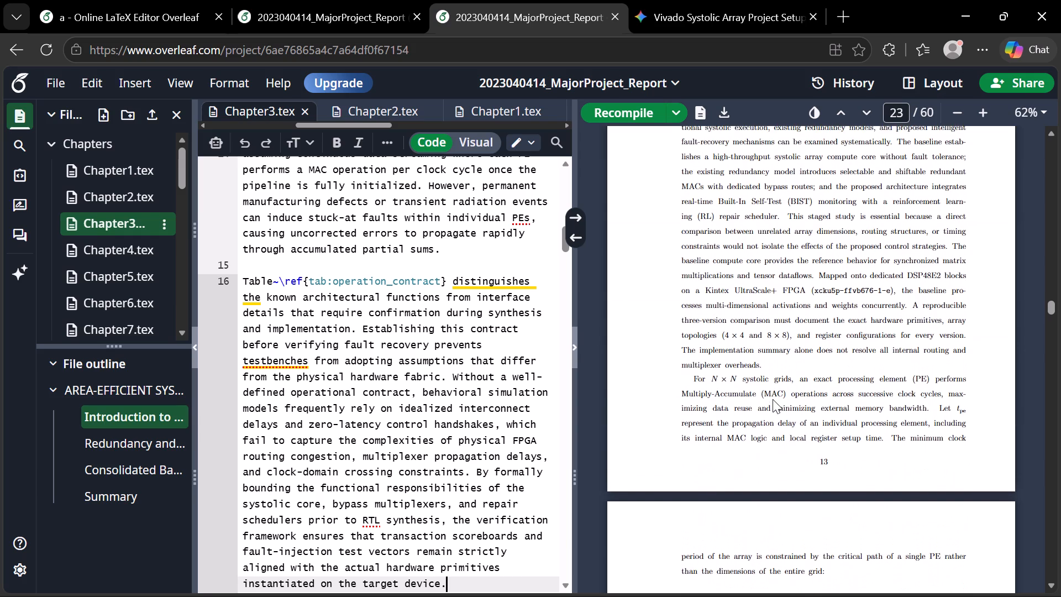
pyautogui.scroll(4, 773, 399)
pyautogui.scroll(-4, 773, 399)
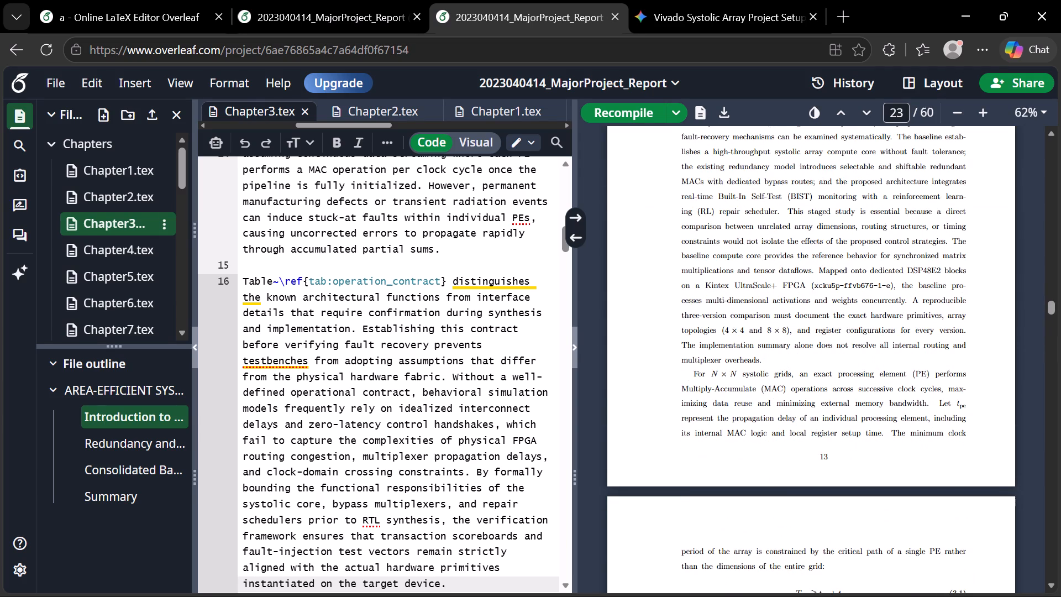
# Jump from the preview to the source of the Section 3.1 paragraph beginning "For N × N systolic grids".
pyautogui.doubleClick(715, 369)
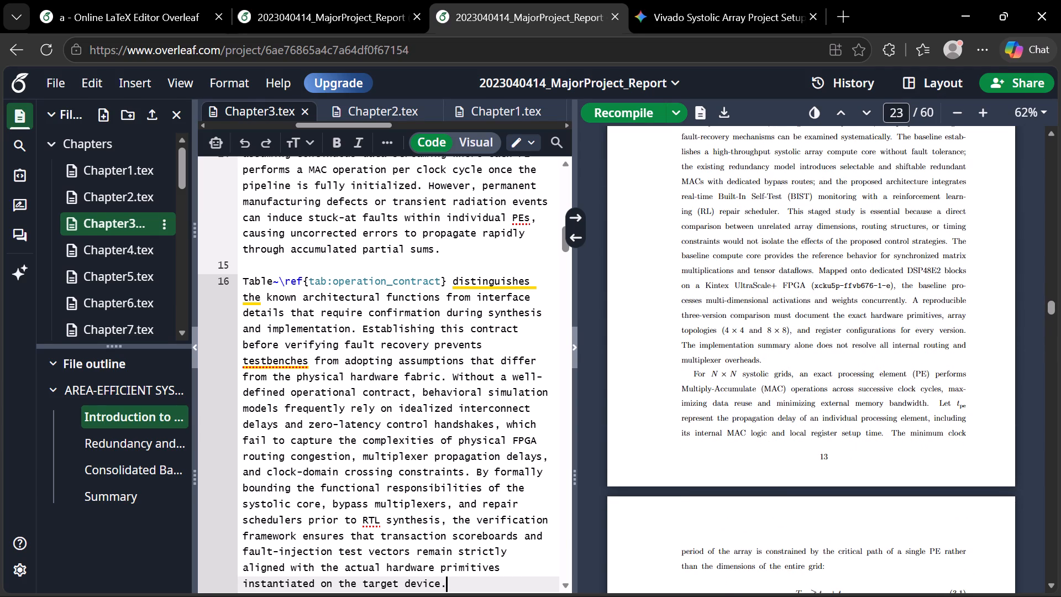
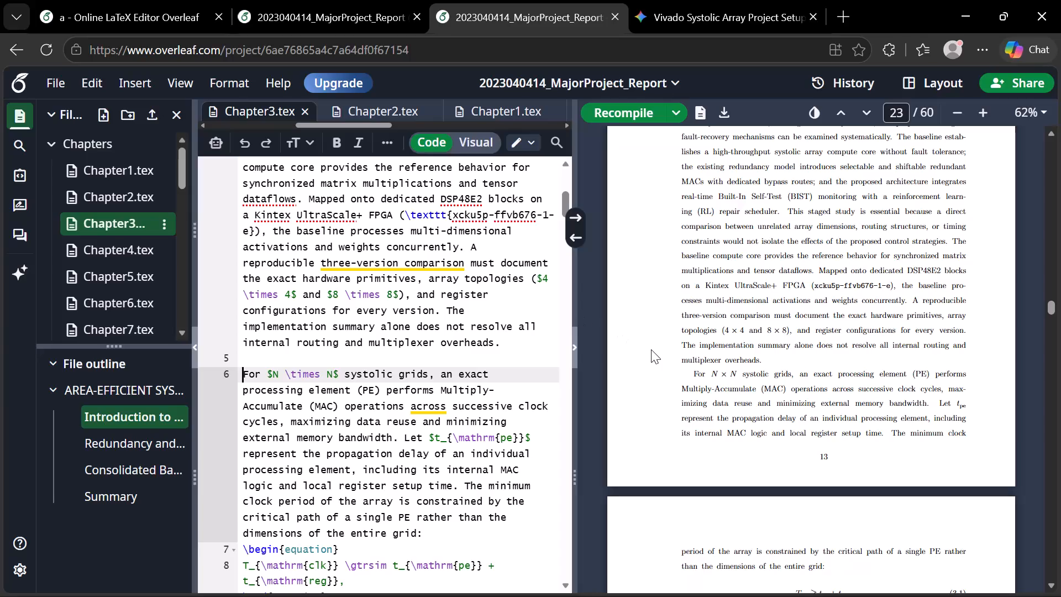
# Jump from the preview to the source of the existing-redundancy paragraph after Table 3.1 and delete "[cite: 3]" following "Lee et al.".
pyautogui.scroll(-3, 740, 411)
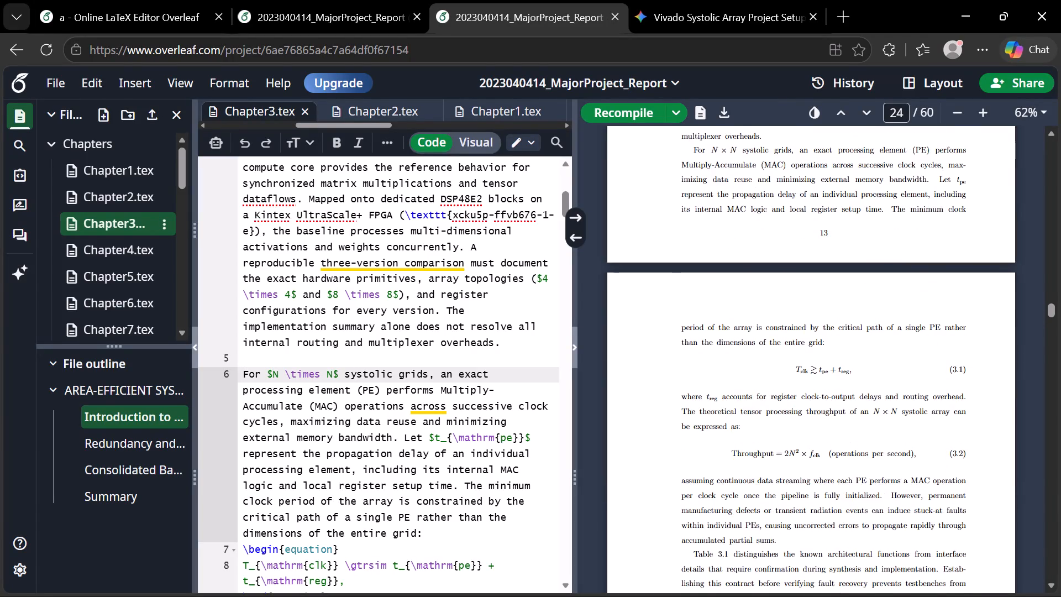
pyautogui.scroll(-2, 740, 411)
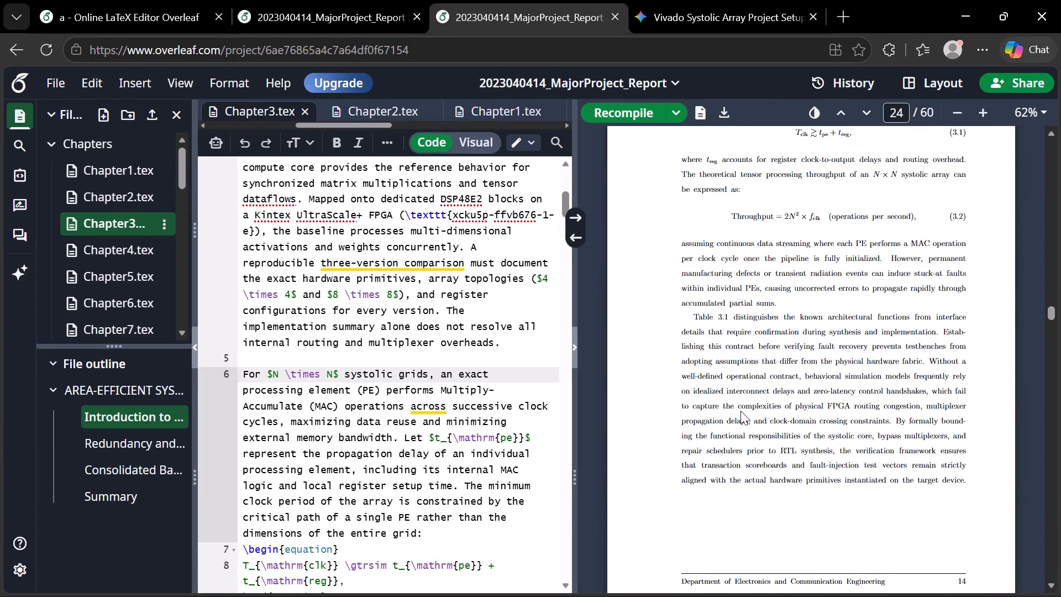
pyautogui.scroll(-5, 761, 406)
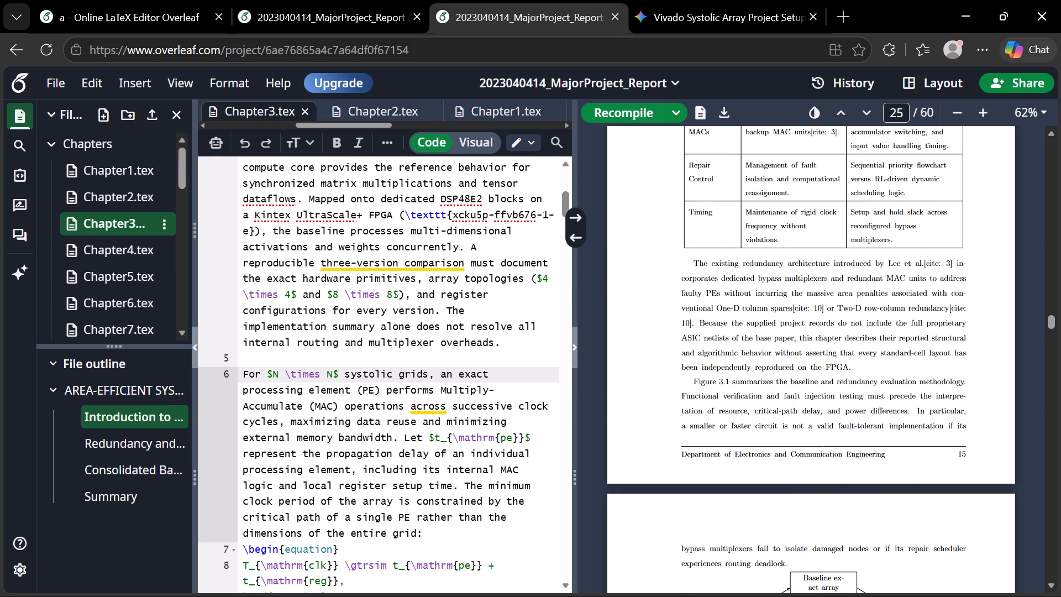
pyautogui.scroll(-1, 761, 406)
pyautogui.doubleClick(940, 261)
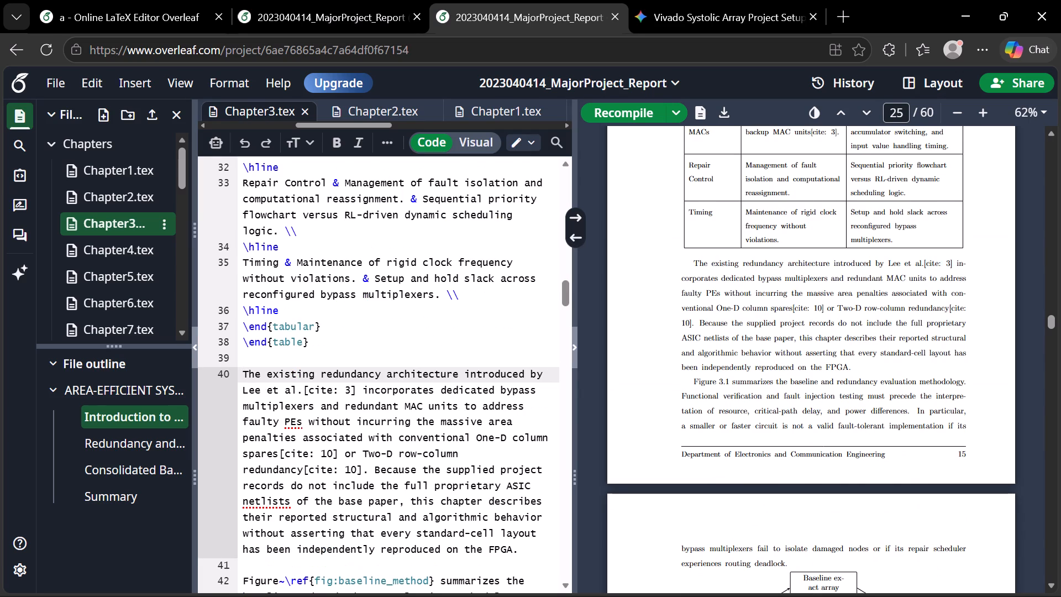
pyautogui.click(354, 392)
pyautogui.press('Right')
pyautogui.press('BackSpace')
pyautogui.press('BackSpace')
pyautogui.press('BackSpace')
pyautogui.press('BackSpace')
pyautogui.press('BackSpace')
pyautogui.press('BackSpace')
pyautogui.press('BackSpace')
pyautogui.press('BackSpace')
pyautogui.press('BackSpace')
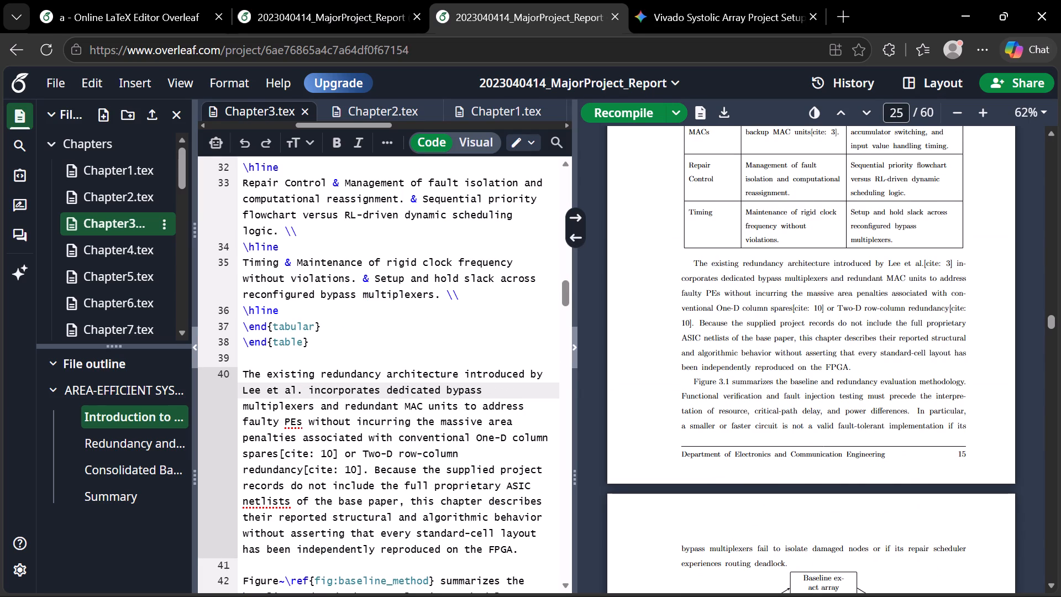
# Delete the "[cite: 10]" marker following "Two-D row-column redundancy" in the same paragraph.
pyautogui.scroll(-1, 807, 417)
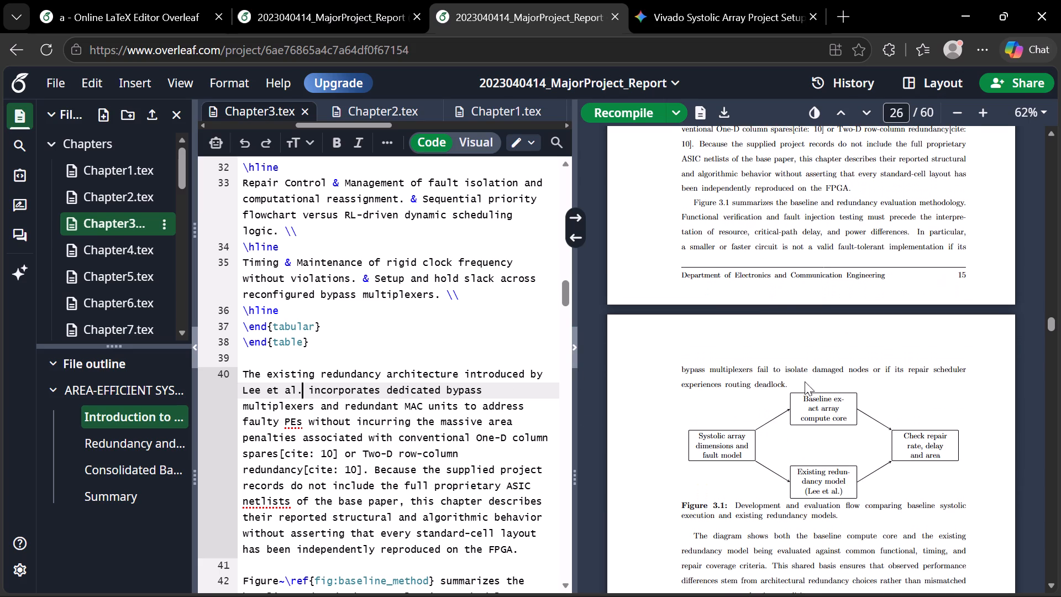
pyautogui.click(362, 468)
pyautogui.press('BackSpace')
pyautogui.press('BackSpace')
pyautogui.press('BackSpace')
pyautogui.press('BackSpace')
pyautogui.press('BackSpace')
pyautogui.press('BackSpace')
pyautogui.press('BackSpace')
pyautogui.press('BackSpace')
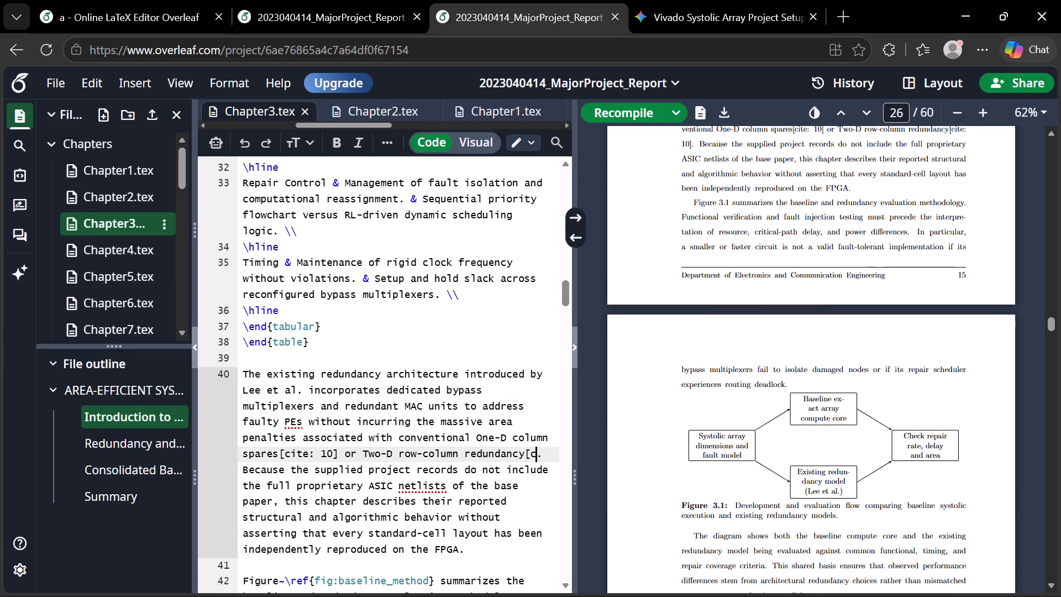
pyautogui.press('BackSpace')
pyautogui.press('BackSpace')
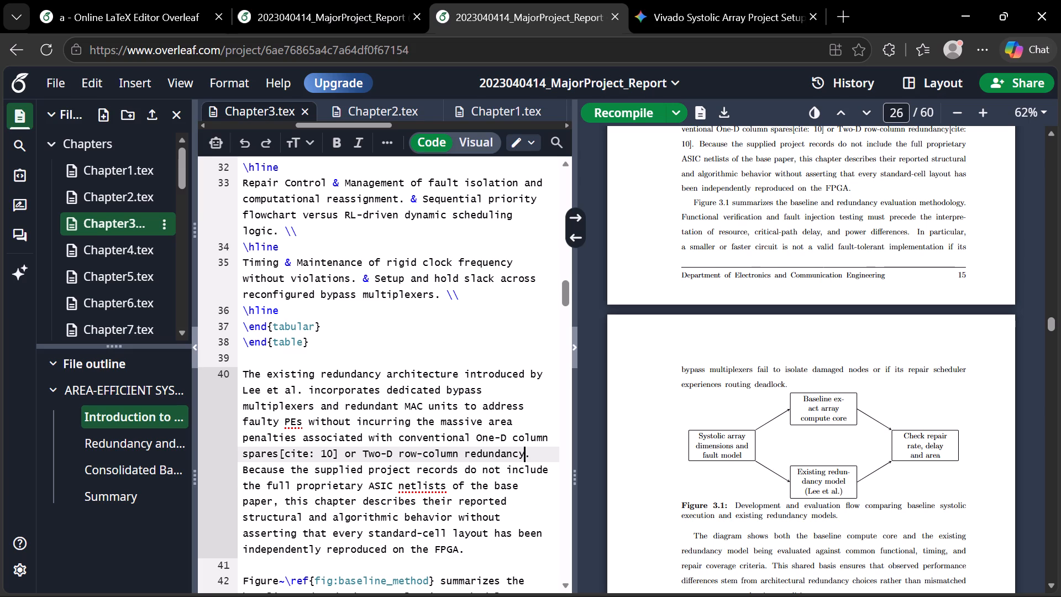
# Delete the "[cite: 10]" marker following "One-D column spares" in the same paragraph.
pyautogui.click(338, 452)
pyautogui.press('BackSpace')
pyautogui.press('BackSpace')
pyautogui.press('BackSpace')
pyautogui.press('BackSpace')
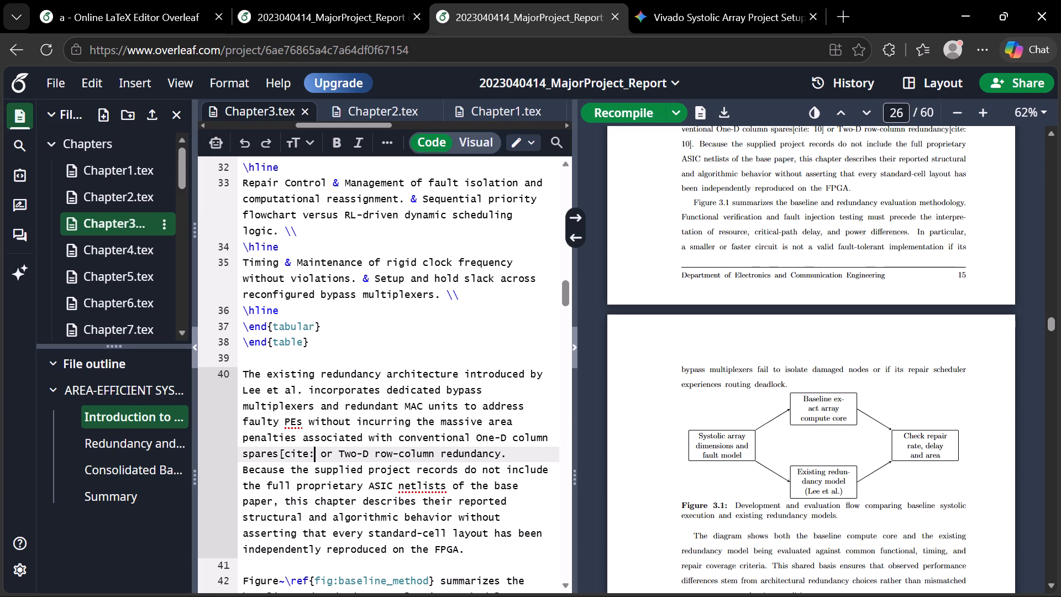
pyautogui.press('BackSpace')
pyautogui.press('BackSpace')
pyautogui.press('BackSpace')
pyautogui.press('BackSpace')
pyautogui.press('BackSpace')
pyautogui.press('BackSpace')
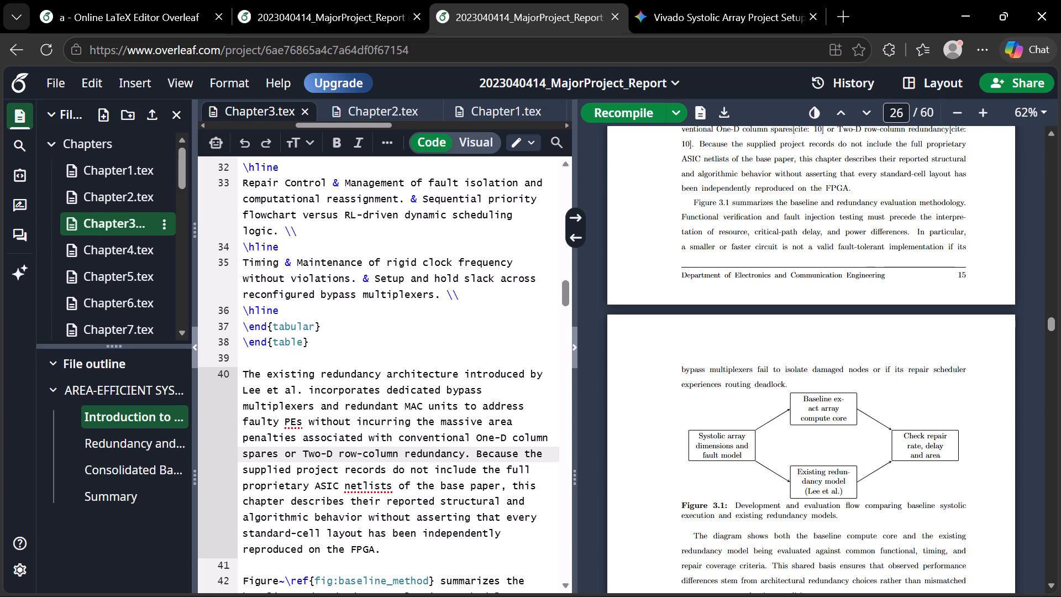
# Look back through the Chapter3.tex source from the edited paragraph up to the chapter heading.
pyautogui.scroll(2, 429, 463)
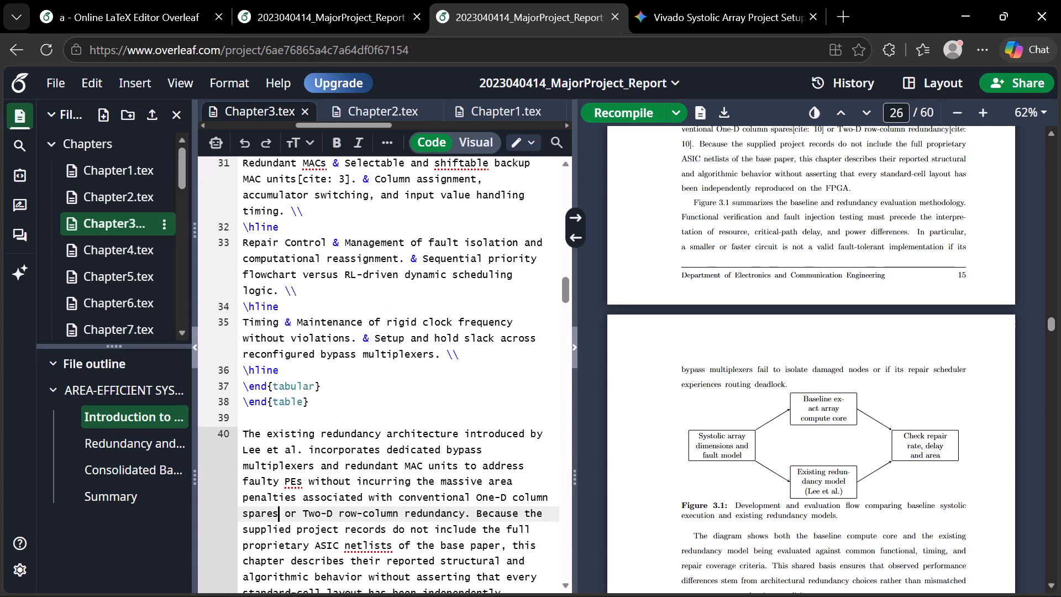
pyautogui.scroll(8, 429, 463)
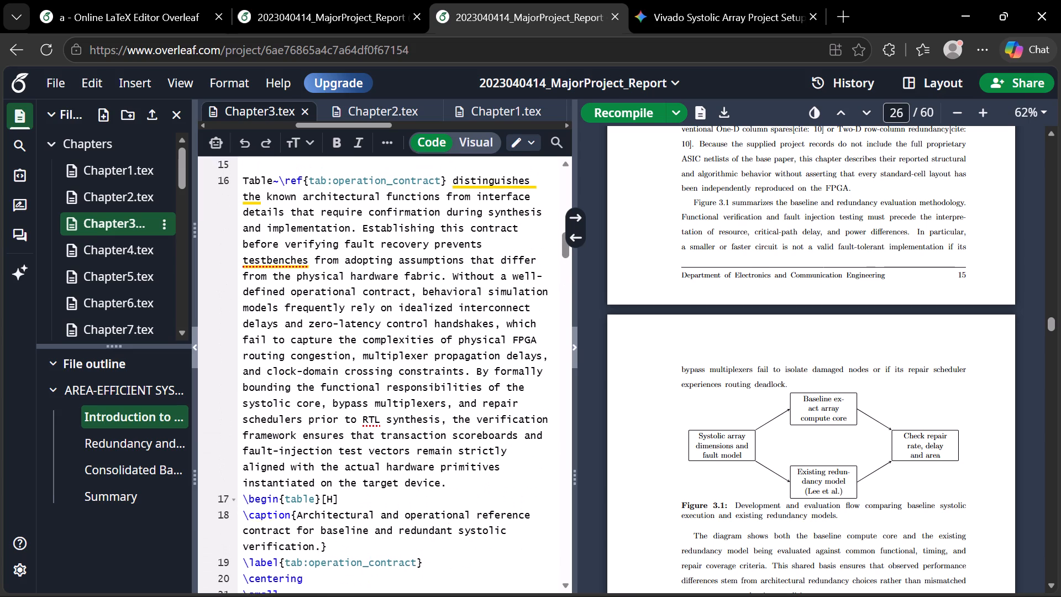
pyautogui.scroll(3, 429, 463)
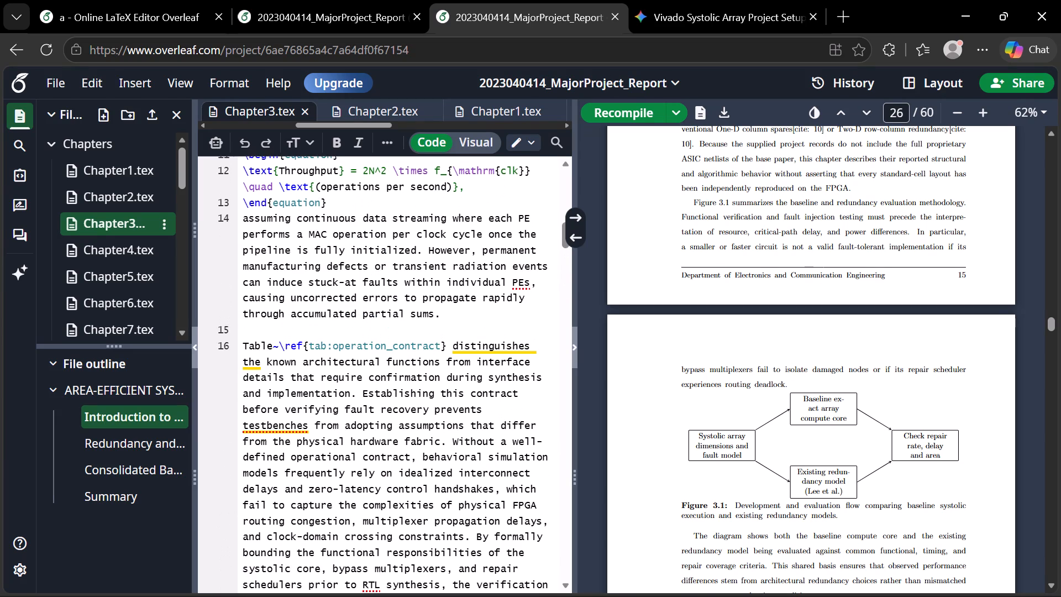
pyautogui.scroll(4, 429, 463)
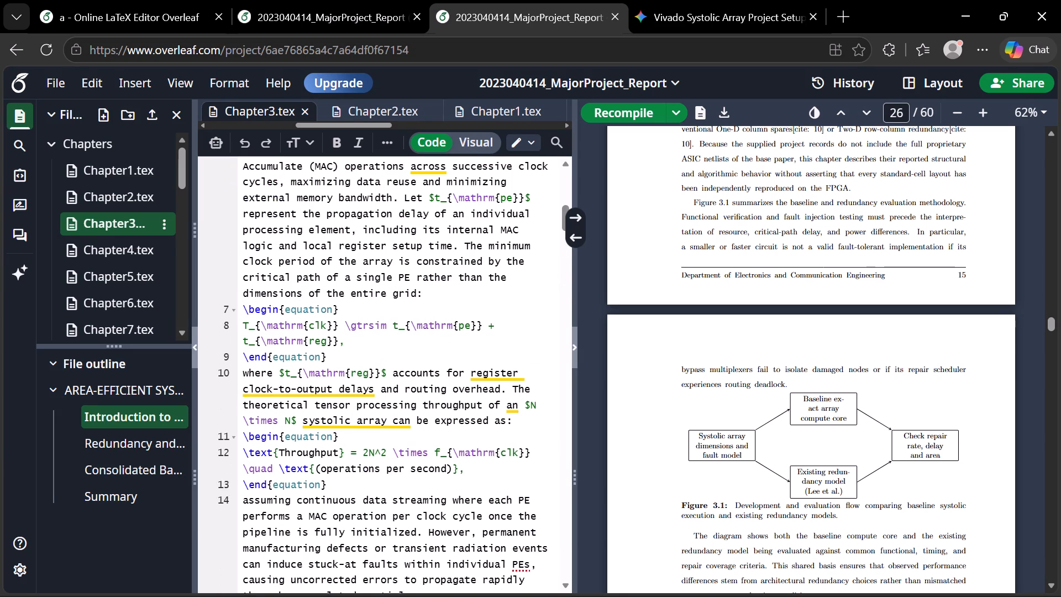
pyautogui.scroll(6, 429, 463)
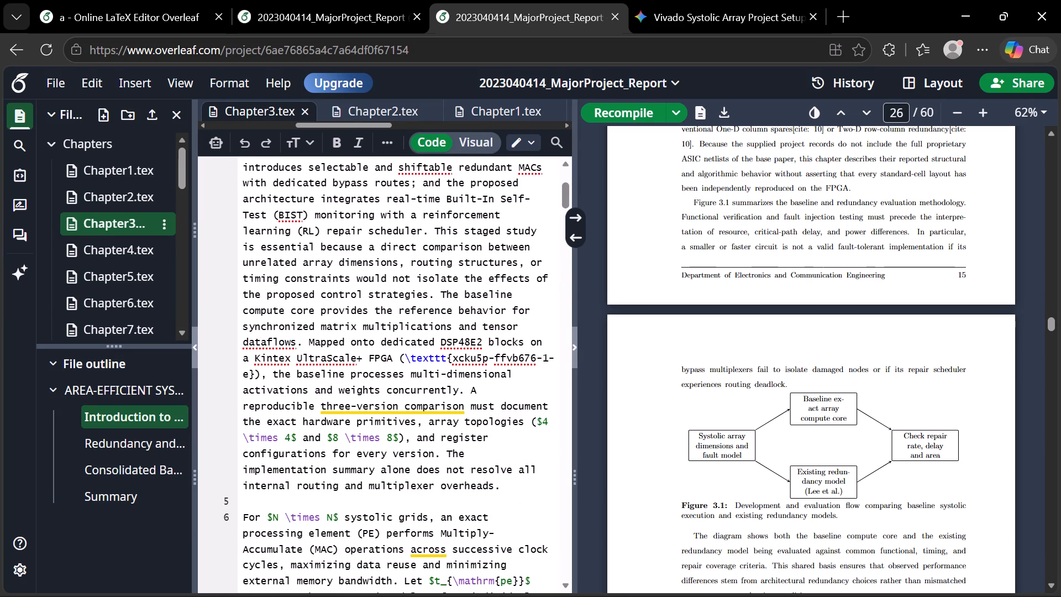
pyautogui.scroll(4, 429, 463)
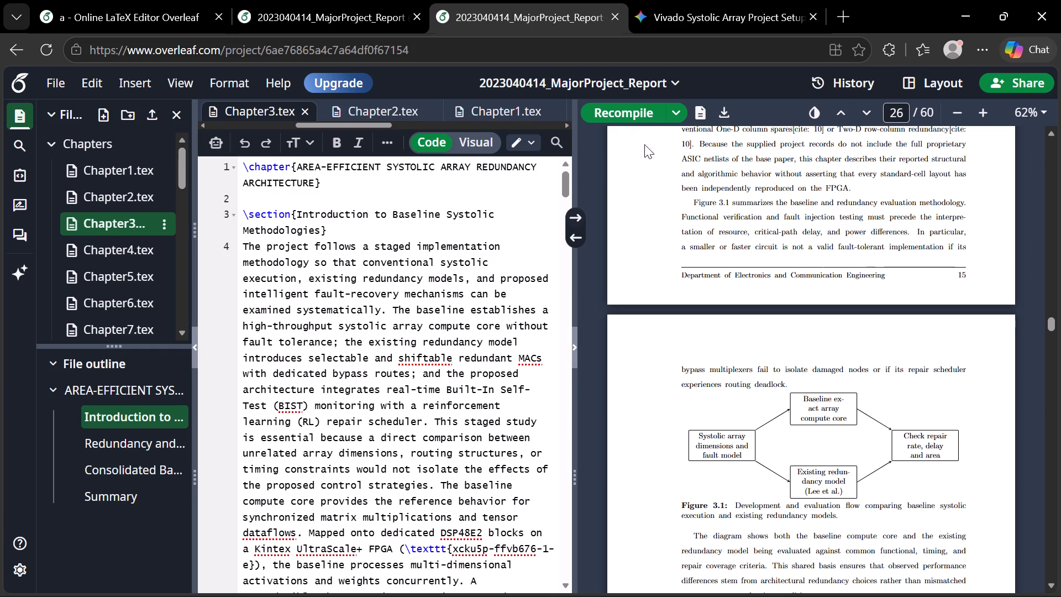
# Recompile the report with the citation markers removed from the paragraph.
pyautogui.click(629, 113)
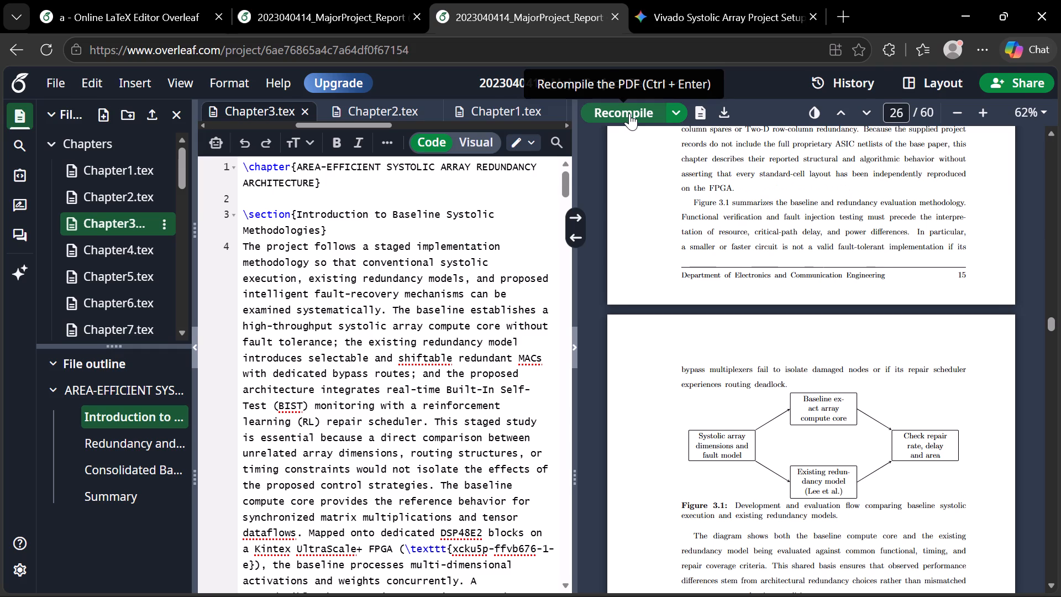
pyautogui.click(629, 113)
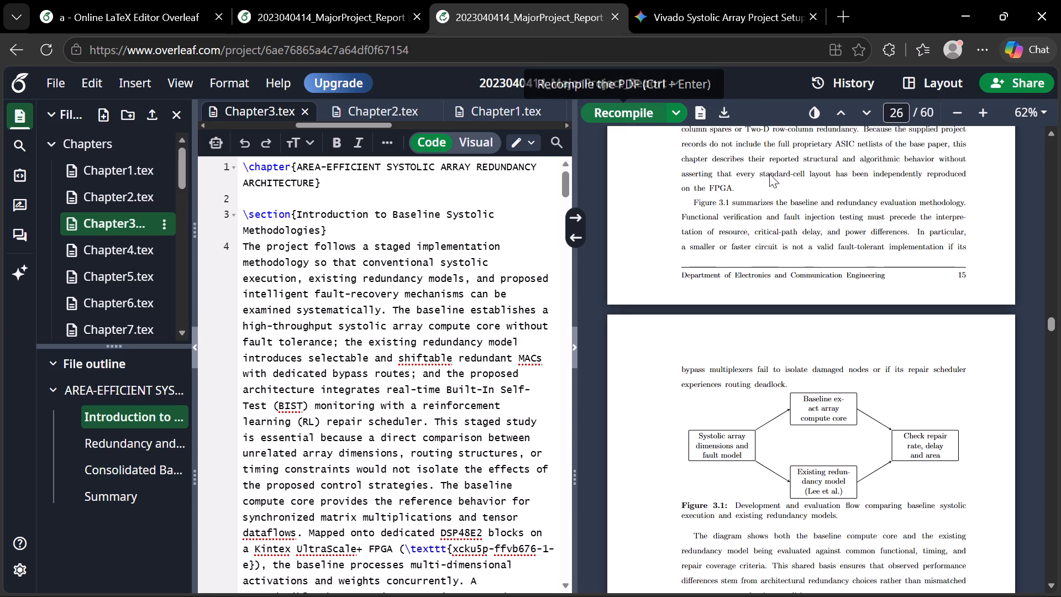
# Review the recompiled pages from Figure 3.1 through Section 3.2, checking the paragraphs and the space before Table 3.2.
pyautogui.scroll(-6, 889, 443)
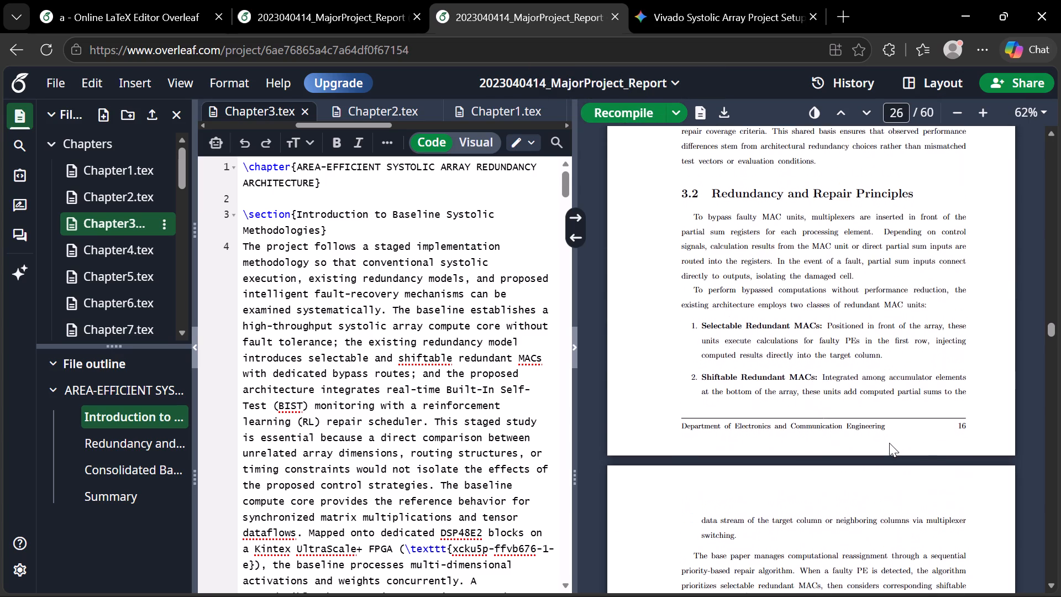
pyautogui.scroll(-4, 889, 443)
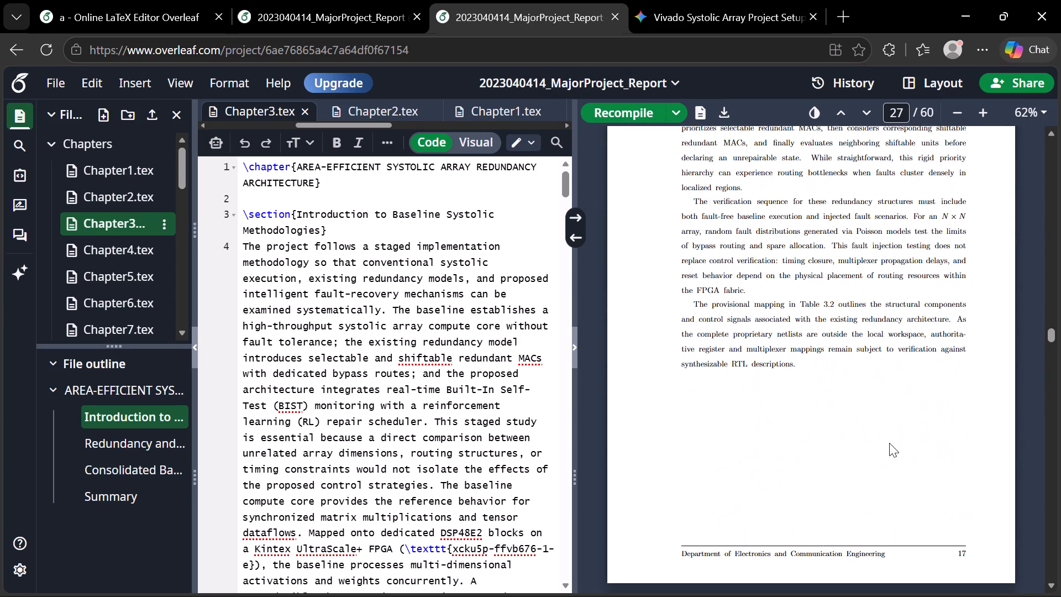
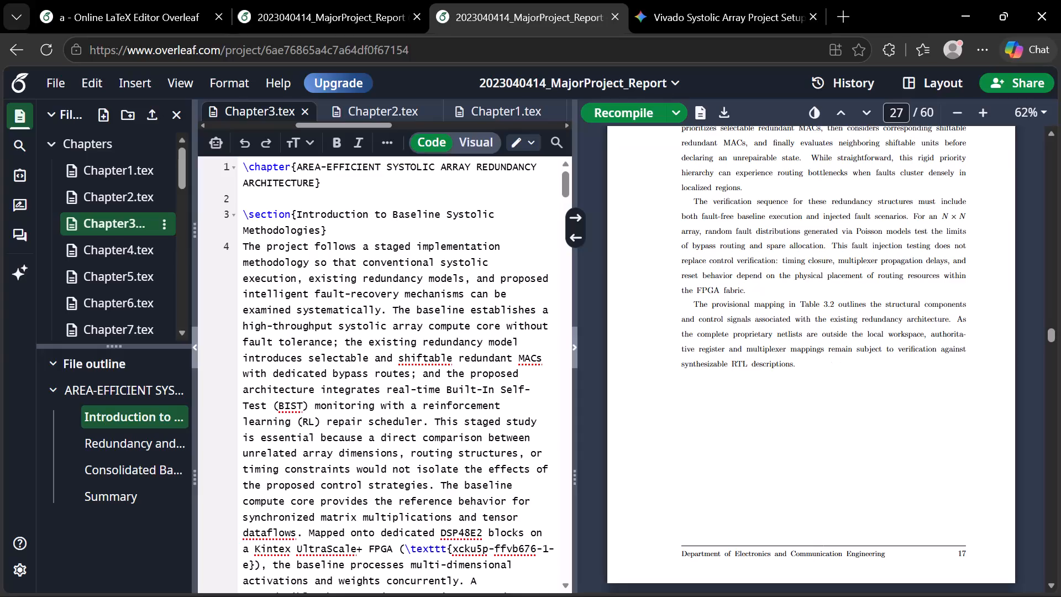
# Review the compiled Chapter 3 pages around Tables 3.2 and 3.3 and Section 3.3, and locate the Table 3.1 paragraph in the source.
pyautogui.scroll(-4, 831, 348)
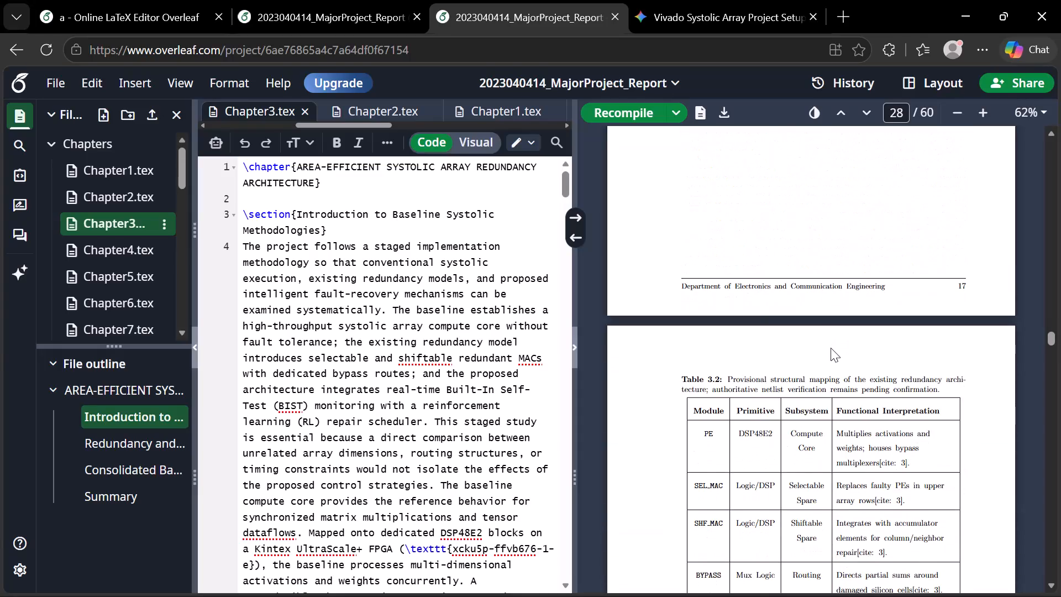
pyautogui.scroll(-2, 831, 348)
pyautogui.scroll(1, 831, 348)
pyautogui.scroll(-3, 831, 348)
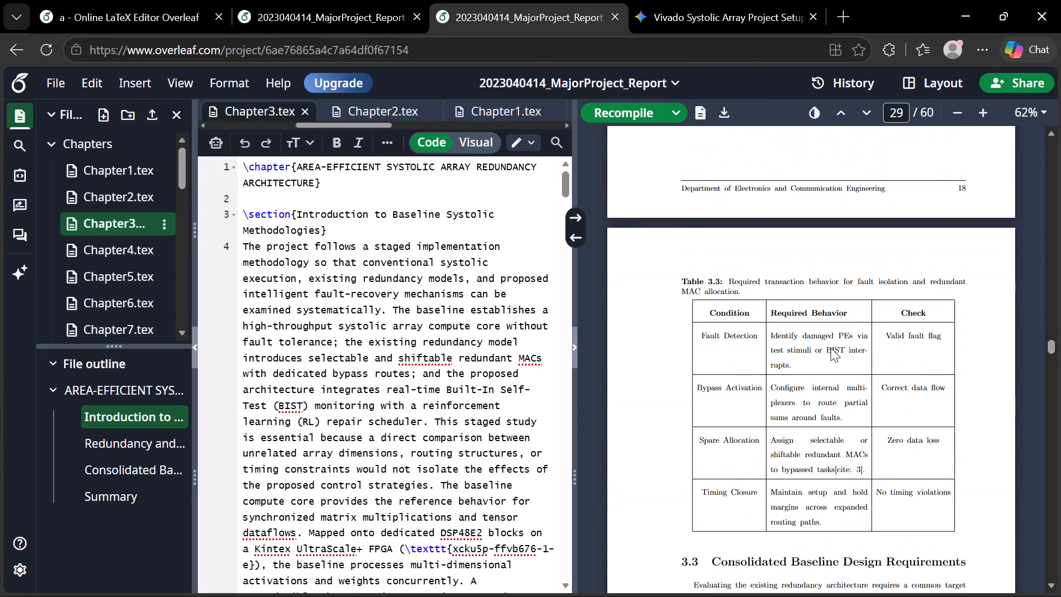
pyautogui.scroll(-4, 831, 348)
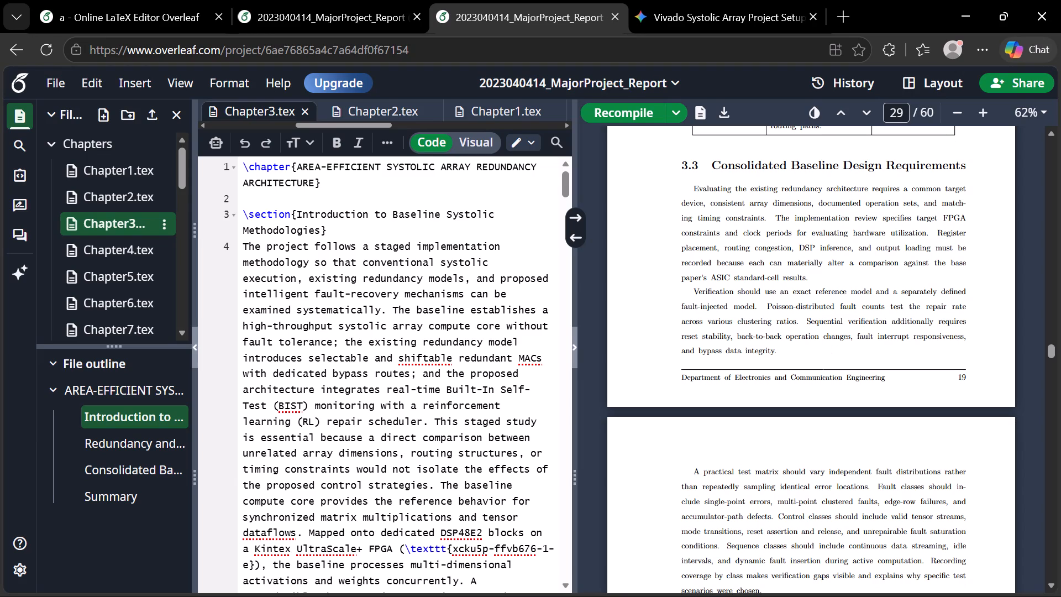
pyautogui.scroll(6, 696, 287)
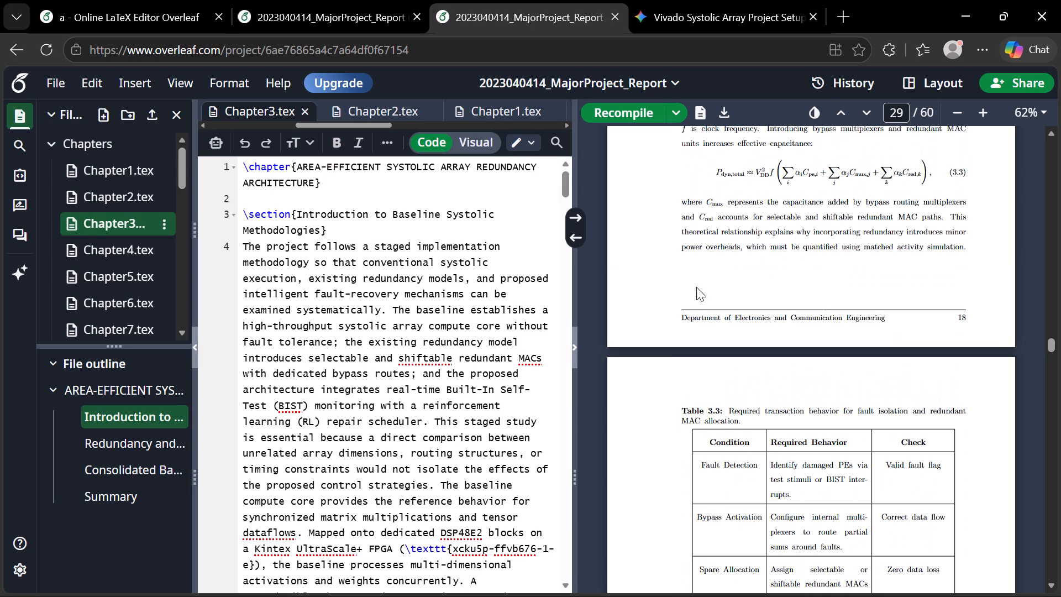
pyautogui.scroll(4, 696, 287)
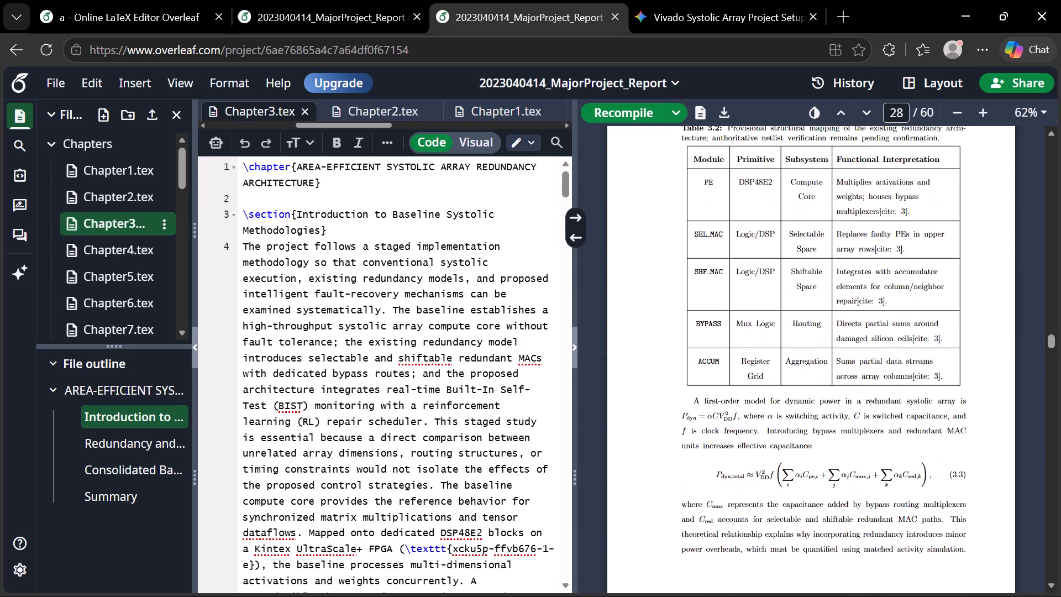
pyautogui.scroll(8, 696, 287)
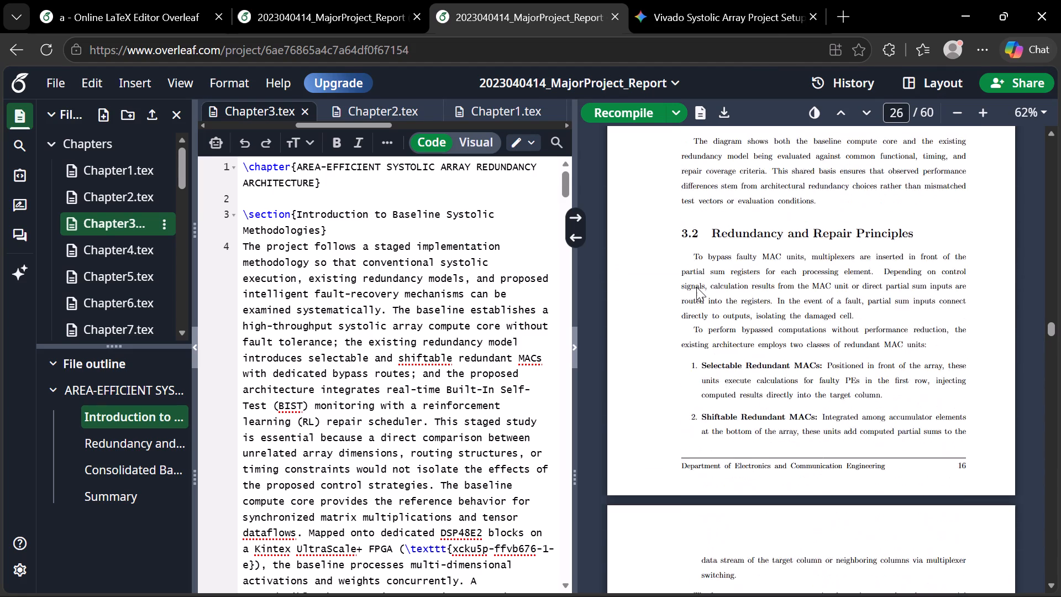
pyautogui.scroll(7, 696, 287)
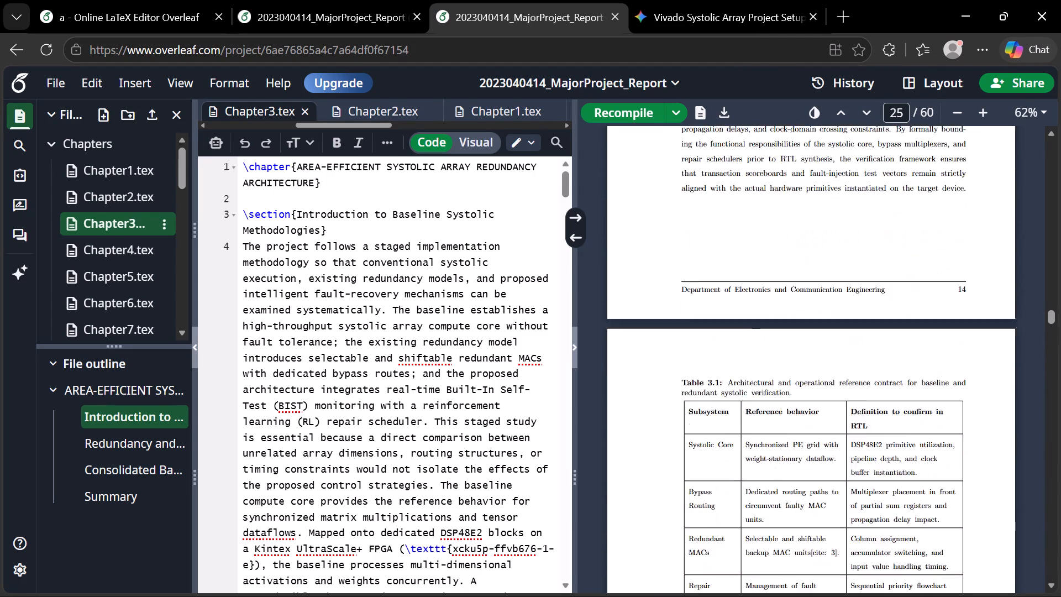
pyautogui.scroll(3, 696, 287)
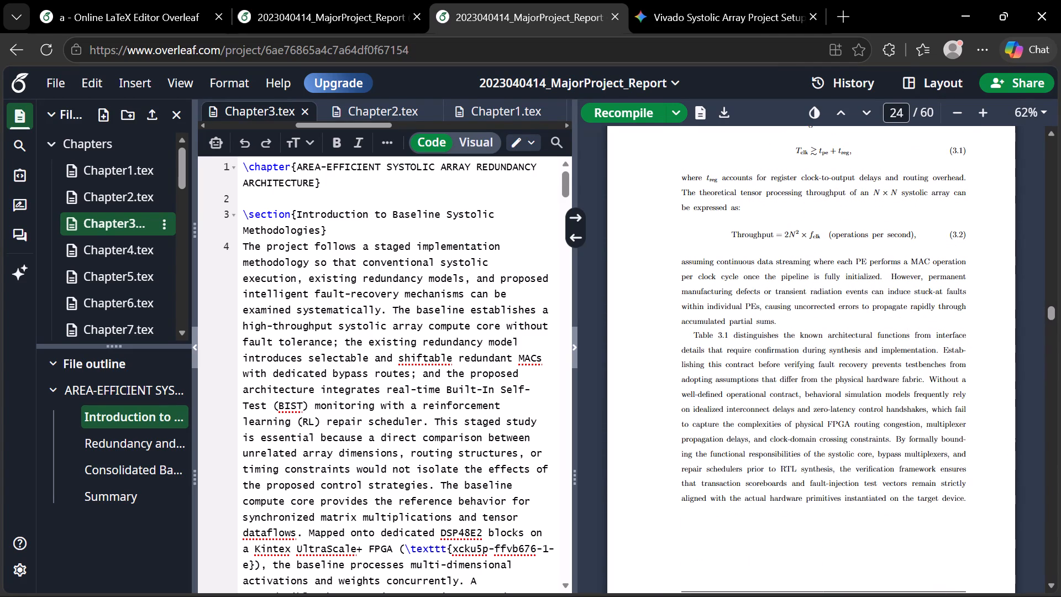
pyautogui.doubleClick(696, 332)
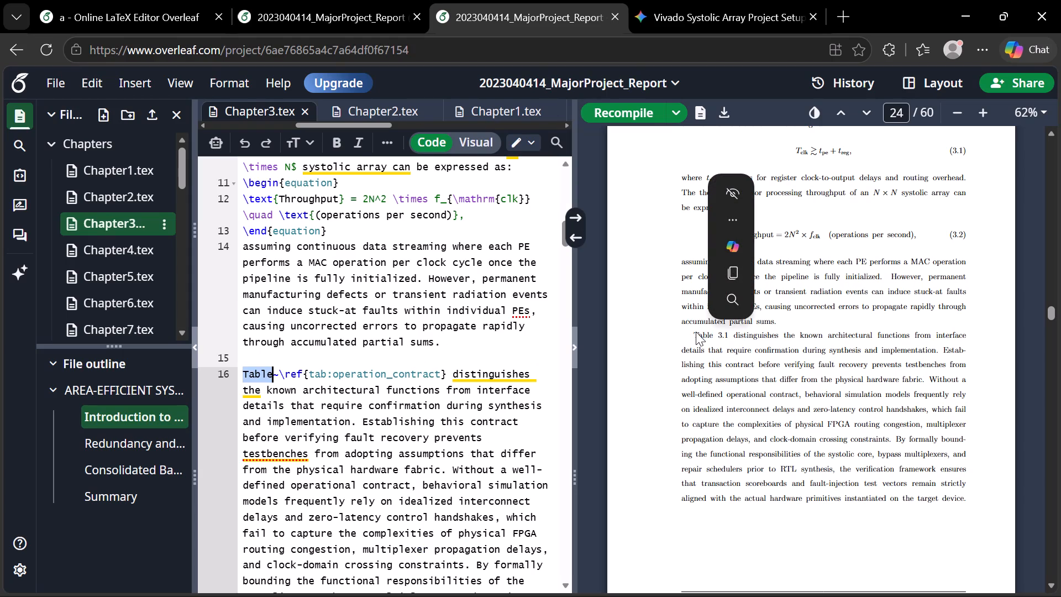
pyautogui.click(719, 398)
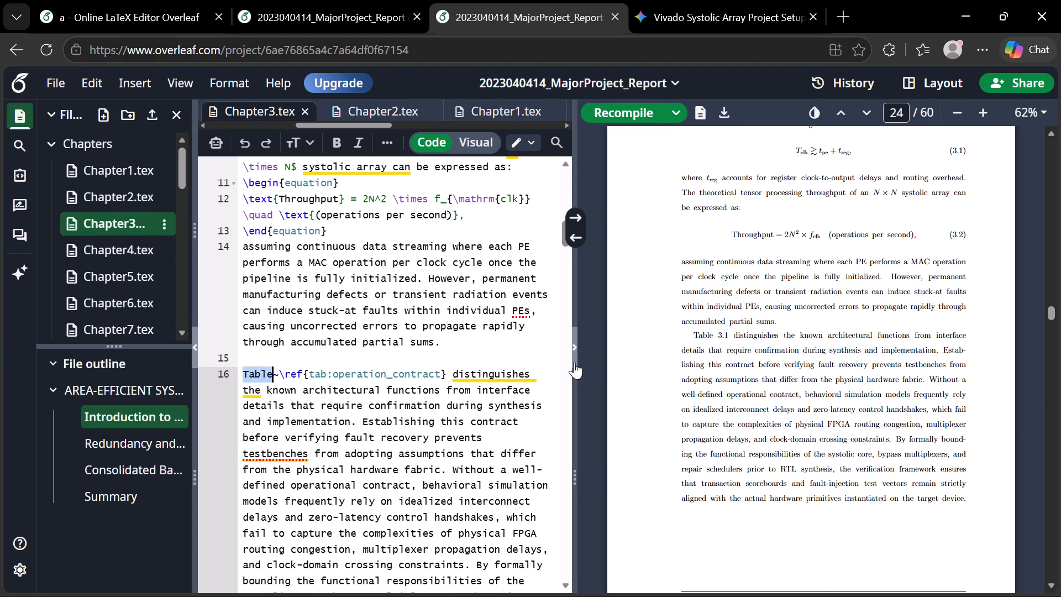
pyautogui.click(554, 357)
# Look back through the compiled pages from the start of Chapter 3 to Section 2.1, checking Chapter 2's layout and paragraphs.
pyautogui.scroll(3, 830, 324)
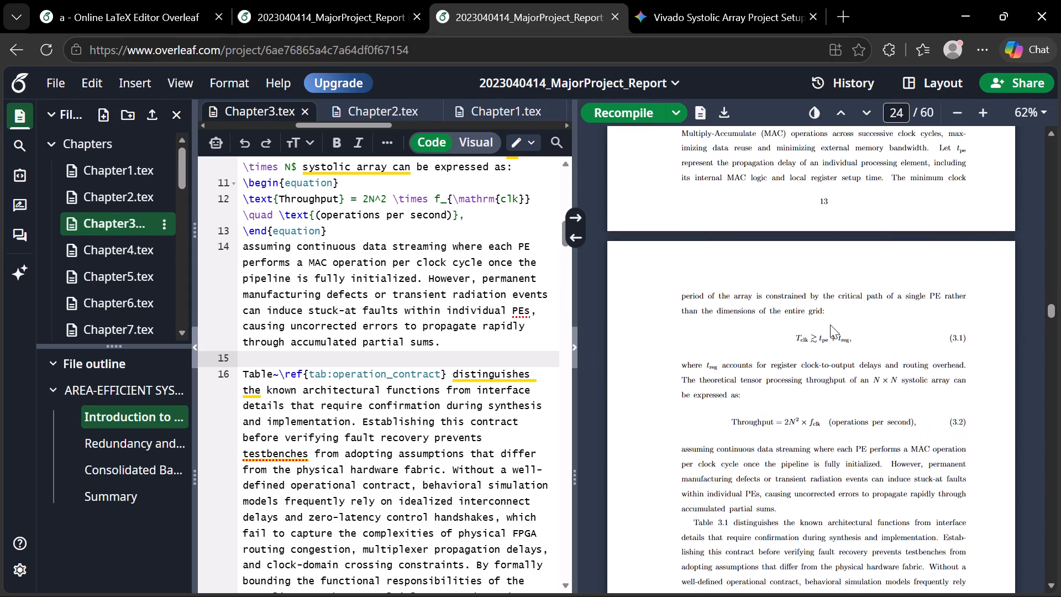
pyautogui.scroll(6, 830, 324)
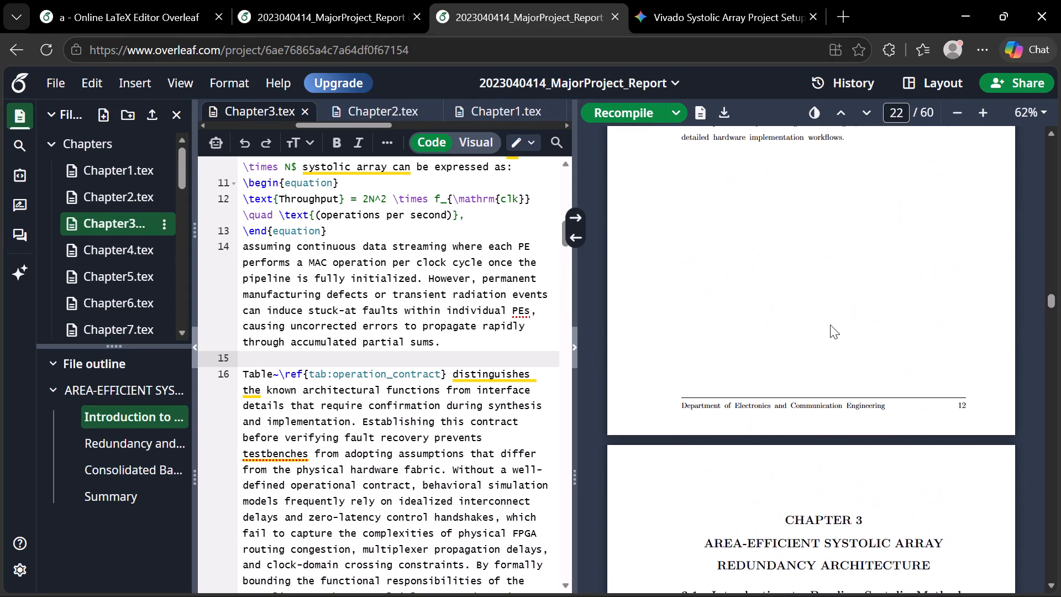
pyautogui.scroll(9, 830, 324)
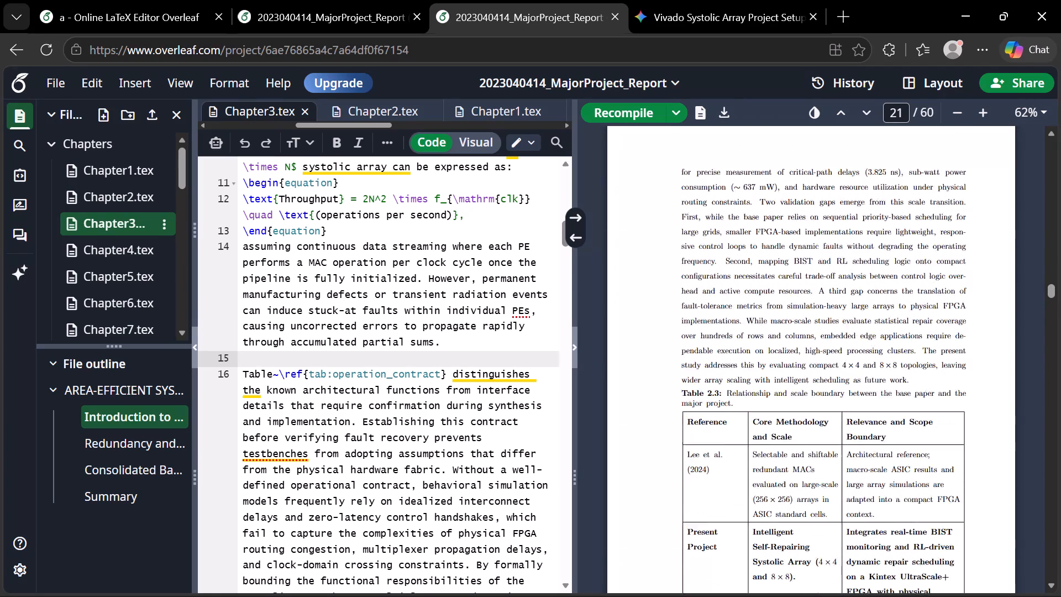
pyautogui.scroll(8, 830, 324)
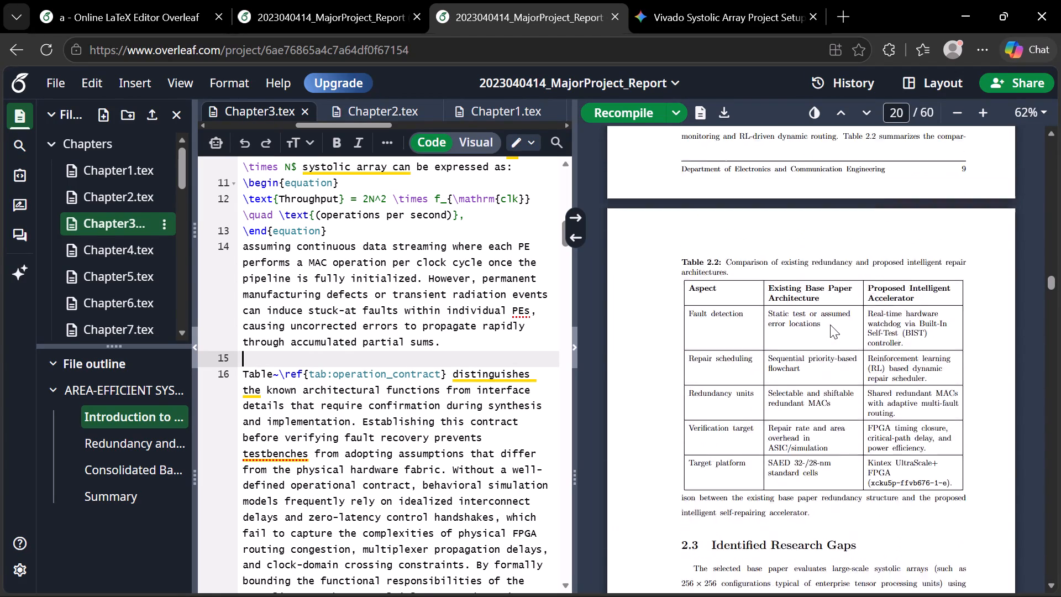
pyautogui.scroll(8, 830, 324)
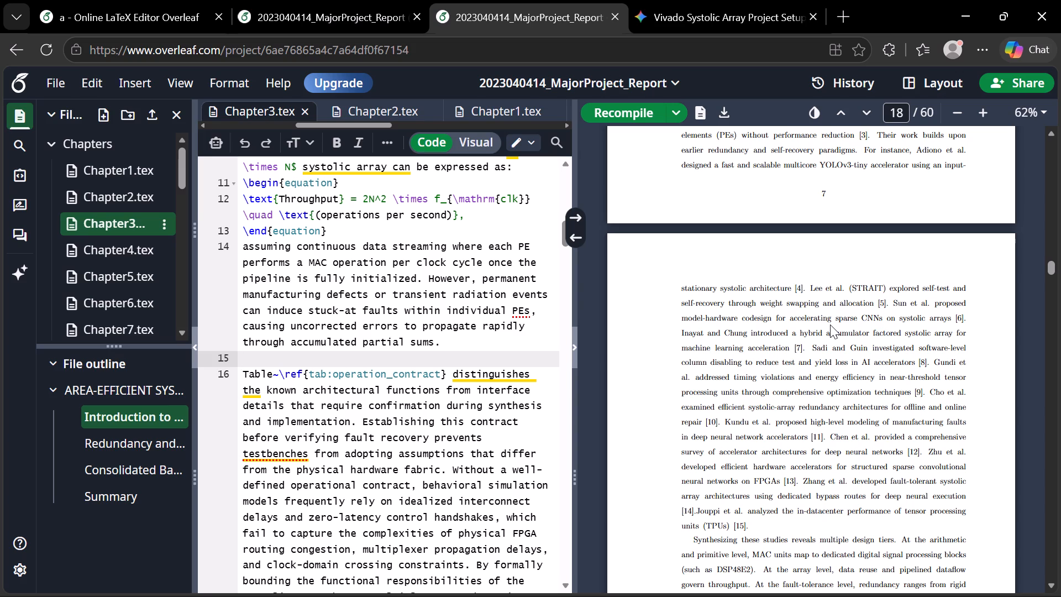
pyautogui.scroll(-1, 830, 324)
pyautogui.scroll(8, 830, 324)
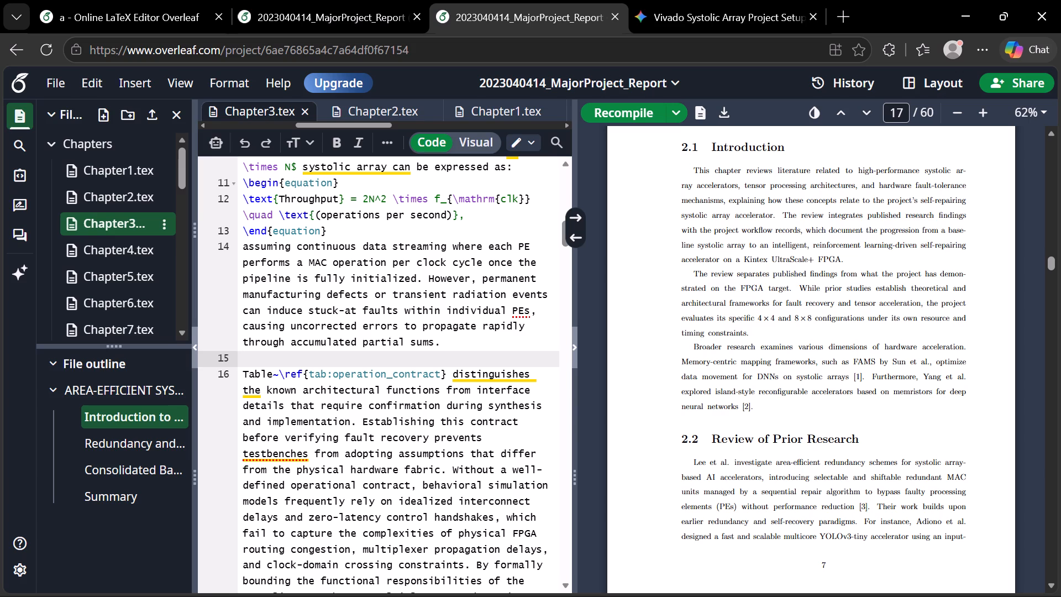
# In Chapter2.tex, join the "Broader research examines" paragraph onto the end of the preceding Introduction paragraph, separated by a space.
pyautogui.doubleClick(707, 344)
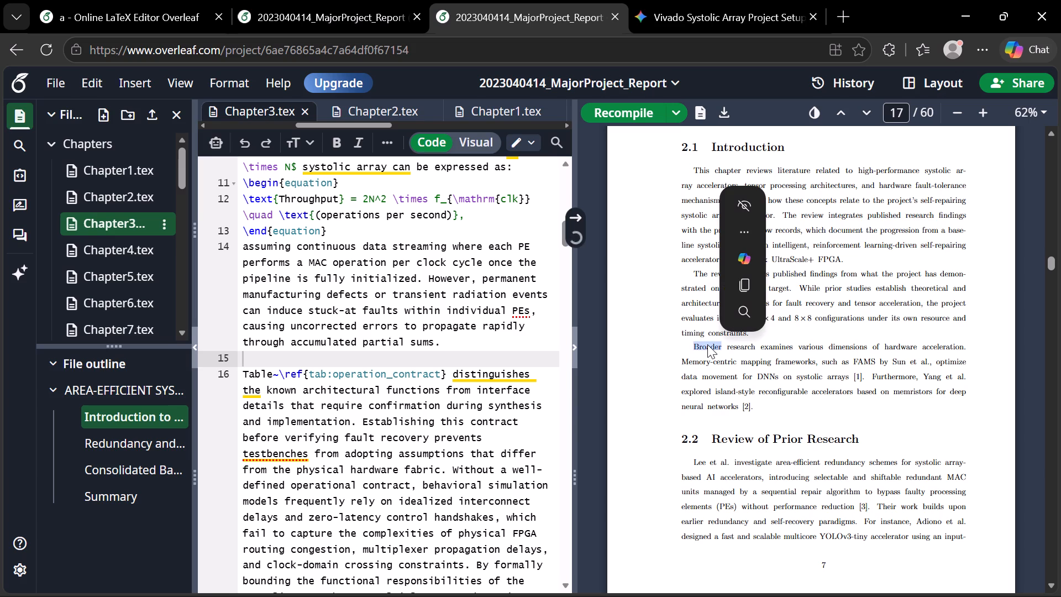
pyautogui.click(244, 378)
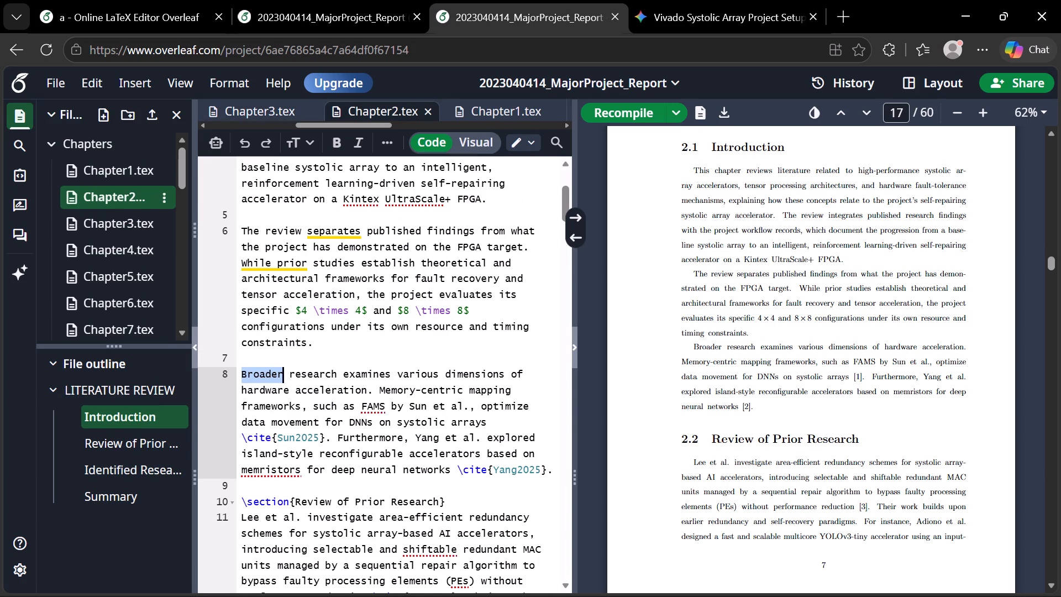
pyautogui.press('BackSpace')
pyautogui.press('BackSpace')
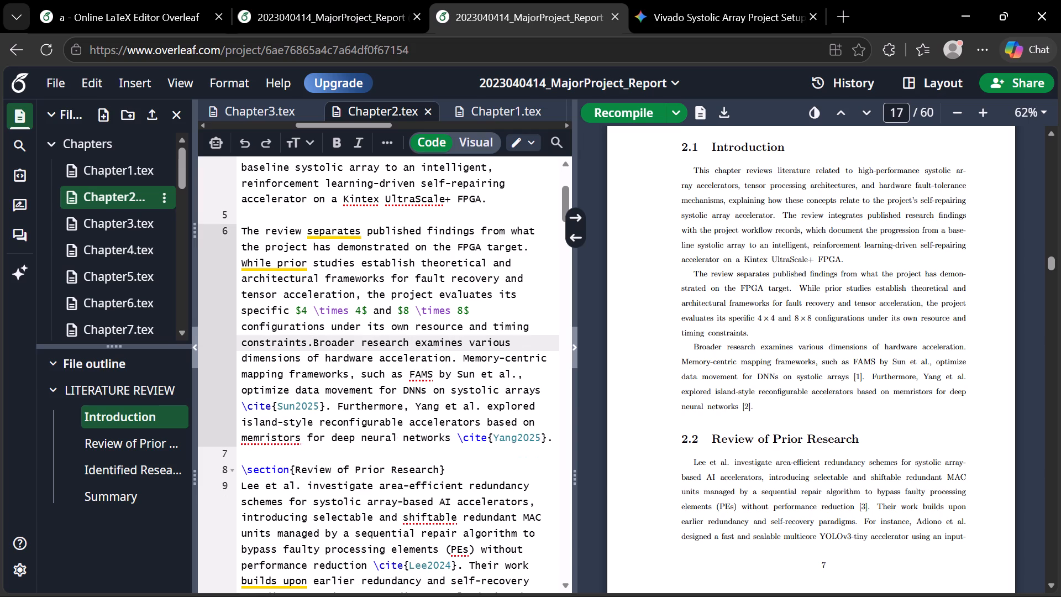
pyautogui.press('space')
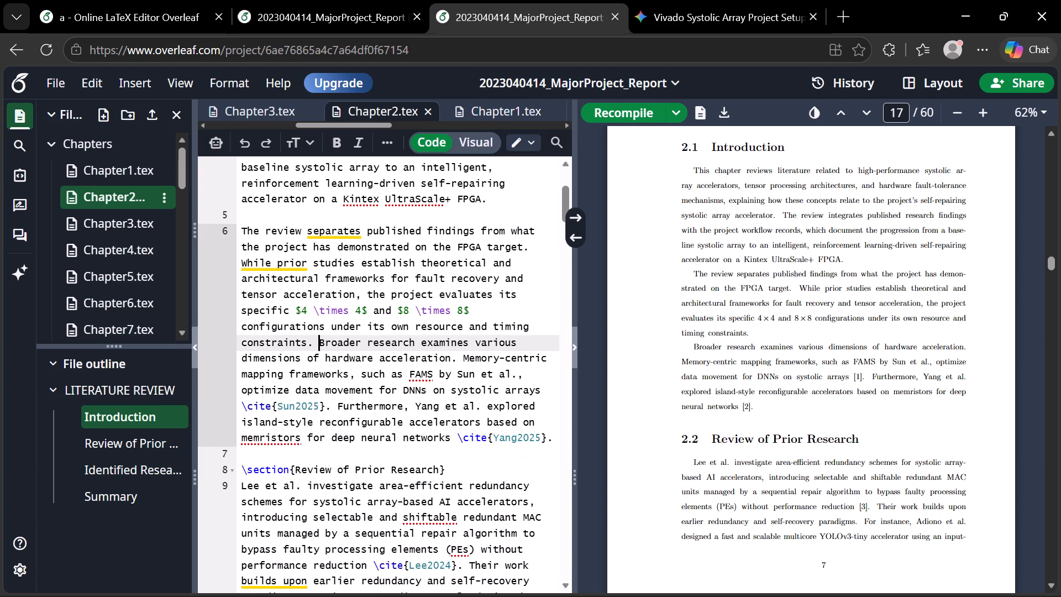
# Recompile the report with the merged Chapter 2 introduction paragraph.
pyautogui.scroll(1, 740, 363)
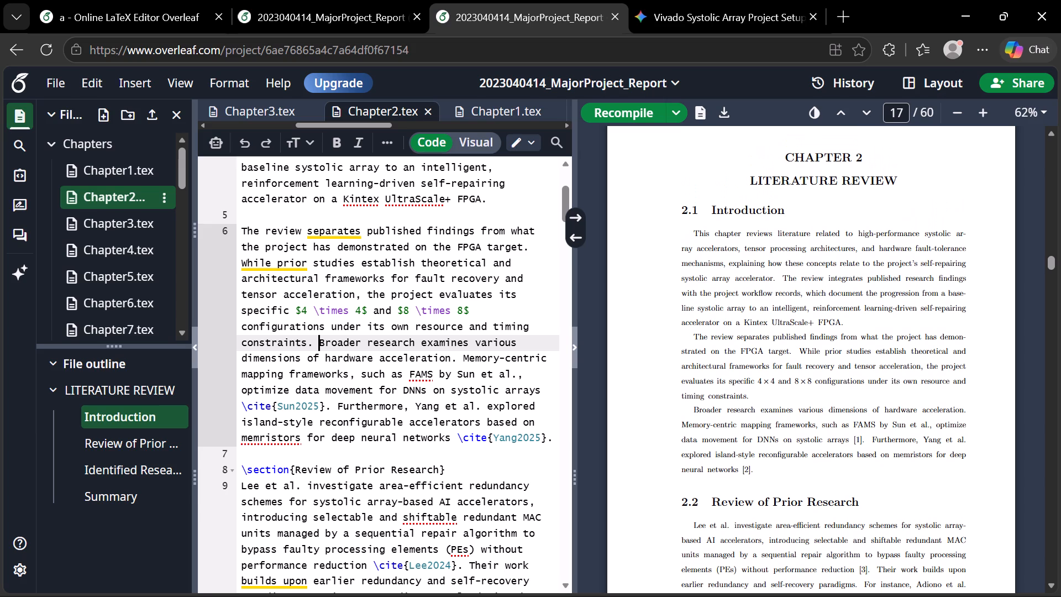
pyautogui.click(627, 122)
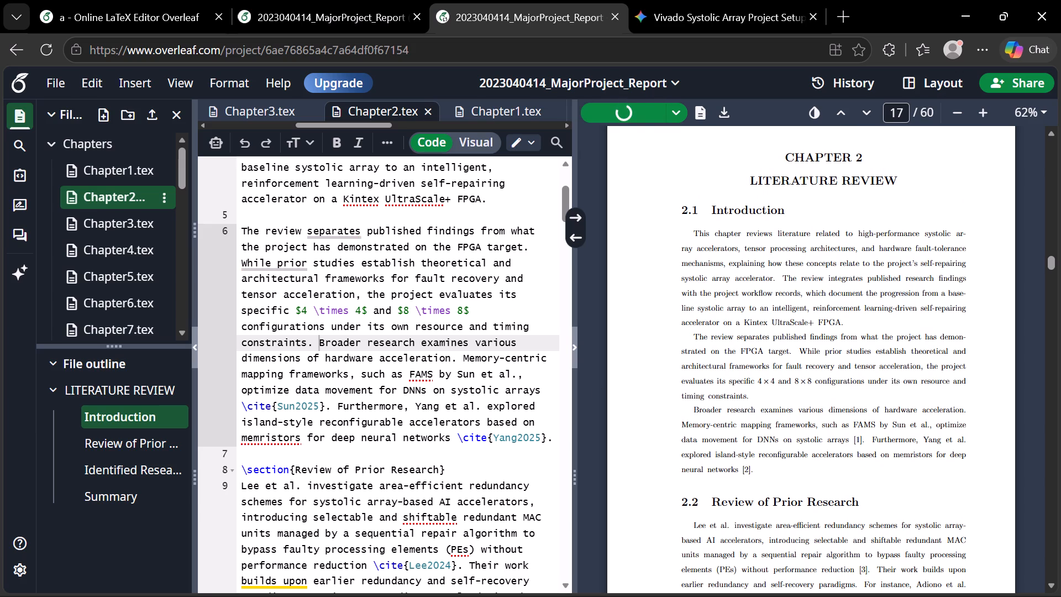
pyautogui.scroll(1, 785, 296)
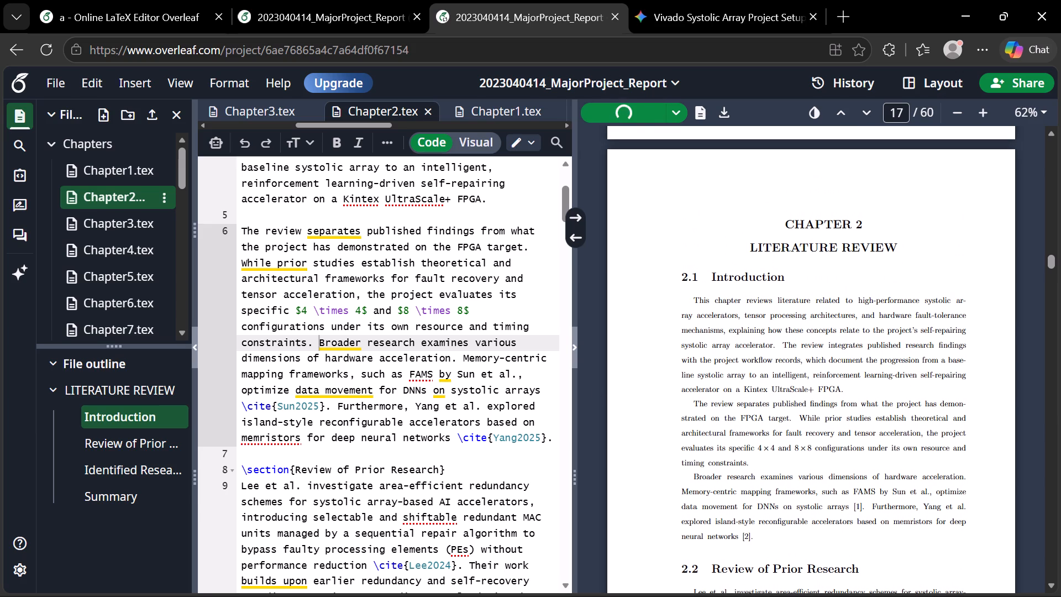
# Review the recompiled Chapter 2 opening page, the start of Section 2.2, and the preceding Section 1.4 page for paragraph layout.
pyautogui.scroll(3, 785, 296)
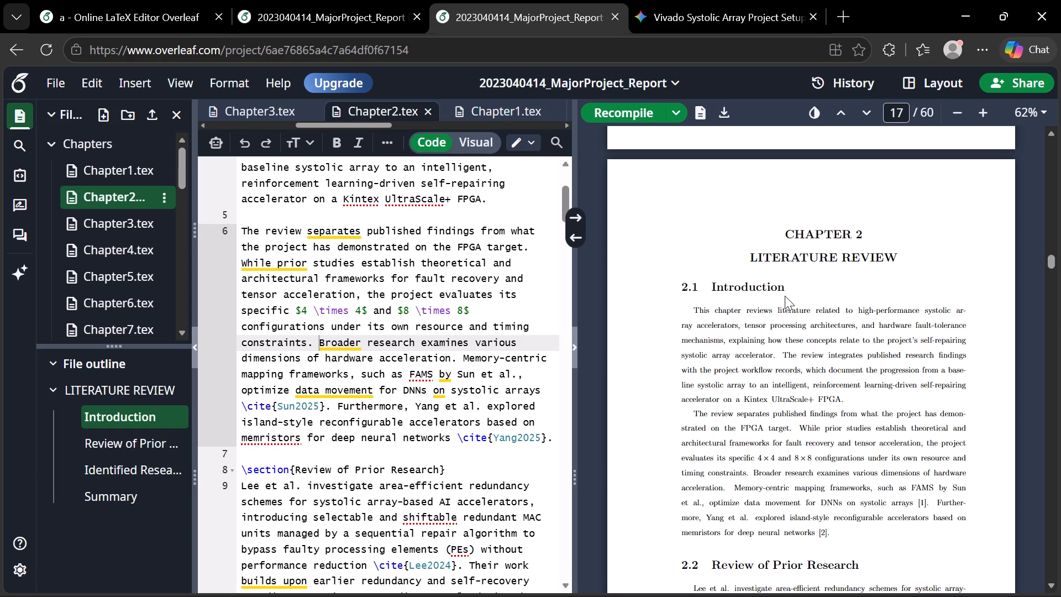
pyautogui.scroll(-1, 785, 296)
pyautogui.scroll(-3, 734, 390)
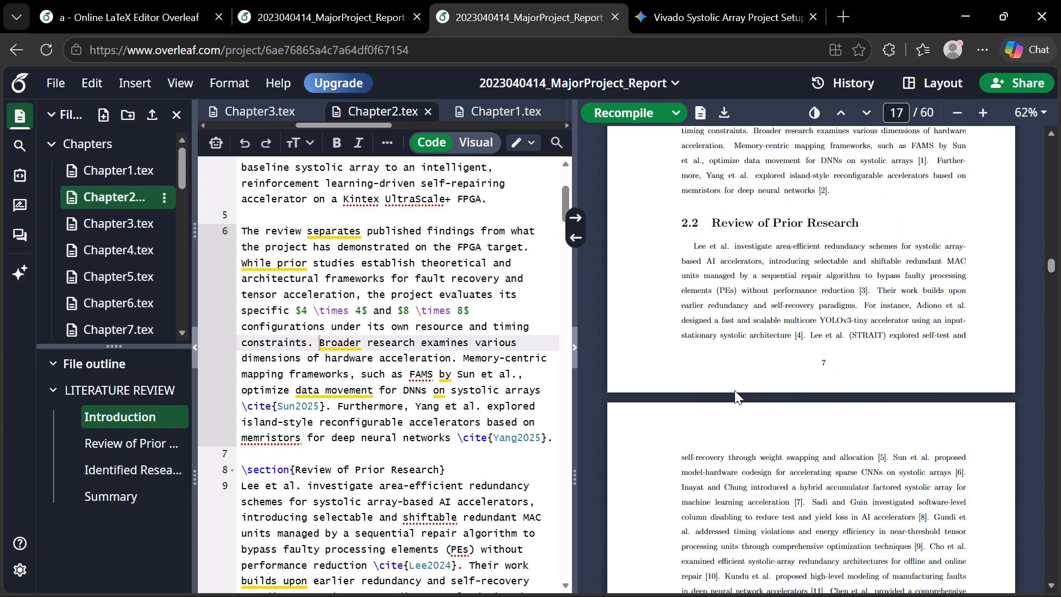
pyautogui.scroll(-1, 734, 390)
pyautogui.scroll(7, 734, 390)
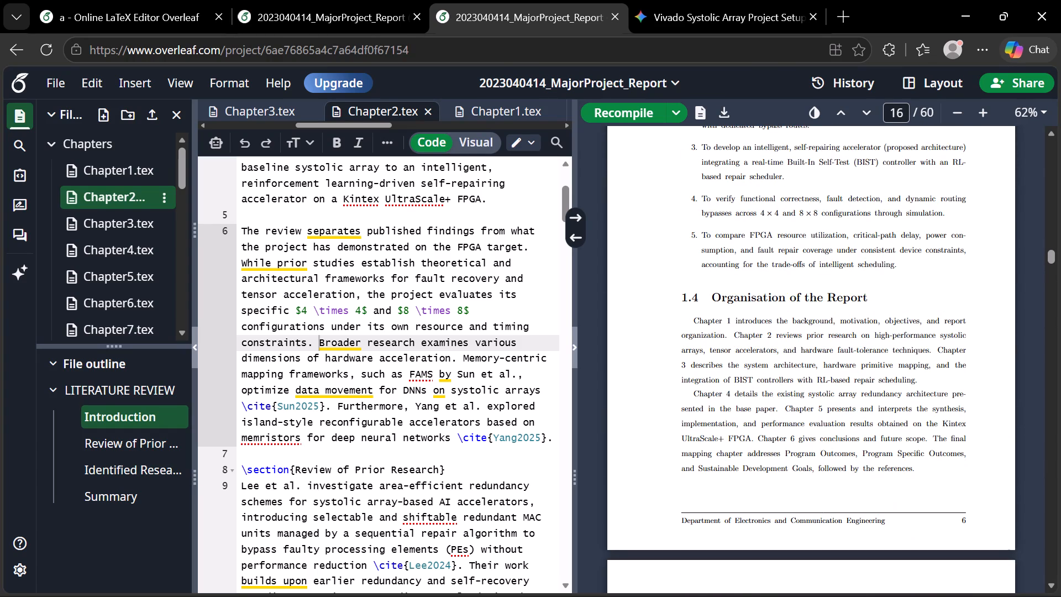
pyautogui.scroll(-1, 711, 437)
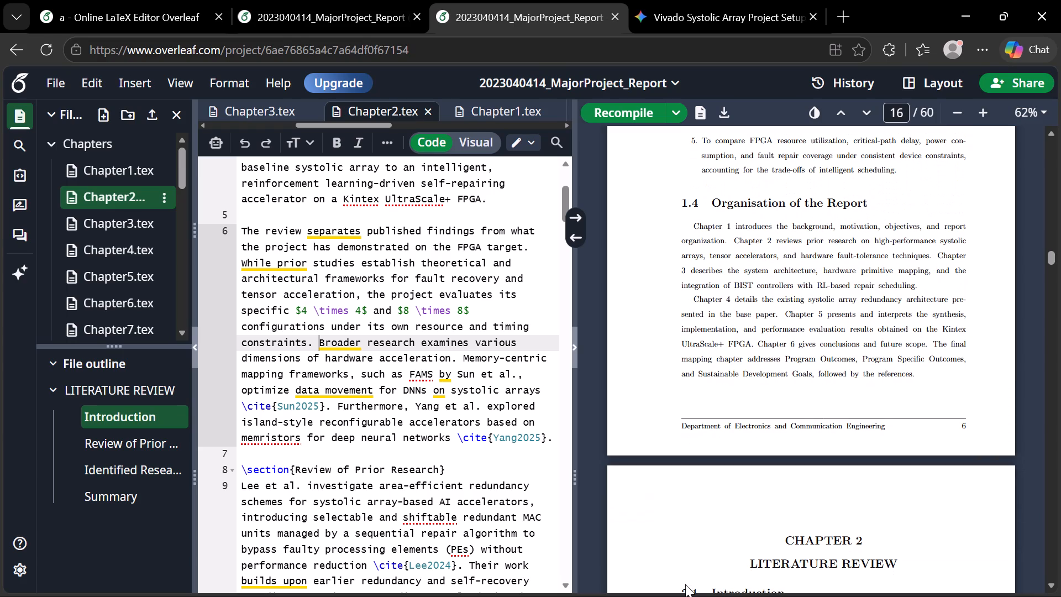
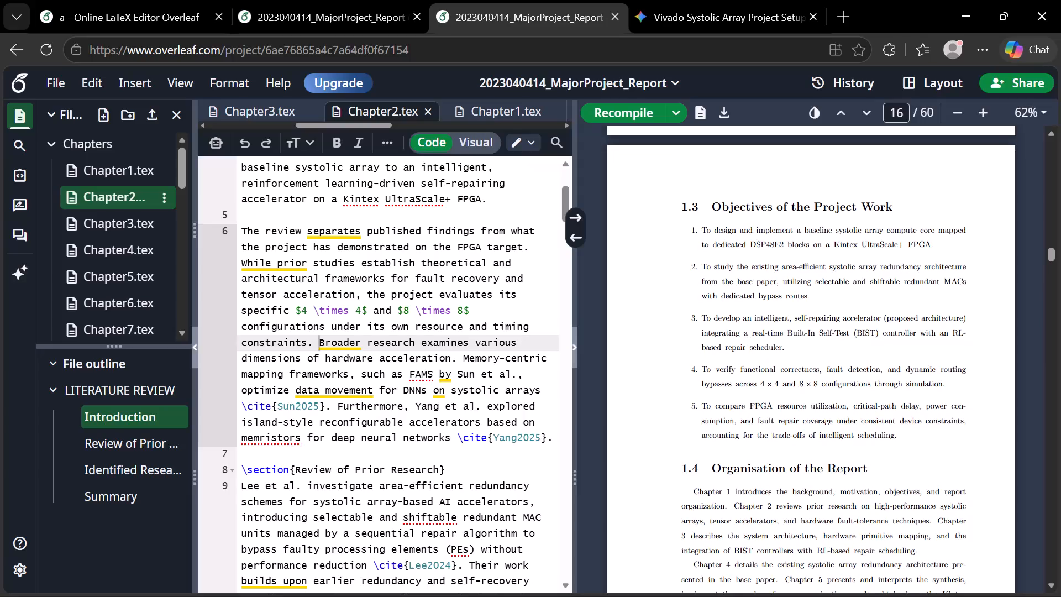
# Look back through the compiled Chapter 1 pages from Section 1.3 to Figure 1.1, checking paragraphs and page layout.
pyautogui.scroll(2, 744, 336)
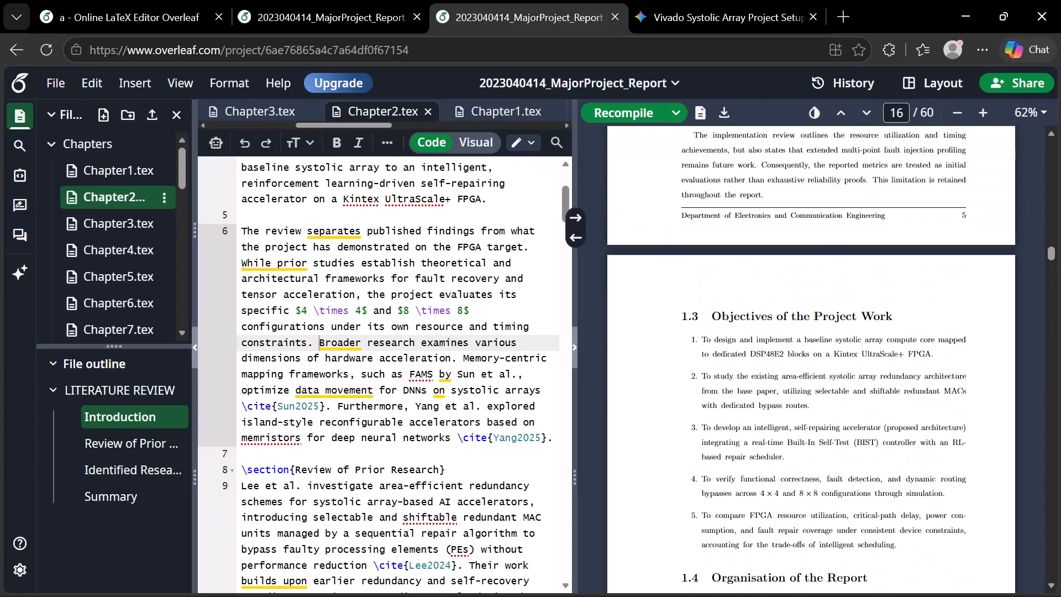
pyautogui.scroll(3, 744, 336)
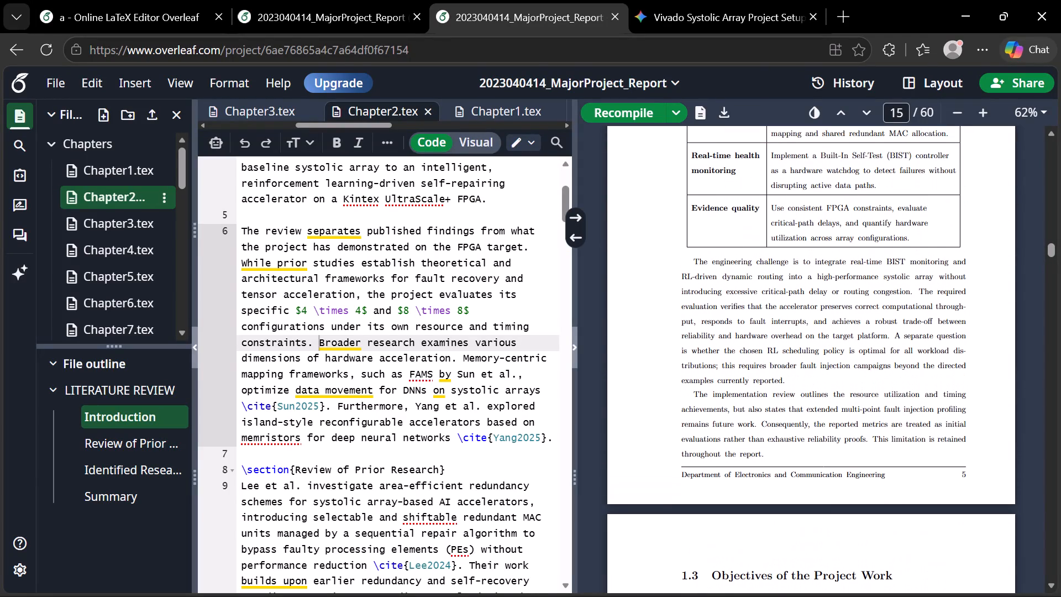
pyautogui.scroll(4, 744, 336)
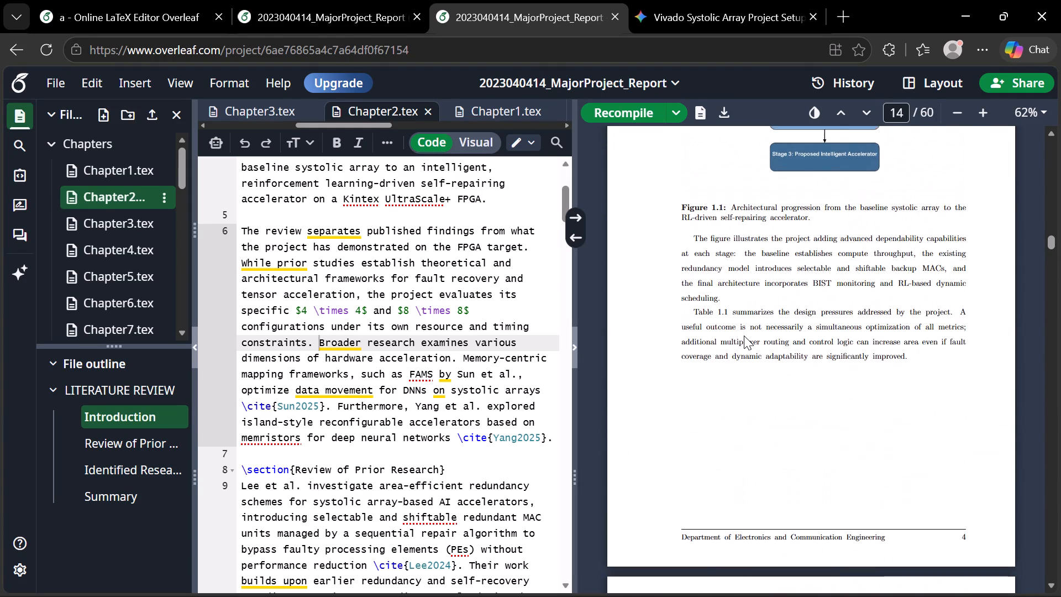
# In Chapter1.tex, join the paragraph starting "Table~\ref{tab:impacts} summarizes" onto the end of the preceding "The figure illustrates" paragraph, separated by a space.
pyautogui.doubleClick(703, 315)
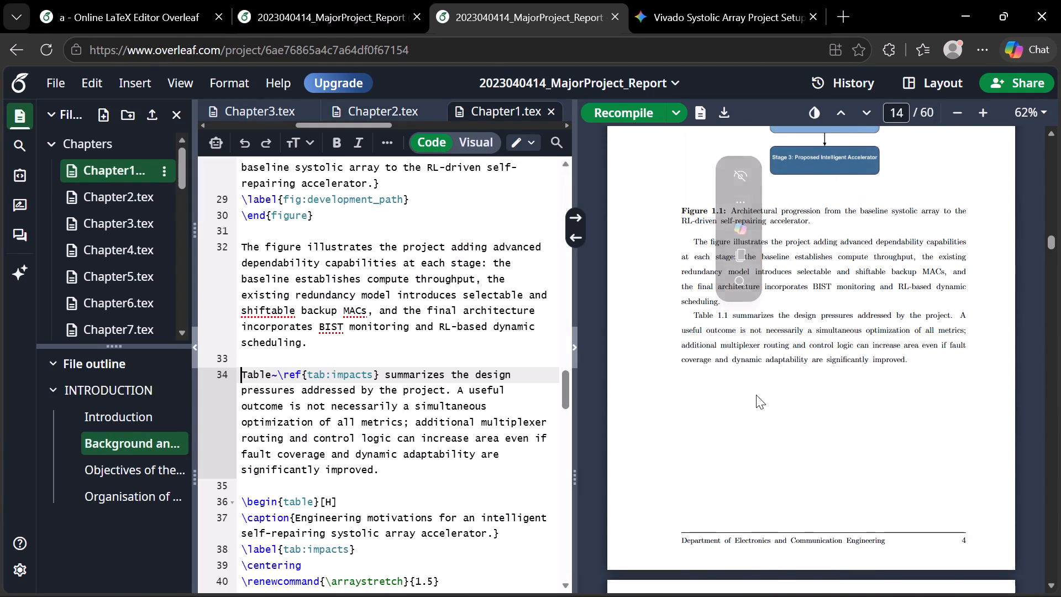
pyautogui.scroll(1, 756, 395)
pyautogui.click(752, 378)
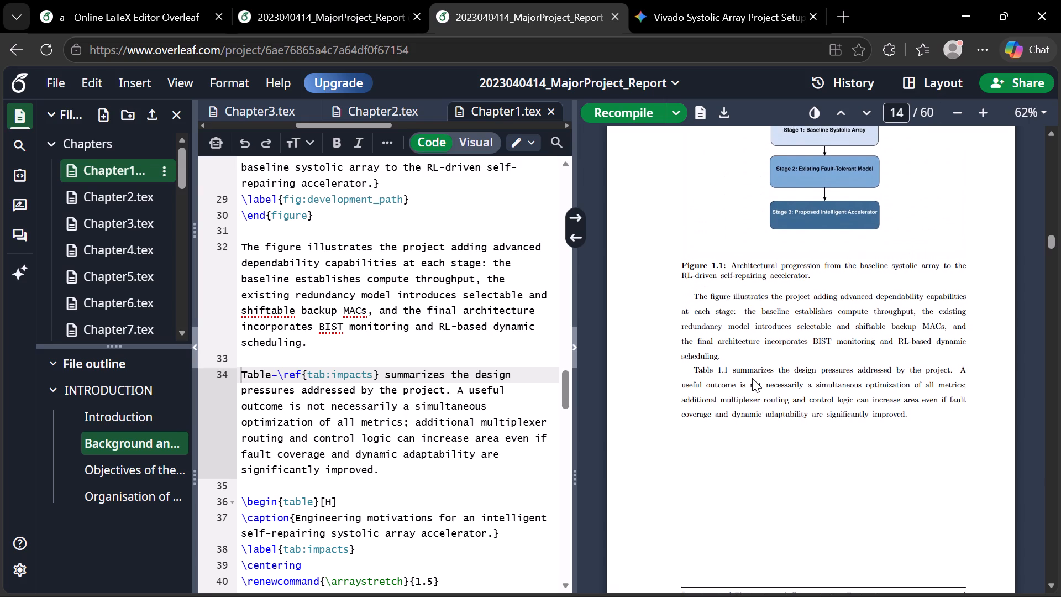
pyautogui.click(695, 368)
pyautogui.doubleClick(695, 368)
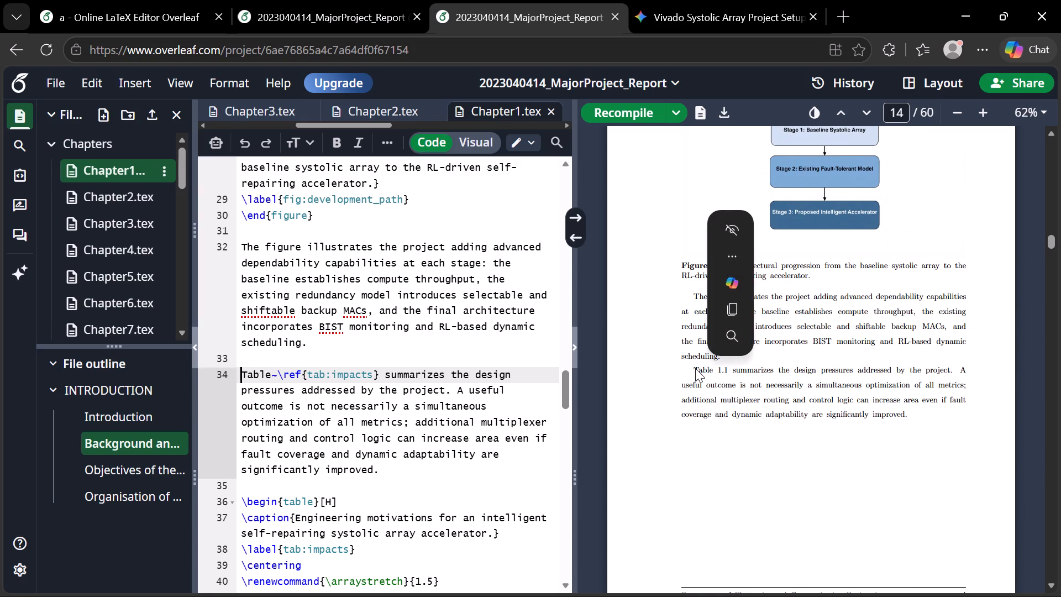
pyautogui.click(407, 350)
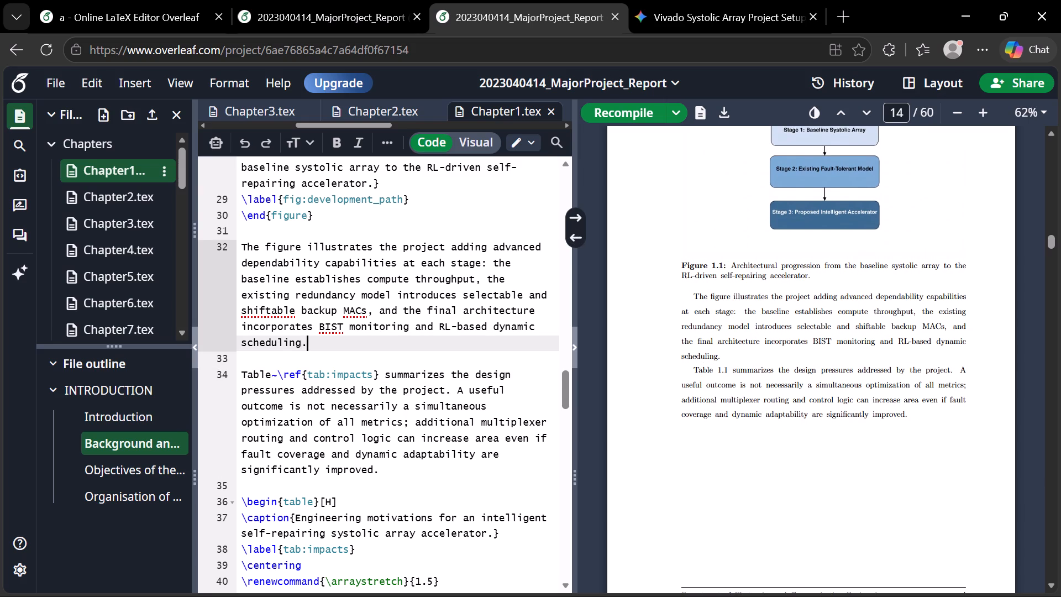
pyautogui.click(245, 372)
pyautogui.press('Left')
pyautogui.press('BackSpace')
pyautogui.press('BackSpace')
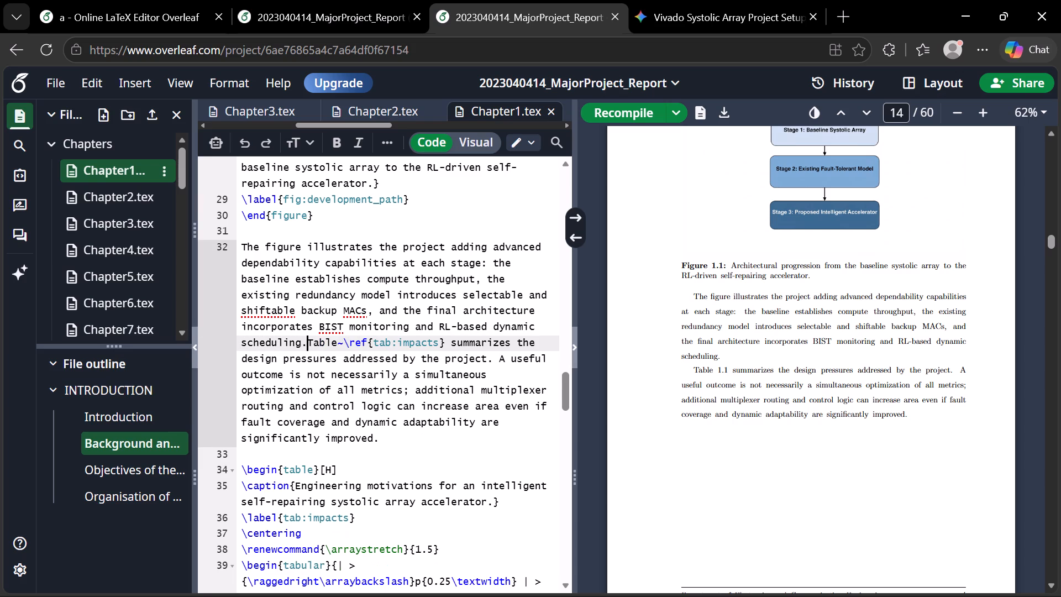
pyautogui.press('space')
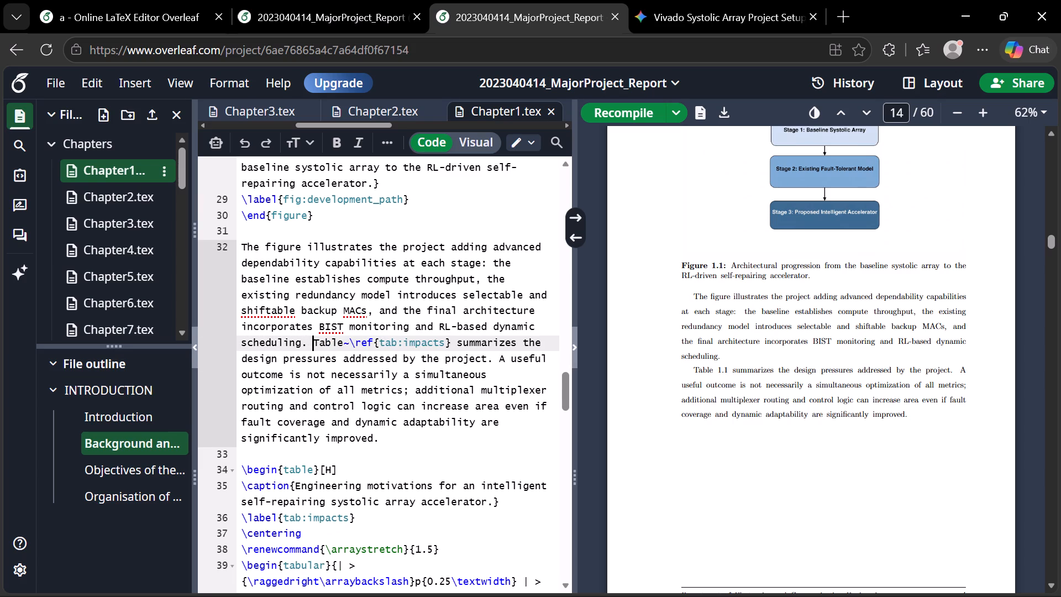
# Recompile the report with the merged Chapter 1 paragraph below Figure 1.1.
pyautogui.hotkey('ctrl', 's')
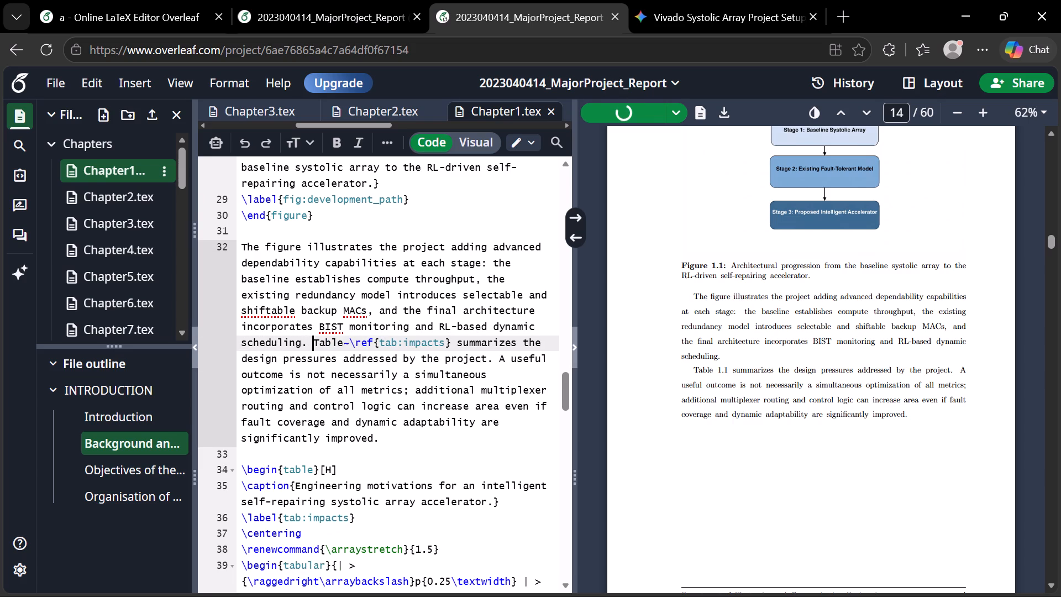
pyautogui.scroll(1, 737, 318)
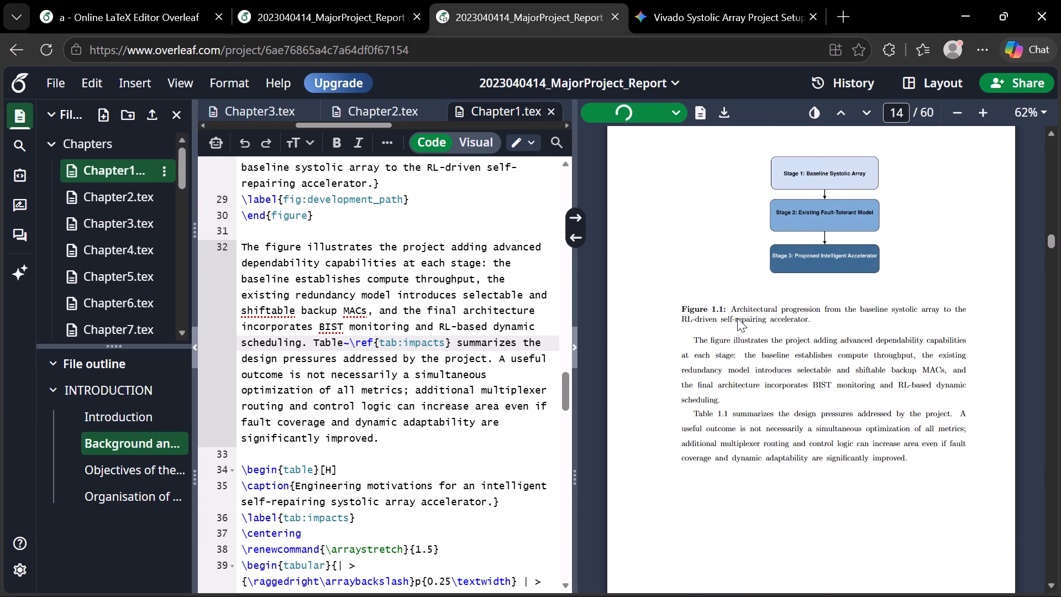
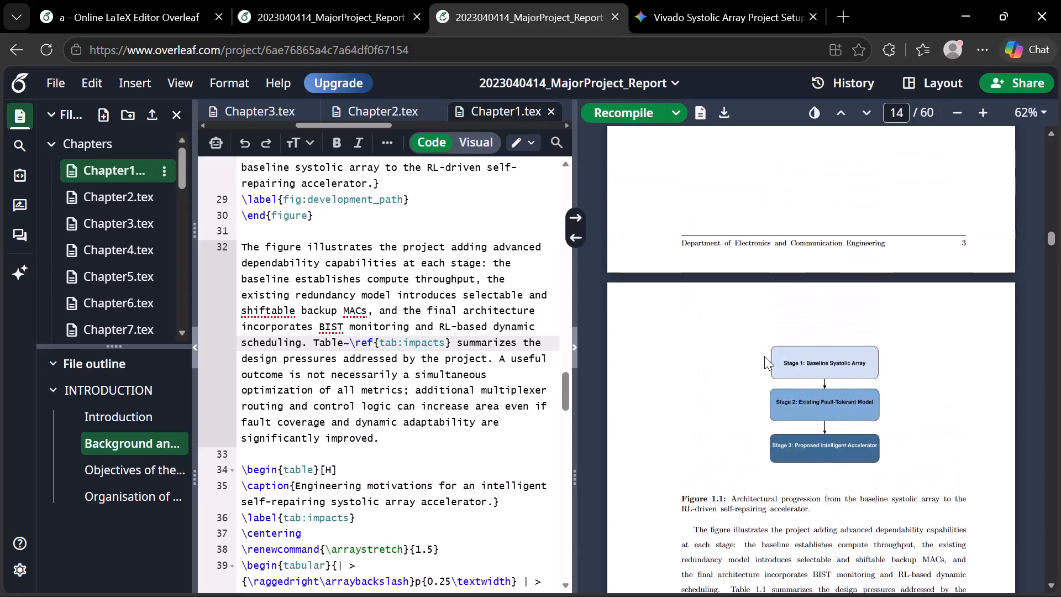
# Review the compiled Chapter 1 pages backwards from Figure 1.1 to the abbreviations list, checking paragraph layout and blank space.
pyautogui.scroll(4, 764, 356)
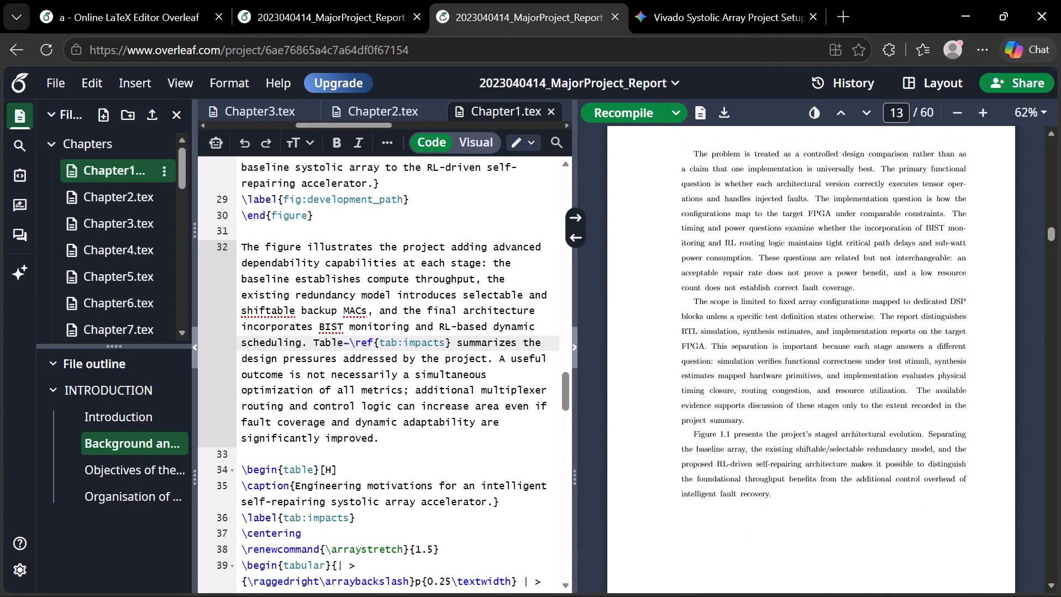
pyautogui.scroll(3, 764, 356)
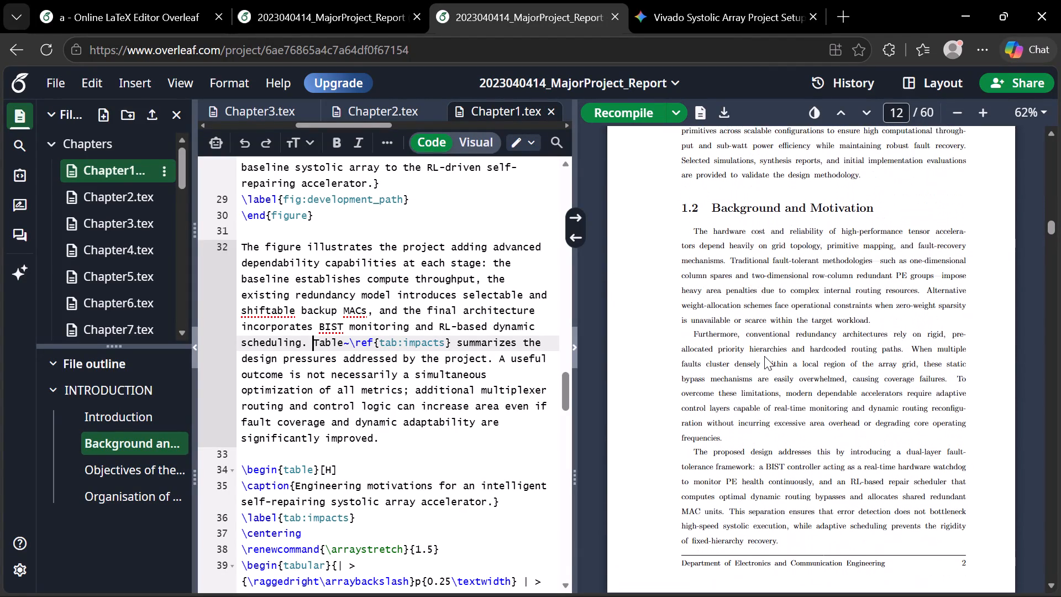
pyautogui.scroll(1, 764, 356)
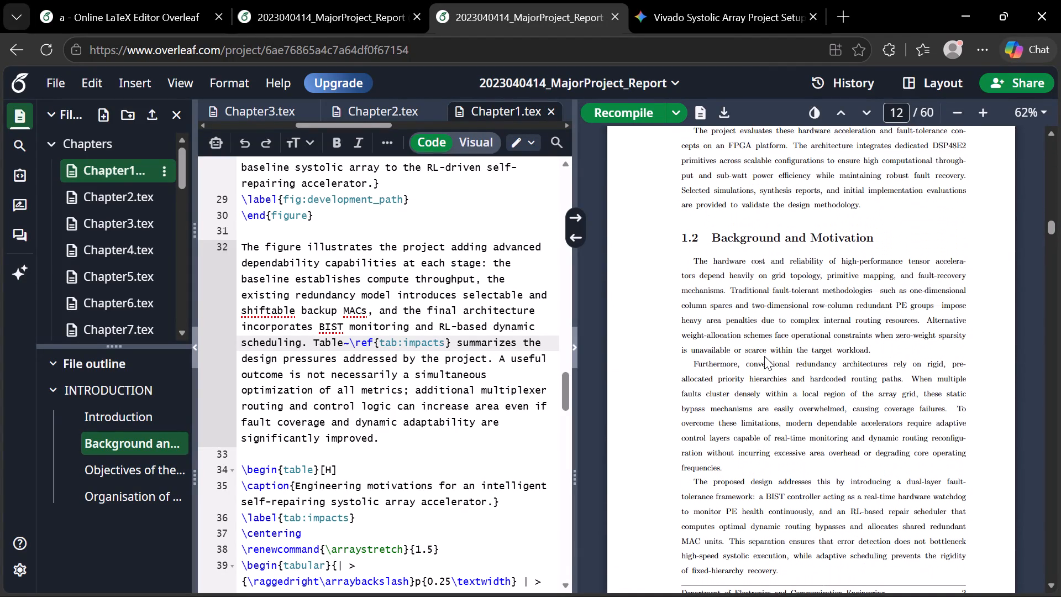
pyautogui.scroll(3, 764, 356)
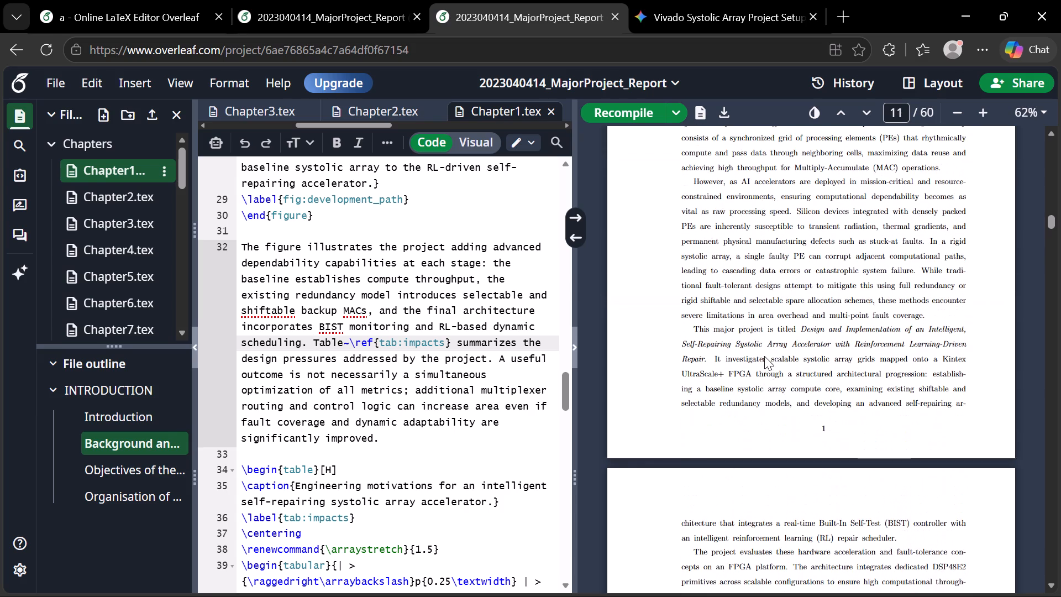
pyautogui.scroll(1, 764, 356)
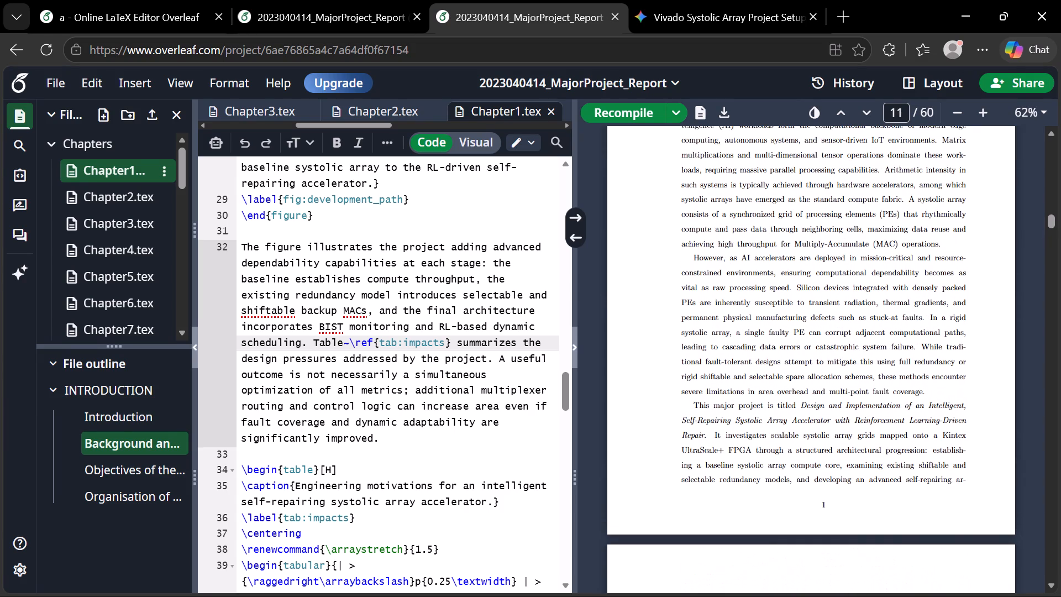
pyautogui.scroll(4, 764, 356)
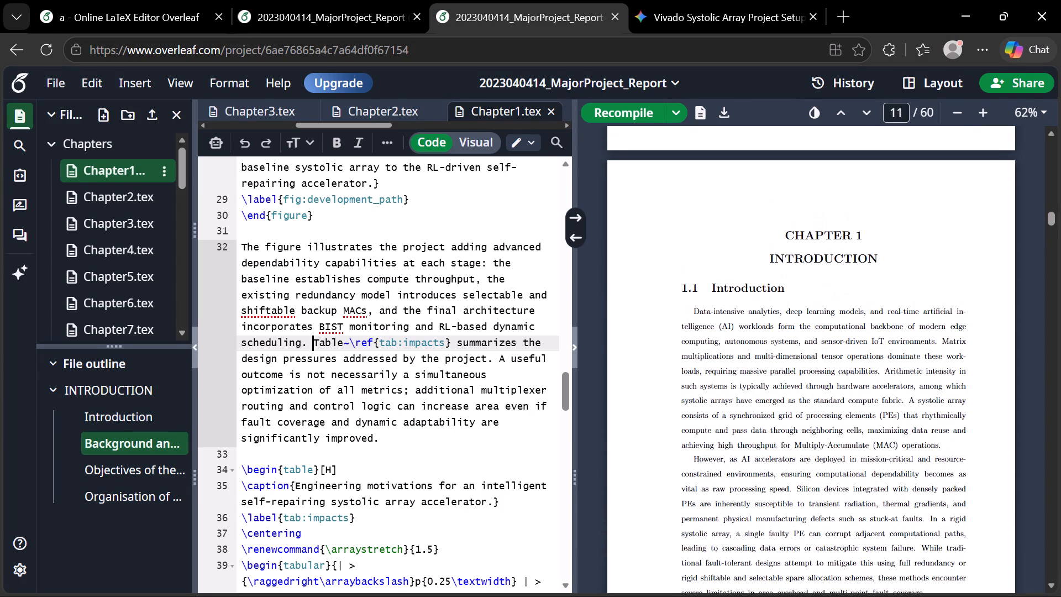
pyautogui.scroll(2, 764, 356)
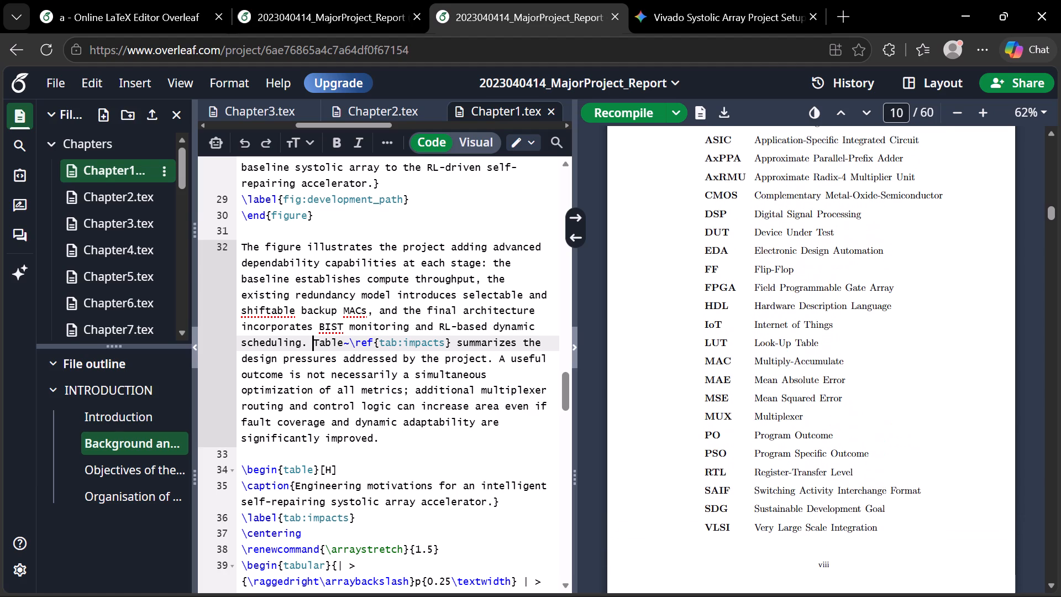
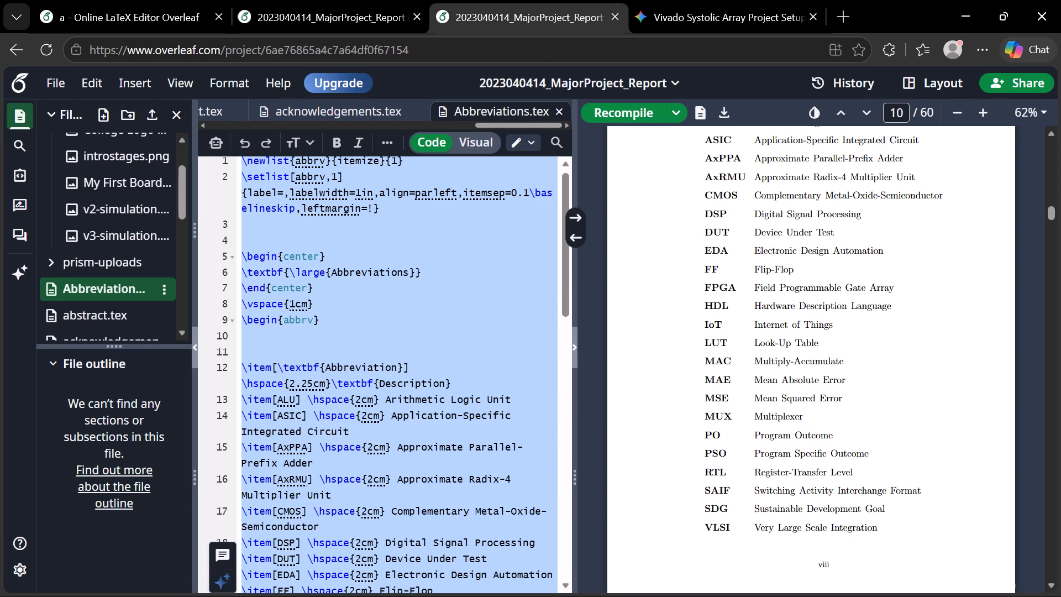
pyautogui.hotkey('ctrl', 'v')
pyautogui.hotkey('ctrl', 's')
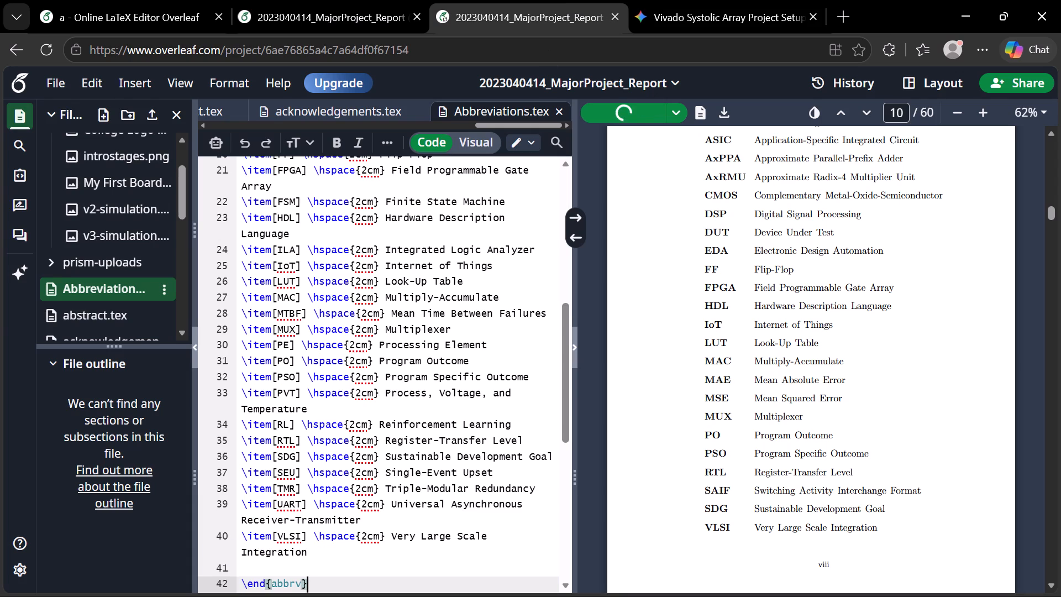
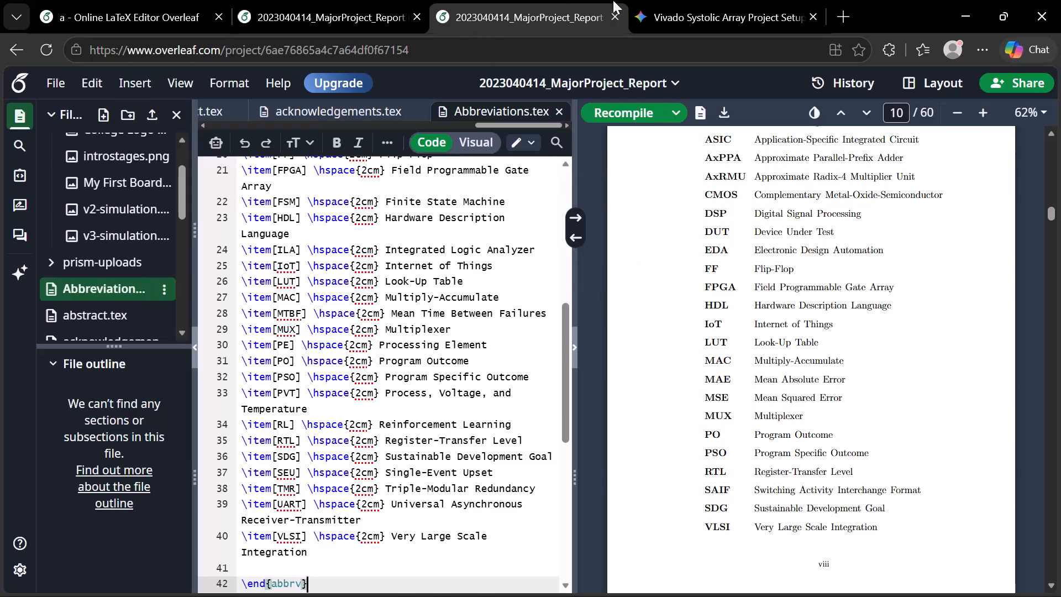
# Copy Gemini's abbreviations code snippet again, replace the whole Abbreviations.tex content in Overleaf with it, and recompile the report.
pyautogui.click(661, 0)
pyautogui.click(939, 327)
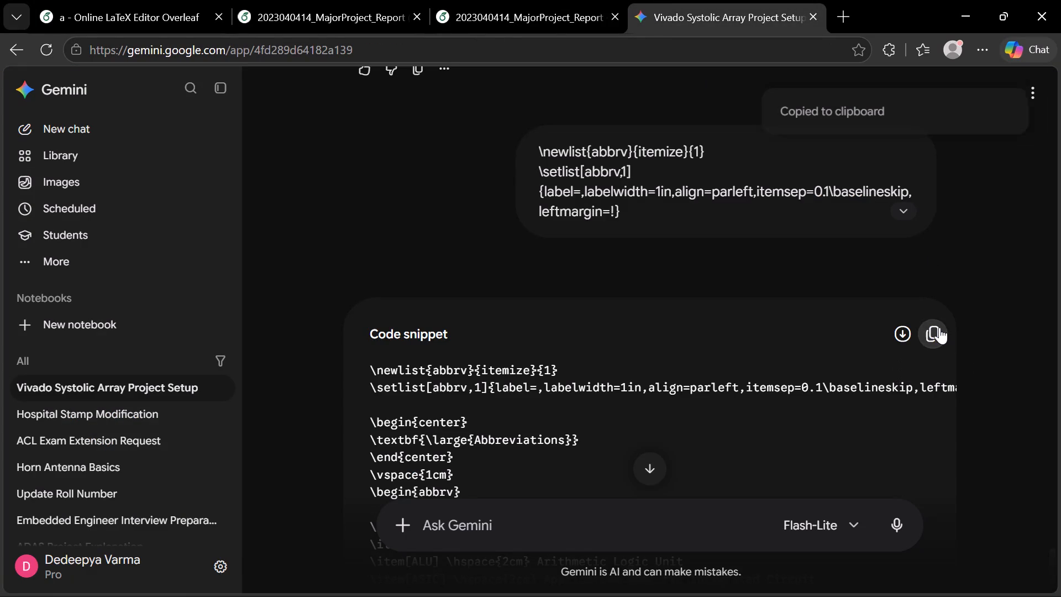
pyautogui.click(501, 0)
pyautogui.scroll(4, 518, 312)
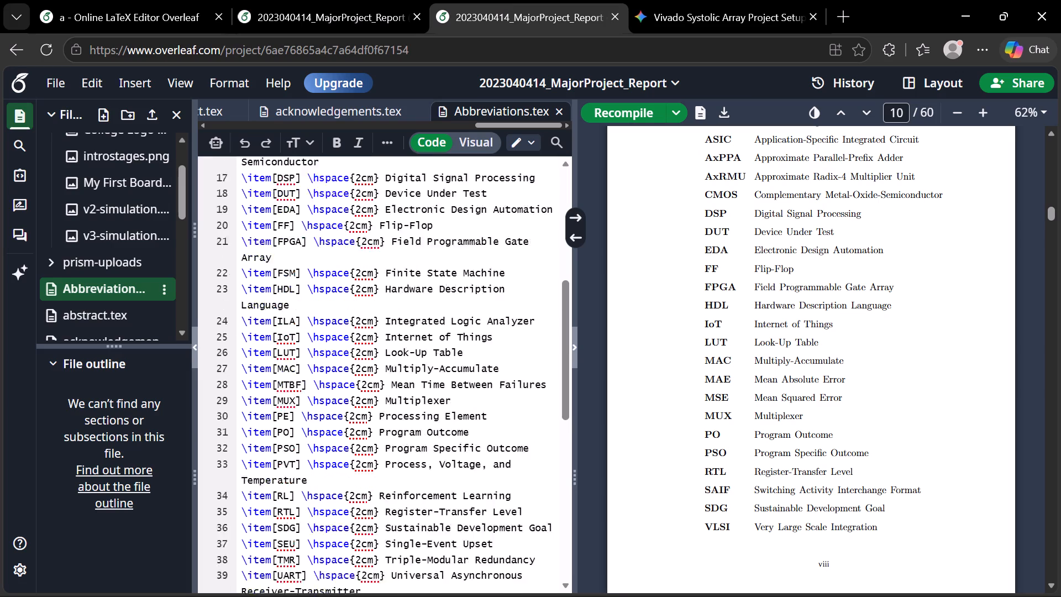
pyautogui.scroll(3, 518, 312)
pyautogui.hotkey('ctrl', 'a')
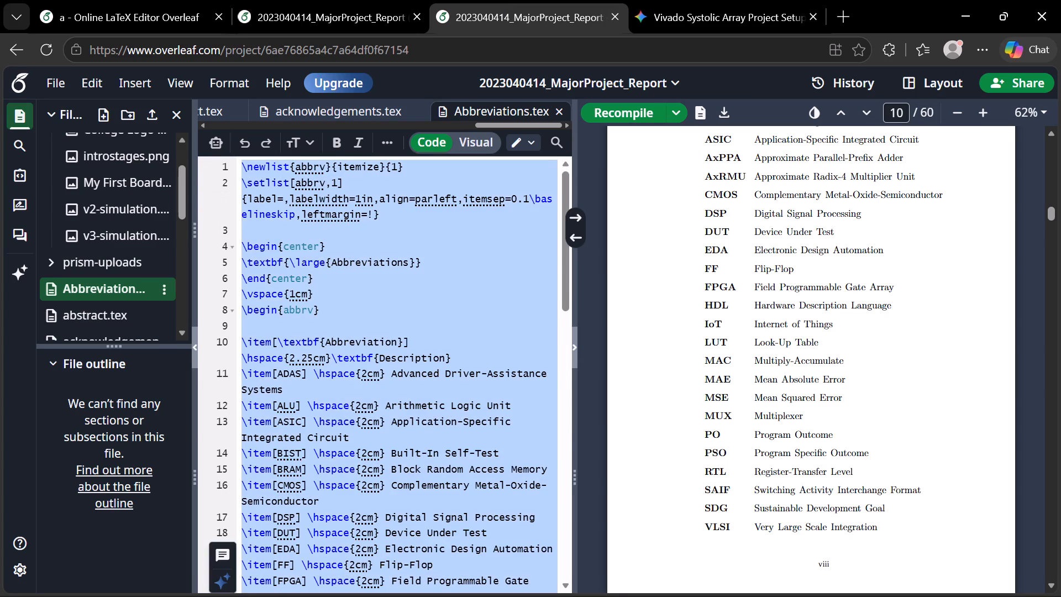
pyautogui.hotkey('ctrl', 'v')
pyautogui.hotkey('ctrl', 's')
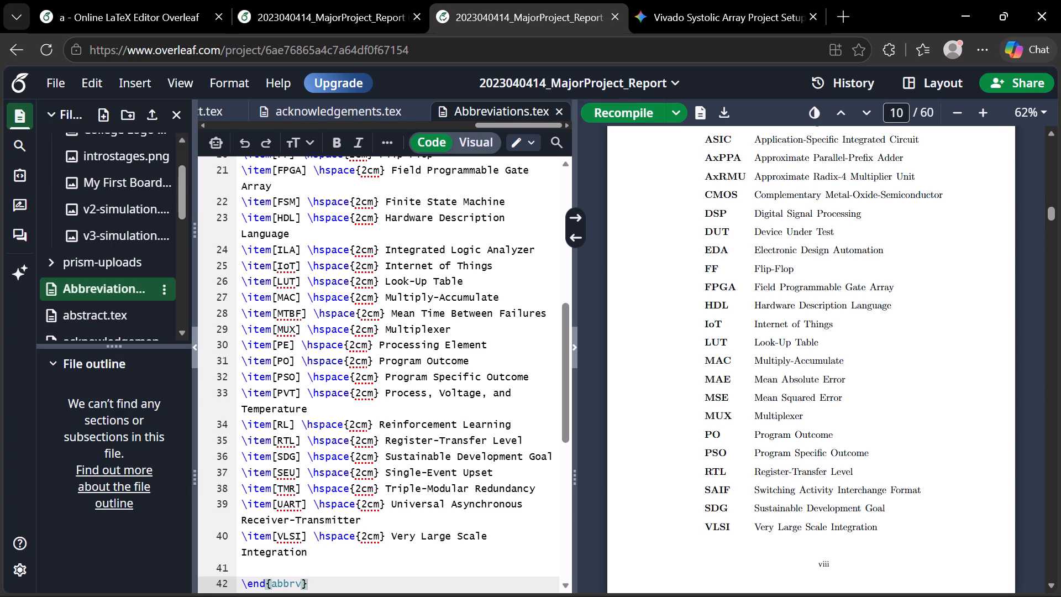
# Review the compiled report's front matter, checking the layout of the Abbreviations, List of Figures and List of Tables pages.
pyautogui.scroll(3, 776, 383)
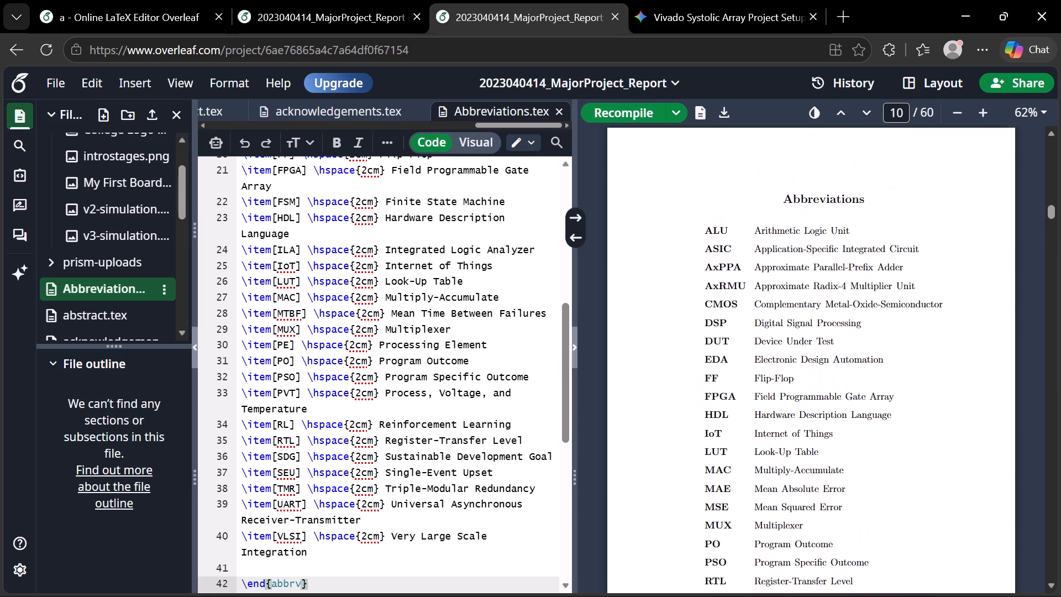
pyautogui.scroll(3, 776, 383)
pyautogui.scroll(-5, 776, 383)
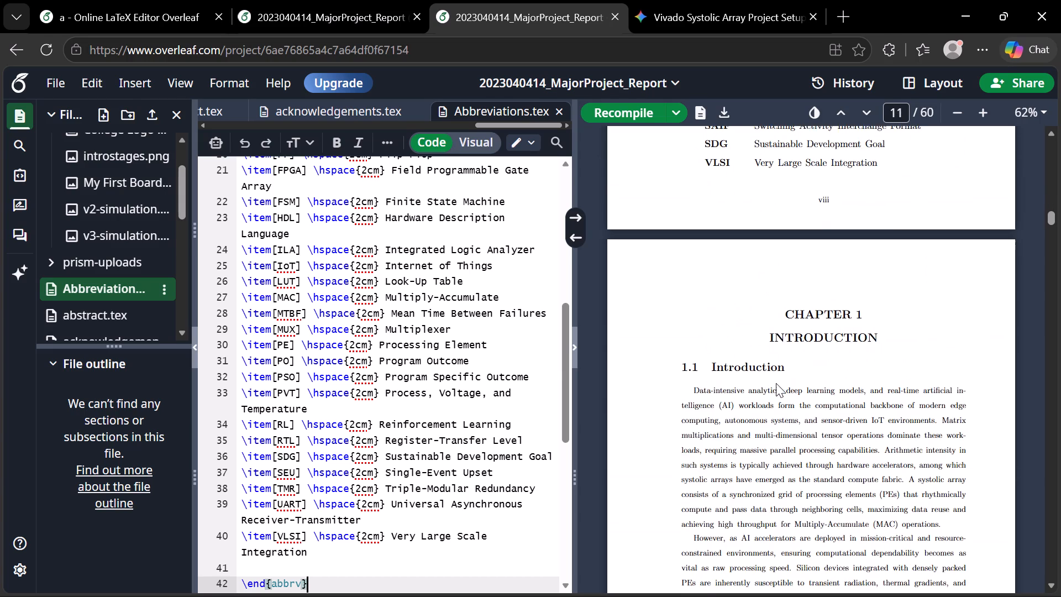
pyautogui.scroll(-2, 776, 383)
pyautogui.scroll(10, 776, 383)
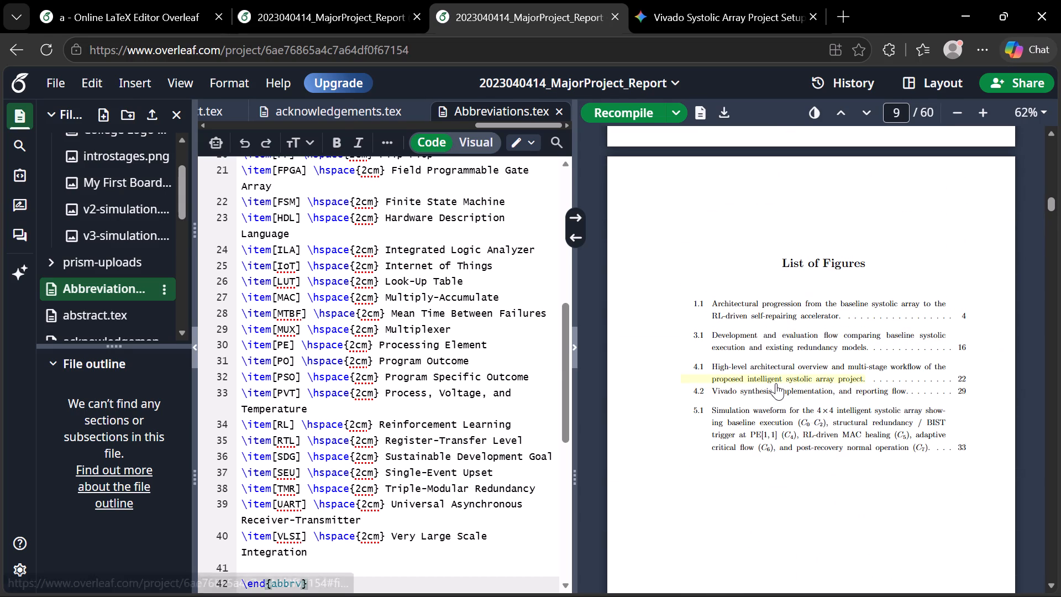
pyautogui.scroll(1, 776, 383)
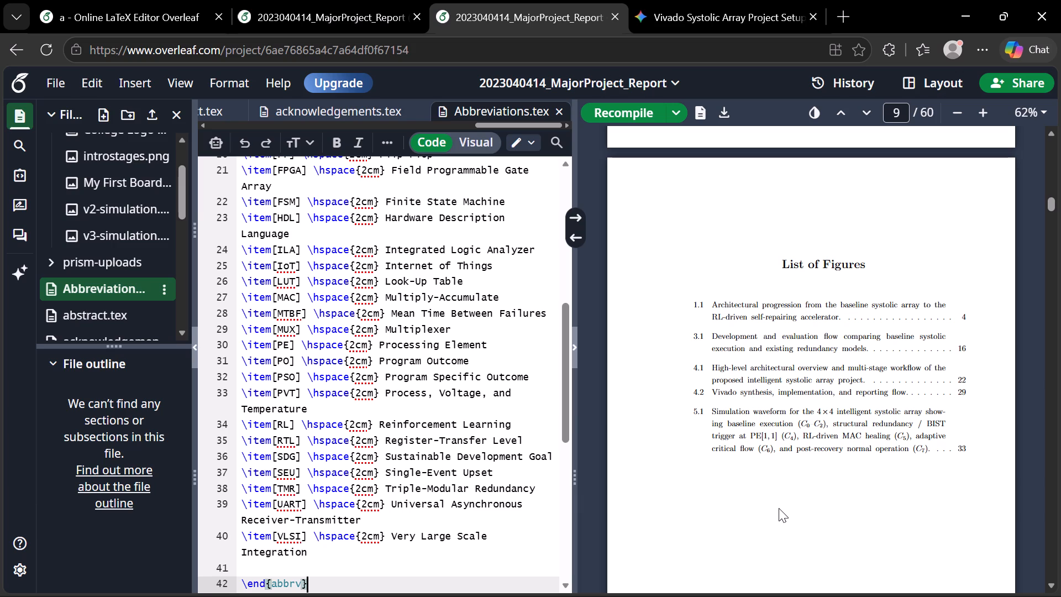
pyautogui.scroll(6, 779, 508)
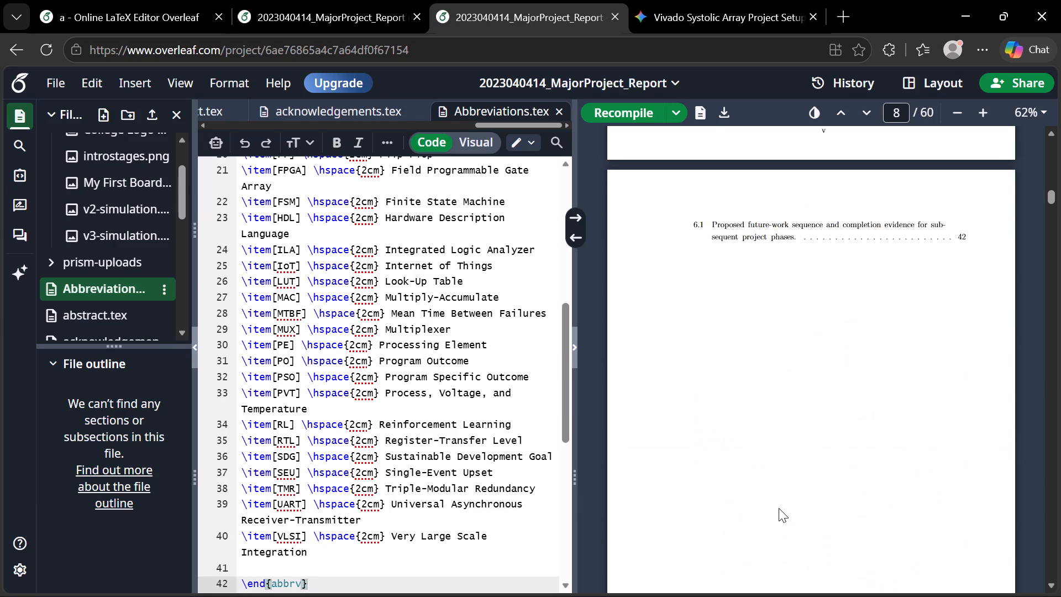
pyautogui.scroll(3, 779, 508)
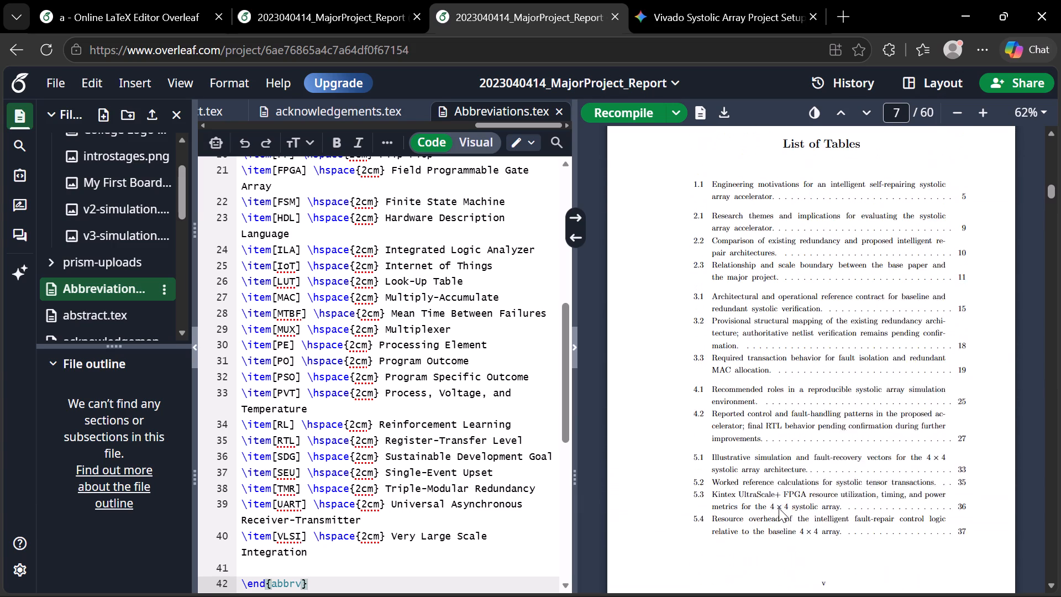
pyautogui.scroll(2, 779, 508)
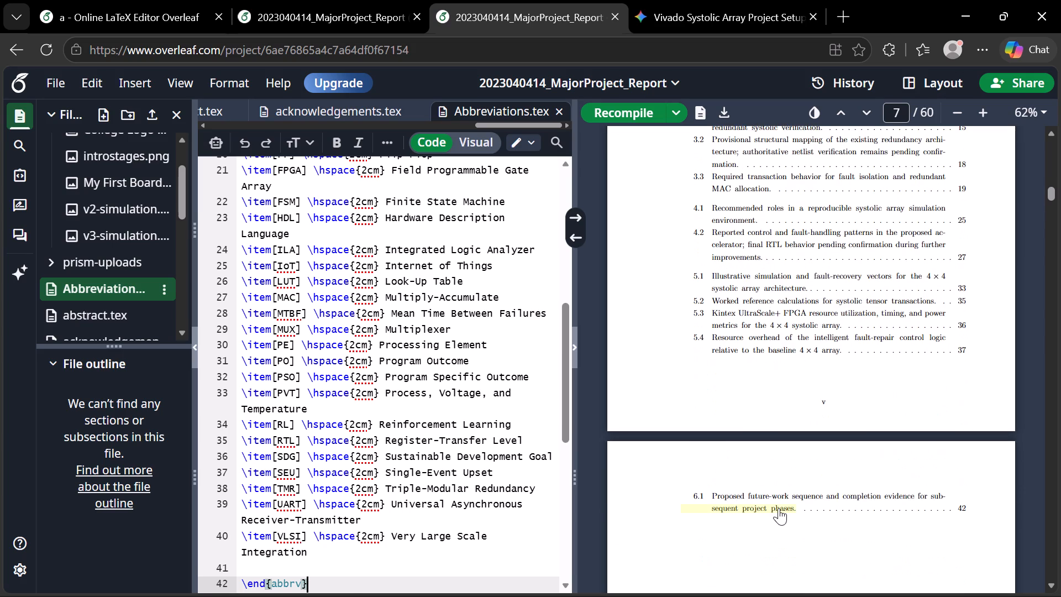
pyautogui.scroll(-1, 779, 508)
pyautogui.scroll(-4, 815, 467)
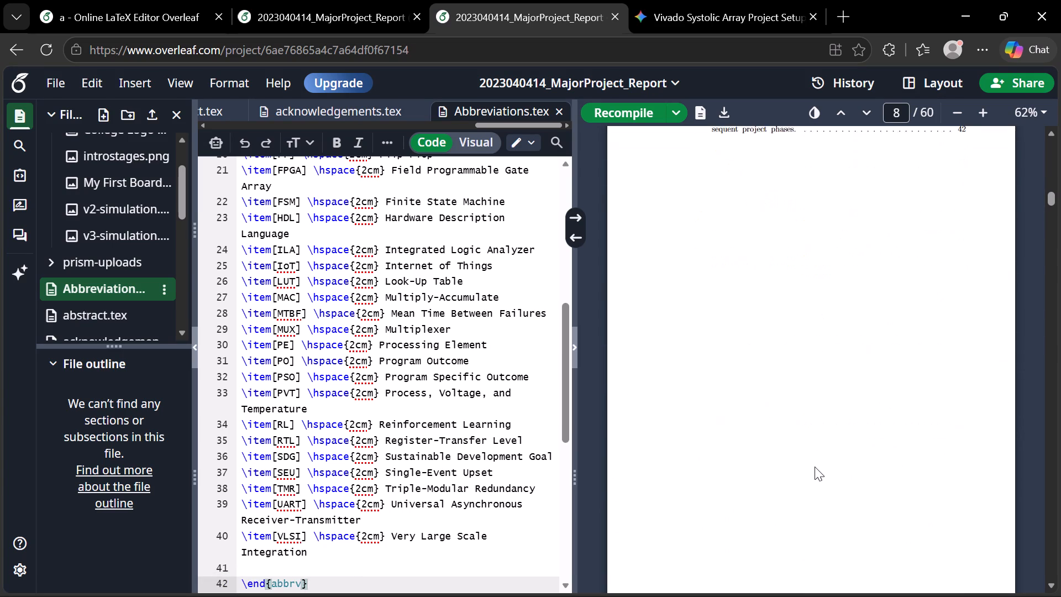
pyautogui.scroll(1, 815, 467)
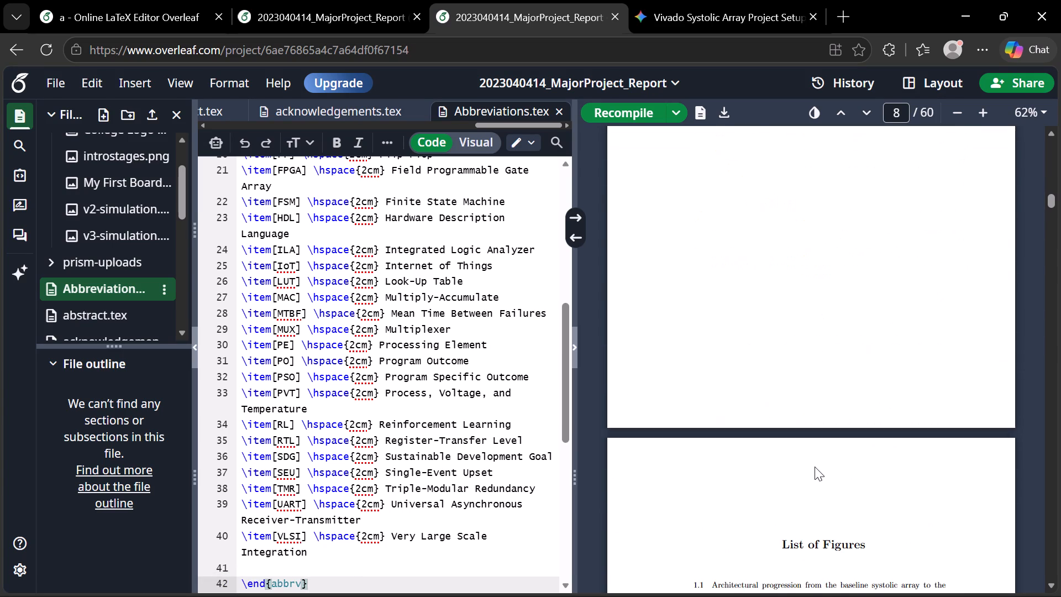
pyautogui.scroll(3, 815, 467)
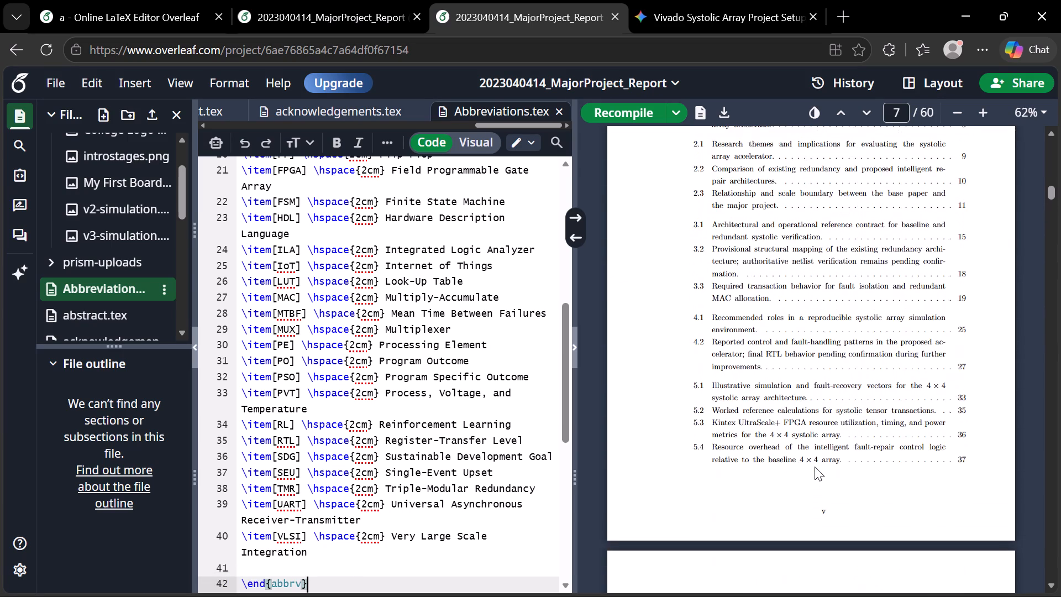
pyautogui.scroll(3, 815, 467)
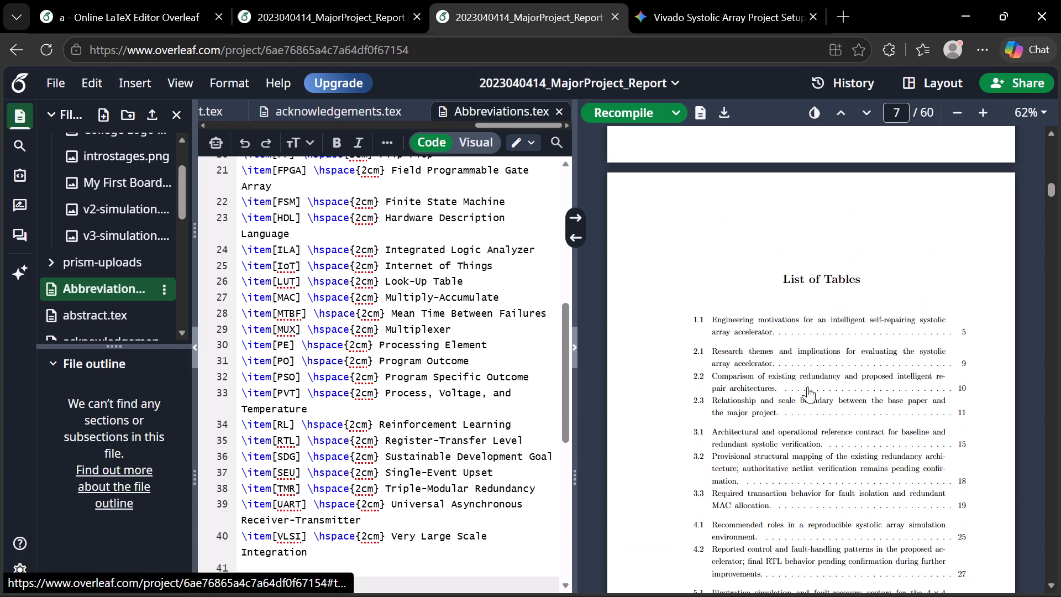
pyautogui.doubleClick(805, 282)
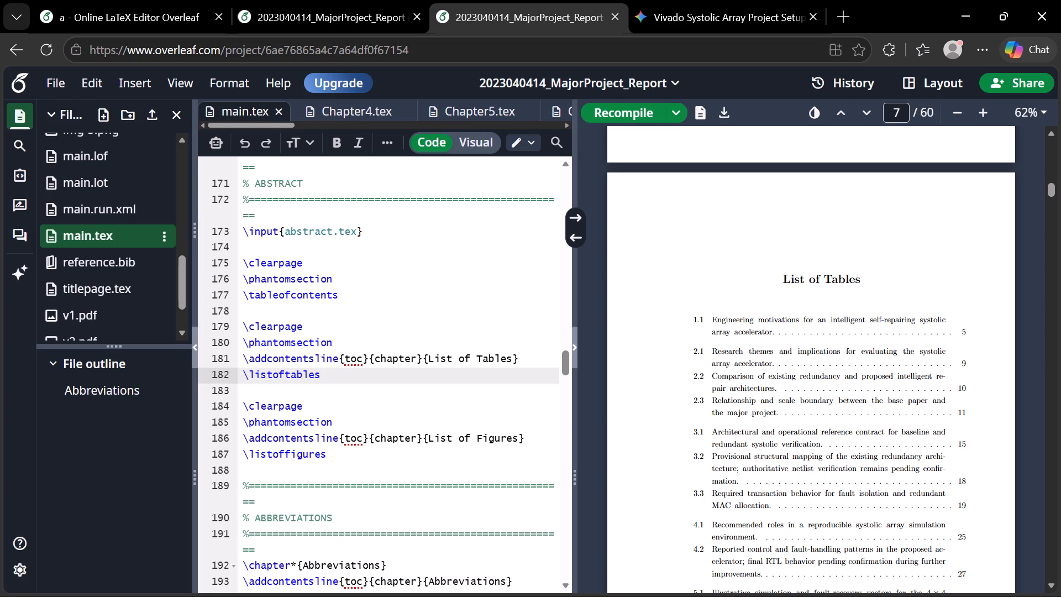